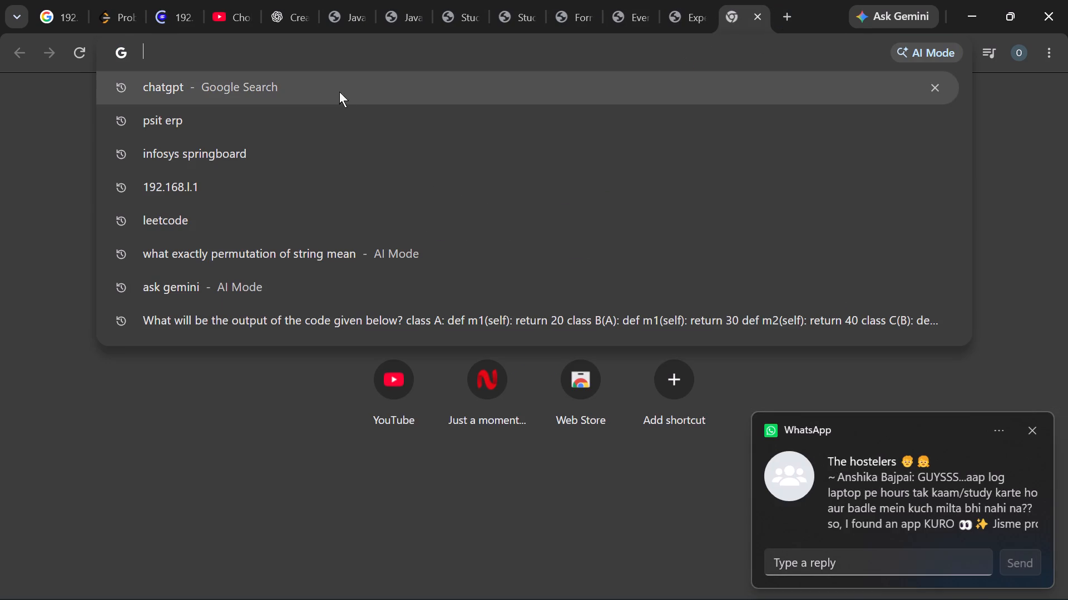
{"action": "left_click", "coordinate": [240, 184]}
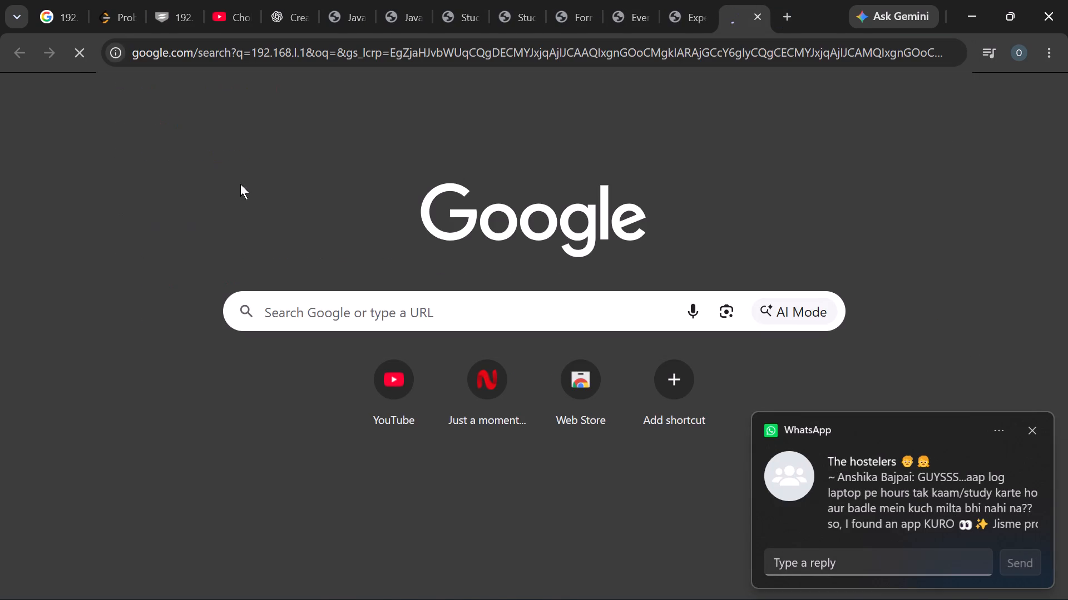
Return to the network sign-in page and dismiss the WhatsApp notification.
{"action": "left_click", "coordinate": [183, 0]}
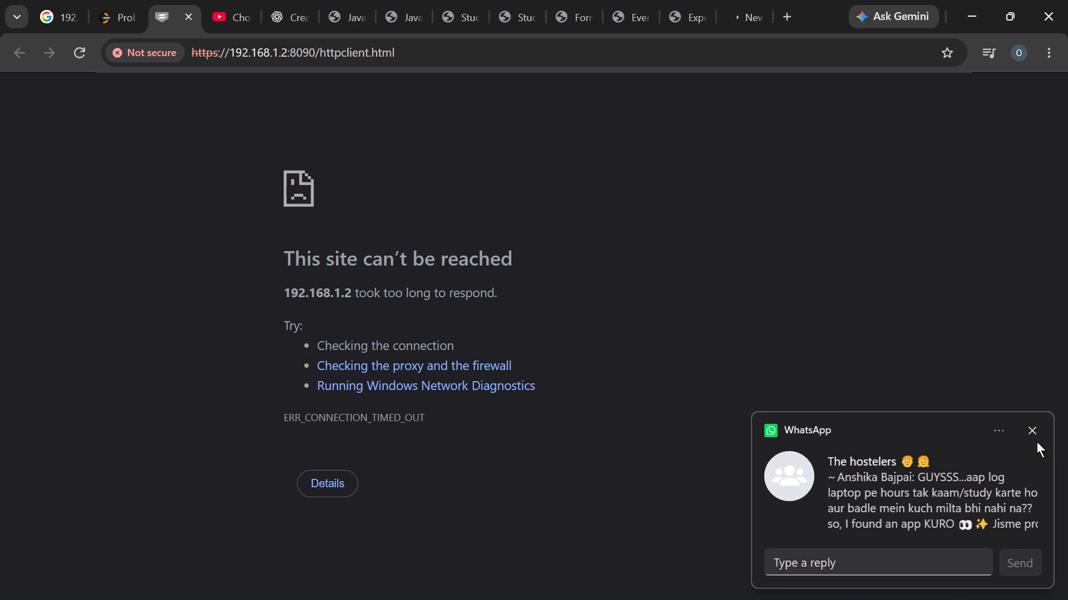
{"action": "left_click", "coordinate": [1032, 426]}
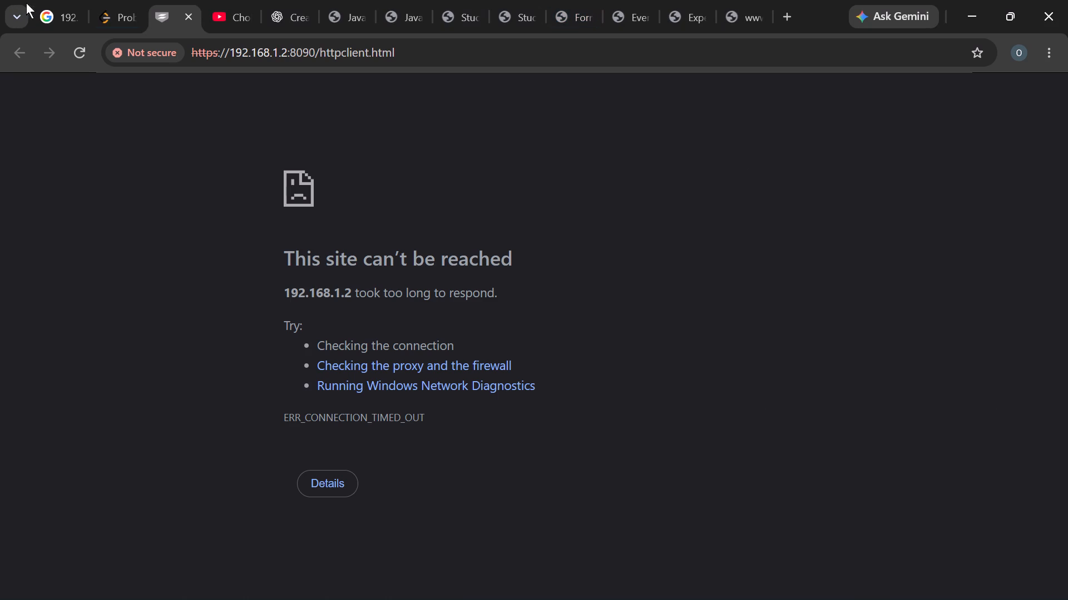
Check the LeetCode page briefly, and reload the network sign-in page at 192.168.1.2:8090 with form resubmission.
{"action": "left_click", "coordinate": [125, 10]}
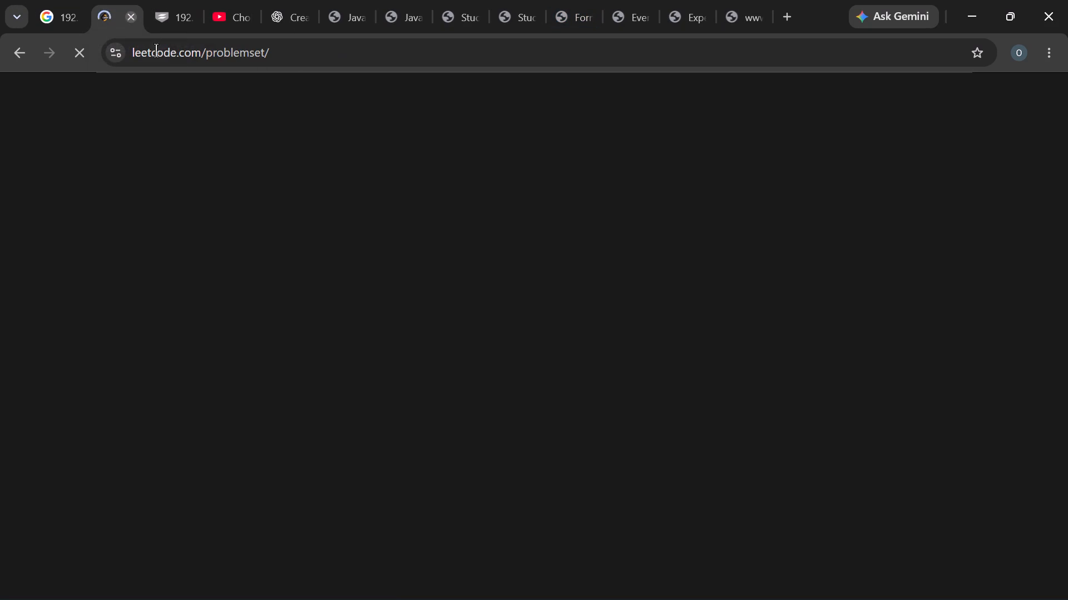
{"action": "left_click", "coordinate": [180, 15]}
{"action": "left_click", "coordinate": [75, 57]}
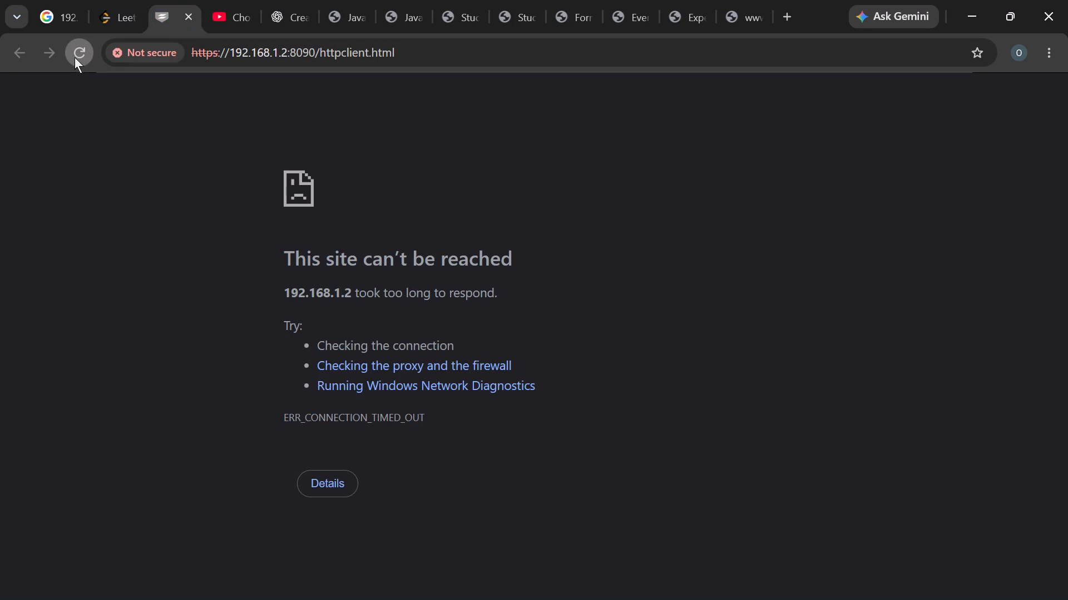
{"action": "left_click", "coordinate": [584, 192]}
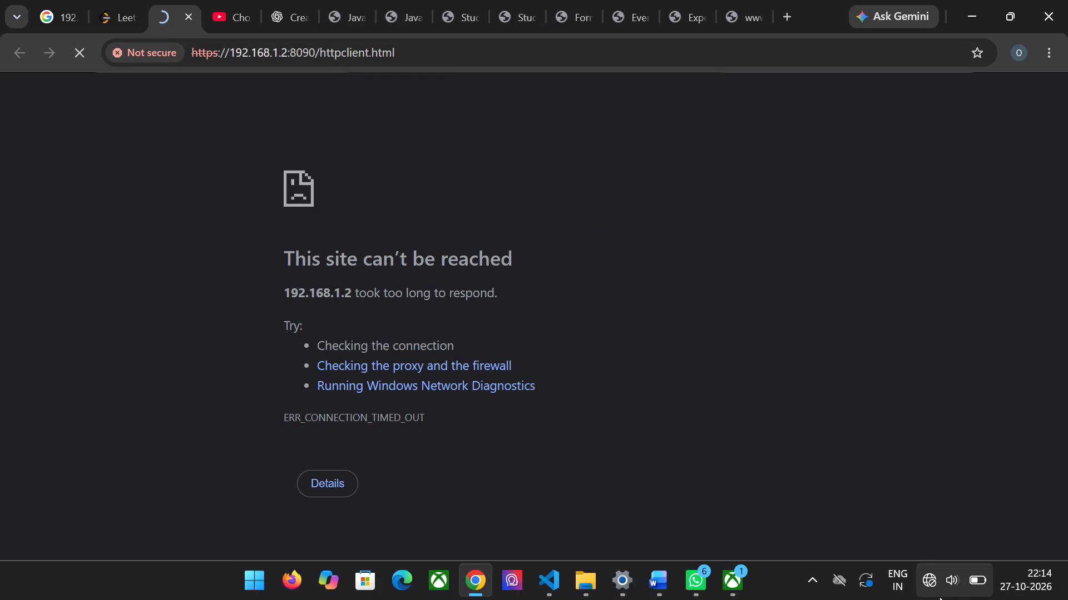
Turn on the computer's Wi-Fi and open the list of available wireless networks.
{"action": "left_click", "coordinate": [940, 597]}
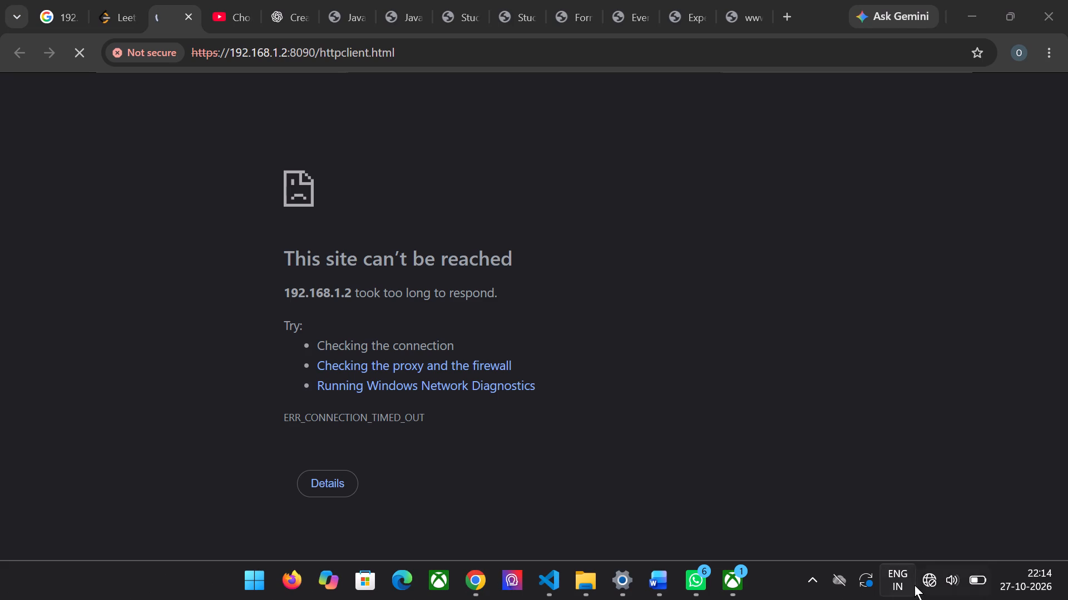
{"action": "left_click", "coordinate": [914, 586]}
{"action": "left_click", "coordinate": [927, 592]}
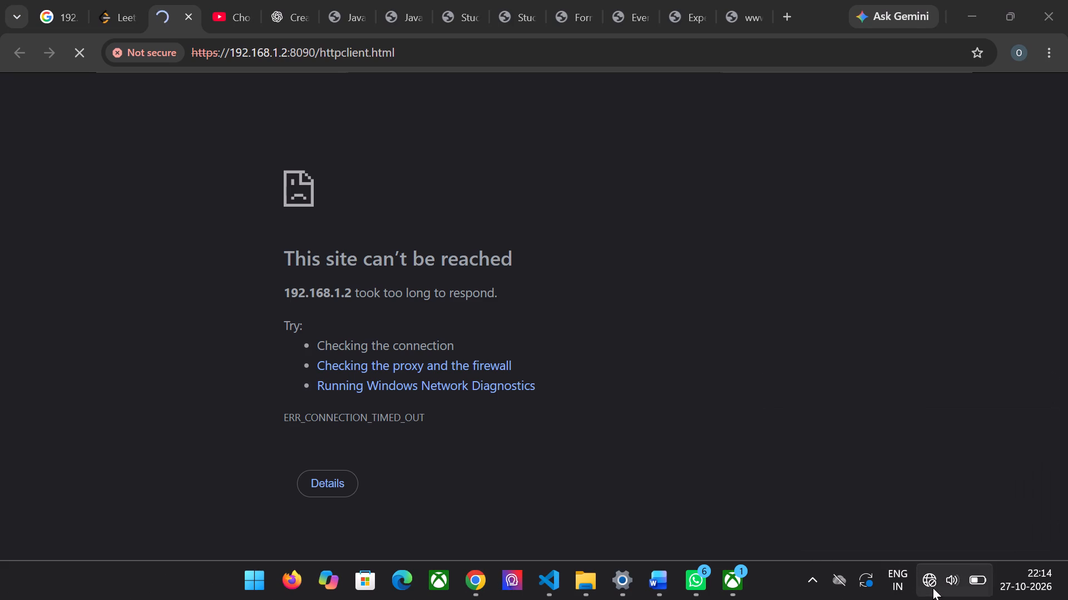
{"action": "left_click", "coordinate": [933, 588]}
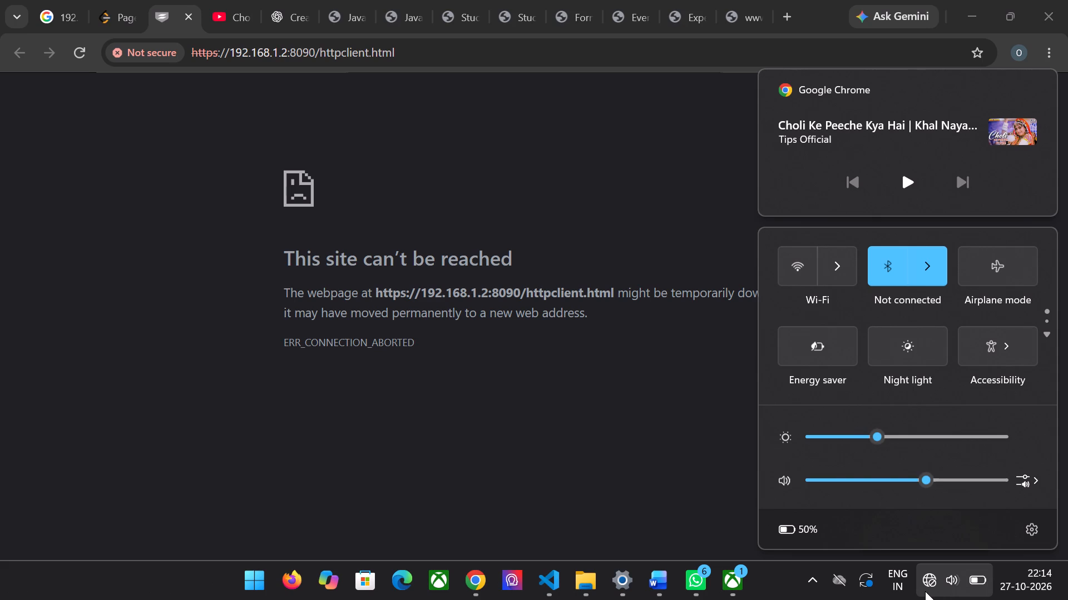
{"action": "left_click", "coordinate": [788, 281]}
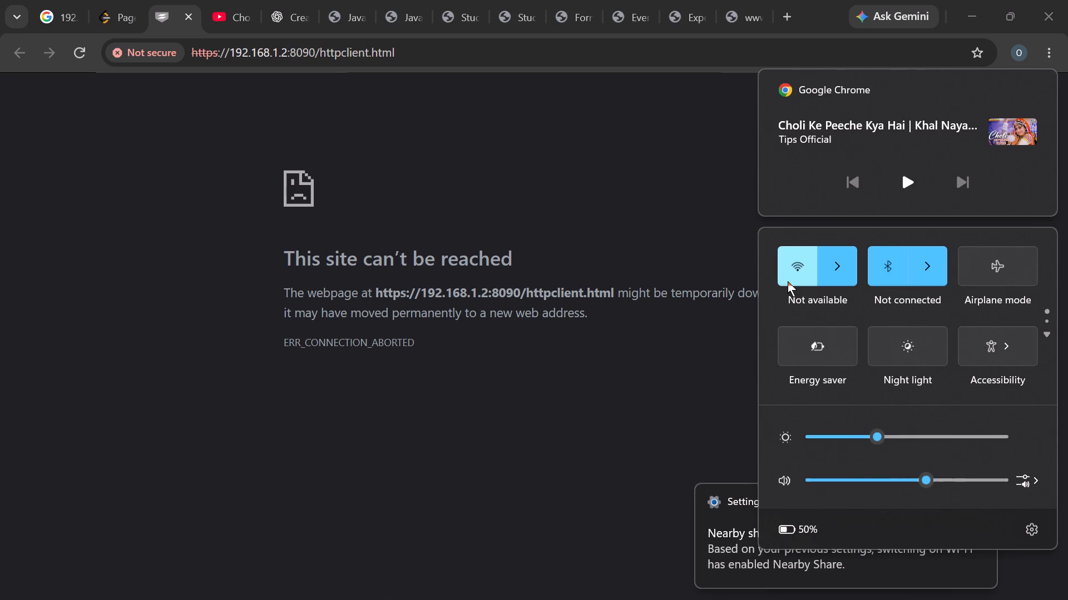
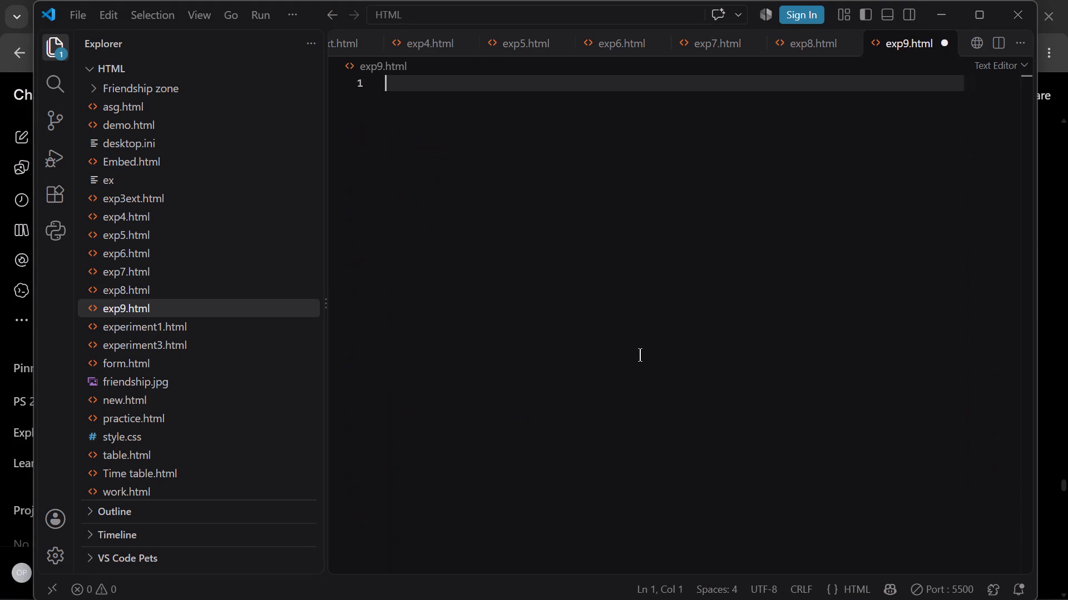
{"action": "key", "text": "ctrl+v"}
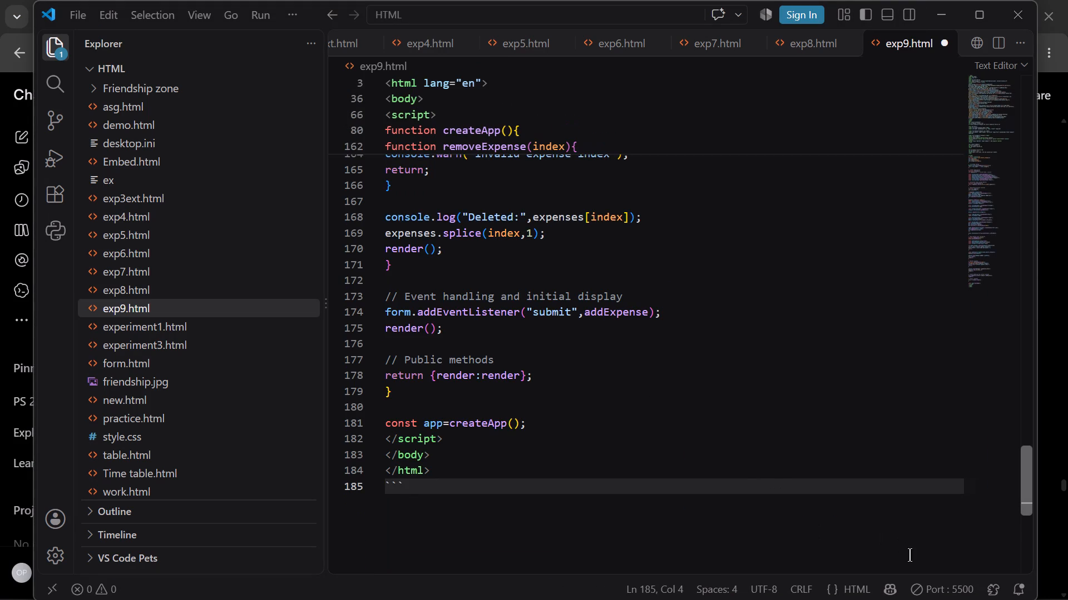
Restart the live server on port 5500 to open exp9.html in the browser.
{"action": "left_click", "coordinate": [929, 581]}
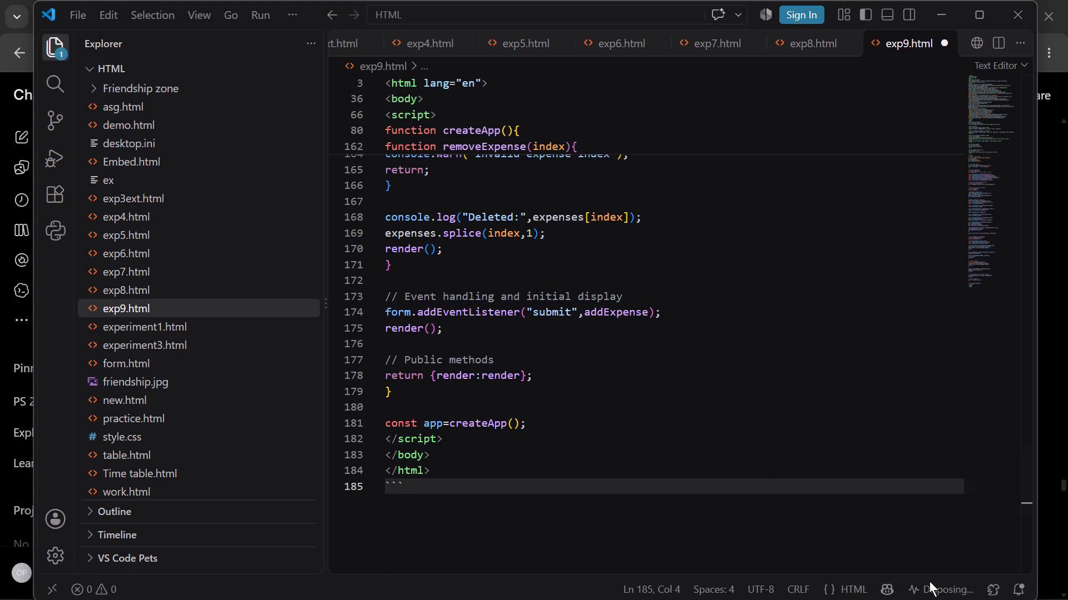
{"action": "left_click", "coordinate": [929, 581]}
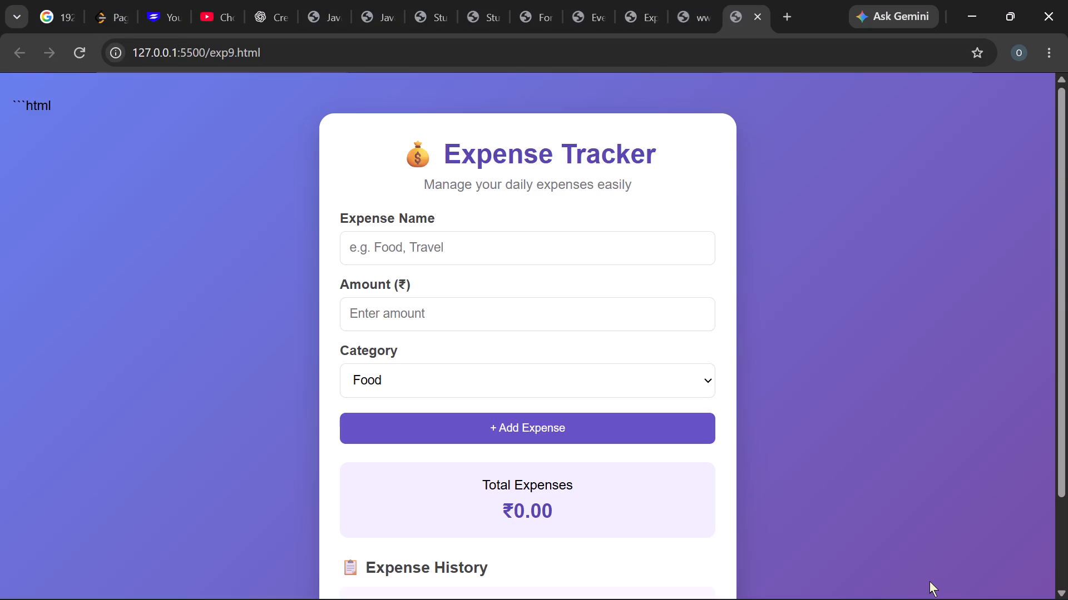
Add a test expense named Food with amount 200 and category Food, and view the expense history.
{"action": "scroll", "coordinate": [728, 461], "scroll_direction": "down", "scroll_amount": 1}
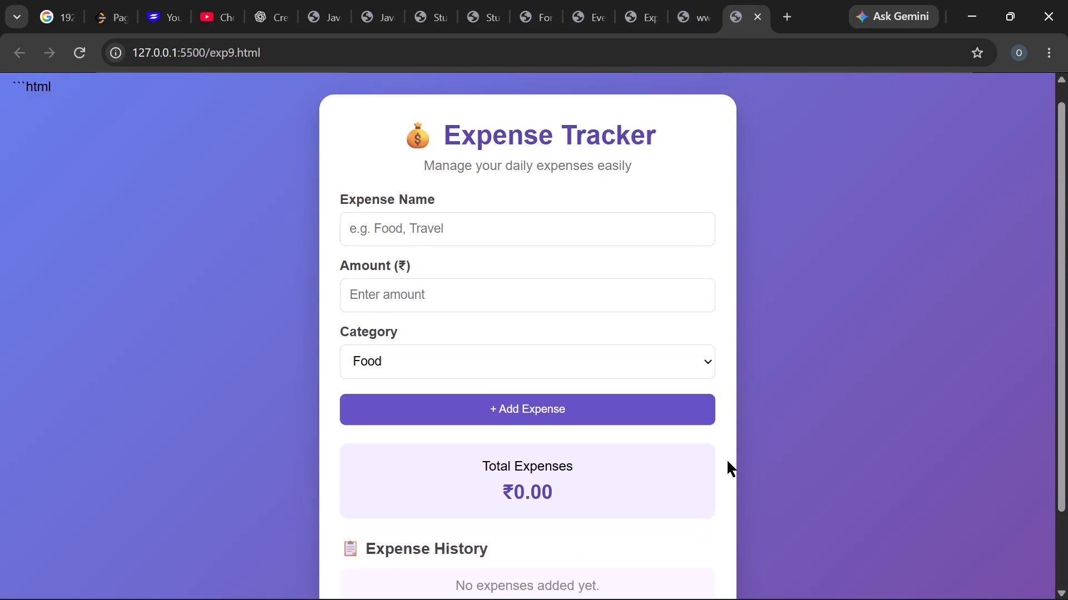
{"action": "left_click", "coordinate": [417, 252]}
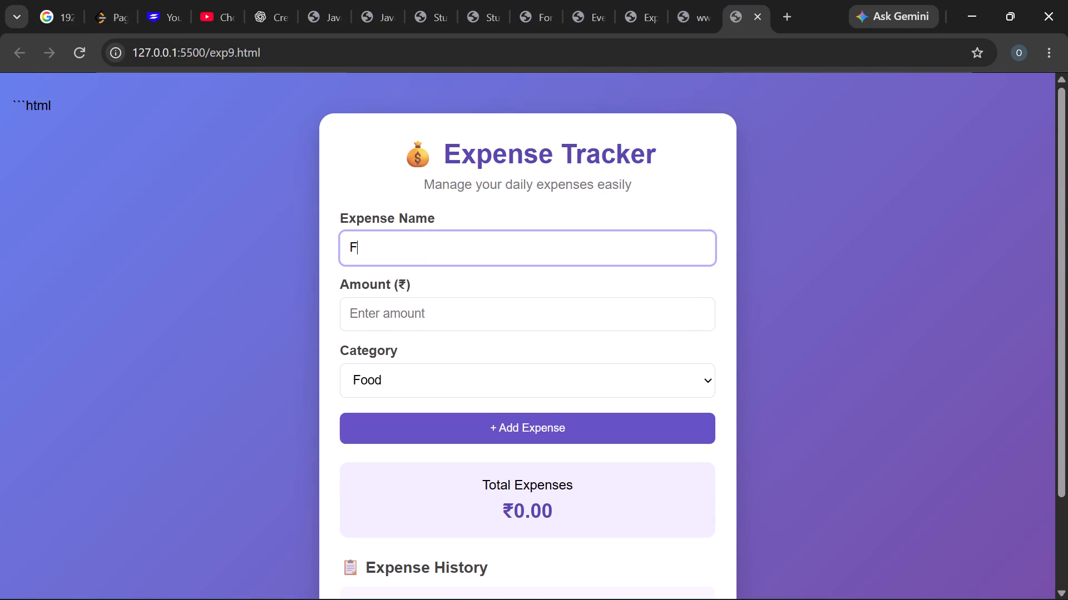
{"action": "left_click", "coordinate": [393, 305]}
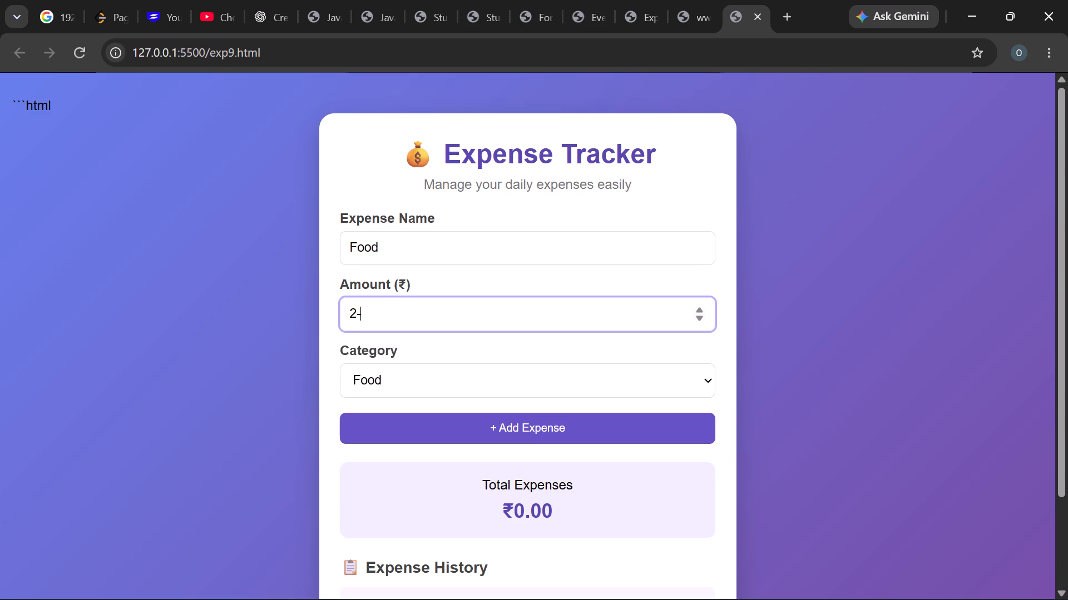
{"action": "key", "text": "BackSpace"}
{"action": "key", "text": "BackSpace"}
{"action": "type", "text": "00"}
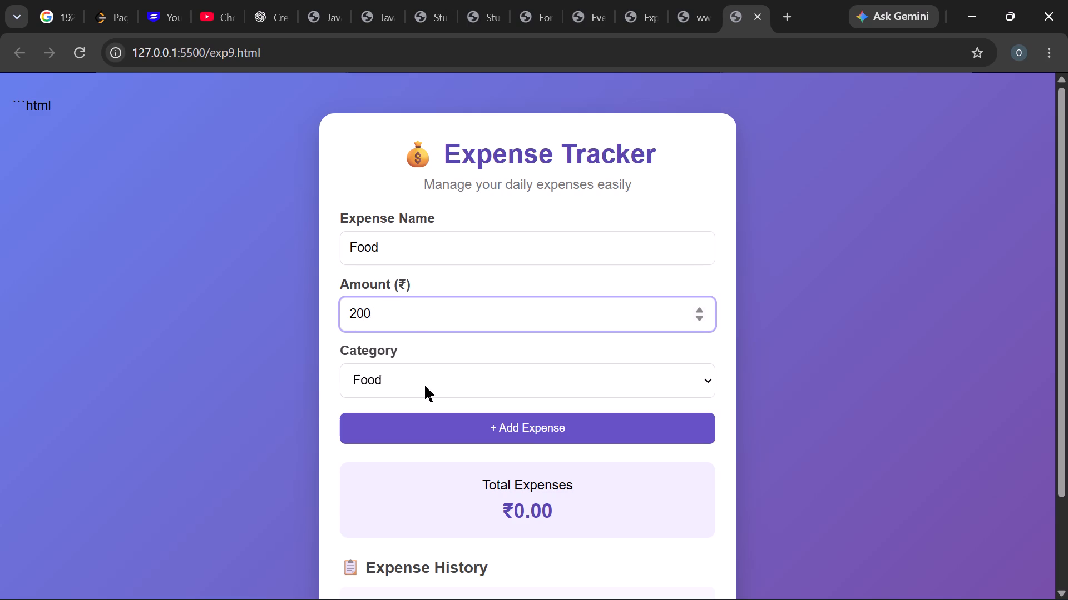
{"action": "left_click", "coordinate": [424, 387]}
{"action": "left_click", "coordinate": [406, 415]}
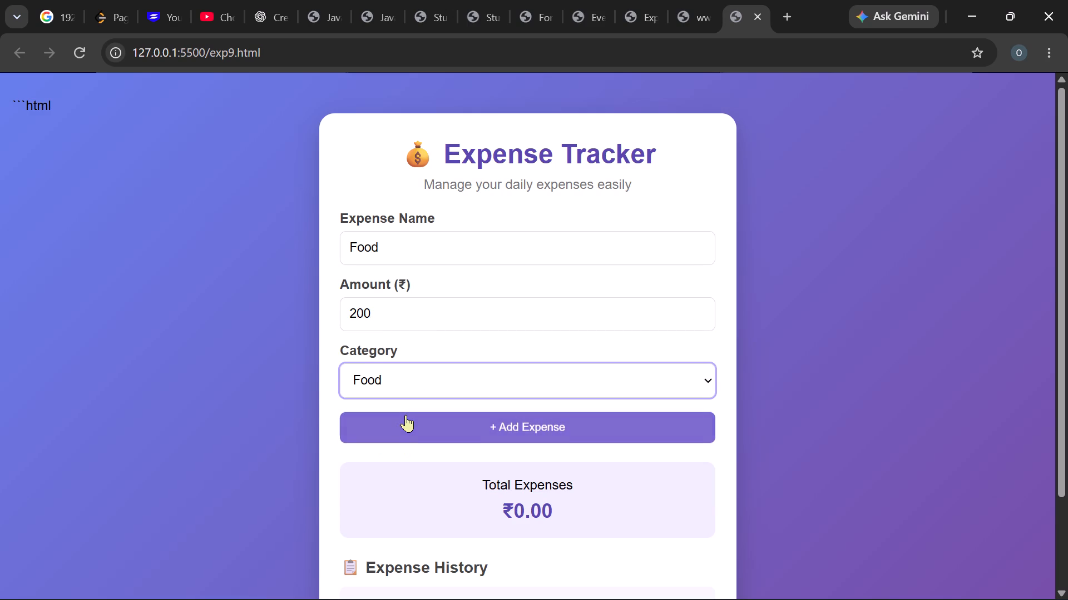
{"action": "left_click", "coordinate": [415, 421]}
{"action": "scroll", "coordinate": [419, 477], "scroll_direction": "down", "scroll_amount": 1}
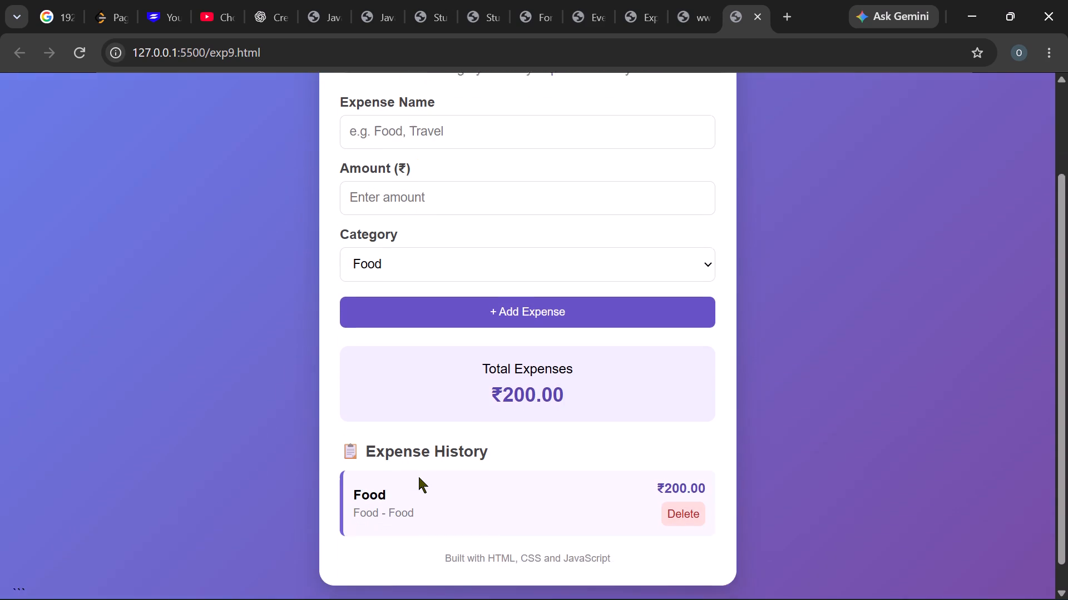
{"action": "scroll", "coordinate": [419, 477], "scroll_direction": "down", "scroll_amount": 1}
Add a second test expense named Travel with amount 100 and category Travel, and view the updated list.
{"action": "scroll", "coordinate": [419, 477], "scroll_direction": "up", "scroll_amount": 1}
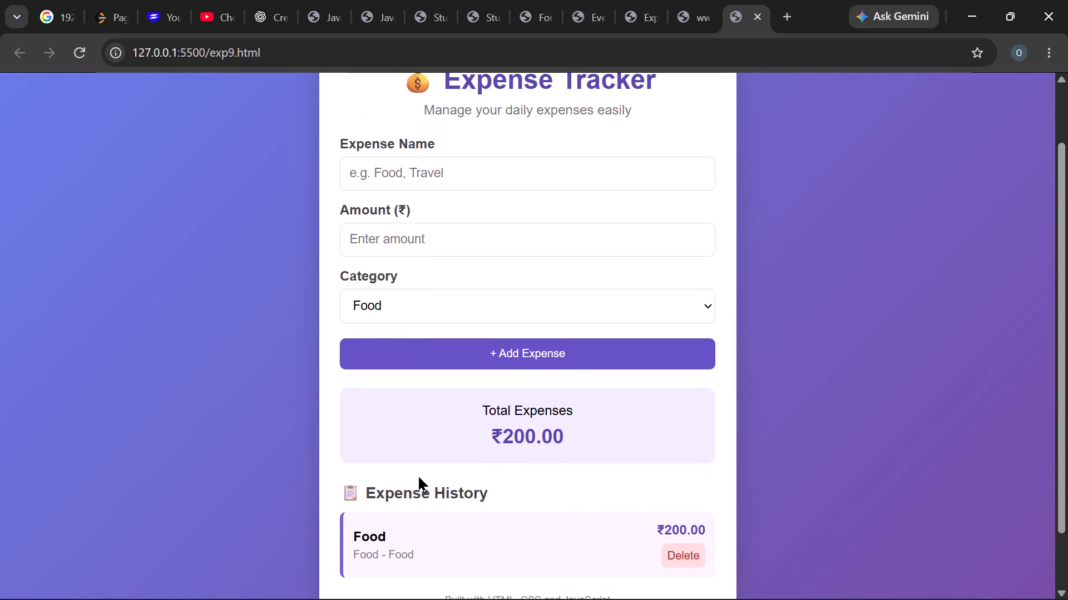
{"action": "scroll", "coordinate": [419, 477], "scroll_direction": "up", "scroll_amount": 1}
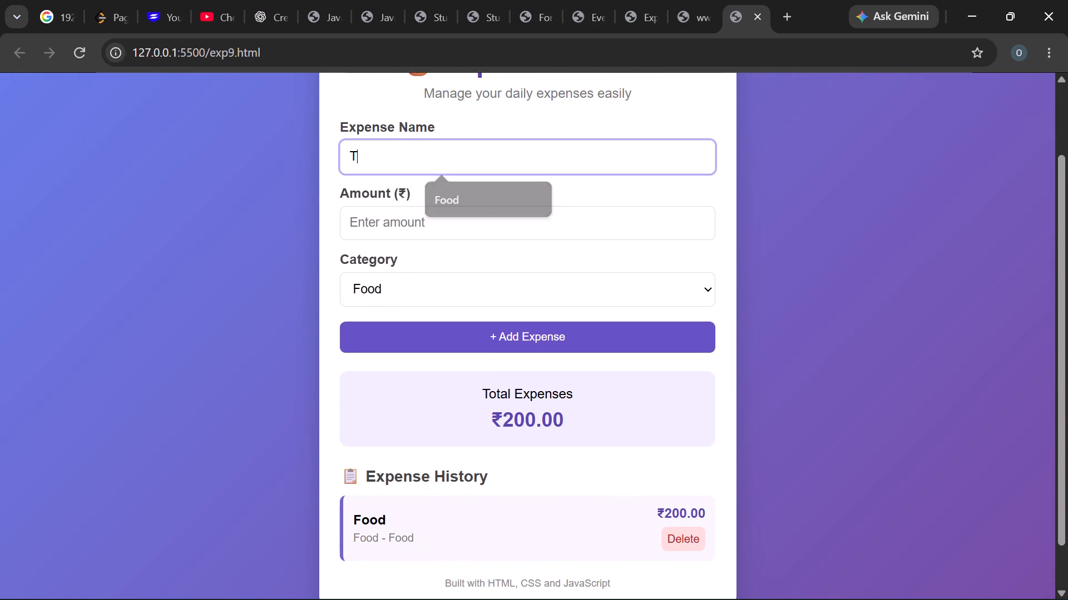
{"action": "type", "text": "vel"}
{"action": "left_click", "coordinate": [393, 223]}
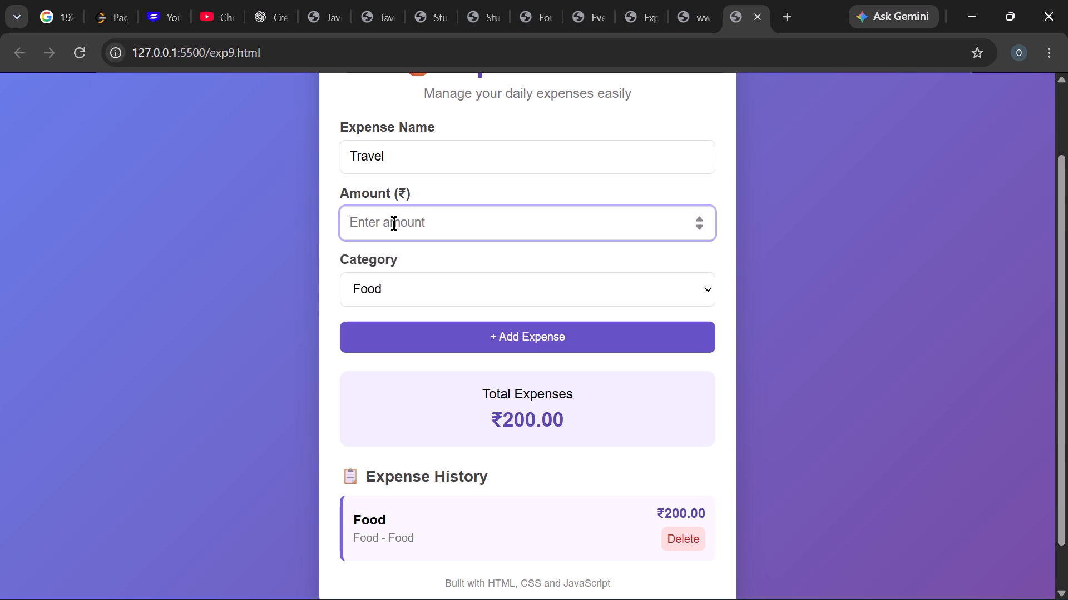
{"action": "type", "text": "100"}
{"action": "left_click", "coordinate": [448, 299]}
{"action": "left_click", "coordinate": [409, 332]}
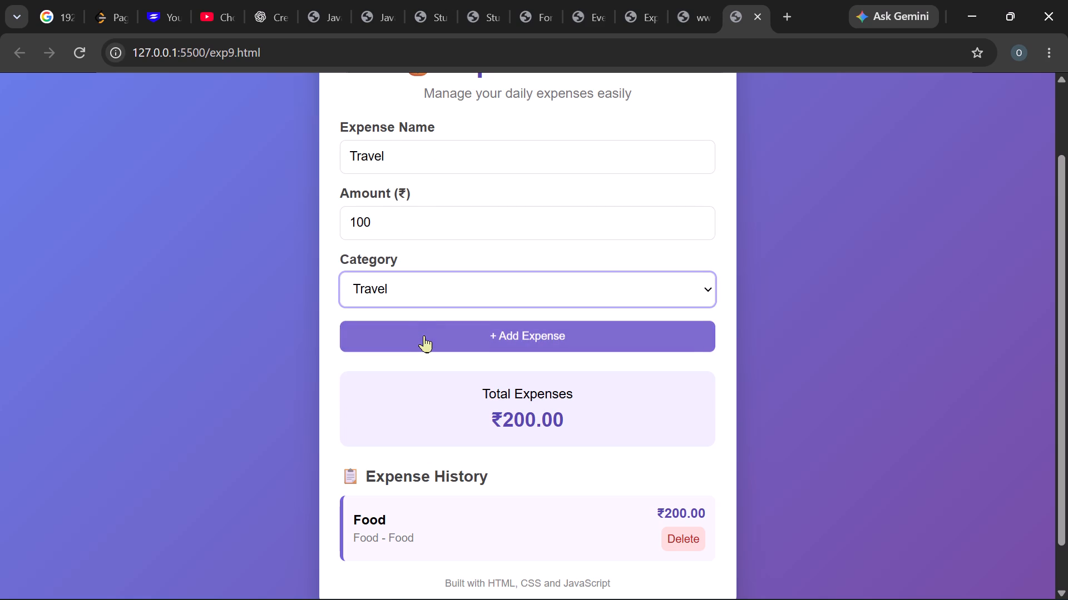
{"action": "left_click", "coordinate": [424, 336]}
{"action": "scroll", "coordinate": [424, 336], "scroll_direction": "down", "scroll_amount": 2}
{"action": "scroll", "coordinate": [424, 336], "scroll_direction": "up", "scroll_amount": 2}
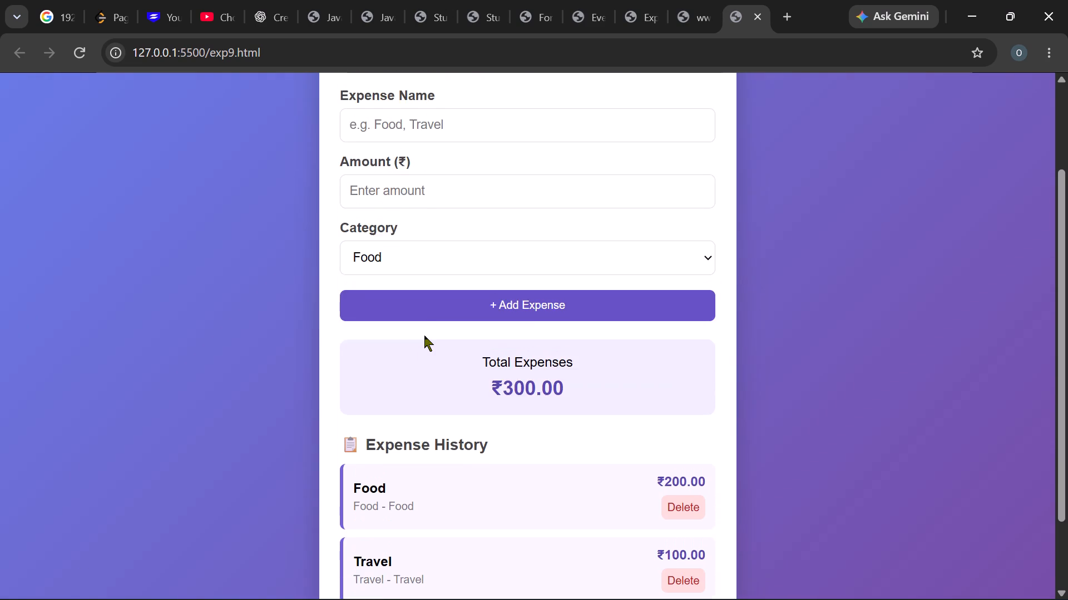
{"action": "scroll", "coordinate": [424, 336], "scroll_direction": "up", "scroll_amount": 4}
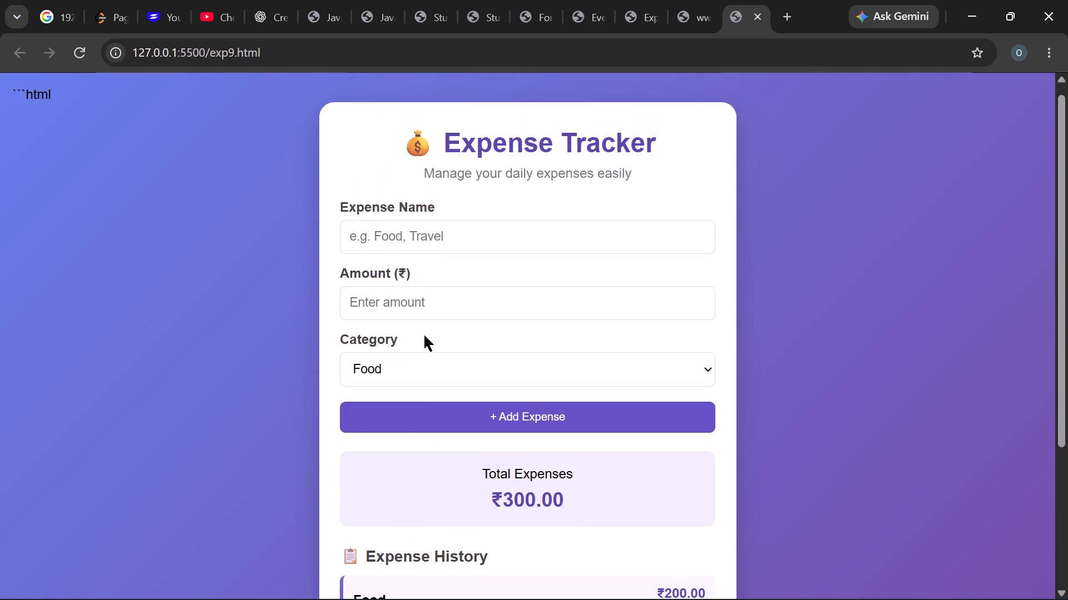
Switch to Visual Studio Code and delete the stray backticks line after the closing html tag in exp9.html.
{"action": "left_click", "coordinate": [560, 588]}
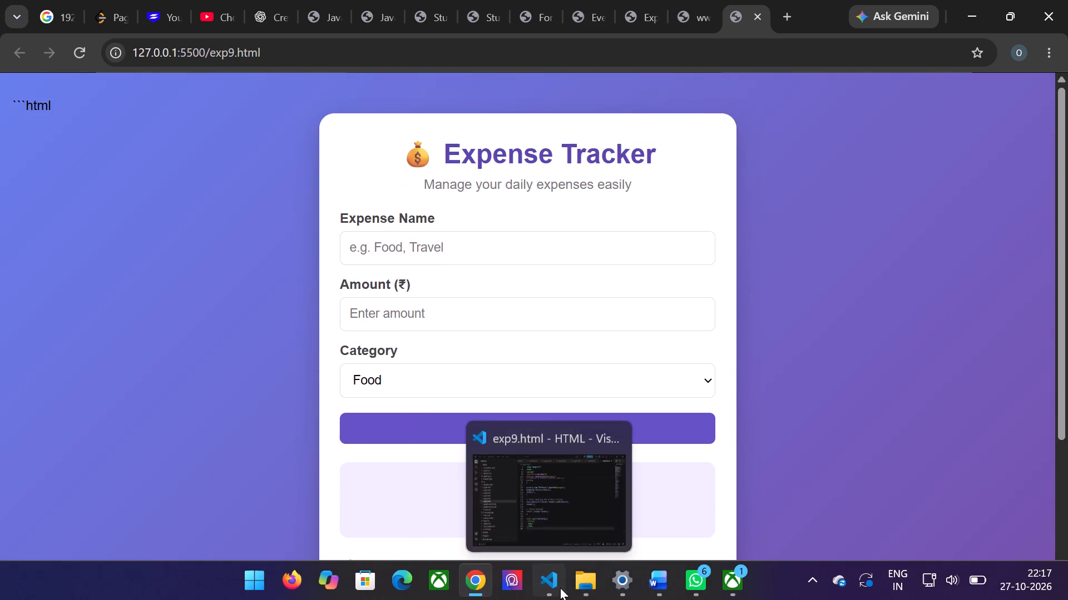
{"action": "left_click", "coordinate": [556, 495]}
{"action": "key", "text": "BackSpace"}
{"action": "key", "text": "BackSpace"}
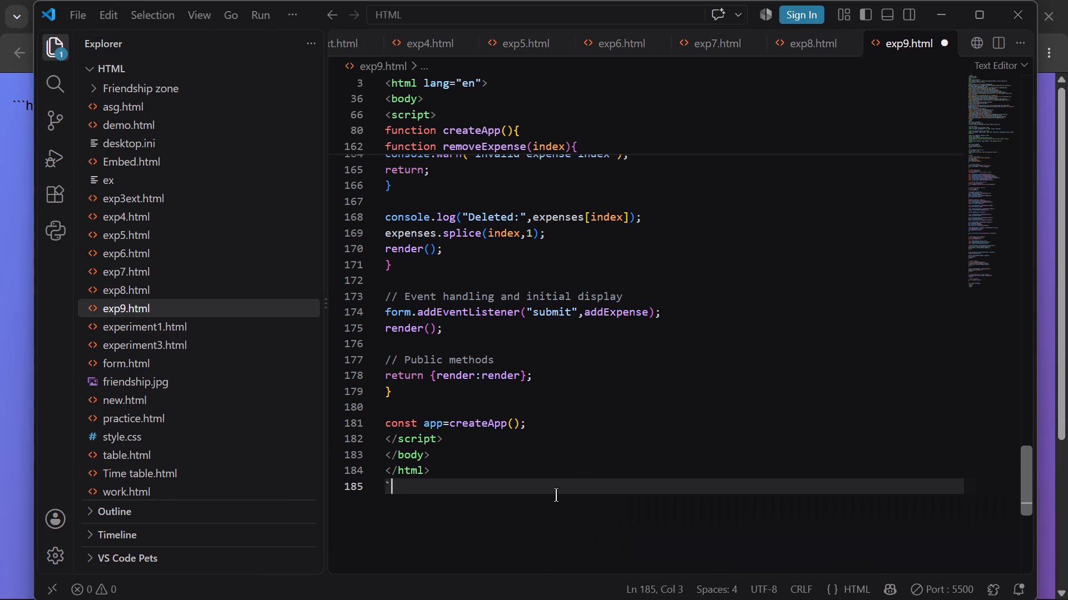
{"action": "key", "text": "BackSpace"}
{"action": "key", "text": "BackSpace"}
Remove the stray ```html text from the first line of exp9.html and save the file.
{"action": "scroll", "coordinate": [556, 495], "scroll_direction": "up", "scroll_amount": 20}
{"action": "scroll", "coordinate": [556, 495], "scroll_direction": "up", "scroll_amount": 2}
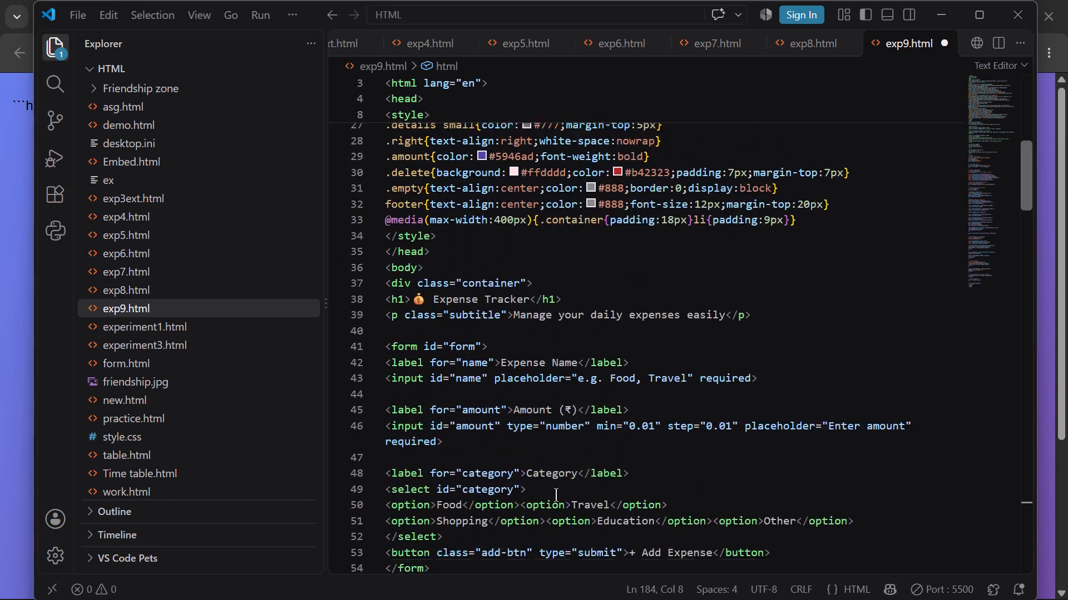
{"action": "scroll", "coordinate": [556, 495], "scroll_direction": "up", "scroll_amount": 6}
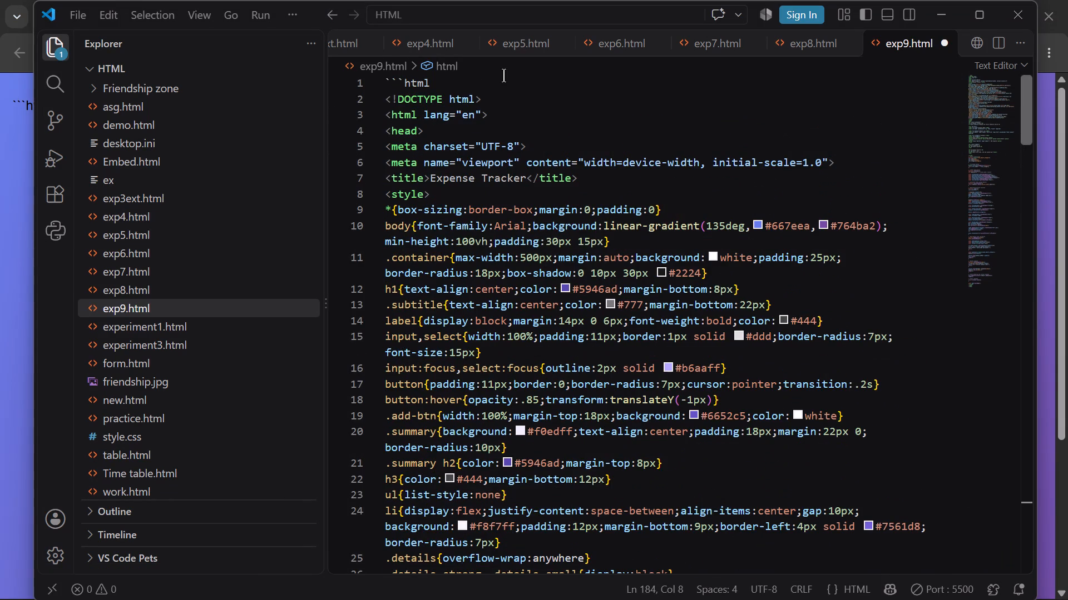
{"action": "double_click", "coordinate": [503, 76]}
{"action": "key", "text": "BackSpace"}
{"action": "key", "text": "BackSpace"}
{"action": "key", "text": "BackSpace"}
{"action": "key", "text": "BackSpace"}
{"action": "key", "text": "BackSpace"}
{"action": "key", "text": "ctrl+s"}
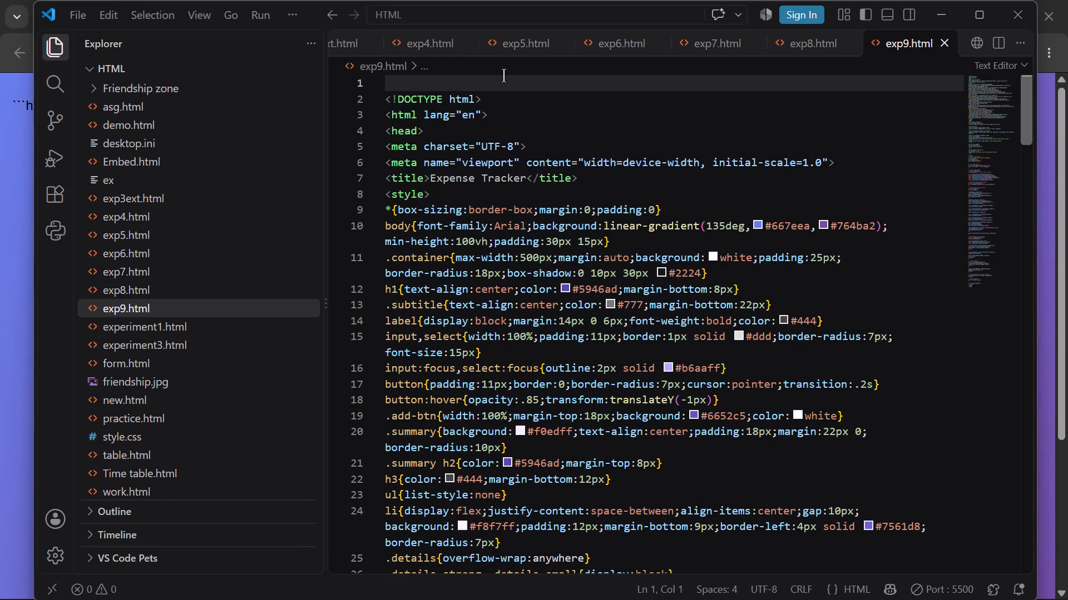
Switch to Chrome and capture a screenshot of the Expense Tracker page with its empty form.
{"action": "left_click", "coordinate": [483, 582]}
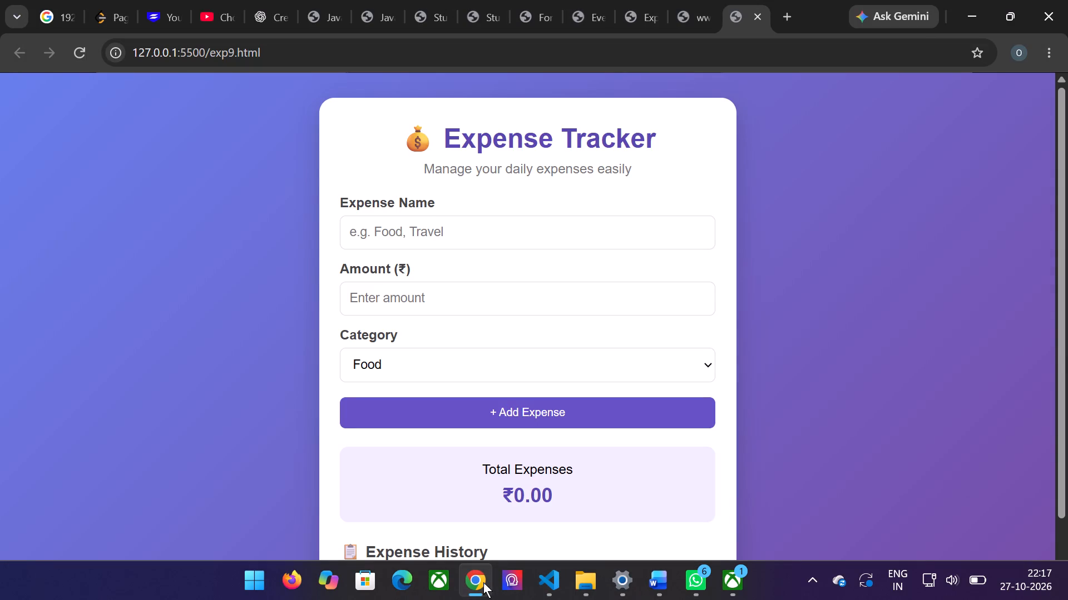
{"action": "scroll", "coordinate": [483, 582], "scroll_direction": "up", "scroll_amount": 1}
{"action": "scroll", "coordinate": [518, 405], "scroll_direction": "up", "scroll_amount": 1}
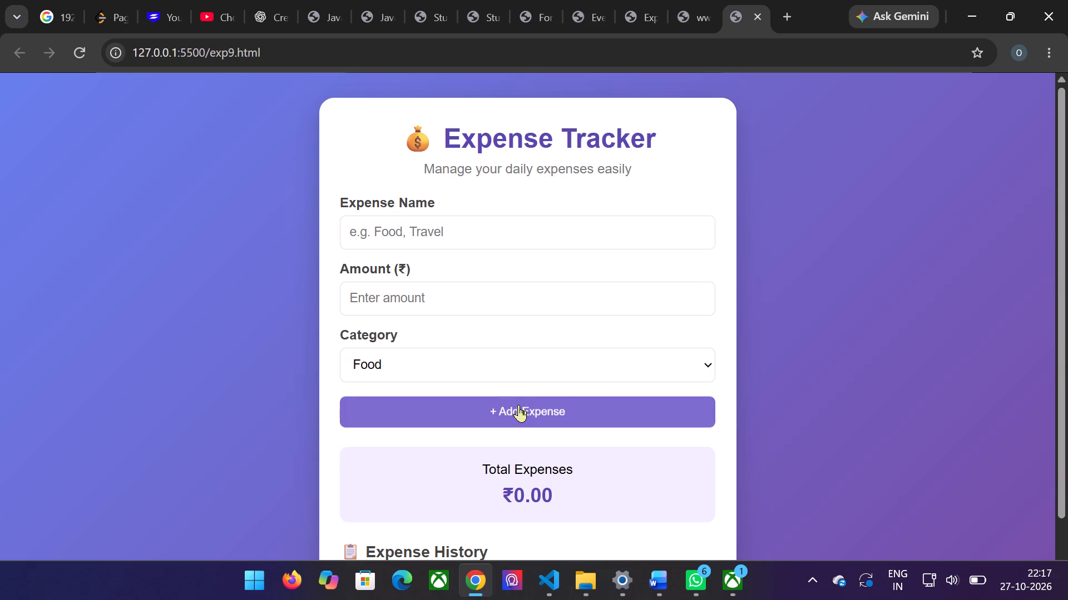
{"action": "scroll", "coordinate": [518, 405], "scroll_direction": "up", "scroll_amount": 1}
{"action": "key", "text": "Print"}
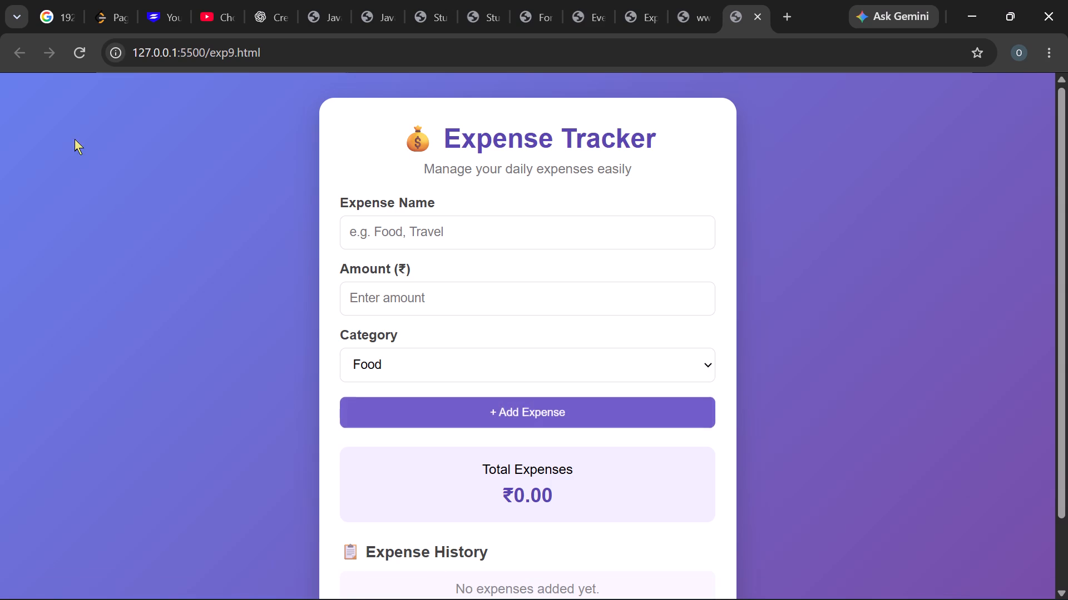
{"action": "left_click_drag", "start_coordinate": [98, 74], "coordinate": [899, 599]}
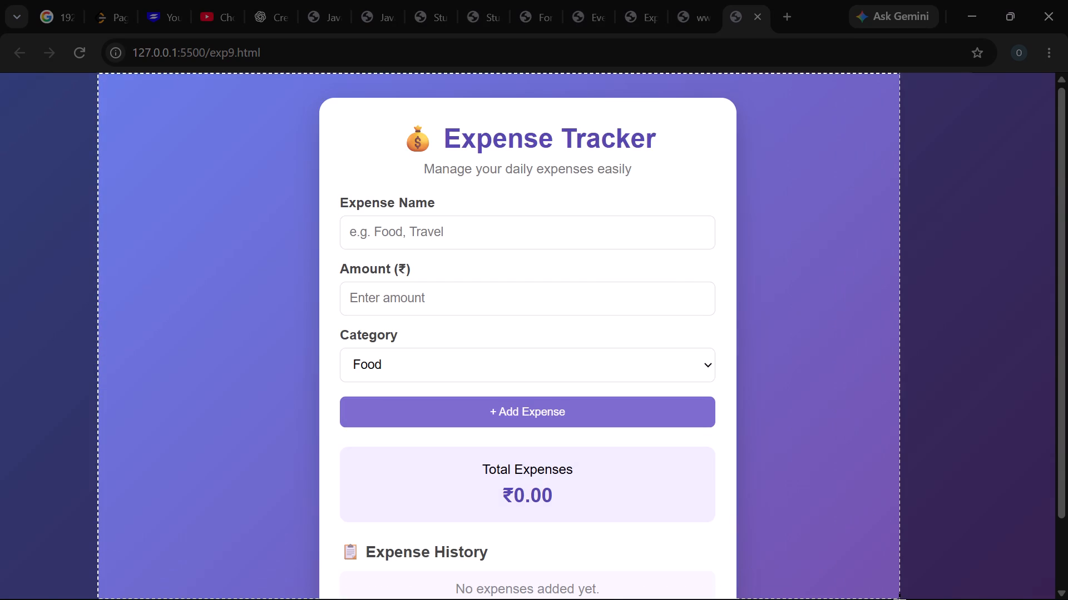
{"action": "left_click_drag", "start_coordinate": [899, 599], "coordinate": [966, 578]}
Add a test expense named Food with amount 200 and category Food.
{"action": "scroll", "coordinate": [778, 406], "scroll_direction": "down", "scroll_amount": 3}
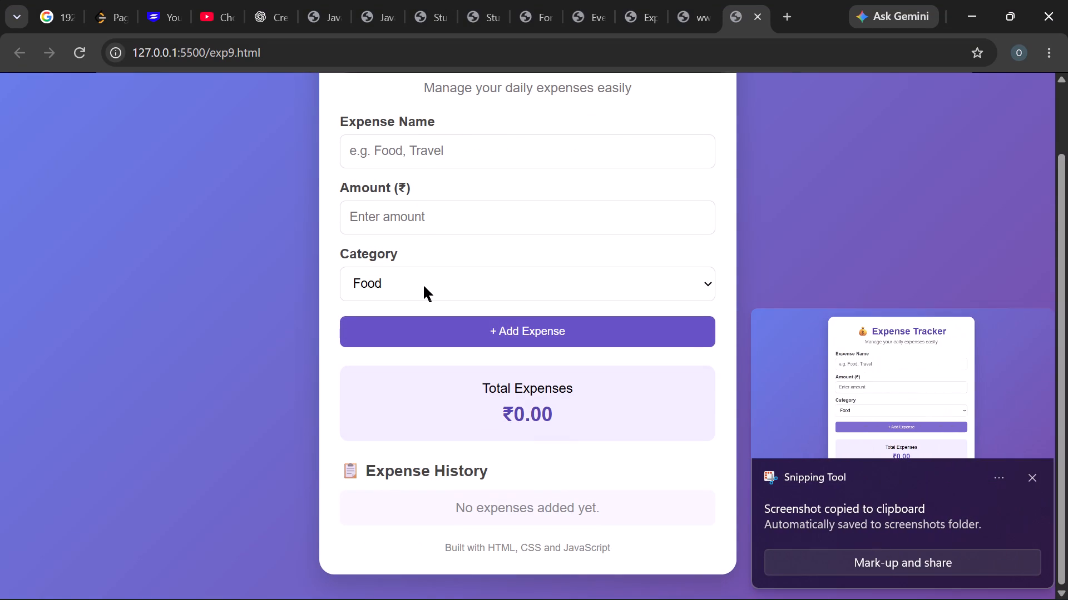
{"action": "left_click", "coordinate": [413, 139]}
{"action": "left_click", "coordinate": [461, 195]}
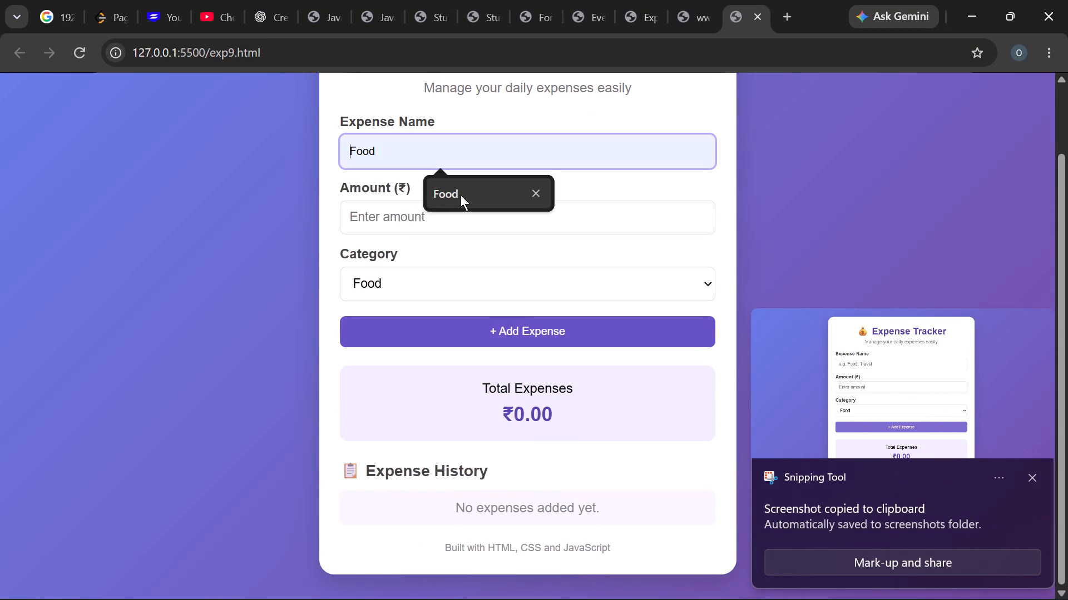
{"action": "left_click", "coordinate": [451, 217]}
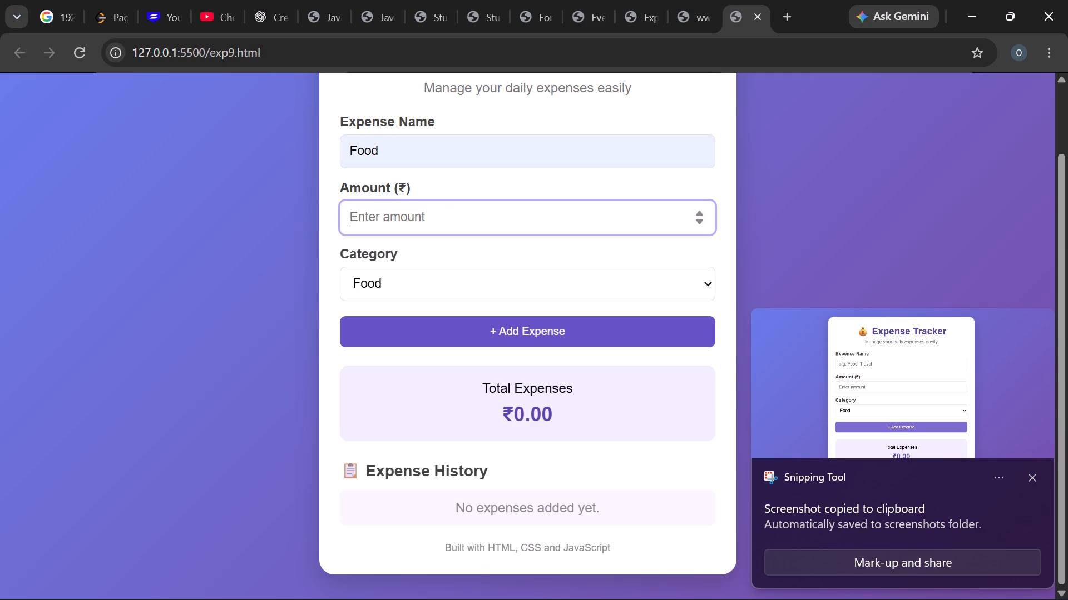
{"action": "left_click", "coordinate": [464, 343]}
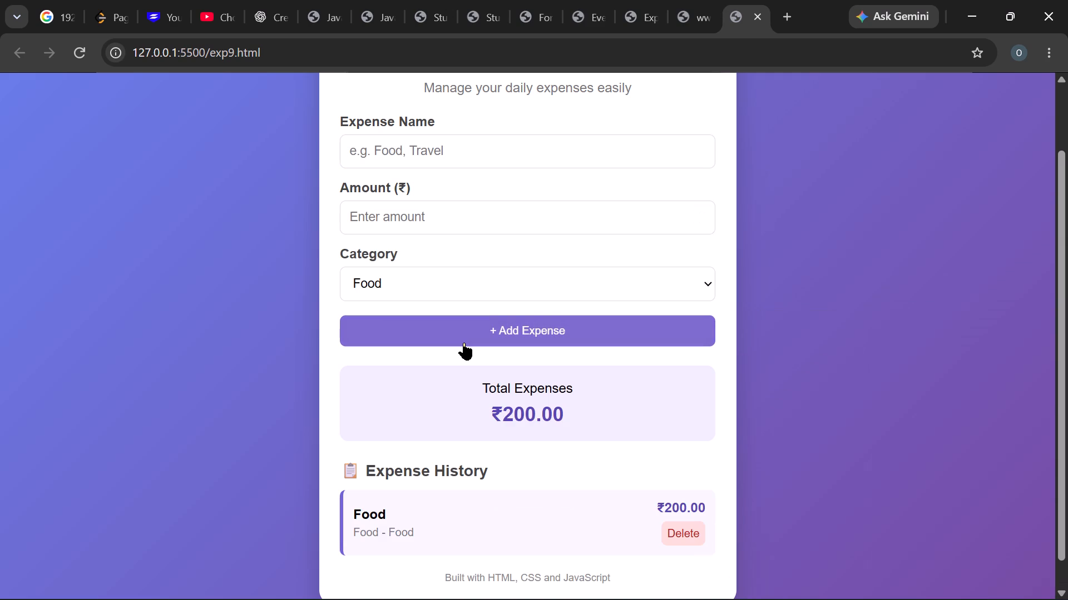
Add a second expense named Travel with amount 100 and category Travel.
{"action": "left_click", "coordinate": [468, 163]}
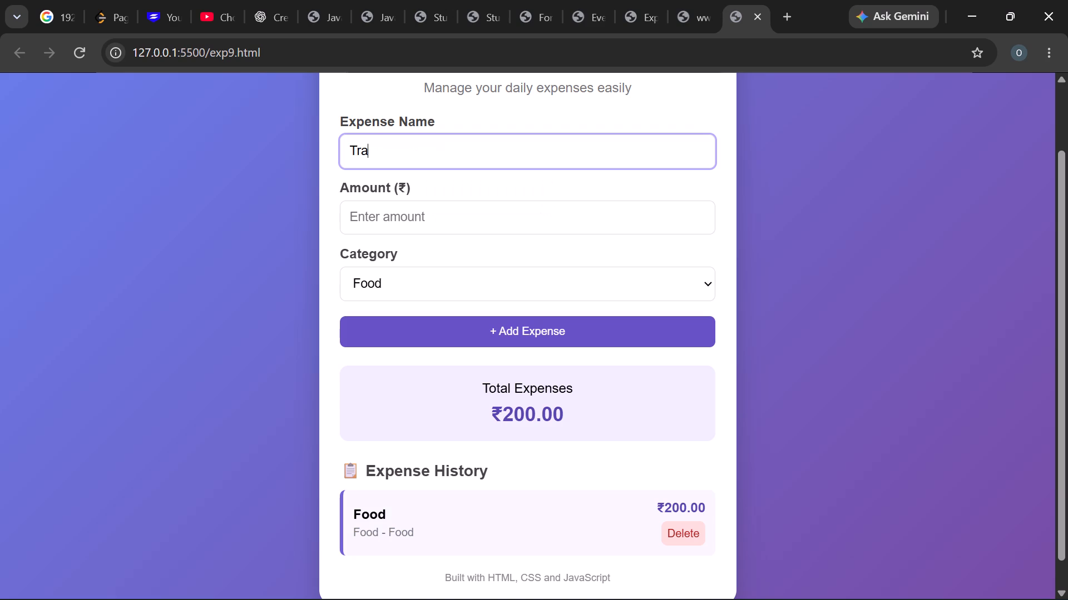
{"action": "left_click", "coordinate": [468, 225]}
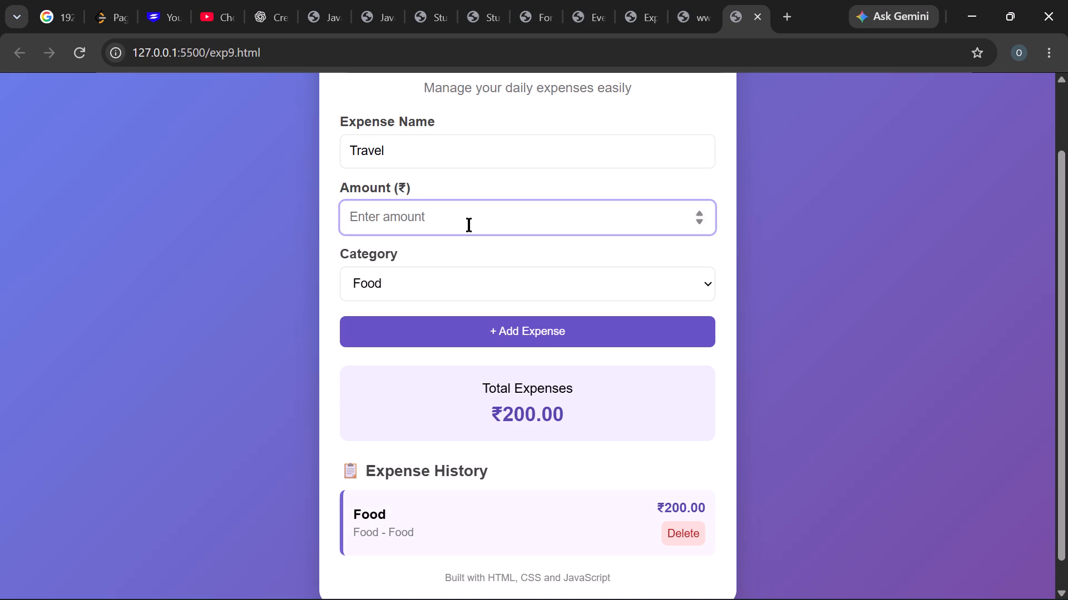
{"action": "type", "text": "100"}
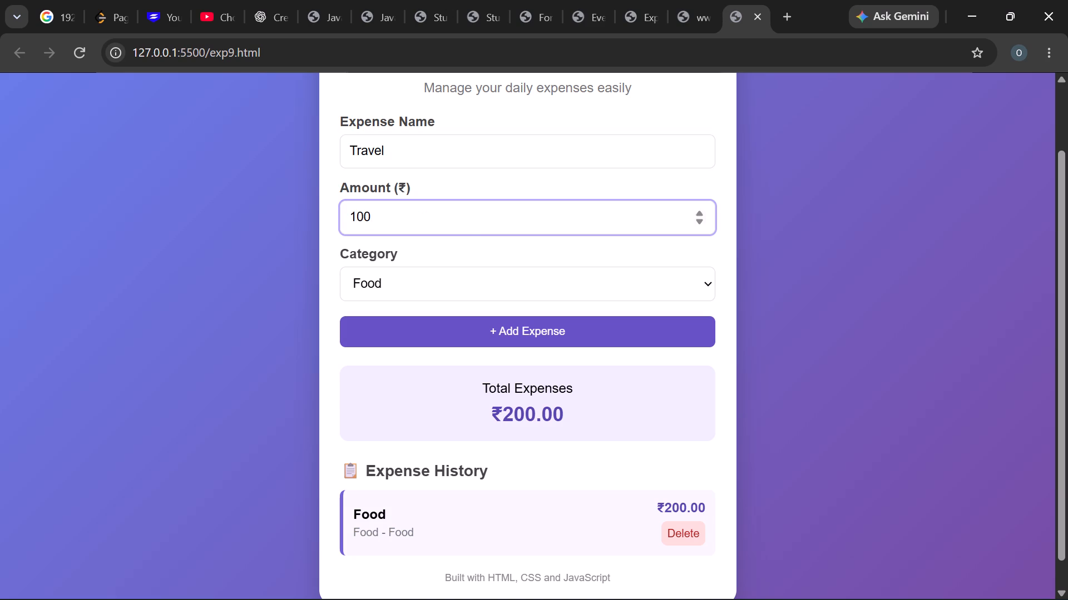
{"action": "left_click", "coordinate": [548, 277]}
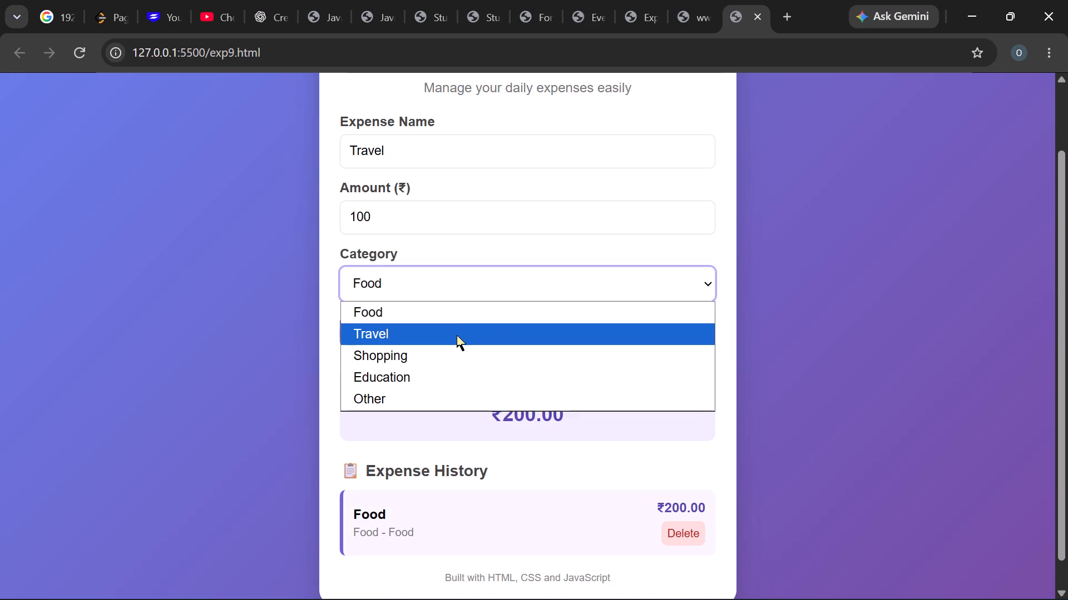
{"action": "left_click", "coordinate": [457, 335]}
{"action": "left_click", "coordinate": [466, 331]}
Capture a screenshot of the upper part of the Expense Tracker page, from the title through the Total Expenses box.
{"action": "scroll", "coordinate": [466, 331], "scroll_direction": "up", "scroll_amount": 1}
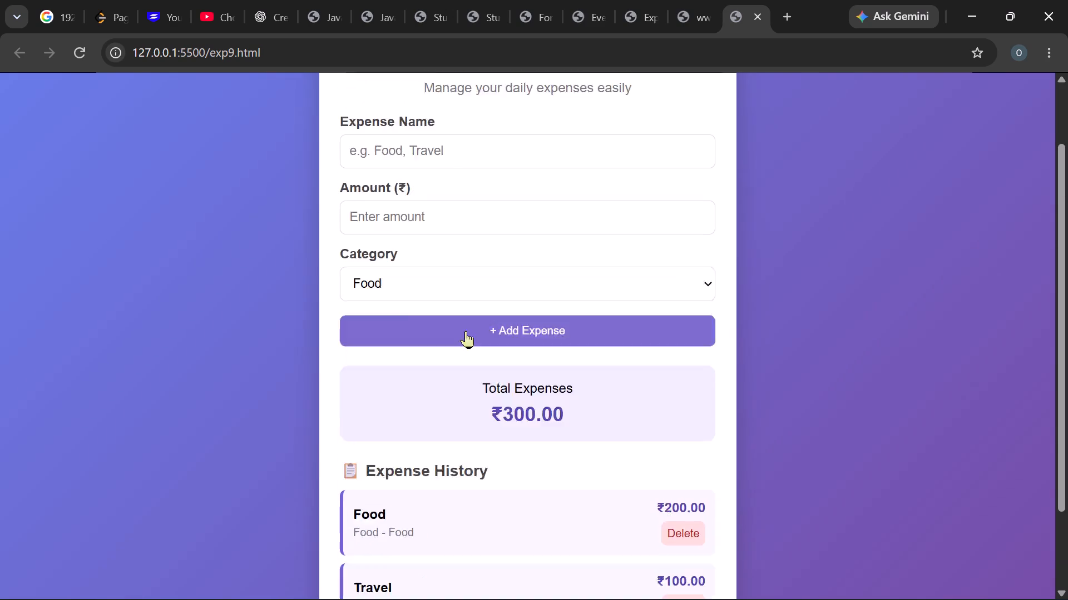
{"action": "scroll", "coordinate": [466, 331], "scroll_direction": "up", "scroll_amount": 1}
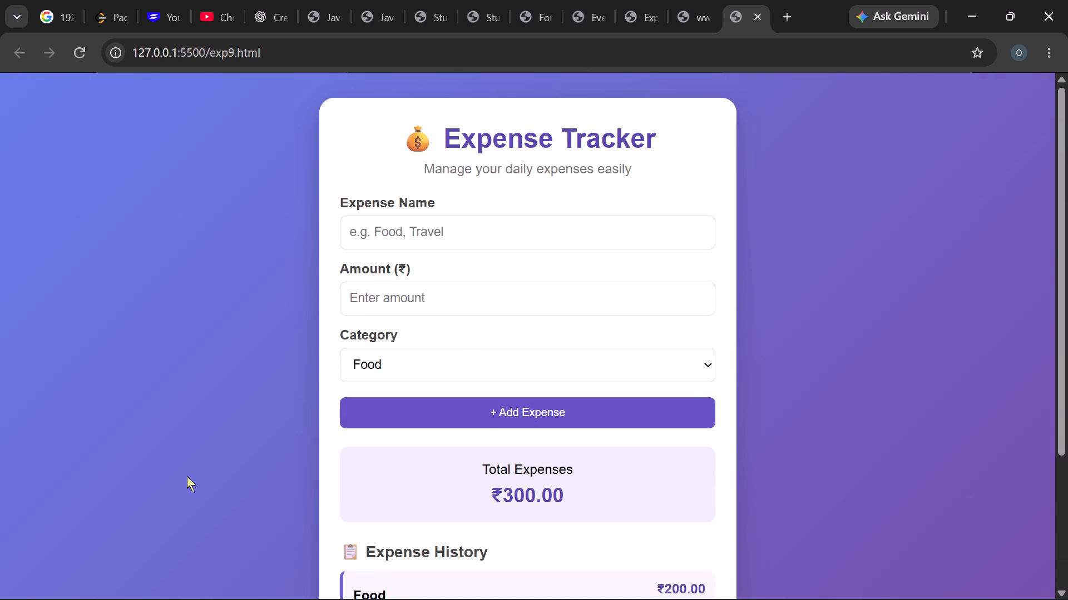
{"action": "key", "text": "Print"}
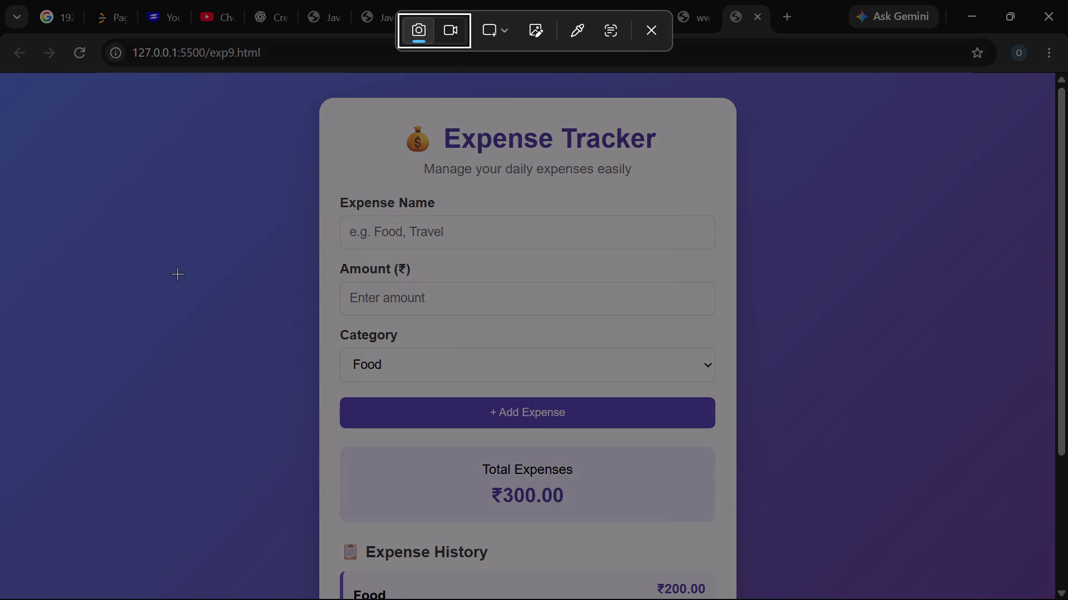
{"action": "left_click_drag", "start_coordinate": [154, 78], "coordinate": [968, 538]}
Capture a screenshot of the lower part of the page, including Total Expenses and the Food and Travel history entries.
{"action": "scroll", "coordinate": [738, 400], "scroll_direction": "down", "scroll_amount": 3}
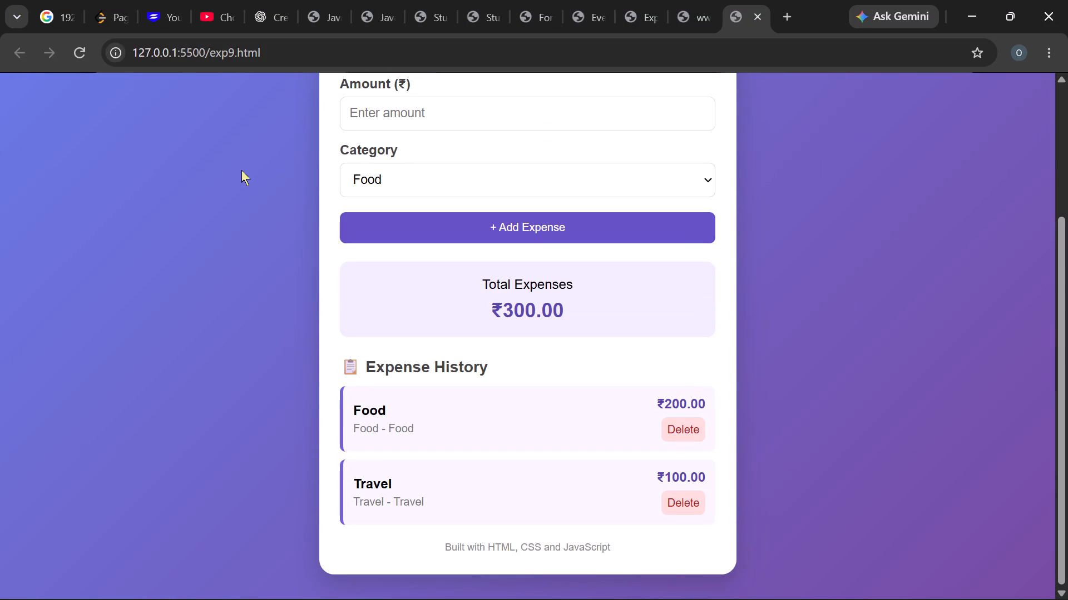
{"action": "key", "text": "Print"}
{"action": "key", "text": "Print"}
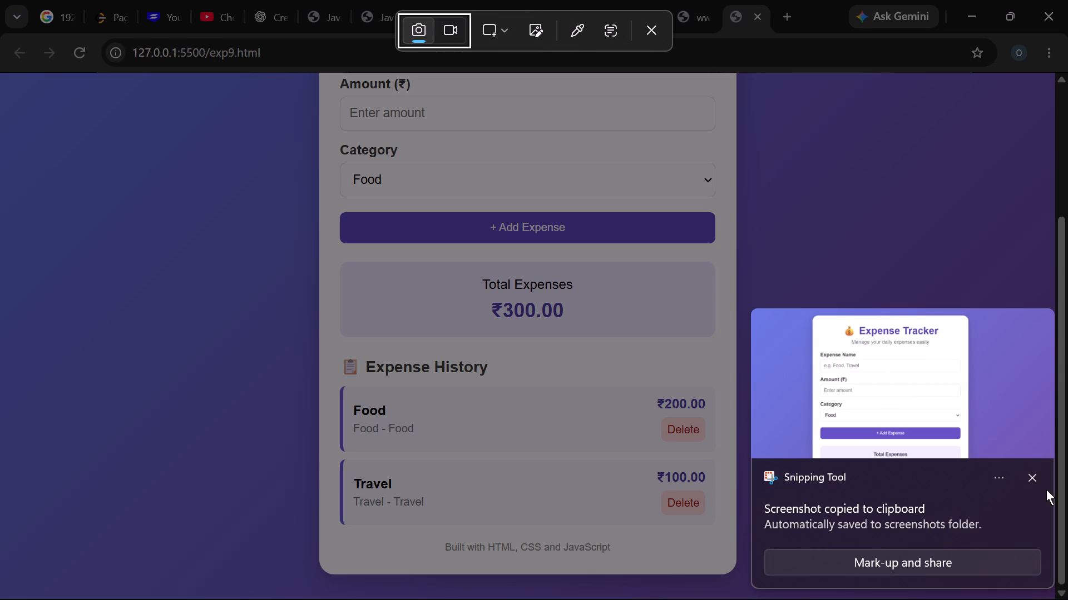
{"action": "left_click", "coordinate": [1035, 475]}
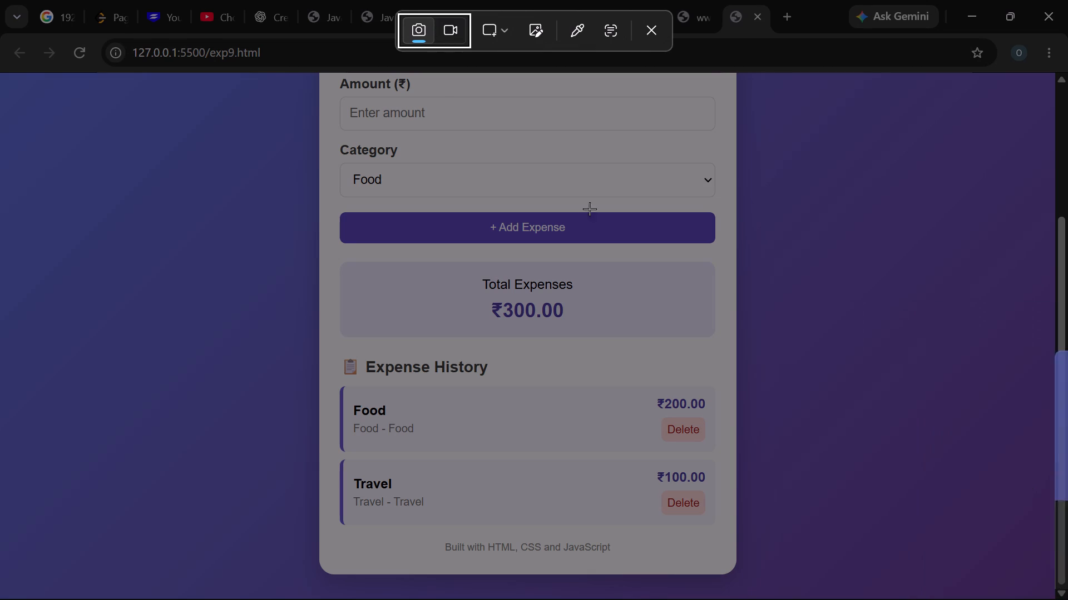
{"action": "left_click_drag", "start_coordinate": [175, 72], "coordinate": [473, 537]}
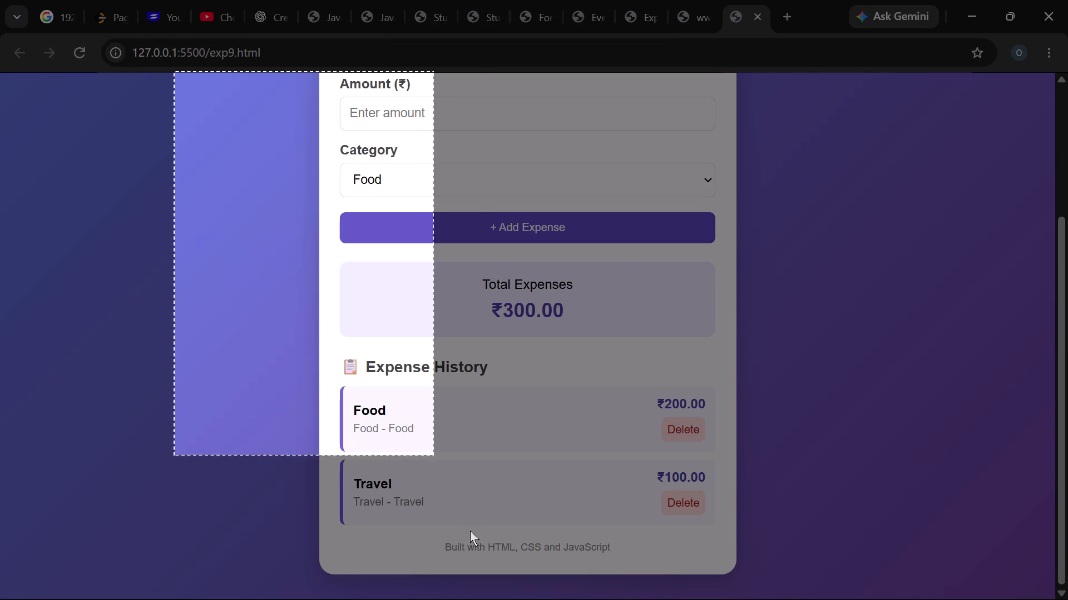
{"action": "left_click_drag", "start_coordinate": [473, 537], "coordinate": [897, 592]}
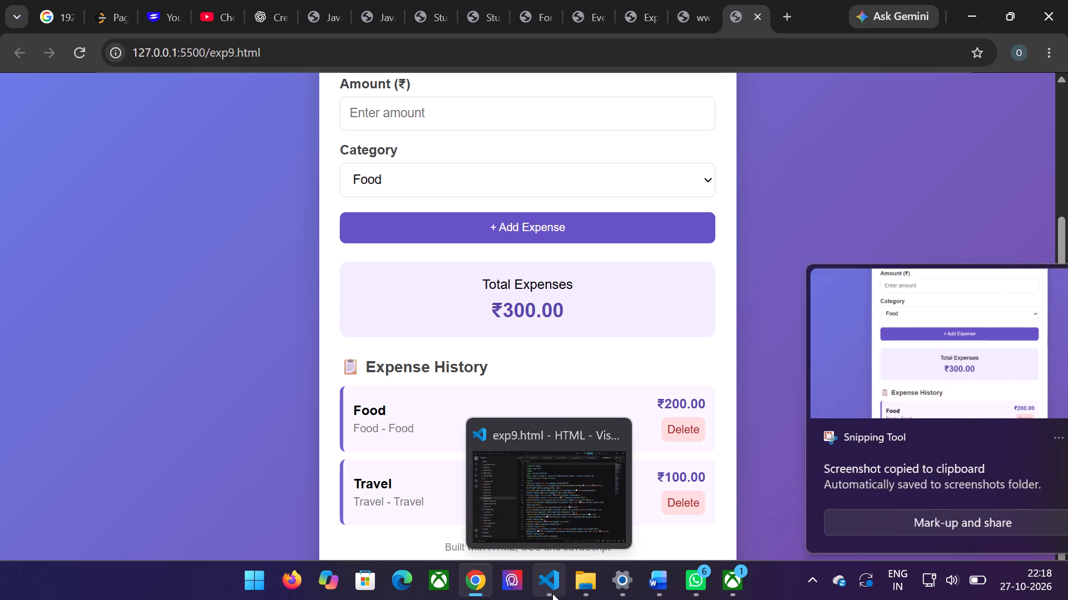
Switch to Visual Studio Code, select all of the exp9.html code and look through it to find where to divide it.
{"action": "left_click", "coordinate": [552, 593]}
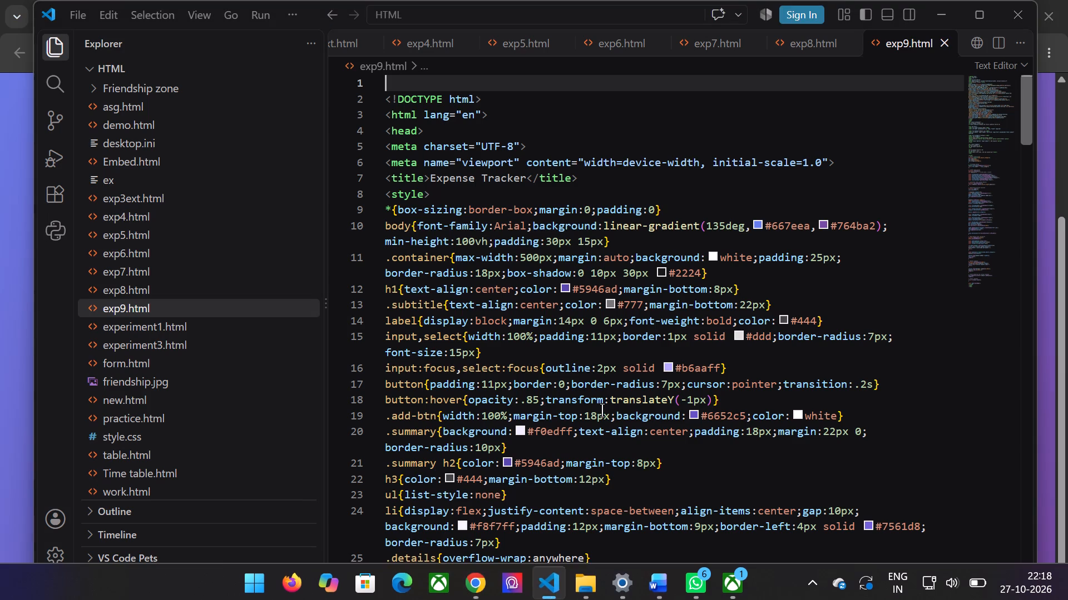
{"action": "key", "text": "ctrl+a"}
{"action": "scroll", "coordinate": [602, 411], "scroll_direction": "down", "scroll_amount": 3}
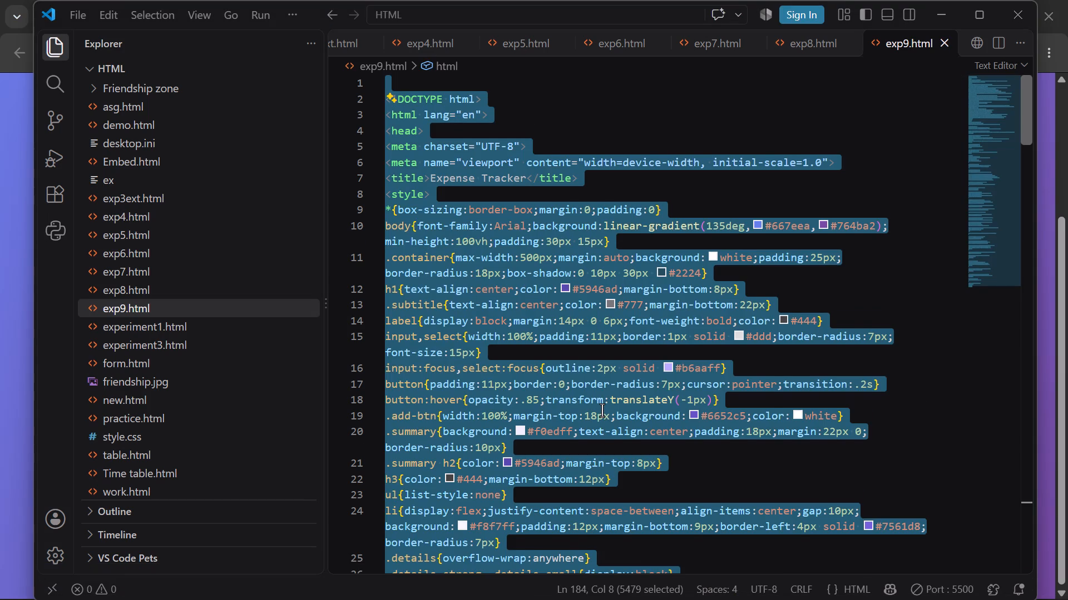
{"action": "scroll", "coordinate": [602, 411], "scroll_direction": "down", "scroll_amount": 19}
{"action": "scroll", "coordinate": [602, 411], "scroll_direction": "down", "scroll_amount": 3}
{"action": "scroll", "coordinate": [602, 411], "scroll_direction": "up", "scroll_amount": 5}
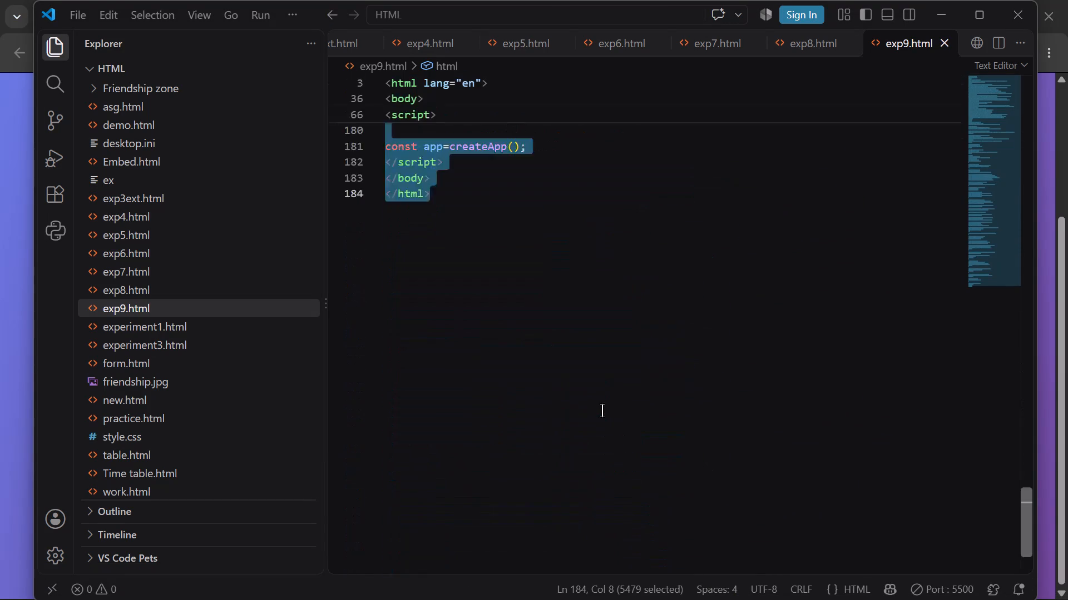
{"action": "scroll", "coordinate": [602, 411], "scroll_direction": "up", "scroll_amount": 11}
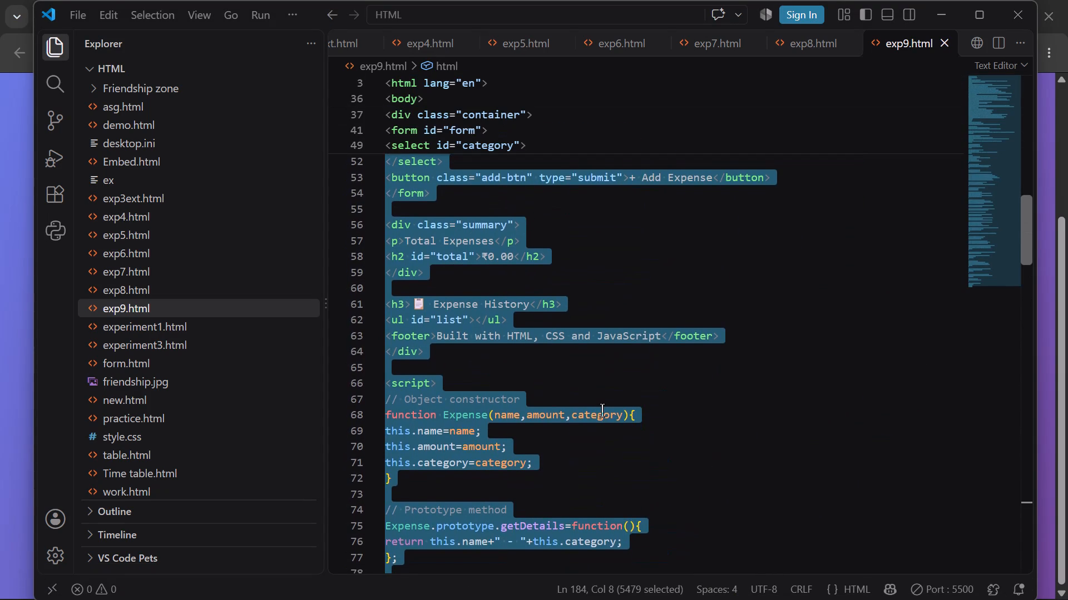
{"action": "scroll", "coordinate": [602, 411], "scroll_direction": "up", "scroll_amount": 2}
{"action": "scroll", "coordinate": [435, 276], "scroll_direction": "up", "scroll_amount": 1}
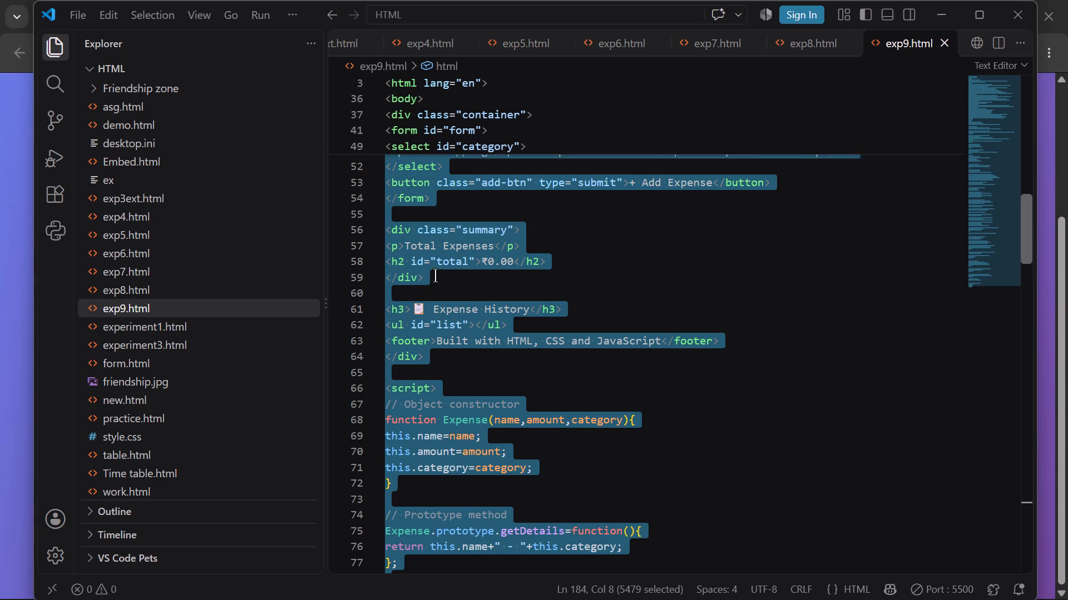
{"action": "scroll", "coordinate": [435, 276], "scroll_direction": "up", "scroll_amount": 1}
Copy the first part of the exp9.html code, from the start of the file through the closing form tag.
{"action": "left_click", "coordinate": [437, 244]}
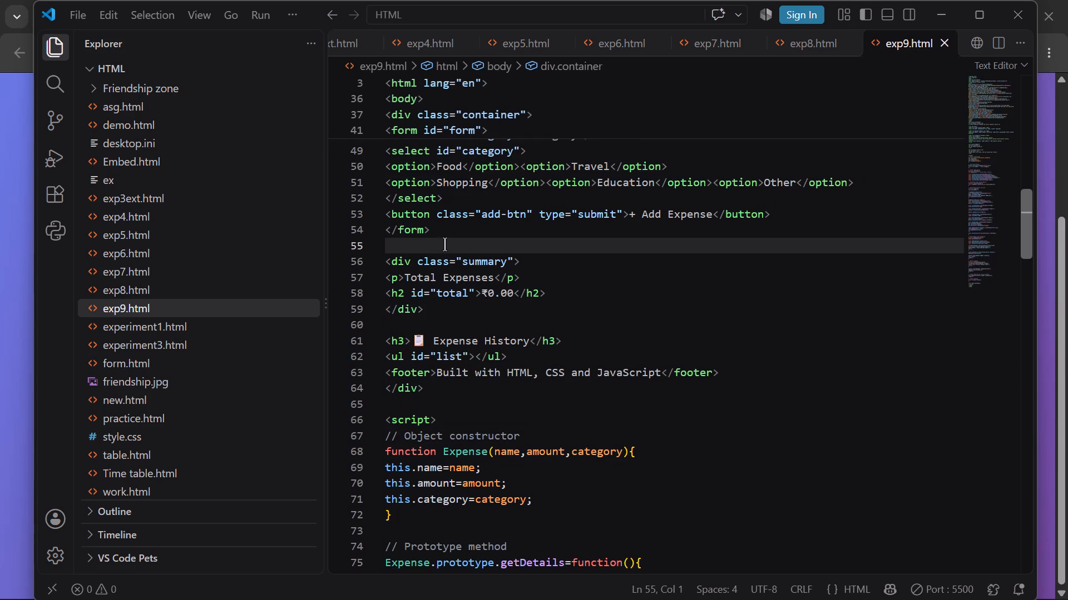
{"action": "left_click_drag", "start_coordinate": [448, 236], "coordinate": [371, 0]}
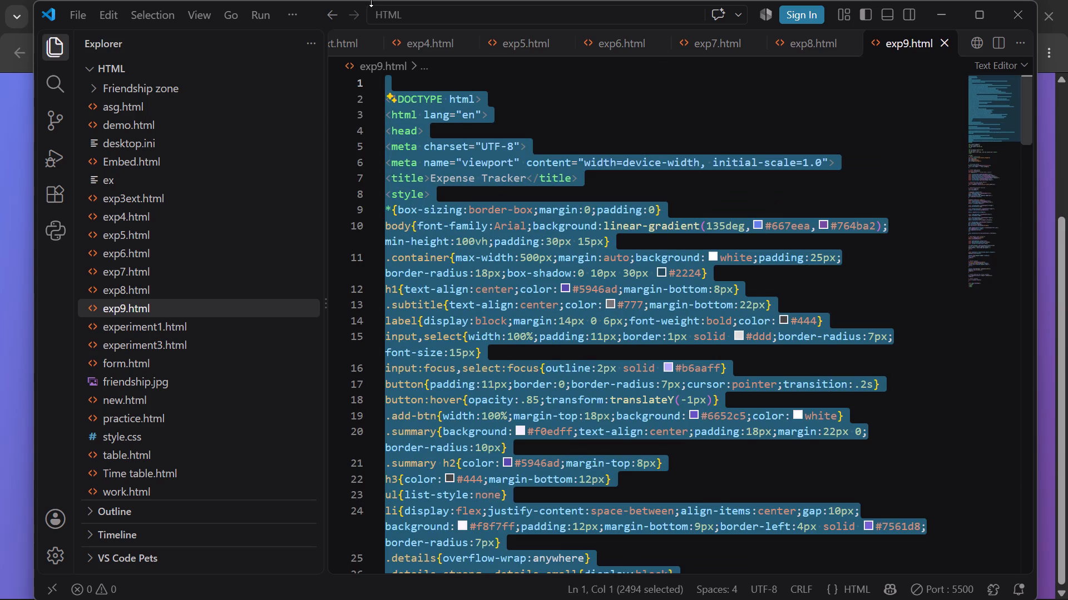
{"action": "key", "text": "ctrl+c"}
{"action": "key", "text": "ctrl+c"}
{"action": "key", "text": "ctrl+c"}
Switch to the lab file in Word and place the cursor in the Objective text box on the Experiment-9 page.
{"action": "left_click", "coordinate": [659, 568]}
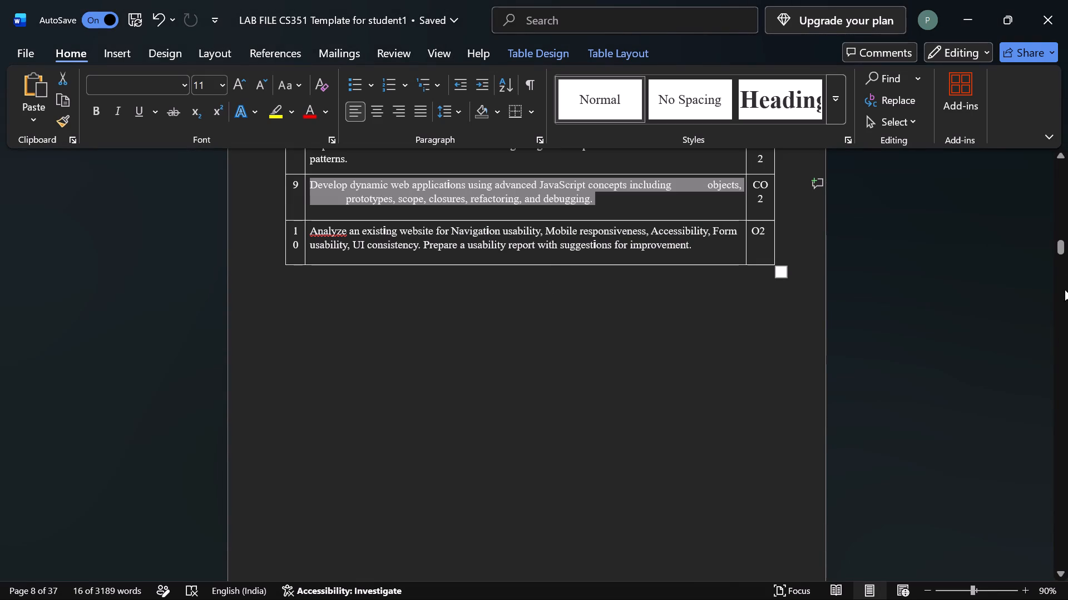
{"action": "left_click_drag", "start_coordinate": [1065, 243], "coordinate": [1016, 507]}
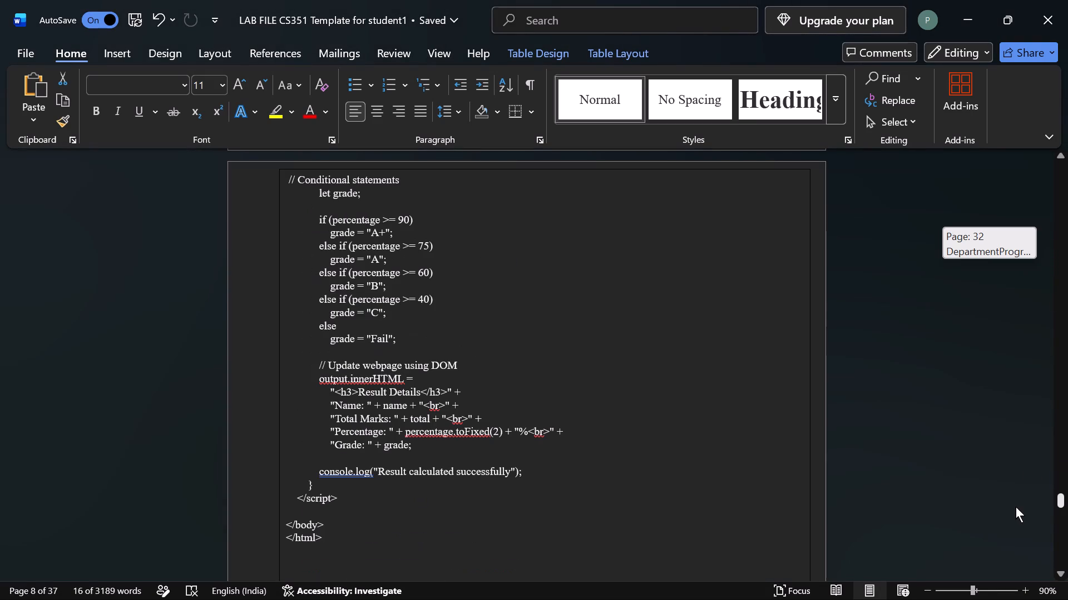
{"action": "left_click_drag", "start_coordinate": [1016, 507], "coordinate": [1006, 543]}
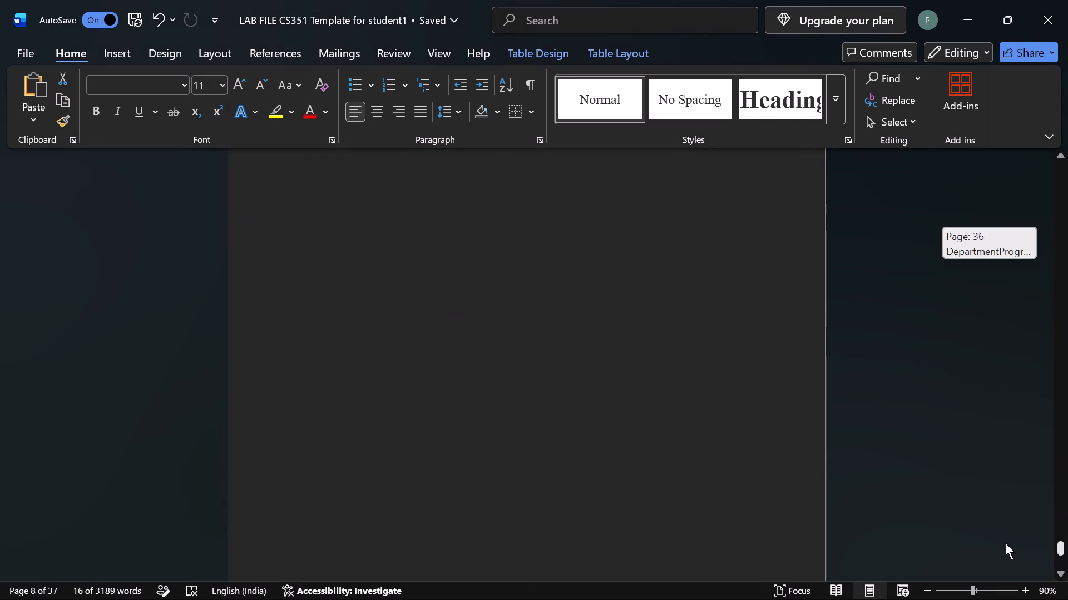
{"action": "left_click_drag", "start_coordinate": [1006, 543], "coordinate": [1006, 538]}
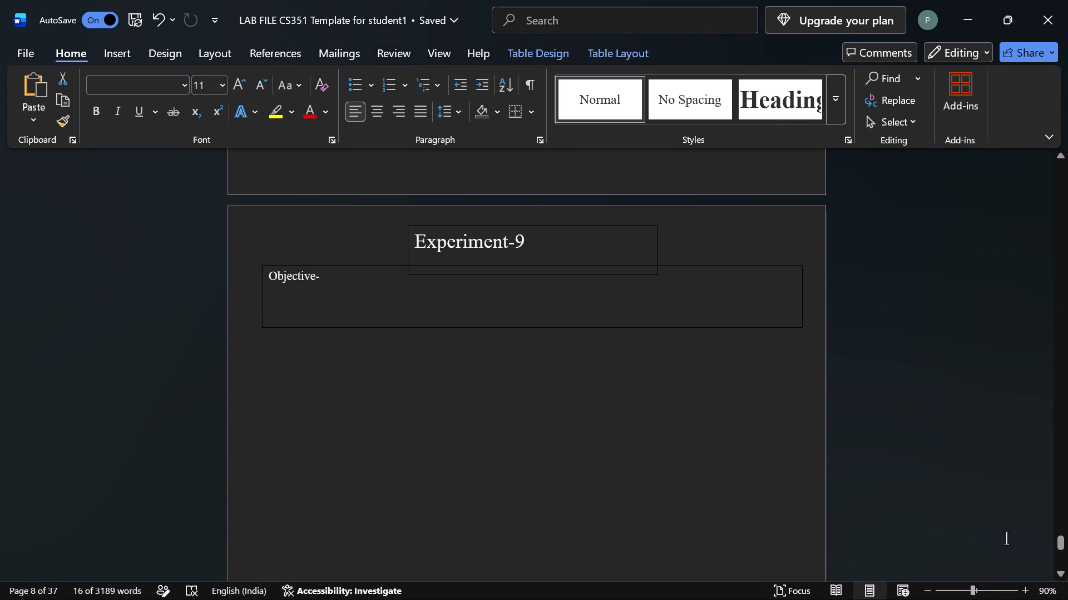
{"action": "left_click", "coordinate": [451, 282]}
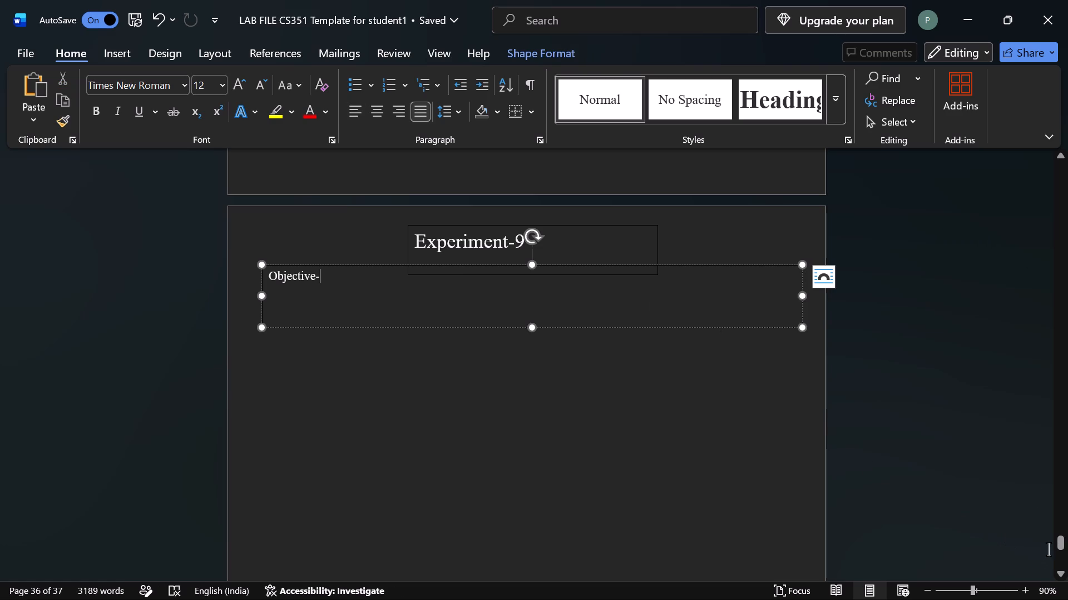
Copy the experiment 9 description, "Develop dynamic web applications using advanced JavaScript concepts…", from the experiment list table.
{"action": "left_click_drag", "start_coordinate": [1061, 547], "coordinate": [1000, 209]}
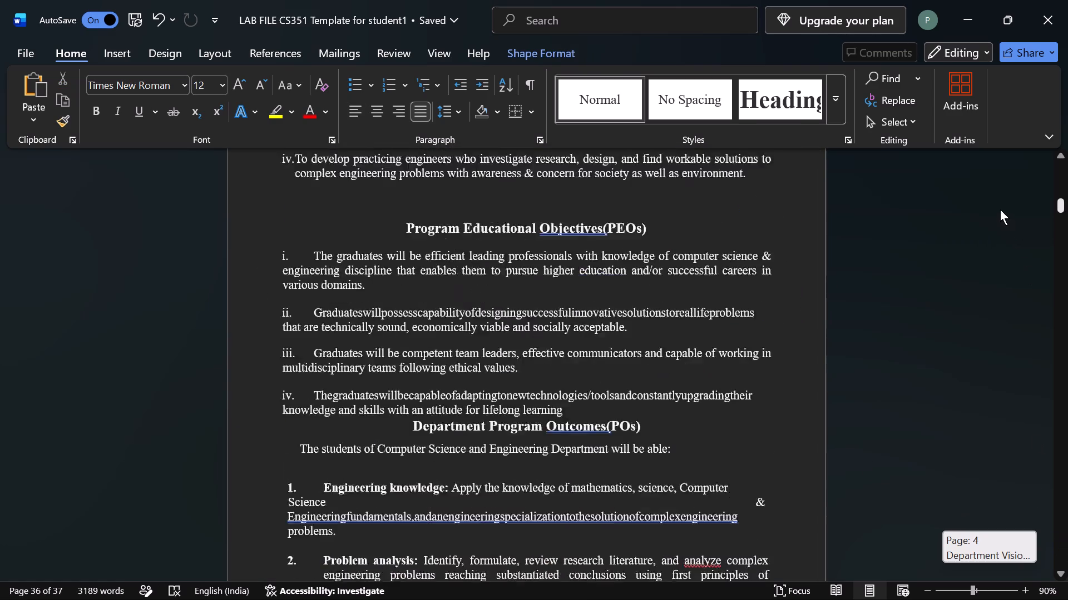
{"action": "left_click_drag", "start_coordinate": [1000, 209], "coordinate": [1000, 256]}
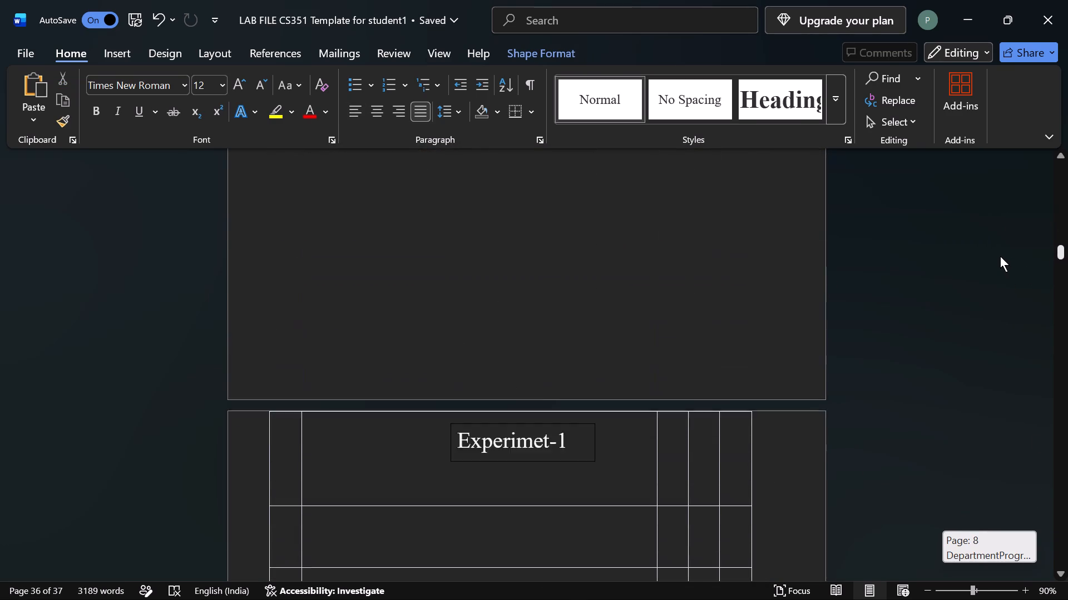
{"action": "left_click_drag", "start_coordinate": [1000, 256], "coordinate": [999, 248]}
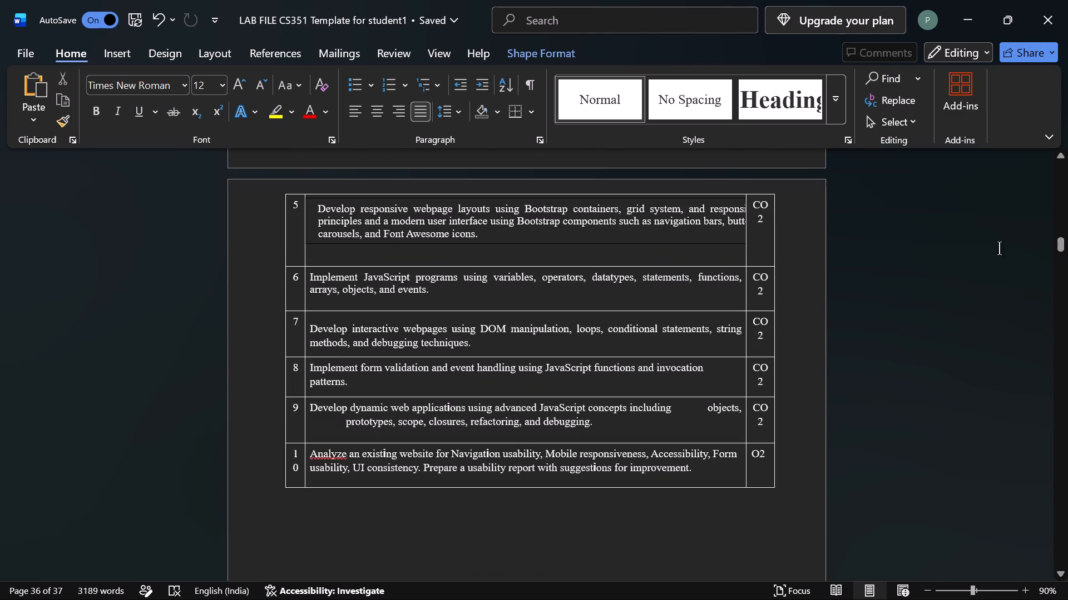
{"action": "left_click_drag", "start_coordinate": [658, 422], "coordinate": [334, 417]}
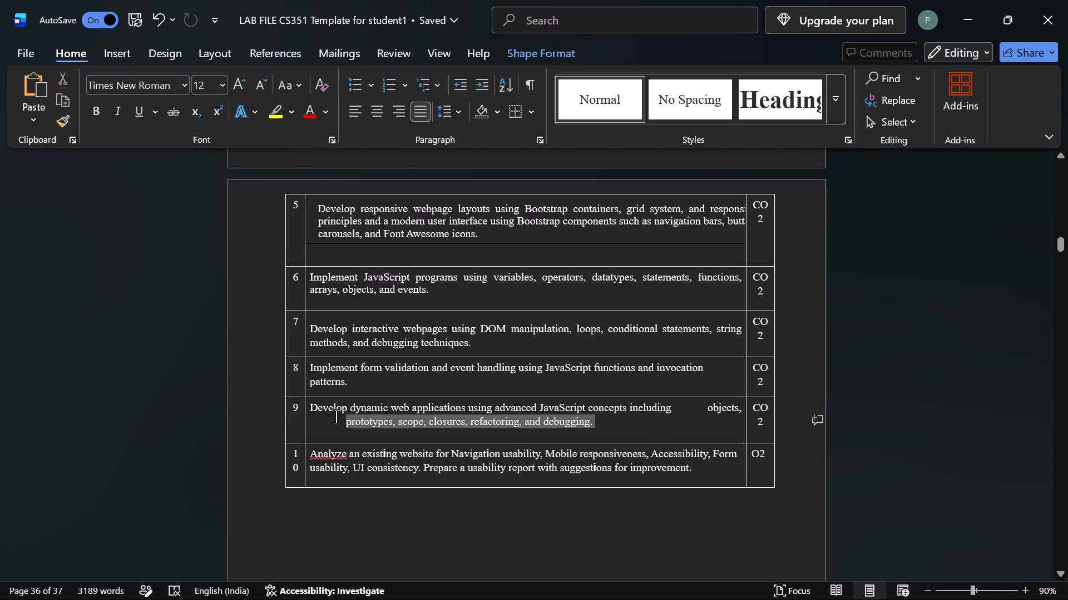
{"action": "left_click_drag", "start_coordinate": [334, 417], "coordinate": [311, 407]}
{"action": "key", "text": "ctrl+c"}
{"action": "key", "text": "ctrl+c"}
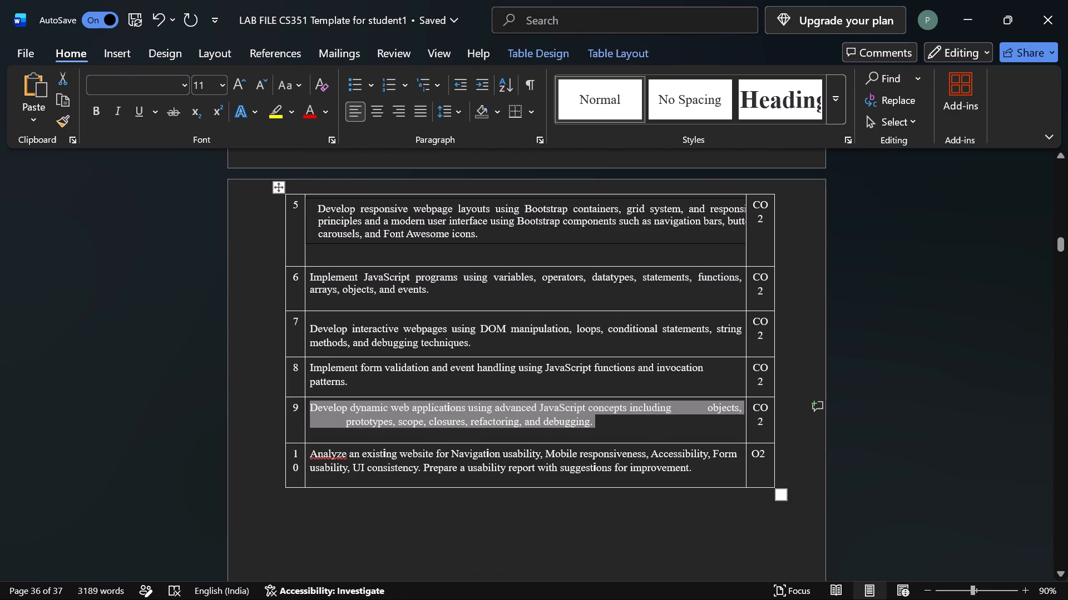
Return to the Experiment-9 page and place the cursor after "Objective-" in its text box.
{"action": "left_click_drag", "start_coordinate": [1065, 245], "coordinate": [1053, 523]}
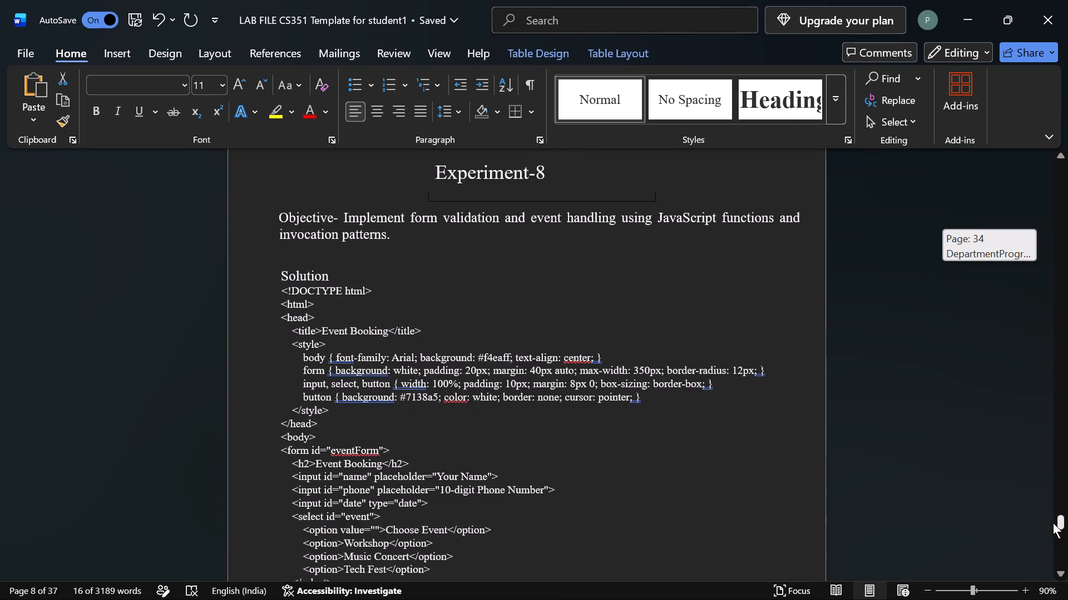
{"action": "left_click_drag", "start_coordinate": [1053, 523], "coordinate": [1051, 574]}
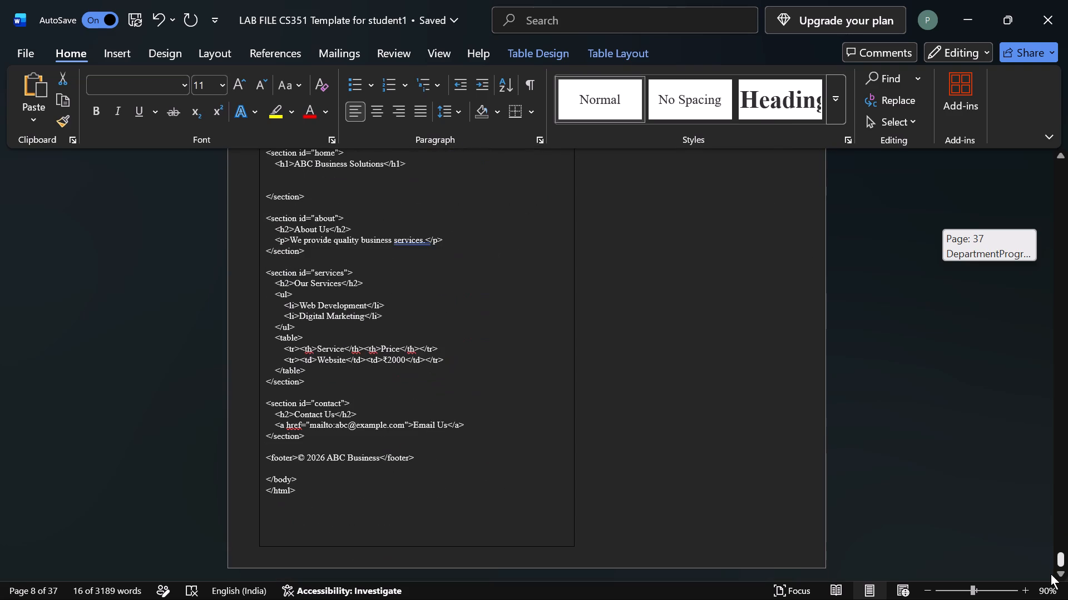
{"action": "left_click_drag", "start_coordinate": [1051, 574], "coordinate": [1049, 543]}
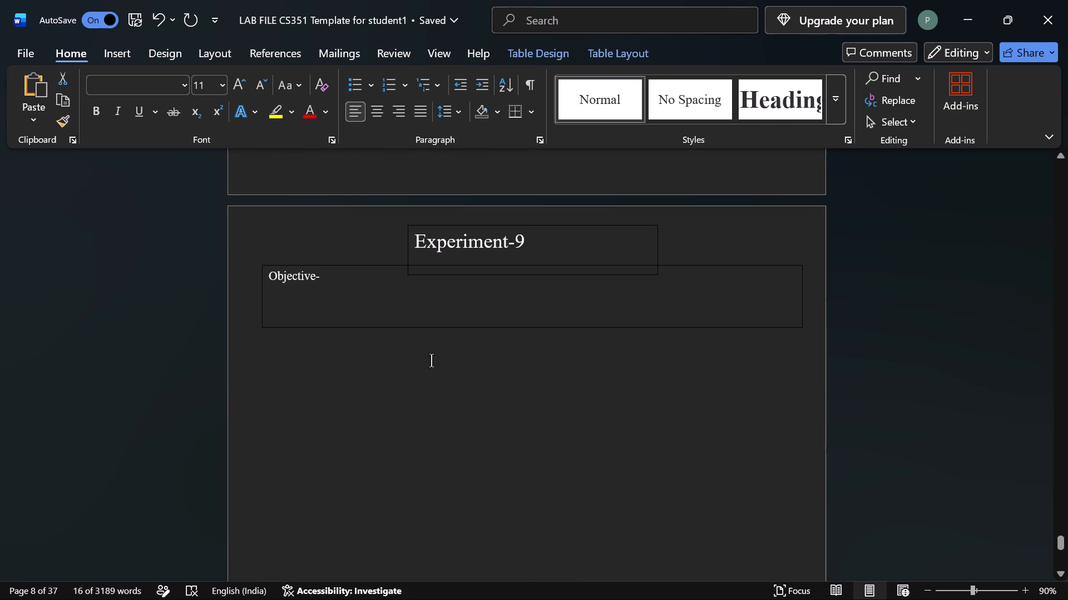
{"action": "left_click", "coordinate": [389, 270]}
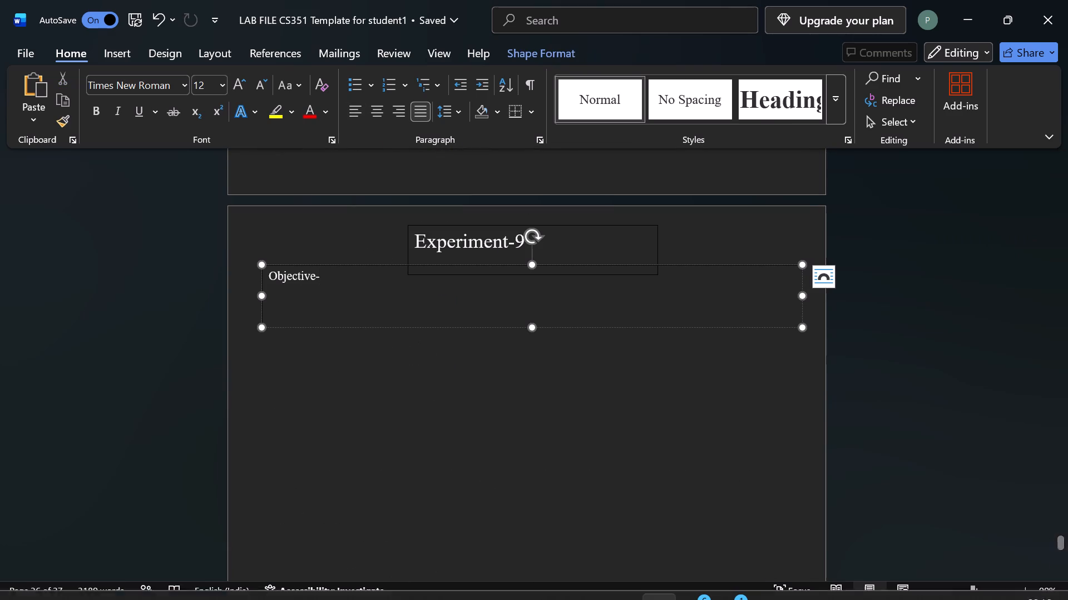
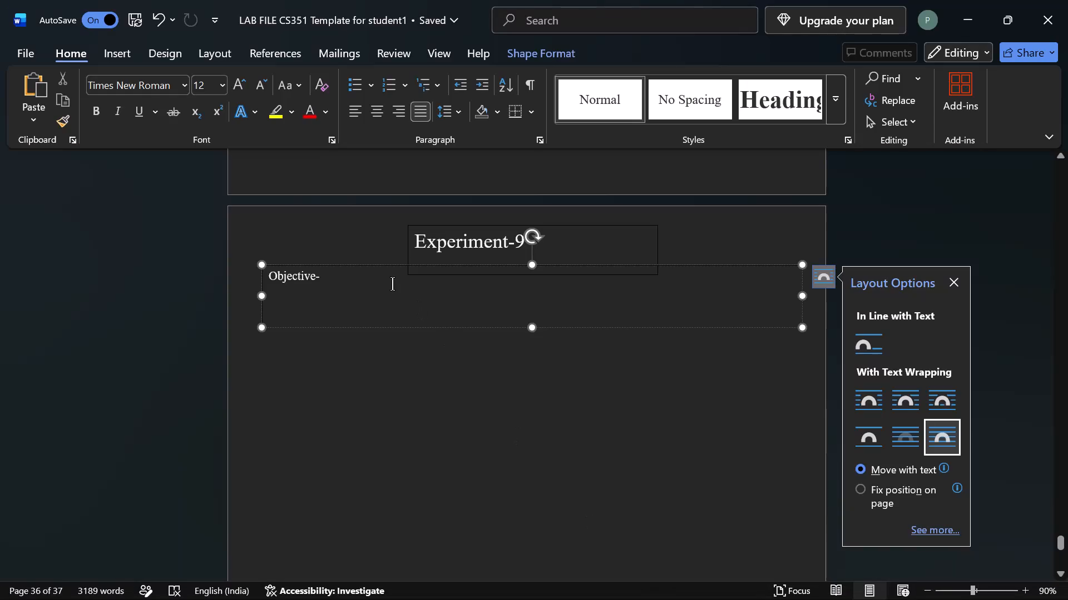
Paste the copied experiment description after "Objective-" in the Experiment-9 text box.
{"action": "left_click", "coordinate": [392, 283]}
{"action": "key", "text": "ctrl+v"}
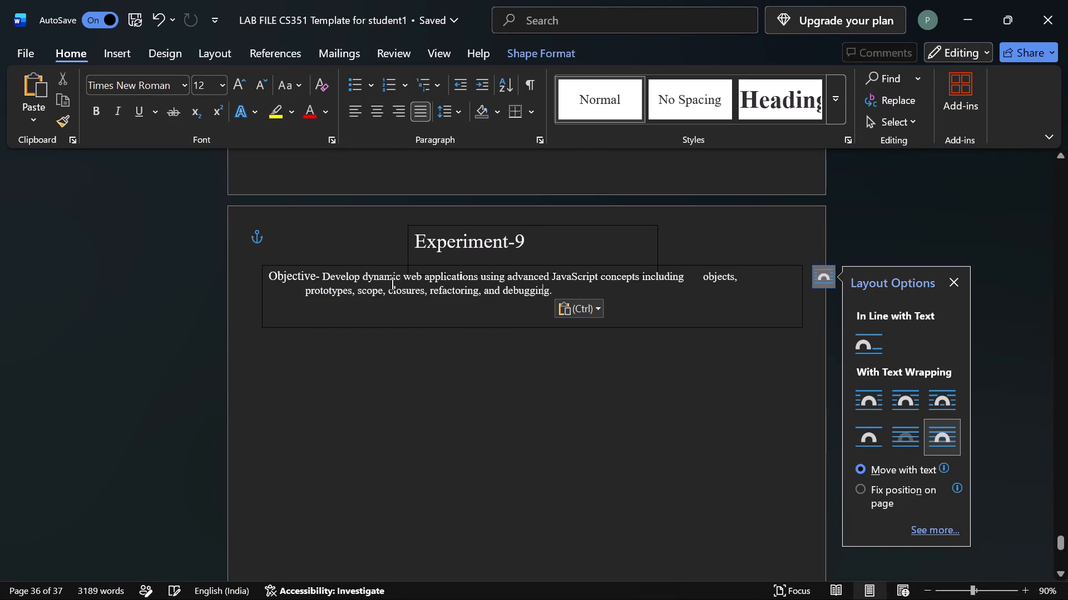
Set all the text in the Objective text box to font size 14.
{"action": "left_click", "coordinate": [510, 304]}
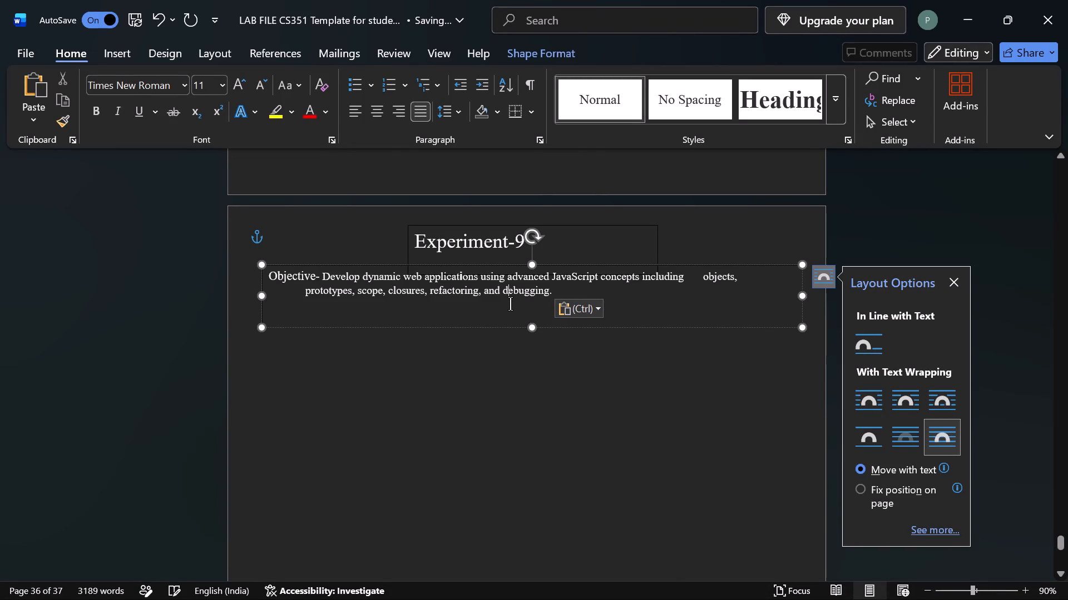
{"action": "key", "text": "ctrl+a"}
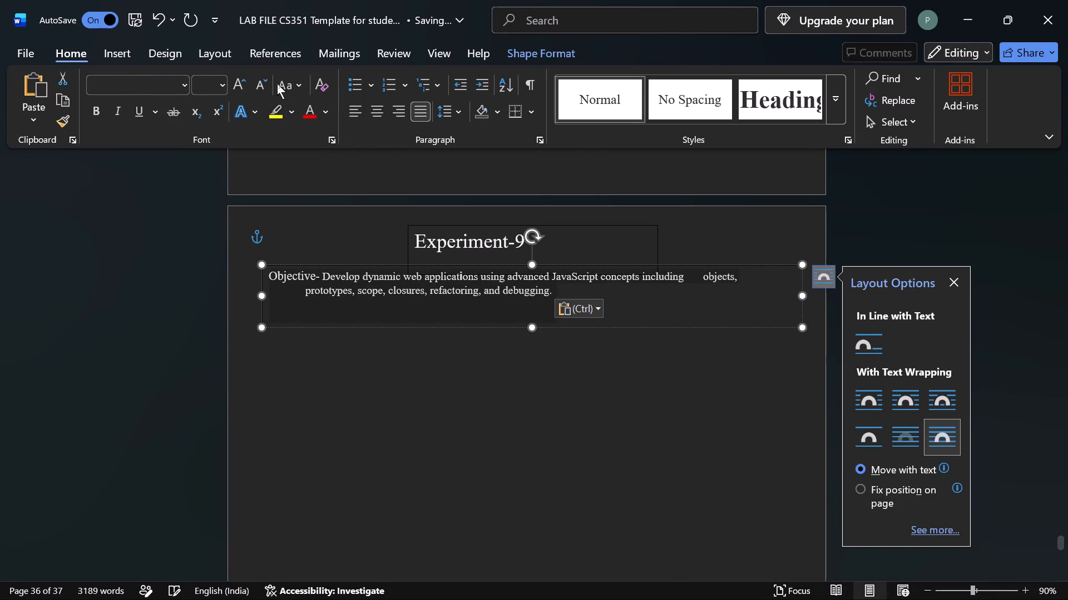
{"action": "left_click", "coordinate": [226, 83]}
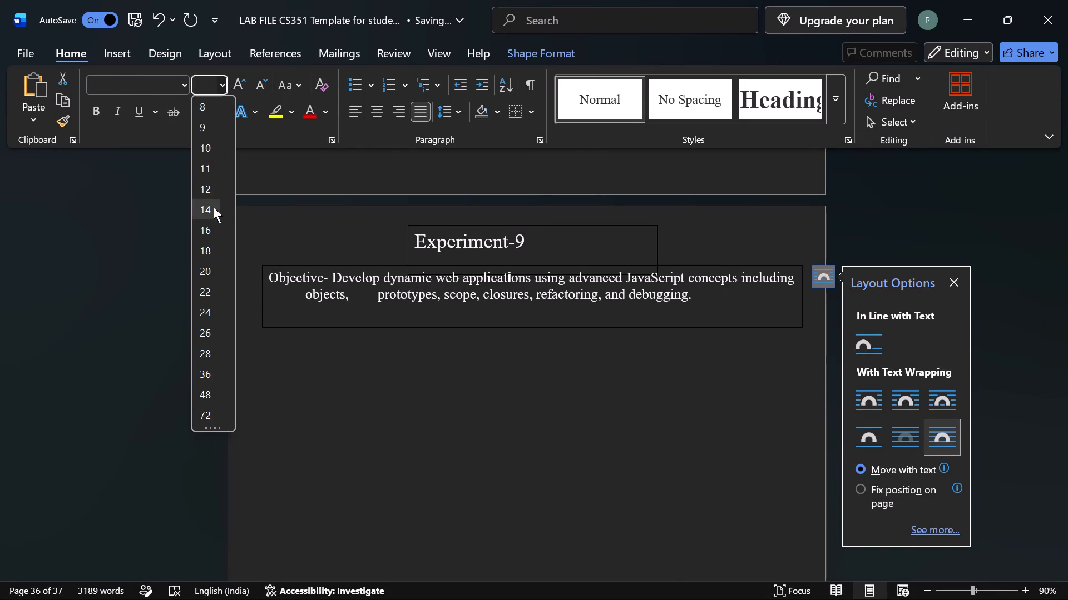
{"action": "left_click", "coordinate": [214, 207]}
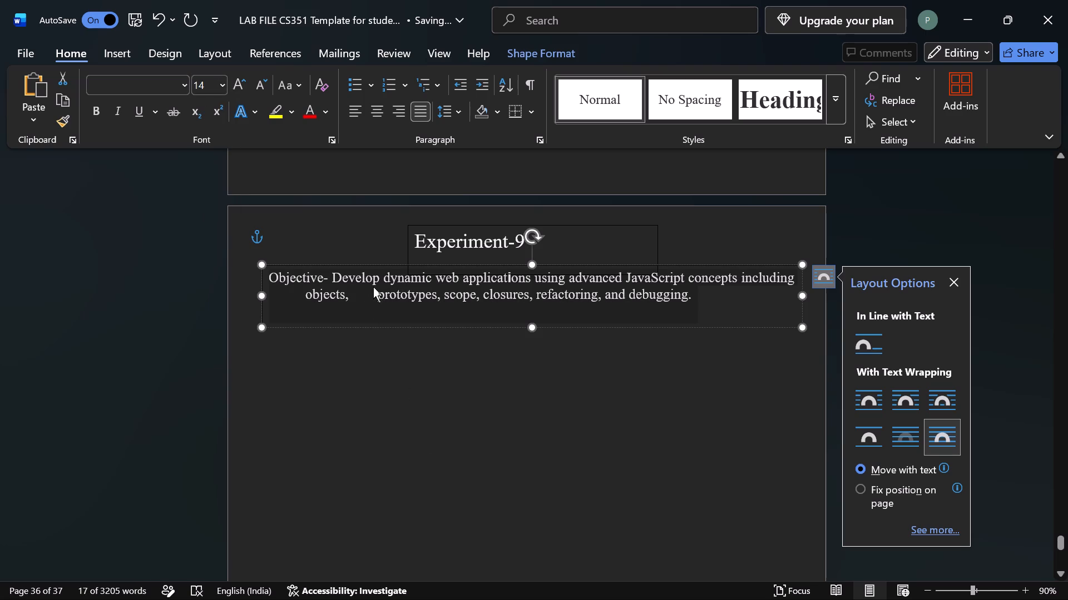
Replace the wide gap between "objects," and "prototypes" in the objective with a single space.
{"action": "left_click", "coordinate": [373, 287]}
{"action": "key", "text": "BackSpace"}
{"action": "key", "text": "BackSpace"}
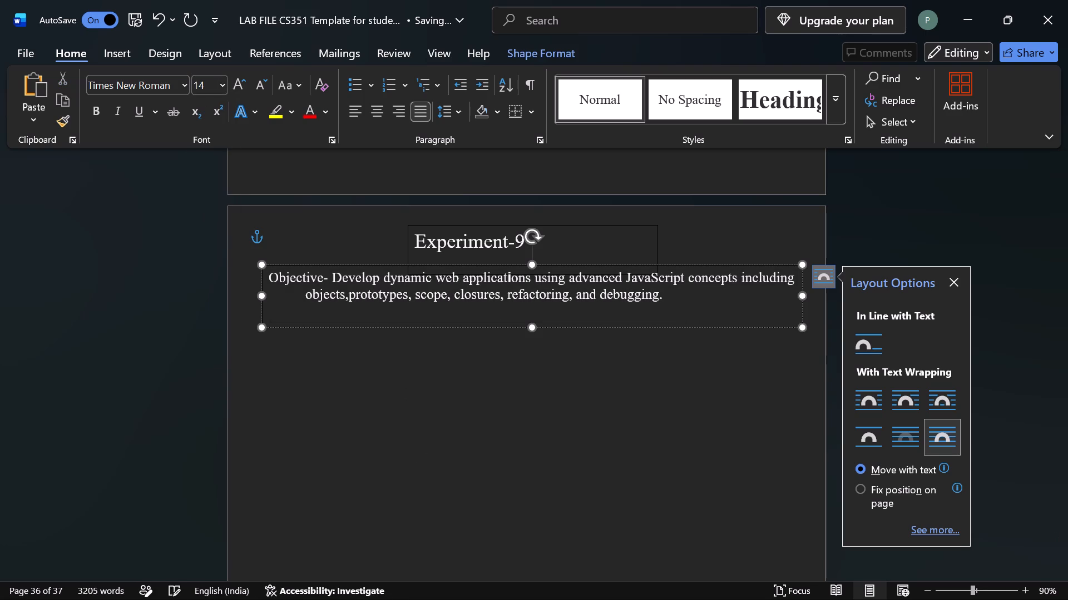
{"action": "key", "text": "space"}
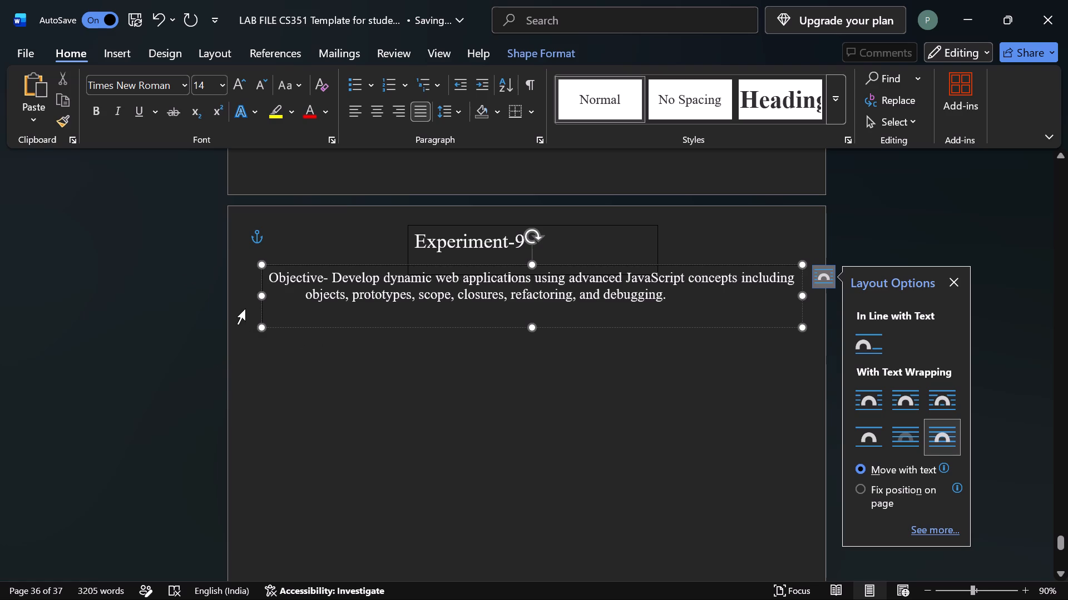
Insert a drawn text box directly below the Objective box, sized about 8.42 cm high and 17.58 cm wide.
{"action": "left_click", "coordinate": [294, 462]}
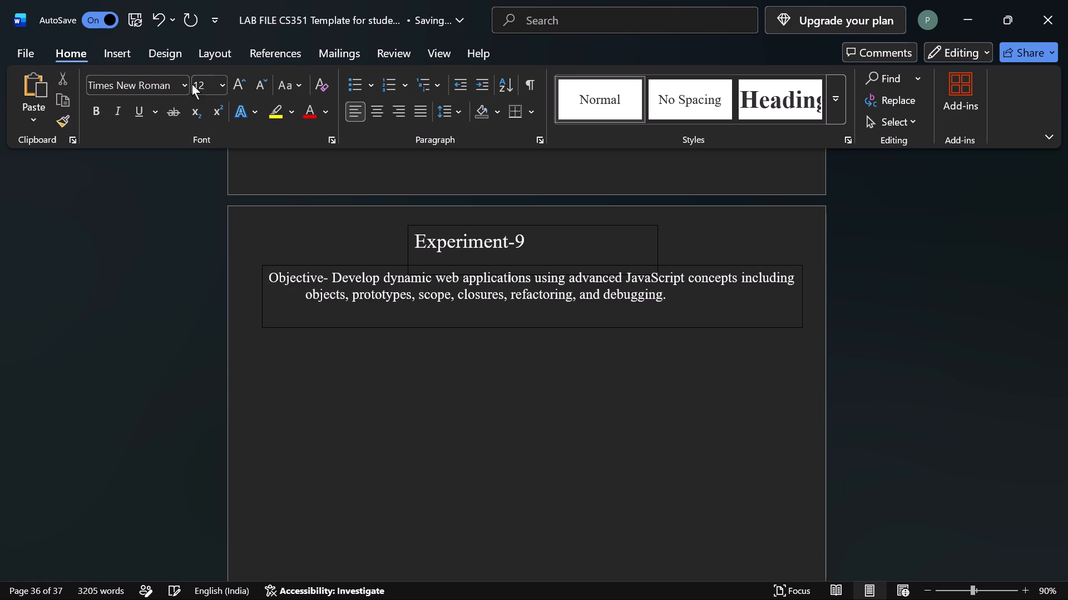
{"action": "left_click", "coordinate": [120, 61]}
{"action": "left_click", "coordinate": [731, 91]}
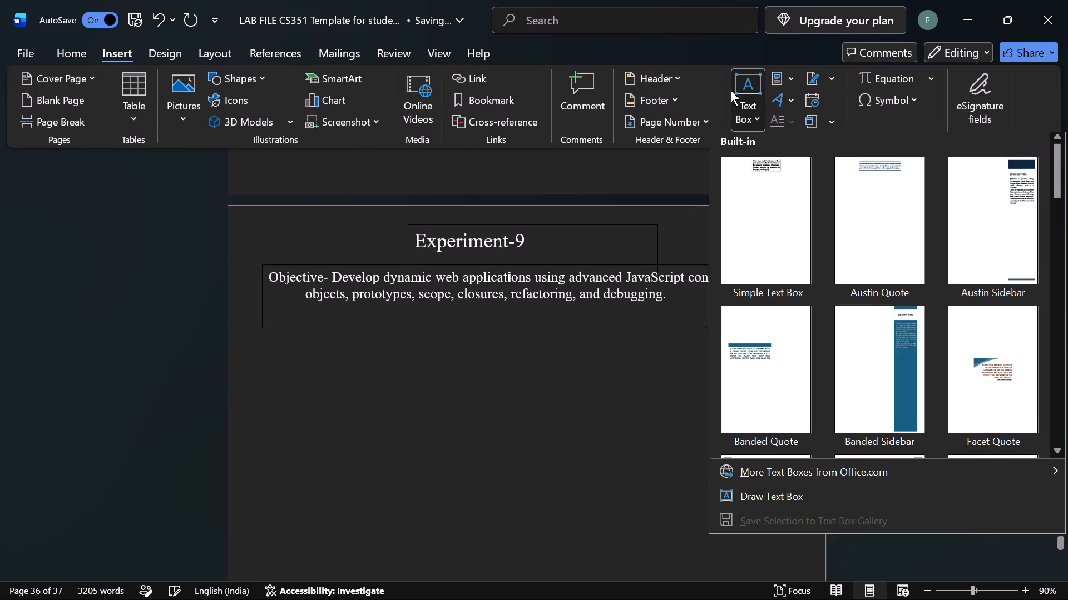
{"action": "scroll", "coordinate": [744, 558], "scroll_direction": "down", "scroll_amount": 1}
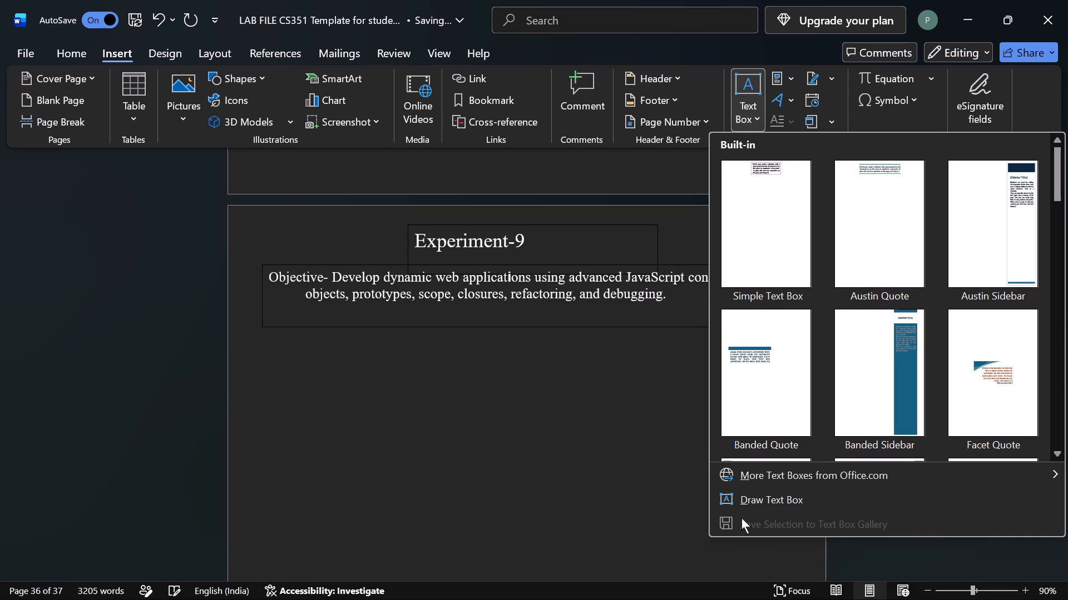
{"action": "left_click", "coordinate": [745, 495]}
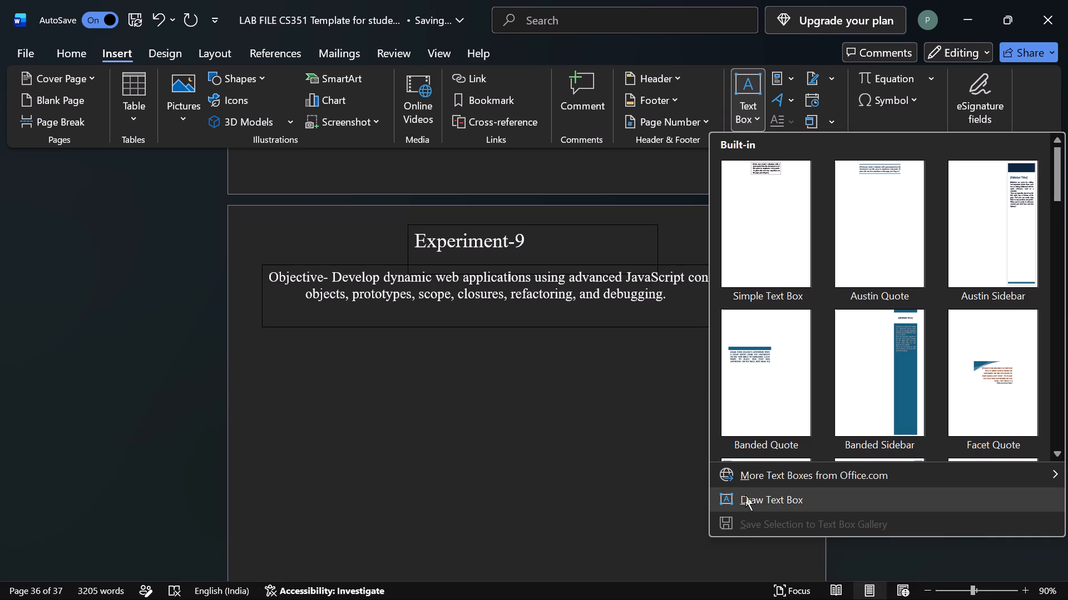
{"action": "left_click", "coordinate": [745, 495]}
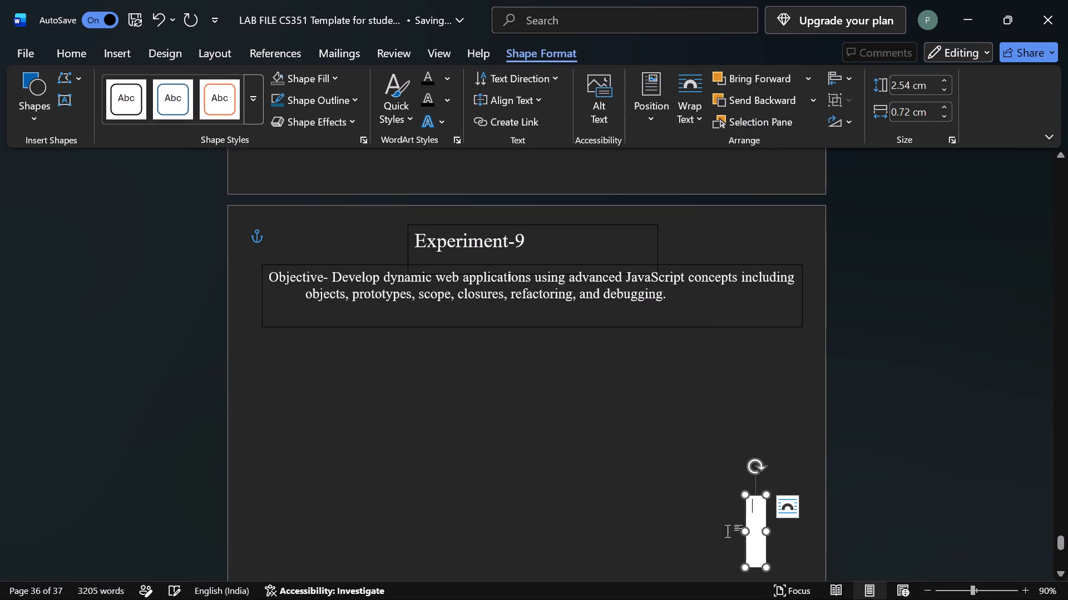
{"action": "scroll", "coordinate": [571, 461], "scroll_direction": "down", "scroll_amount": 1}
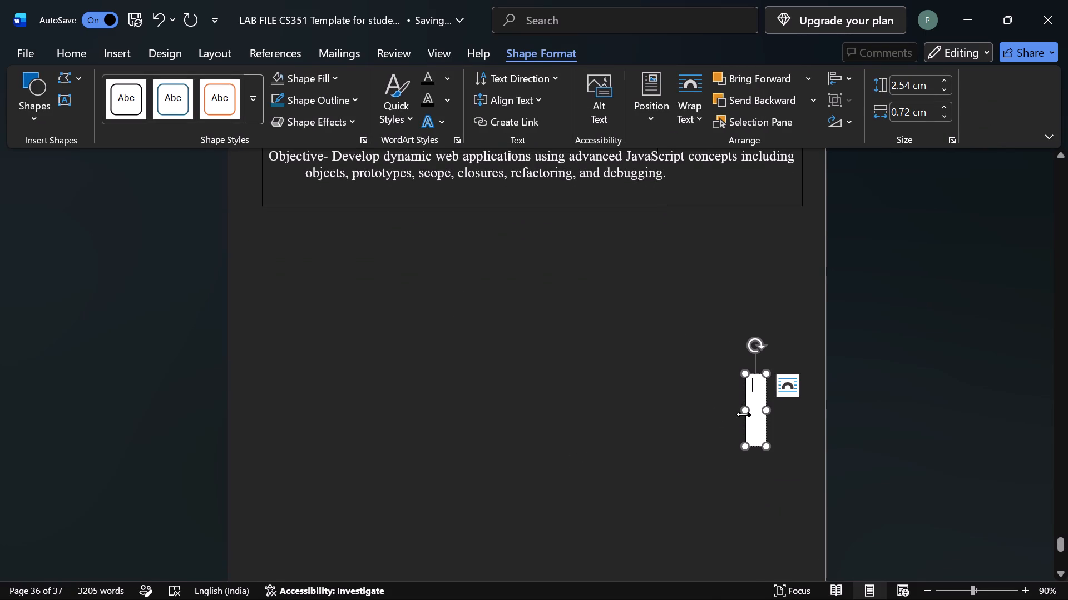
{"action": "left_click_drag", "start_coordinate": [745, 414], "coordinate": [272, 432]}
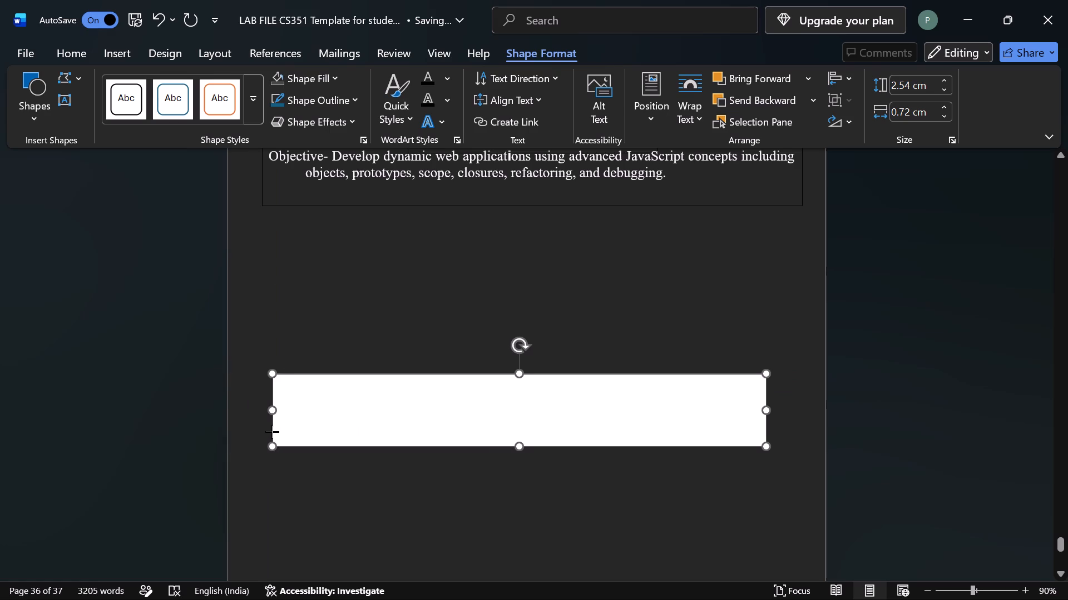
{"action": "left_click_drag", "start_coordinate": [272, 432], "coordinate": [271, 431]}
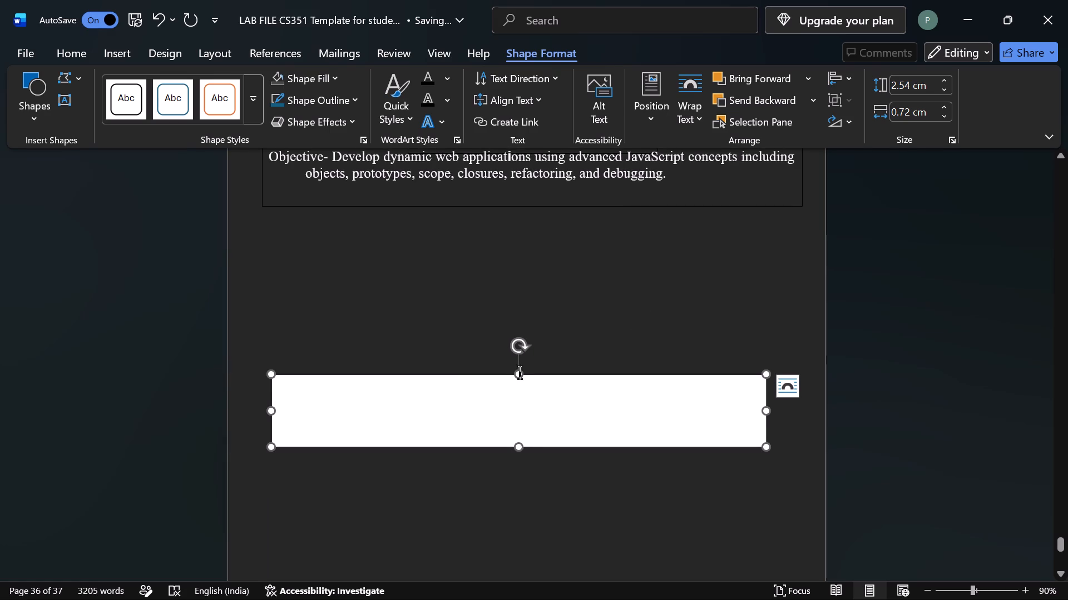
{"action": "left_click_drag", "start_coordinate": [518, 371], "coordinate": [504, 238]}
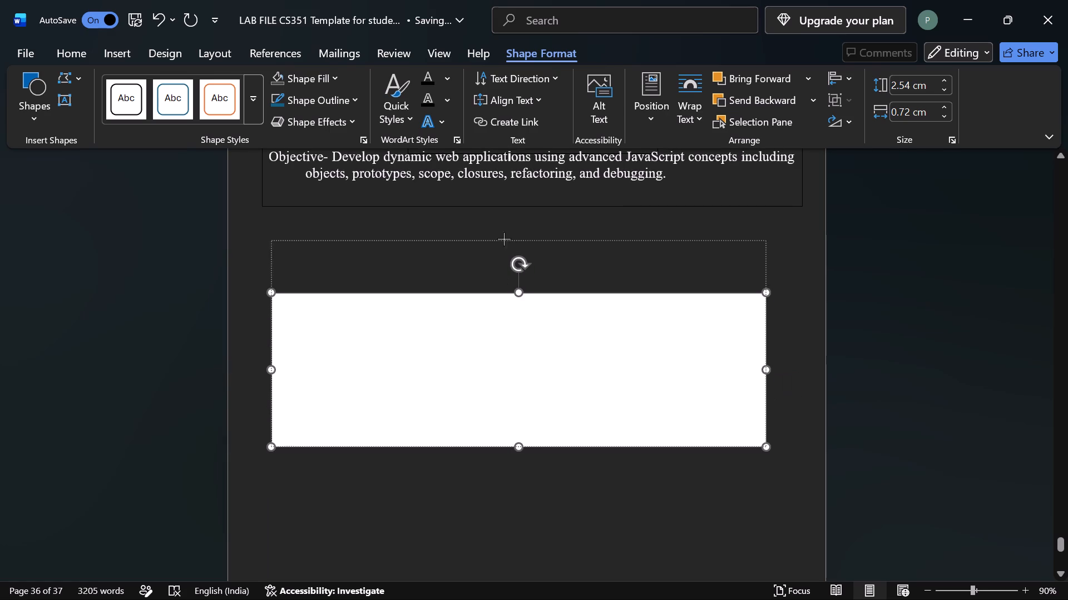
{"action": "left_click_drag", "start_coordinate": [504, 238], "coordinate": [496, 207]}
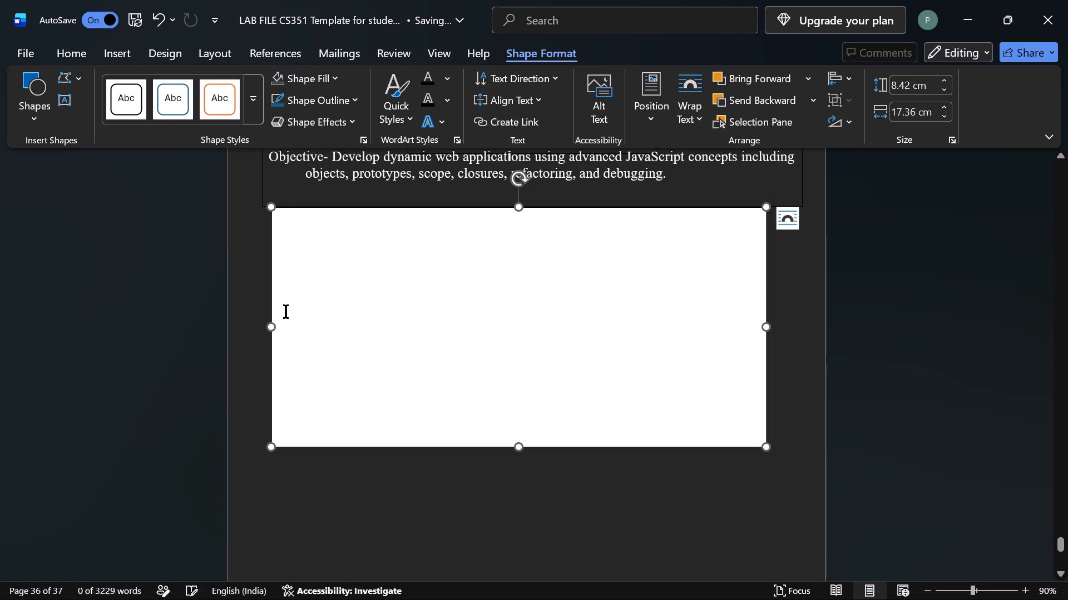
{"action": "left_click_drag", "start_coordinate": [271, 331], "coordinate": [265, 331]}
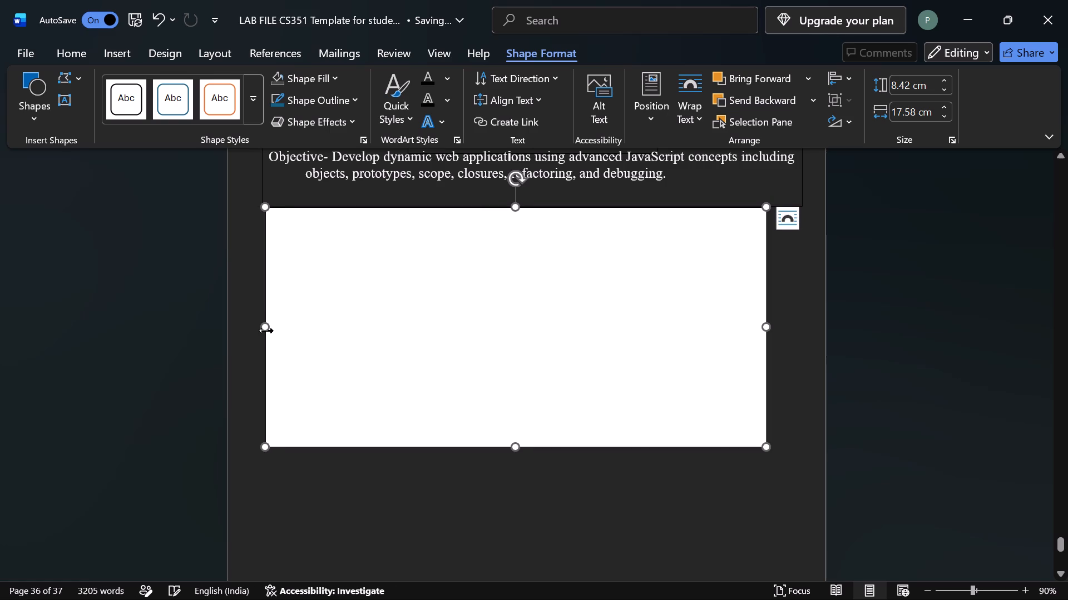
Extend the new text box down to near the bottom of the Experiment-9 page, about 22.94 cm high.
{"action": "scroll", "coordinate": [265, 331], "scroll_direction": "down", "scroll_amount": 2}
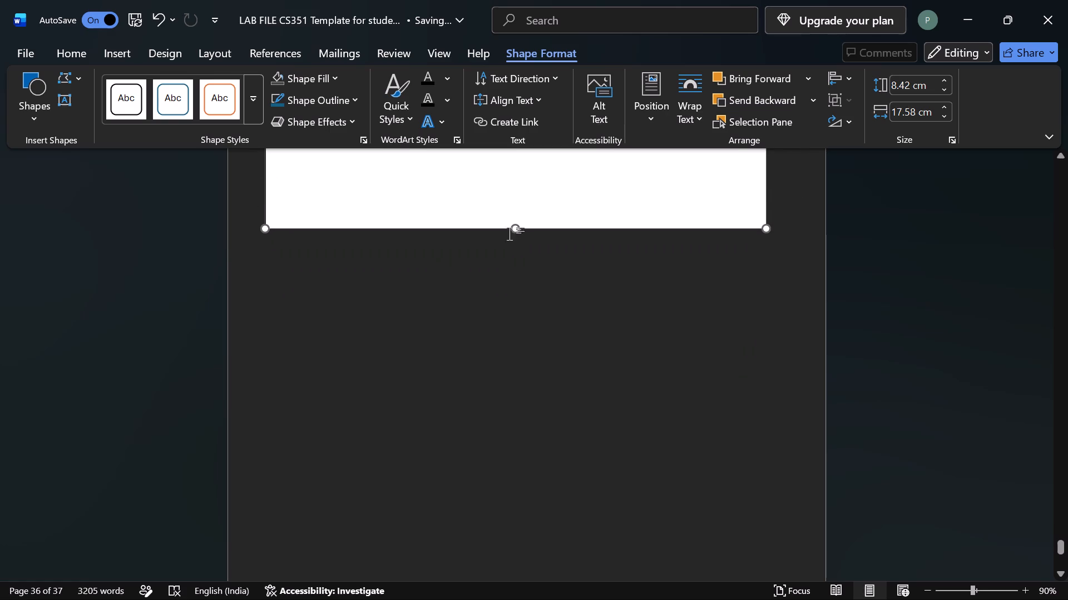
{"action": "left_click_drag", "start_coordinate": [516, 229], "coordinate": [492, 547]}
{"action": "scroll", "coordinate": [484, 388], "scroll_direction": "down", "scroll_amount": 4}
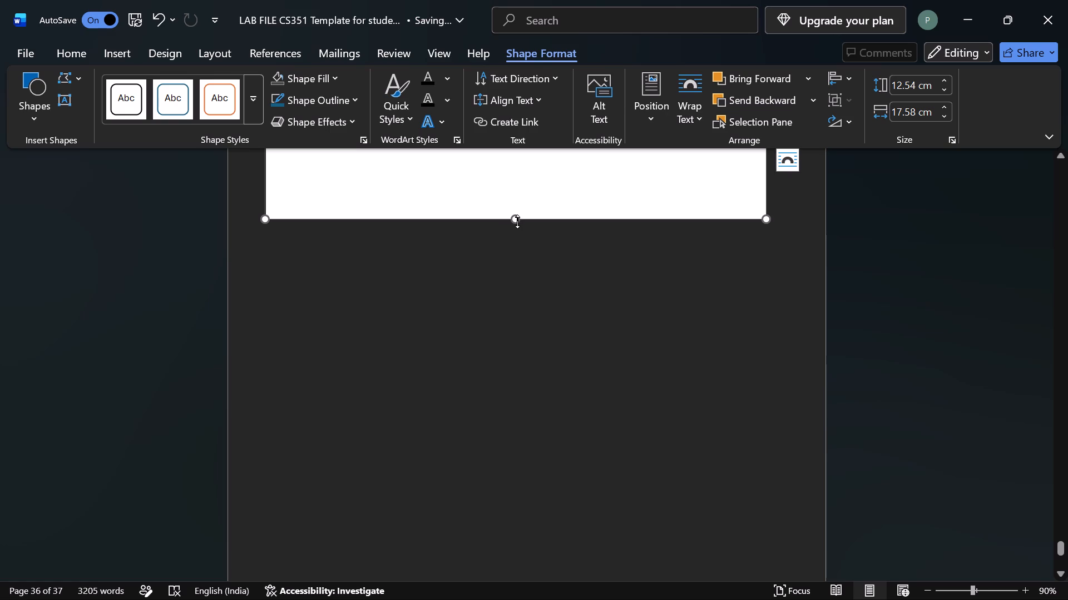
{"action": "left_click_drag", "start_coordinate": [517, 221], "coordinate": [518, 239]}
{"action": "left_click_drag", "start_coordinate": [518, 239], "coordinate": [513, 515]}
{"action": "scroll", "coordinate": [501, 406], "scroll_direction": "down", "scroll_amount": 1}
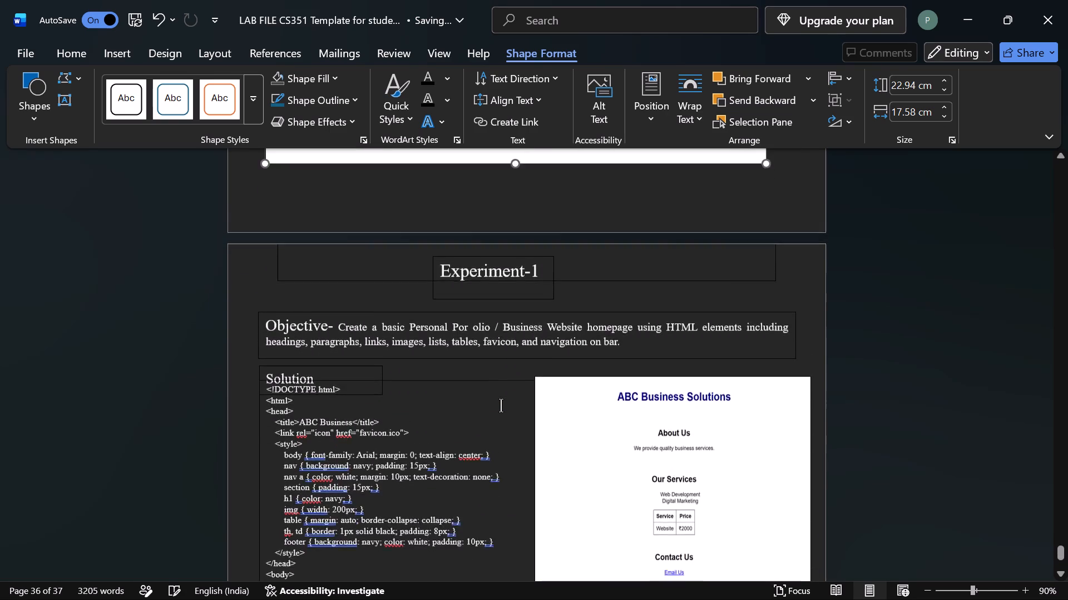
{"action": "scroll", "coordinate": [501, 406], "scroll_direction": "down", "scroll_amount": 1}
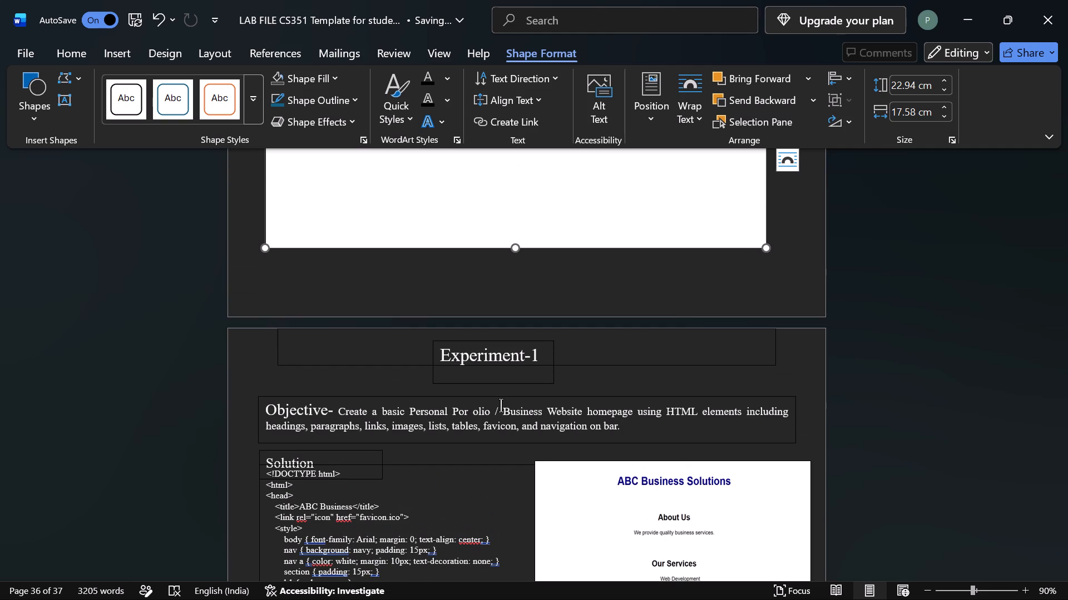
Set the large text box below the objective to No Fill.
{"action": "scroll", "coordinate": [501, 406], "scroll_direction": "up", "scroll_amount": 2}
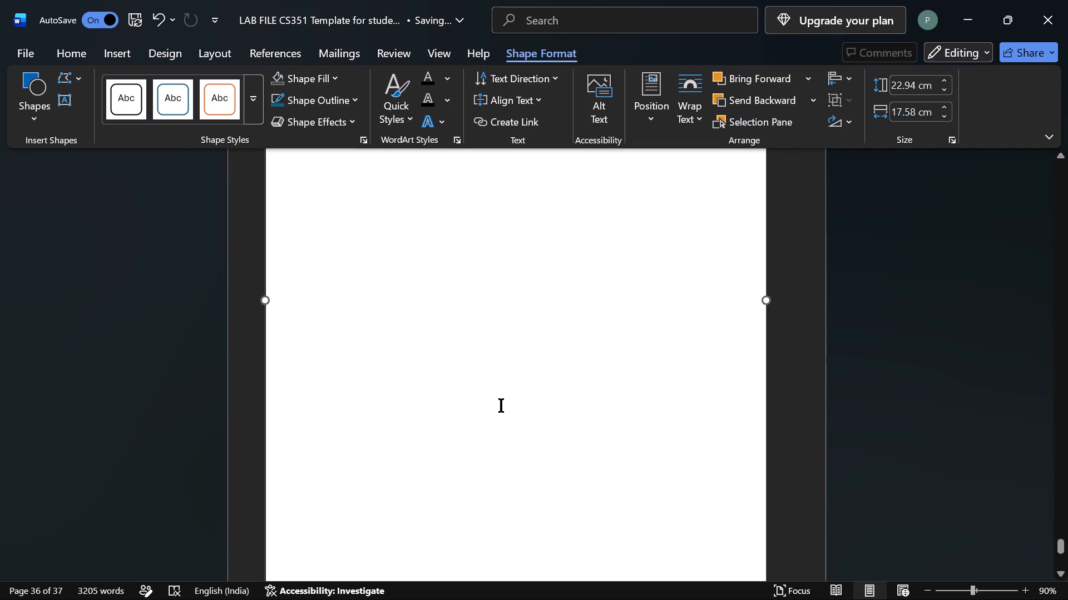
{"action": "scroll", "coordinate": [501, 406], "scroll_direction": "up", "scroll_amount": 1}
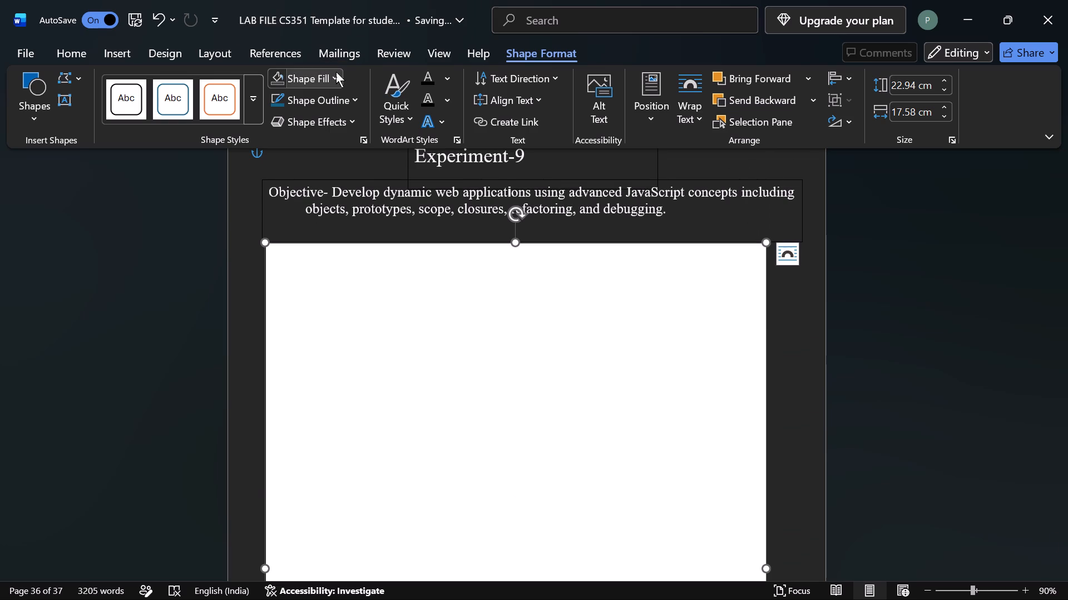
{"action": "left_click", "coordinate": [336, 72]}
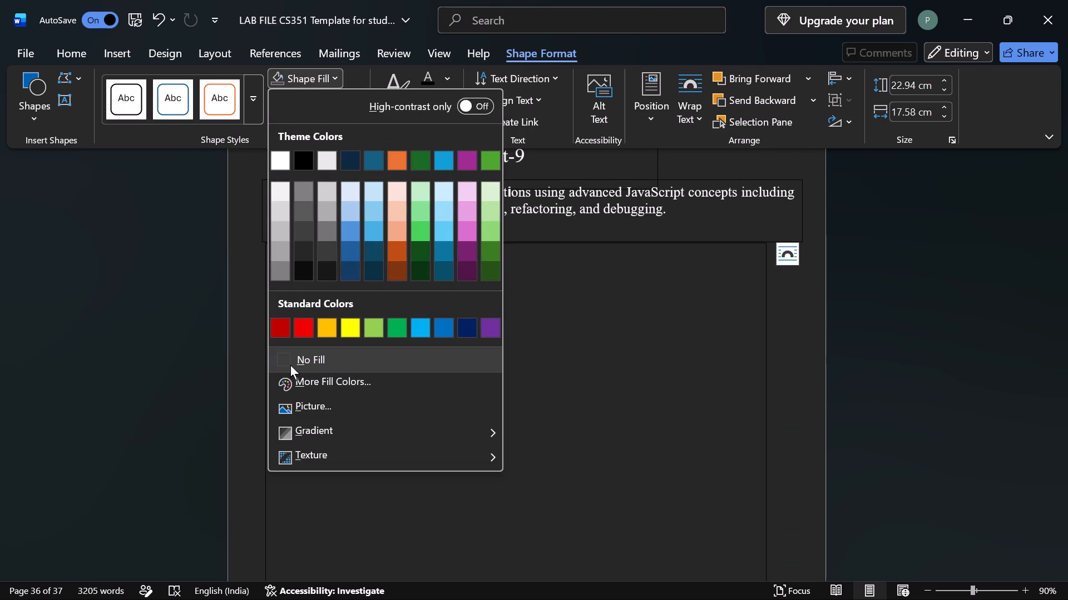
{"action": "left_click", "coordinate": [290, 365]}
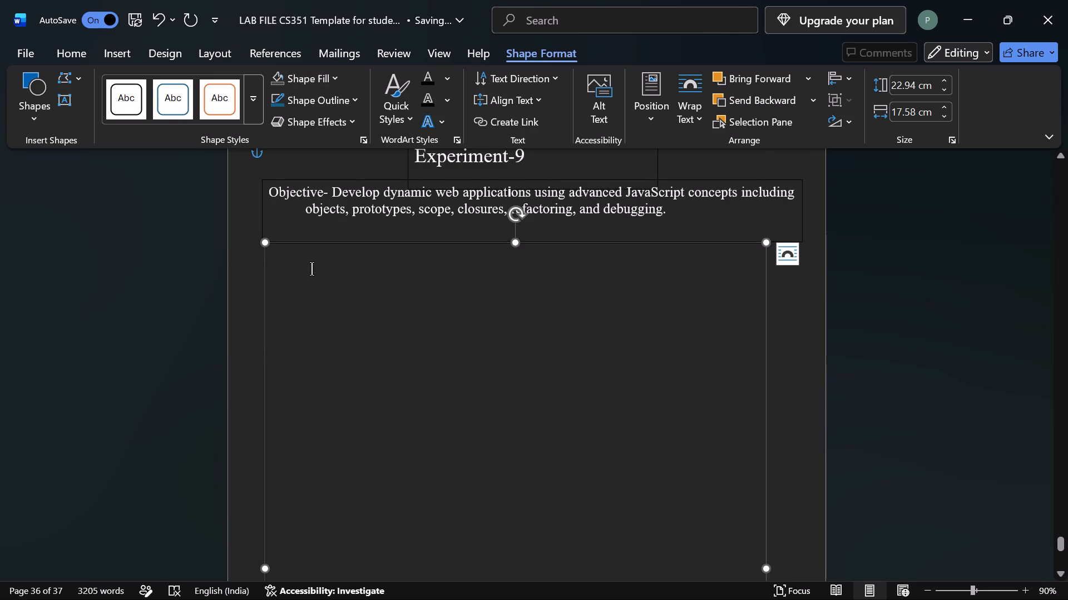
Enter the heading "Solution" at the top of the large text box.
{"action": "left_click", "coordinate": [311, 268]}
{"action": "key", "text": "o"}
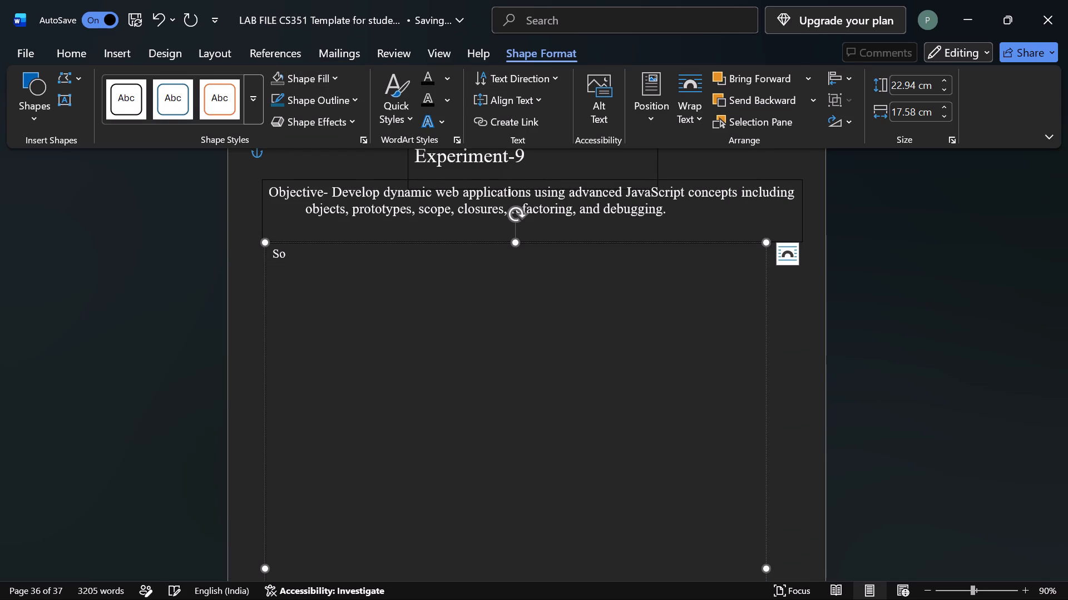
{"action": "type", "text": "llu"}
{"action": "key", "text": "BackSpace"}
{"action": "key", "text": "BackSpace"}
{"action": "key", "text": "y"}
{"action": "key", "text": "BackSpace"}
{"action": "type", "text": "ution"}
Set the "Solution" heading to font size 14.
{"action": "left_click_drag", "start_coordinate": [346, 259], "coordinate": [261, 251]}
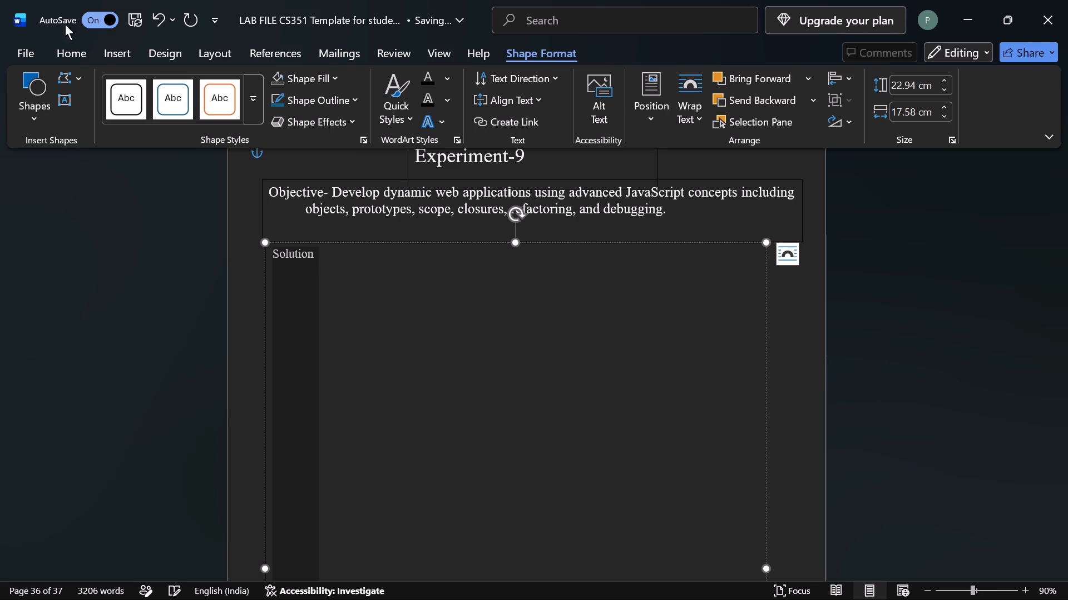
{"action": "left_click", "coordinate": [72, 55]}
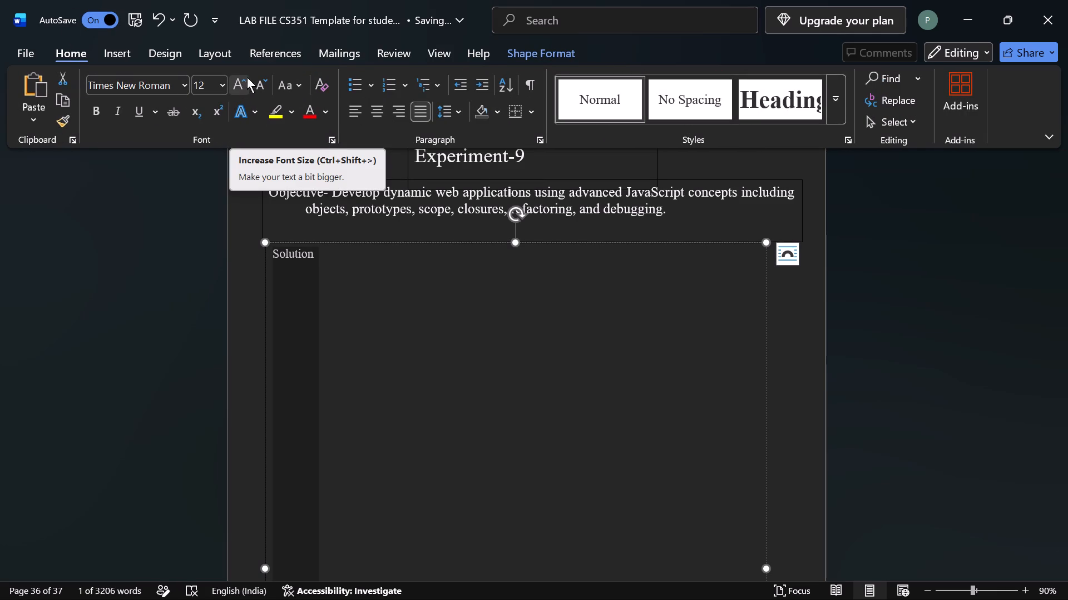
{"action": "left_click", "coordinate": [223, 82]}
{"action": "left_click", "coordinate": [205, 212]}
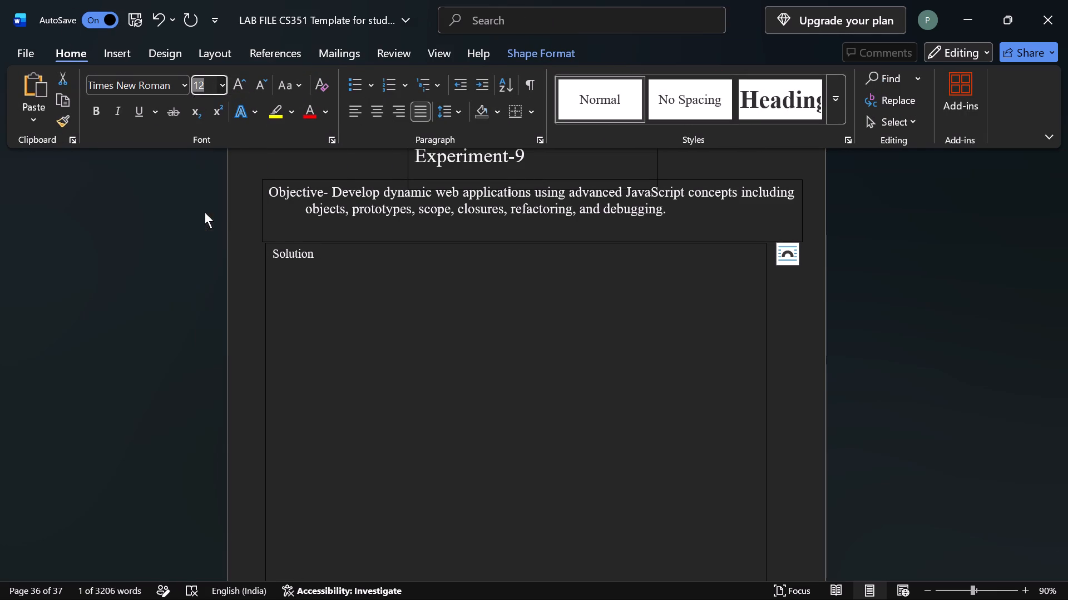
{"action": "left_click", "coordinate": [359, 265]}
{"action": "left_click", "coordinate": [359, 265]}
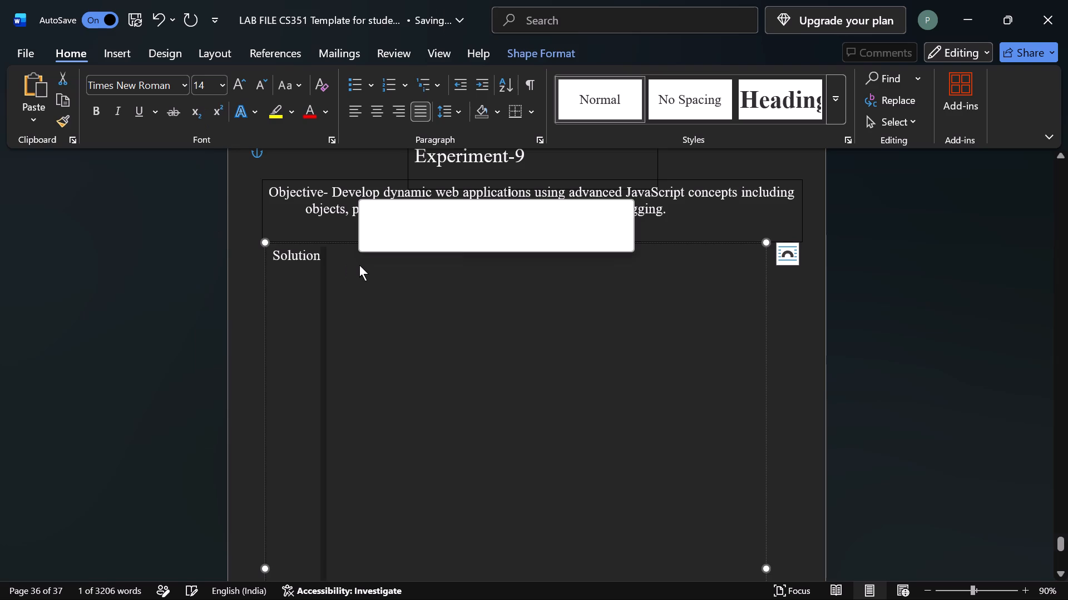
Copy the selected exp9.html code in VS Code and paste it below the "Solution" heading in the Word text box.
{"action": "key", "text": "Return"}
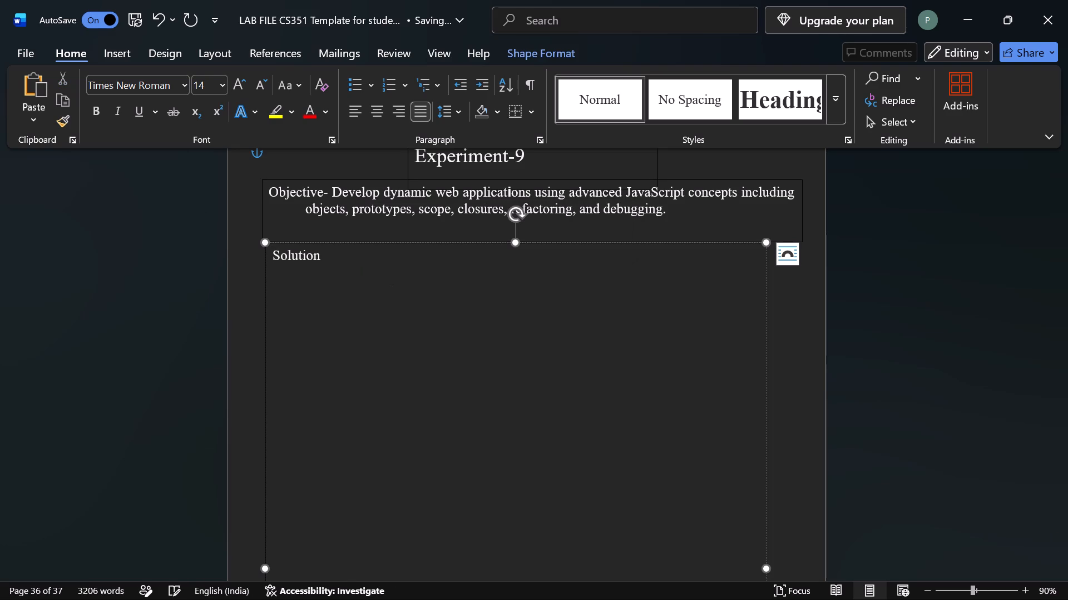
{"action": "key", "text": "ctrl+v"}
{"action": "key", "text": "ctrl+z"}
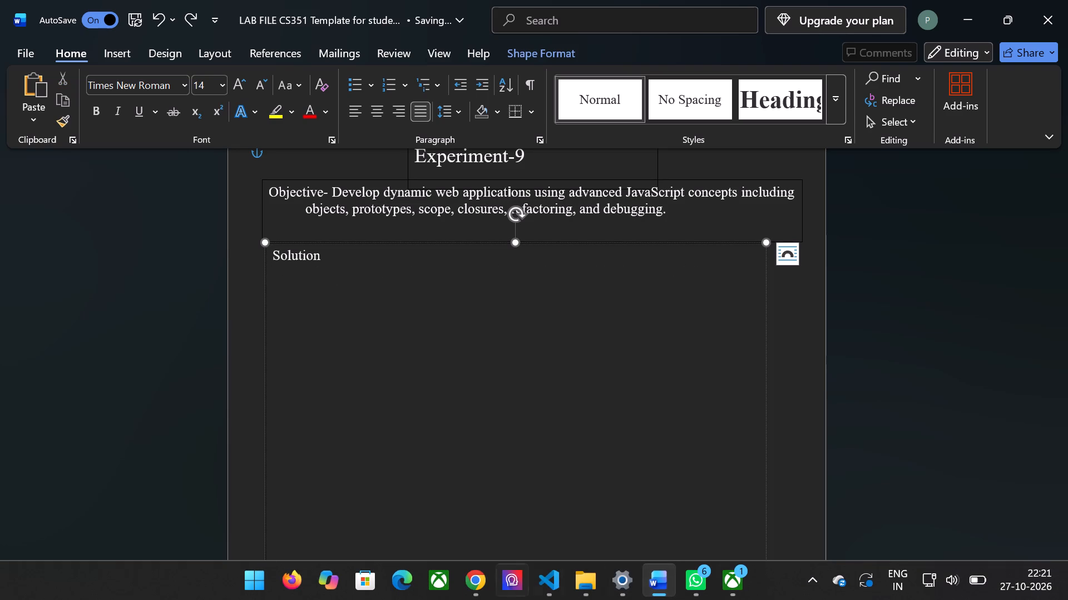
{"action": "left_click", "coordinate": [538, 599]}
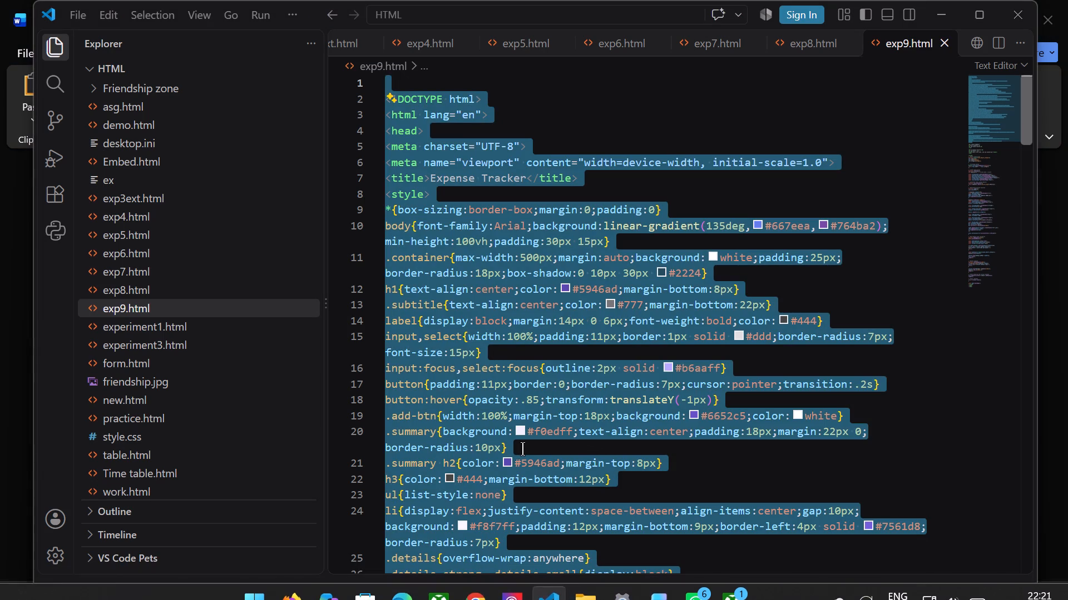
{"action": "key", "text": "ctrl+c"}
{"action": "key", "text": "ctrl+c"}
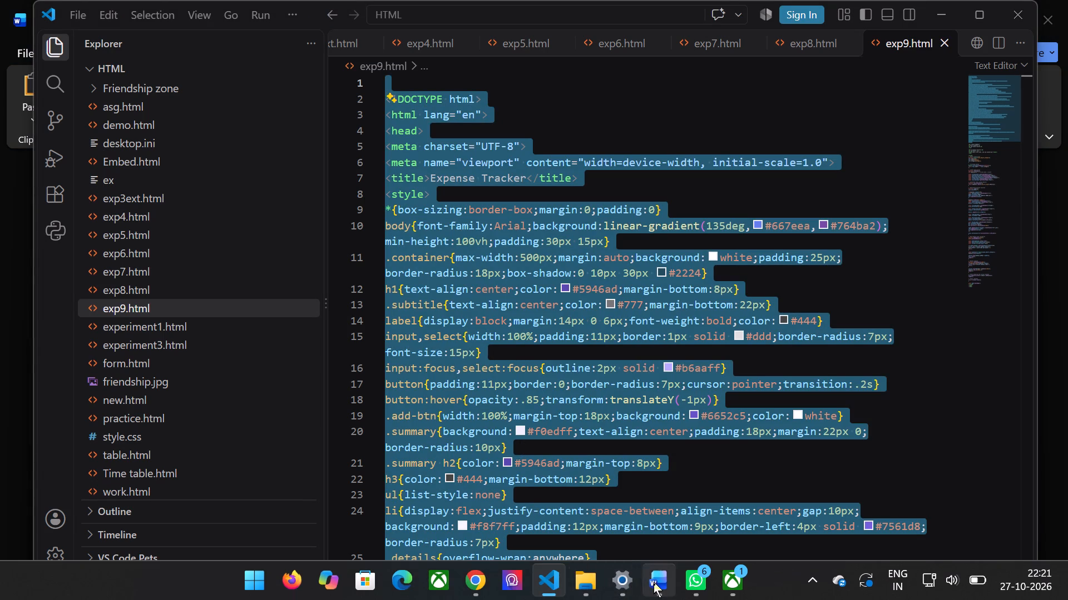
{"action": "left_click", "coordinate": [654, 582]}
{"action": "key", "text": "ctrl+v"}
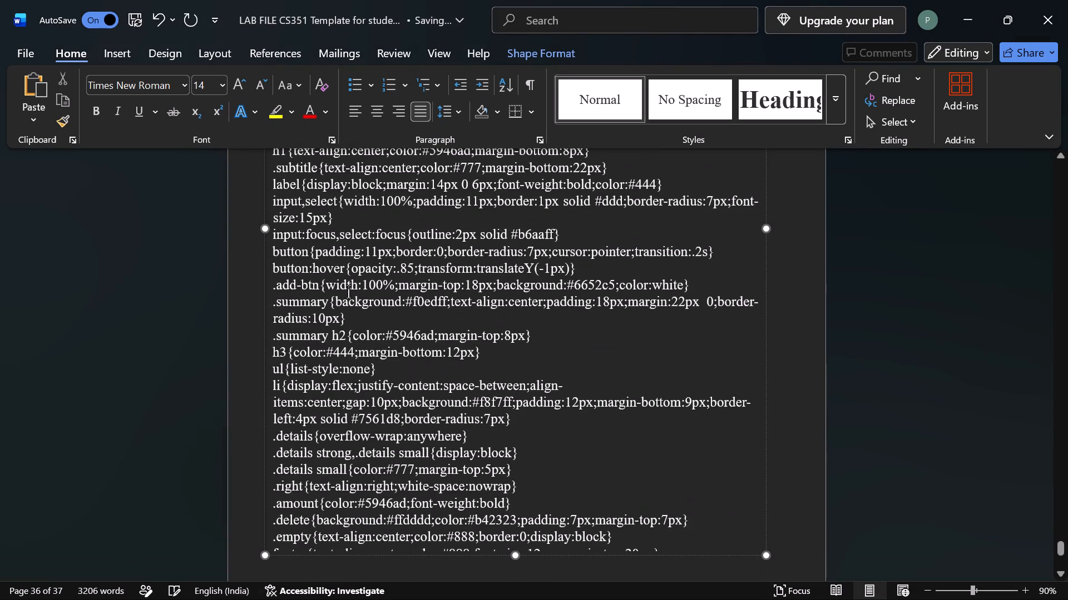
Set all the text in the large Solution text box to font size 11.
{"action": "scroll", "coordinate": [365, 343], "scroll_direction": "up", "scroll_amount": 2}
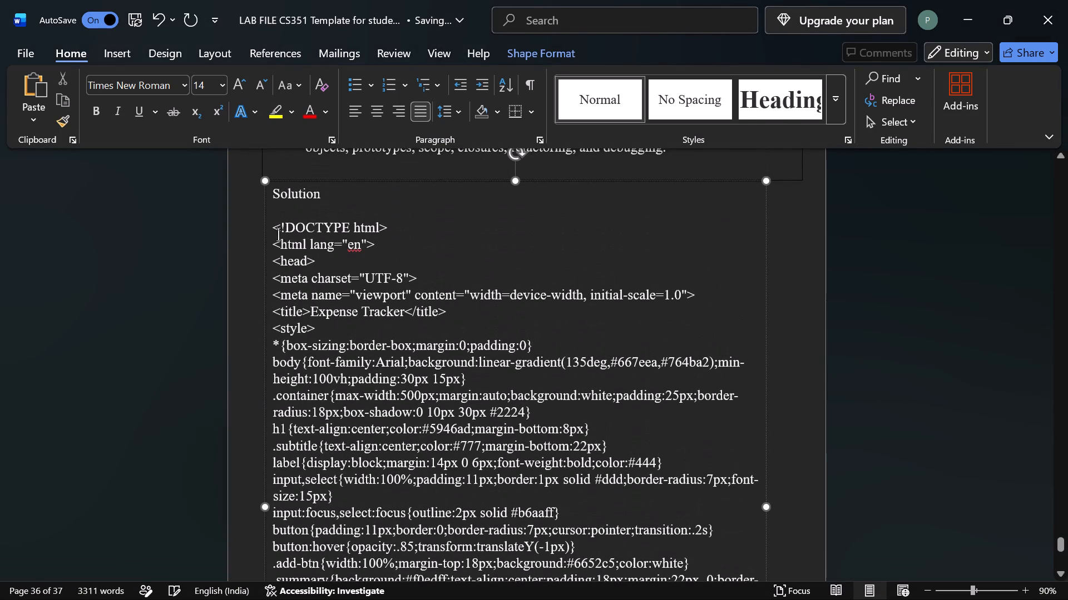
{"action": "left_click_drag", "start_coordinate": [273, 228], "coordinate": [376, 363]}
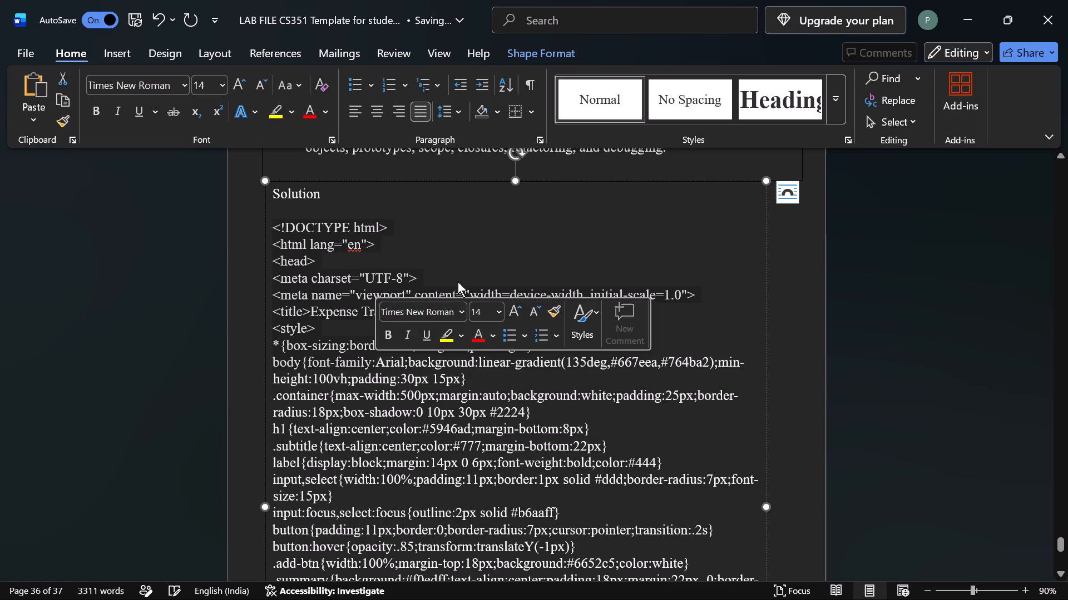
{"action": "left_click", "coordinate": [458, 282]}
{"action": "key", "text": "ctrl+a"}
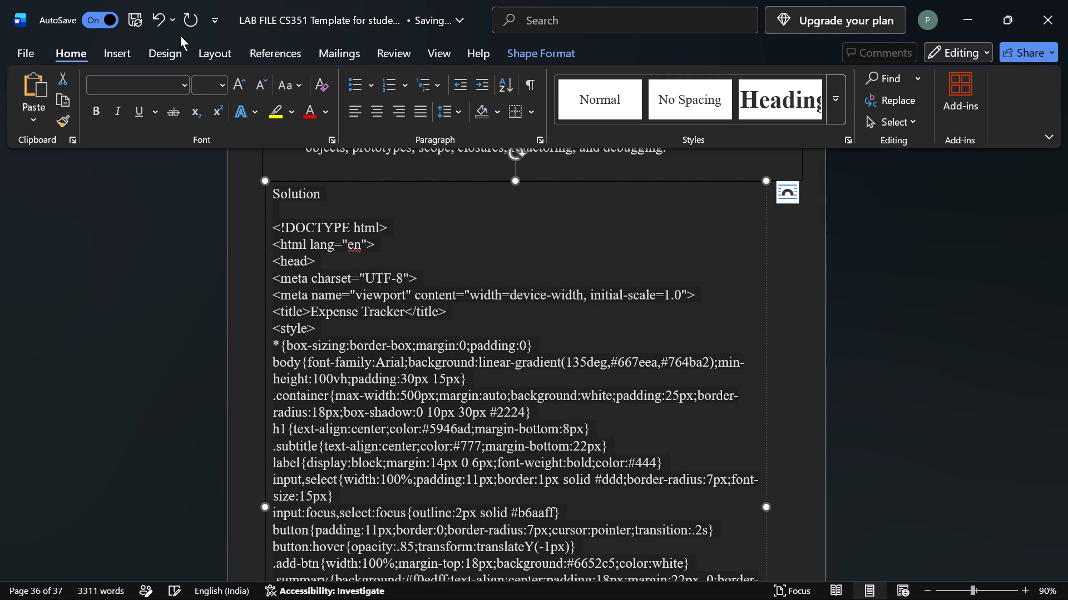
{"action": "left_click_drag", "start_coordinate": [219, 89], "coordinate": [215, 163]}
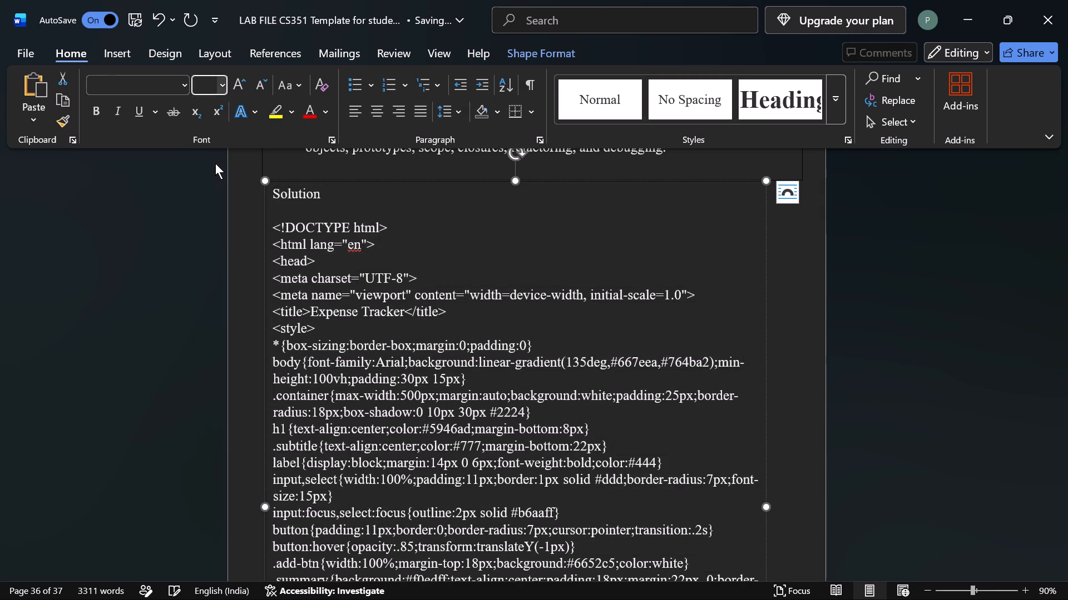
{"action": "left_click", "coordinate": [215, 163]}
Extend the large text box down to just above the bottom edge of the Experiment-9 page.
{"action": "scroll", "coordinate": [436, 328], "scroll_direction": "down", "scroll_amount": 3}
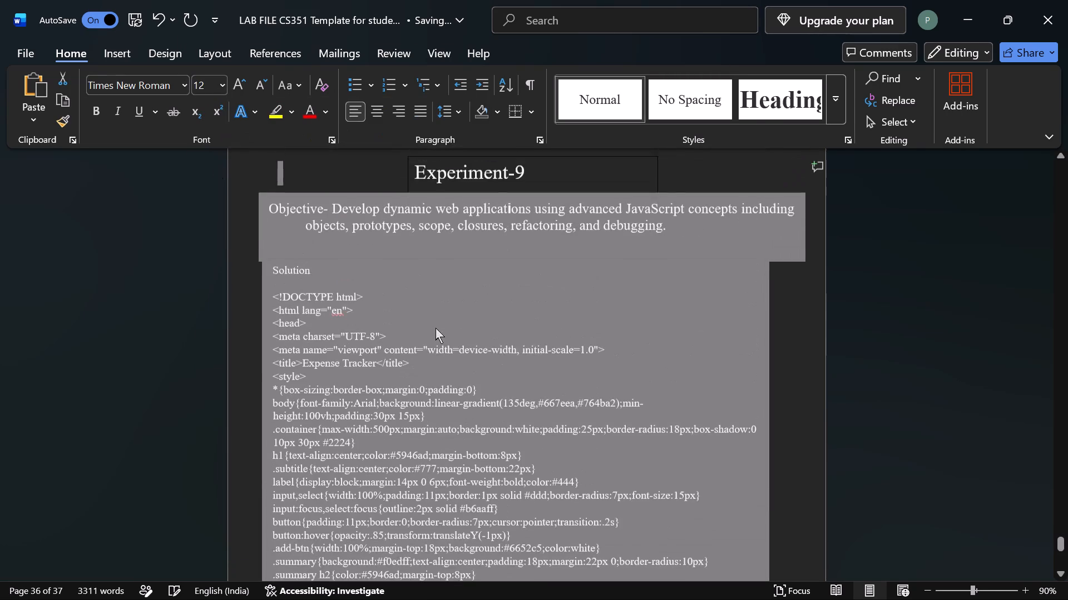
{"action": "scroll", "coordinate": [436, 328], "scroll_direction": "down", "scroll_amount": 4}
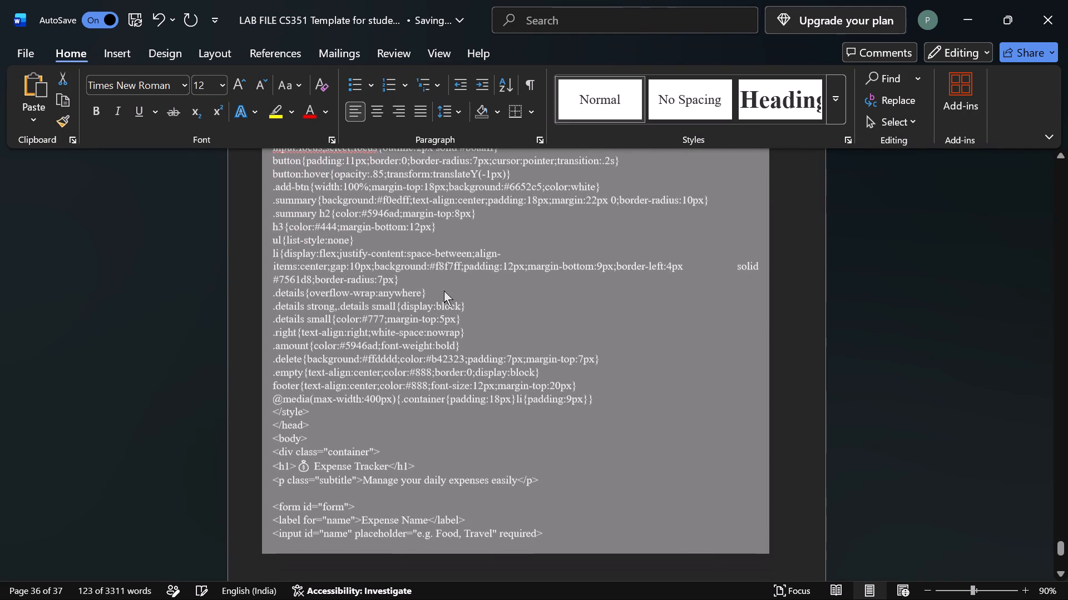
{"action": "scroll", "coordinate": [473, 440], "scroll_direction": "down", "scroll_amount": 1}
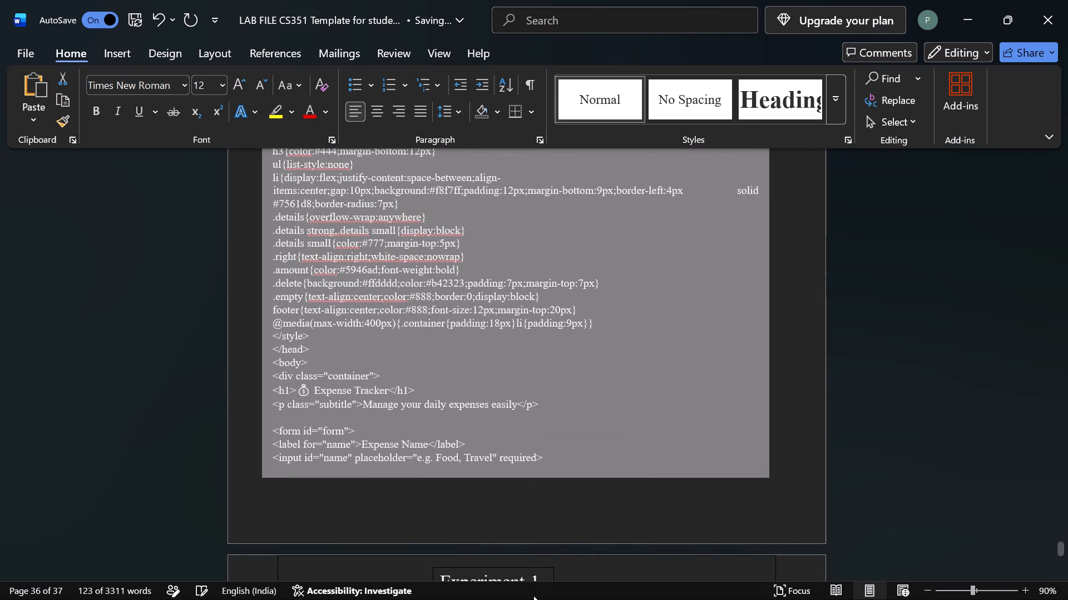
{"action": "left_click", "coordinate": [514, 460]}
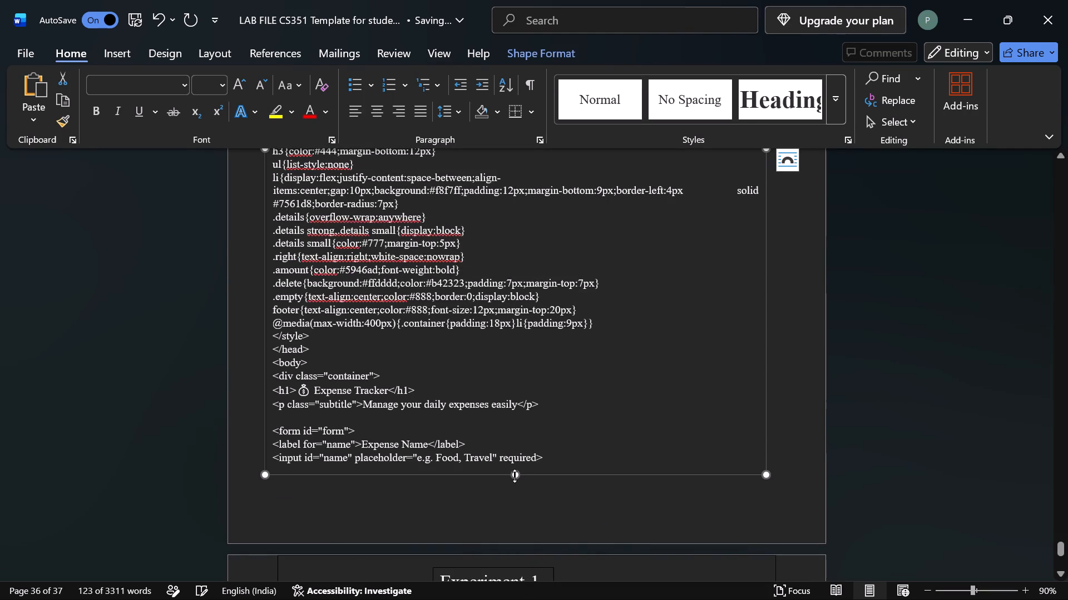
{"action": "left_click_drag", "start_coordinate": [516, 476], "coordinate": [507, 548]}
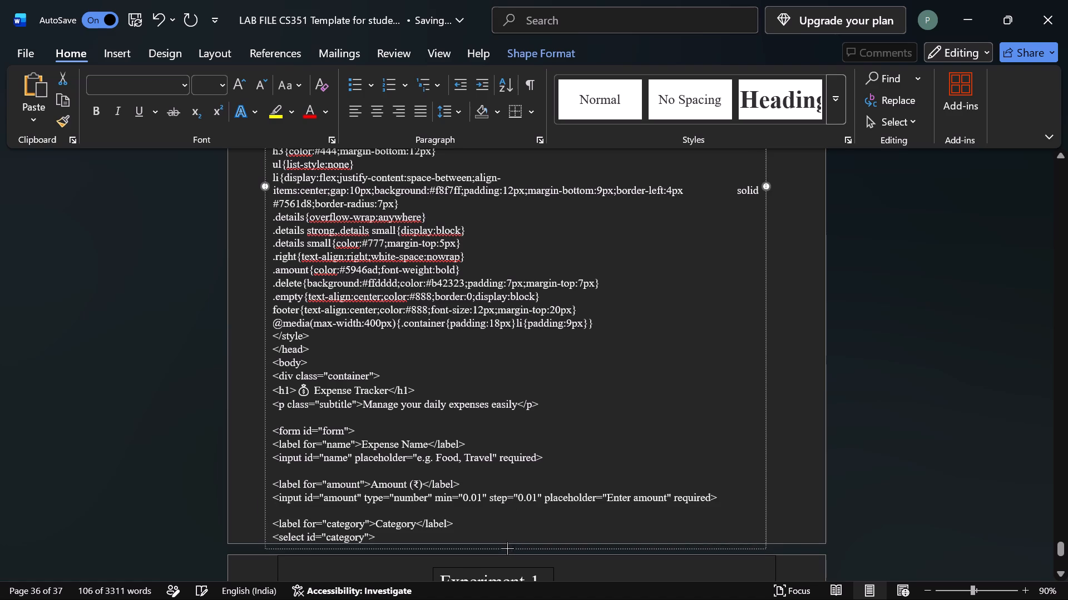
{"action": "left_click_drag", "start_coordinate": [507, 548], "coordinate": [505, 528]}
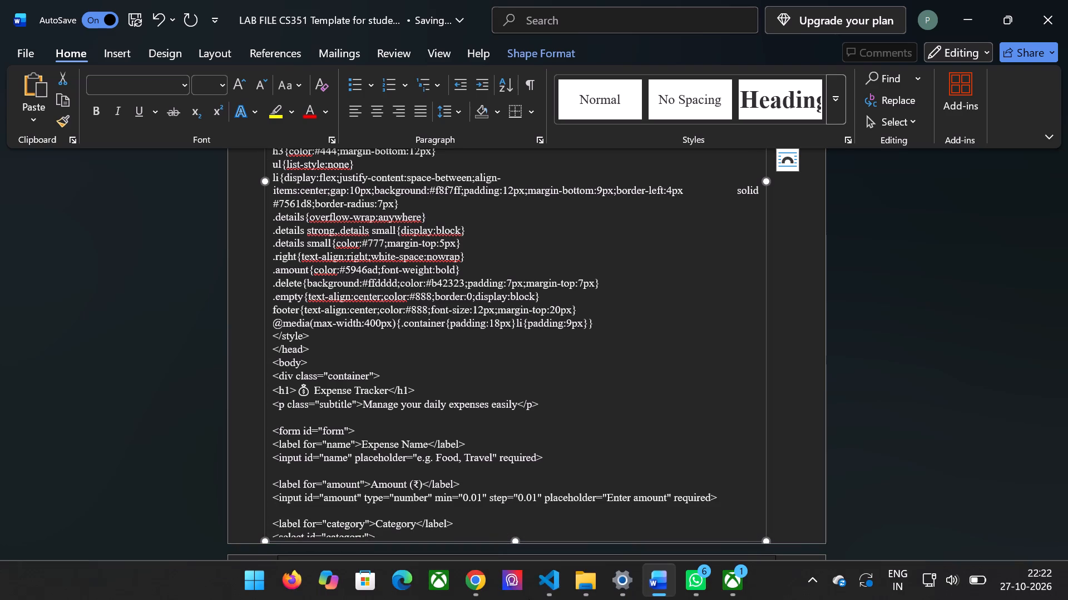
Compare the exp9.html code in VS Code with the last lines that fit in the Word text box.
{"action": "left_click", "coordinate": [553, 581]}
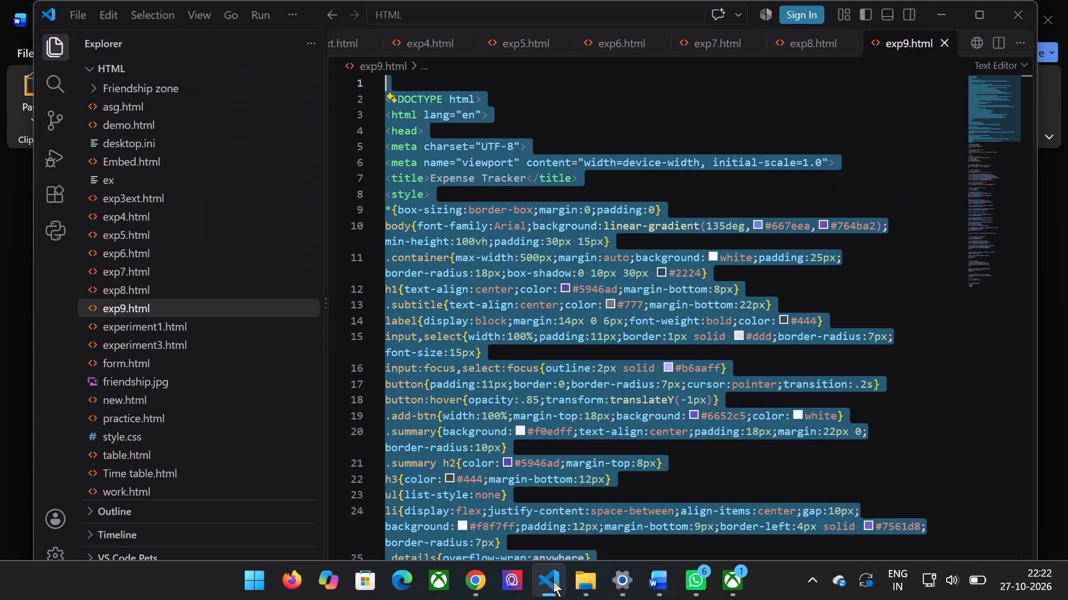
{"action": "scroll", "coordinate": [547, 419], "scroll_direction": "down", "scroll_amount": 6}
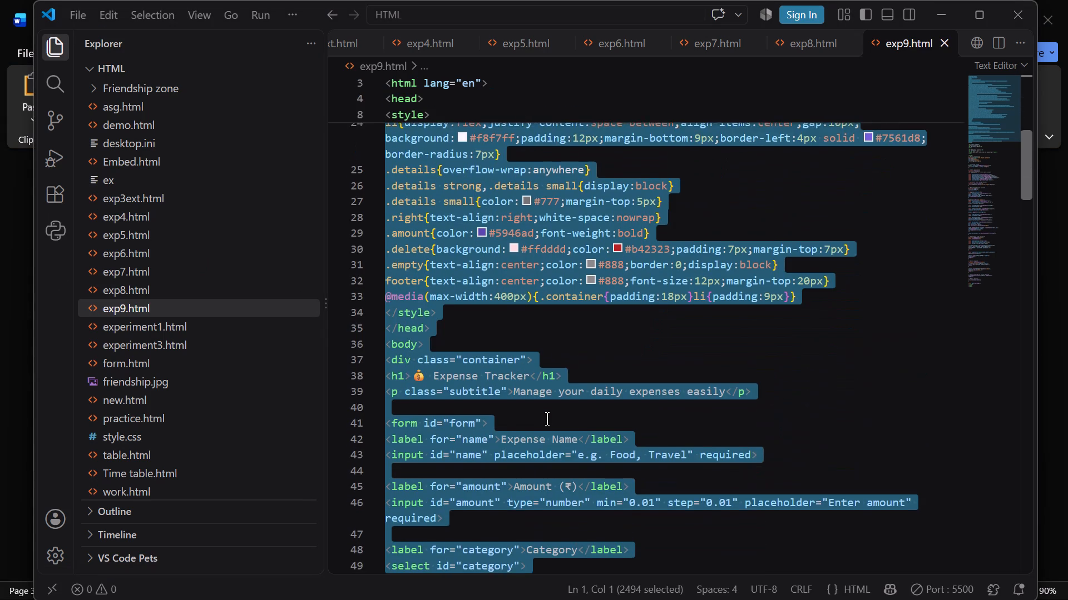
{"action": "scroll", "coordinate": [547, 419], "scroll_direction": "down", "scroll_amount": 5}
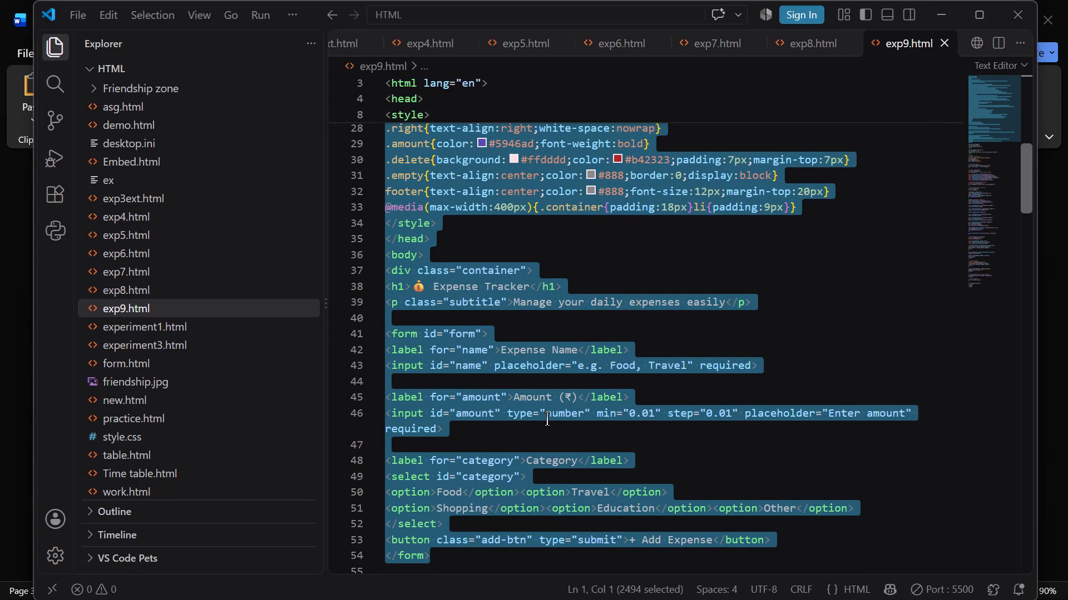
{"action": "scroll", "coordinate": [547, 419], "scroll_direction": "down", "scroll_amount": 7}
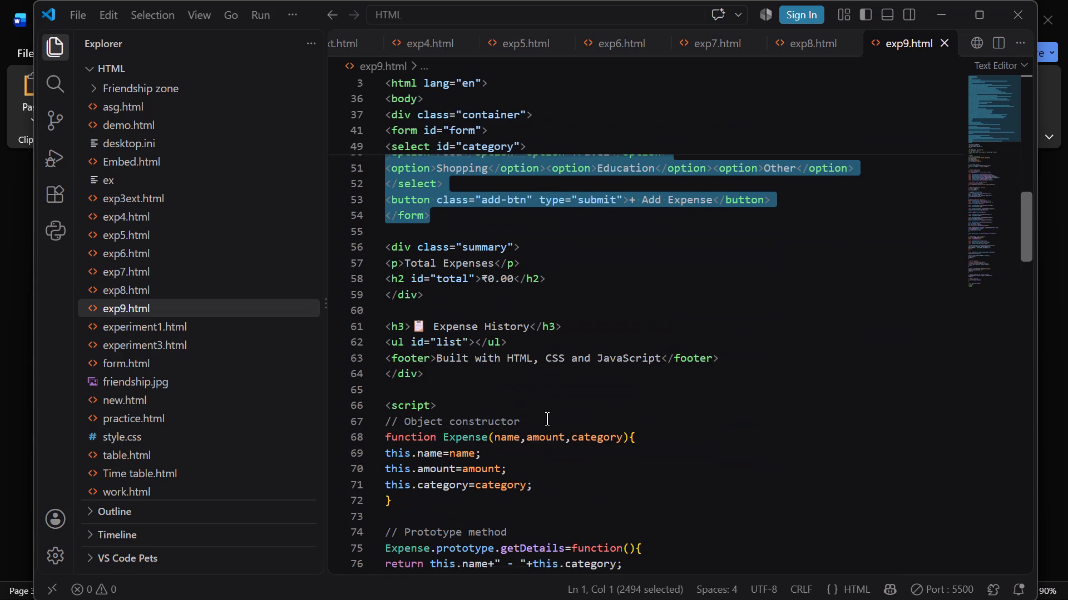
{"action": "scroll", "coordinate": [547, 419], "scroll_direction": "up", "scroll_amount": 3}
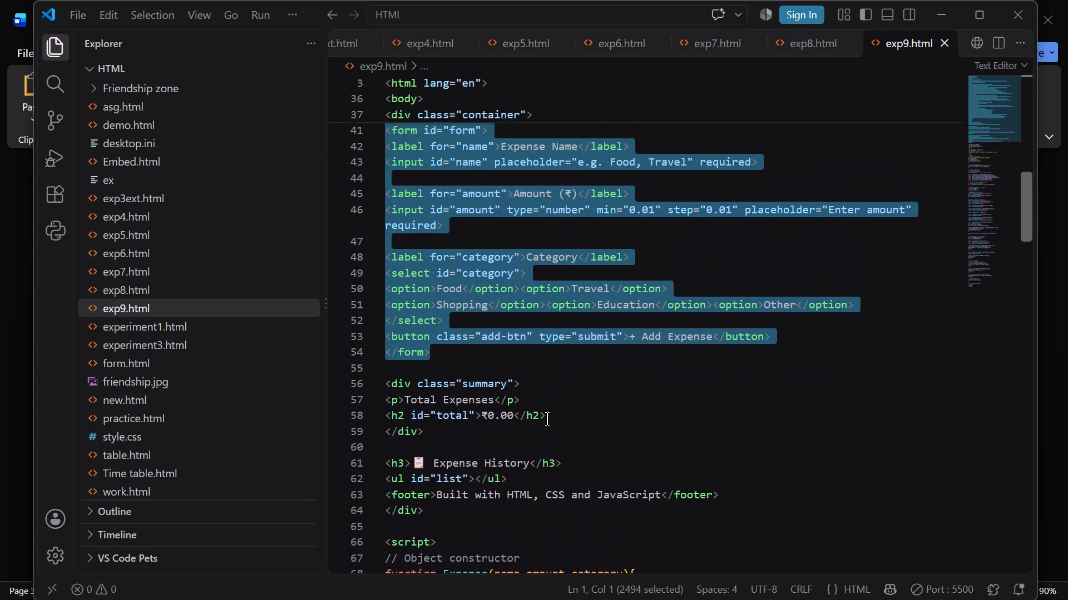
{"action": "left_click", "coordinate": [487, 576]}
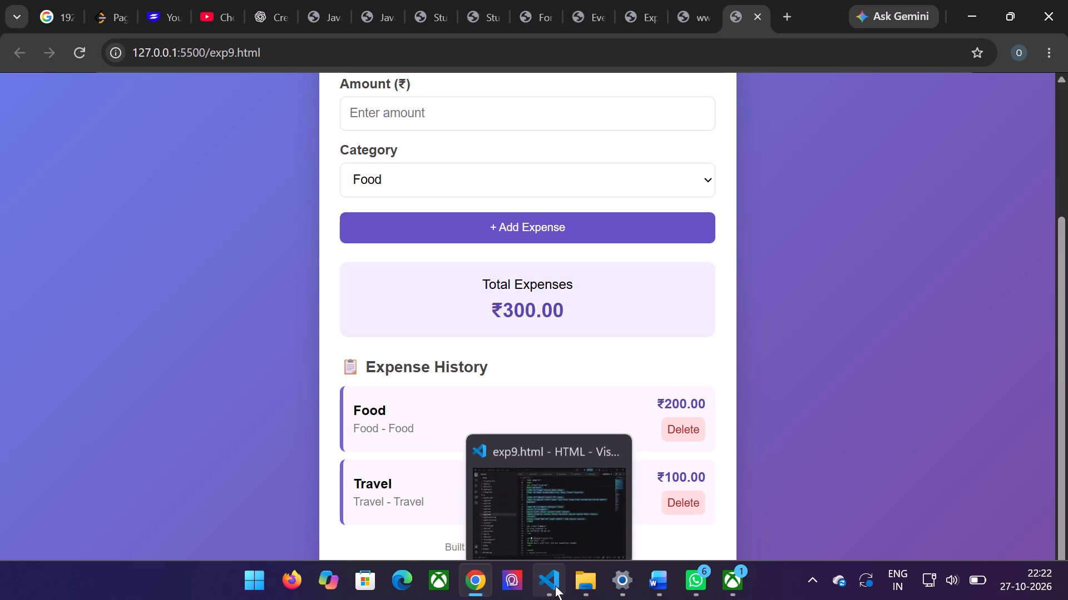
{"action": "left_click", "coordinate": [669, 569]}
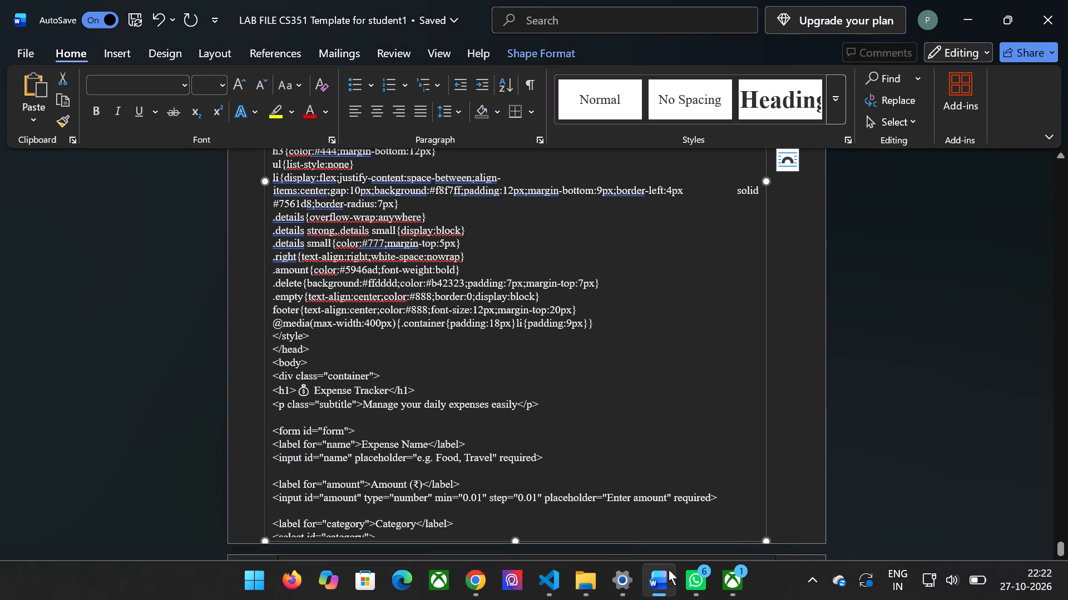
{"action": "scroll", "coordinate": [654, 440], "scroll_direction": "down", "scroll_amount": 1}
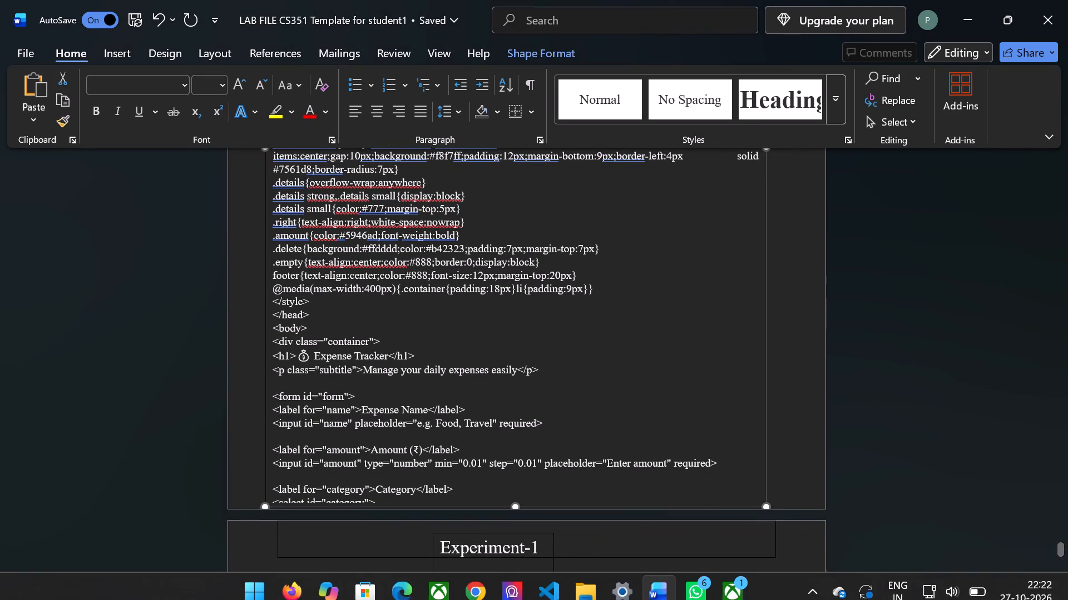
{"action": "left_click", "coordinate": [476, 598]}
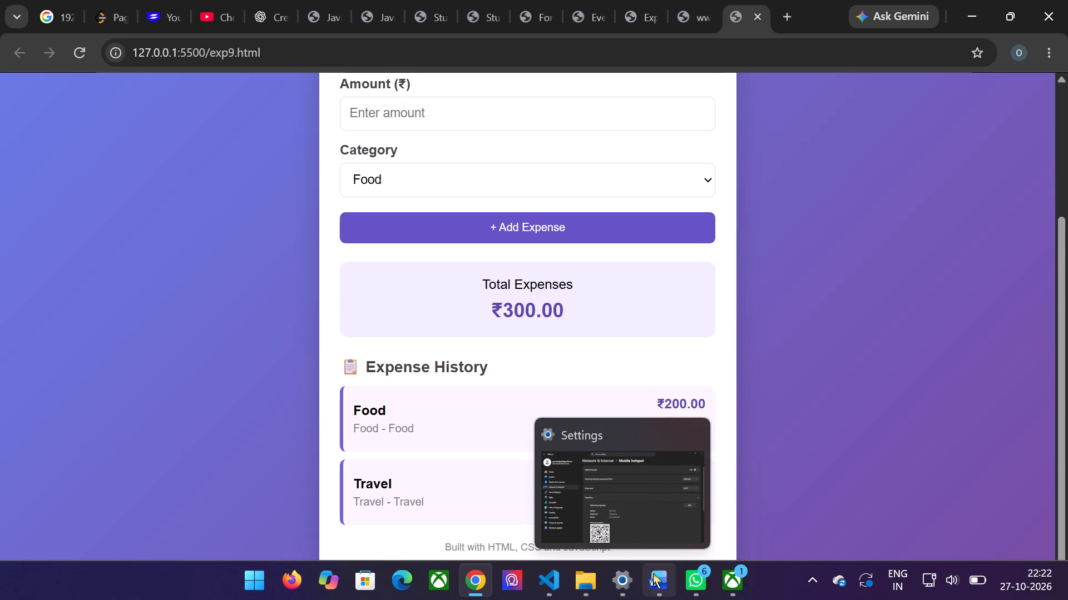
In VS Code, copy the exp9.html code from line 1 through the amount input on line 46.
{"action": "left_click", "coordinate": [558, 591]}
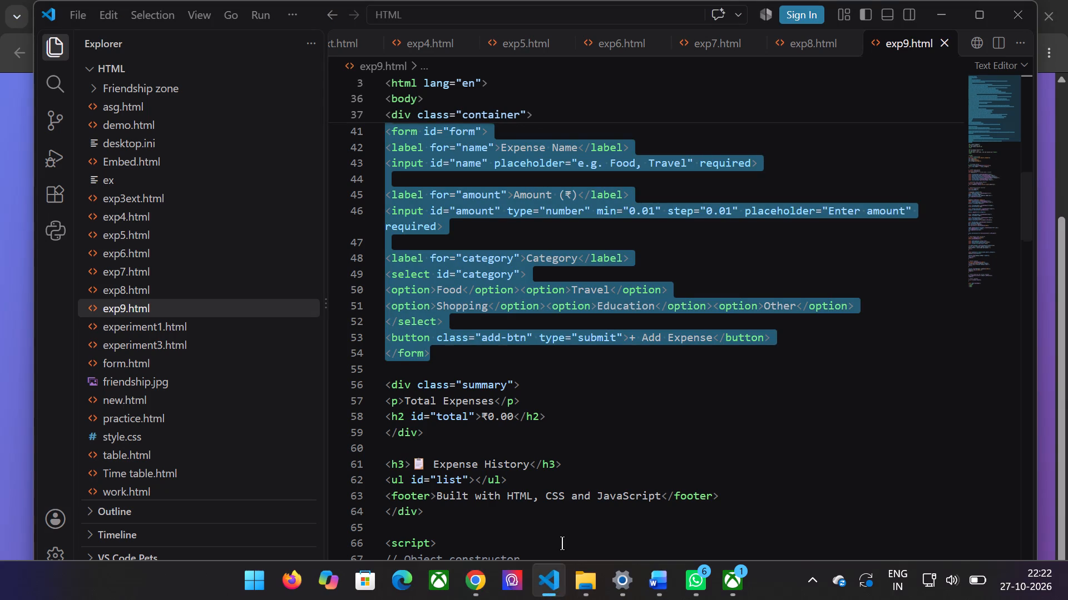
{"action": "scroll", "coordinate": [616, 348], "scroll_direction": "up", "scroll_amount": 2}
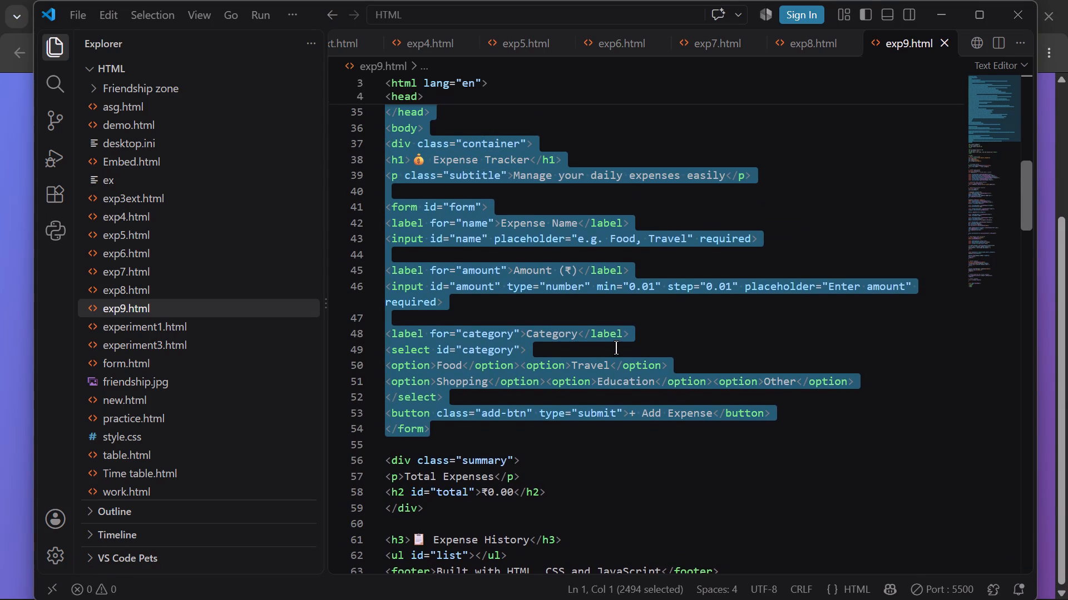
{"action": "left_click", "coordinate": [485, 319]}
{"action": "left_click_drag", "start_coordinate": [474, 312], "coordinate": [459, 292]}
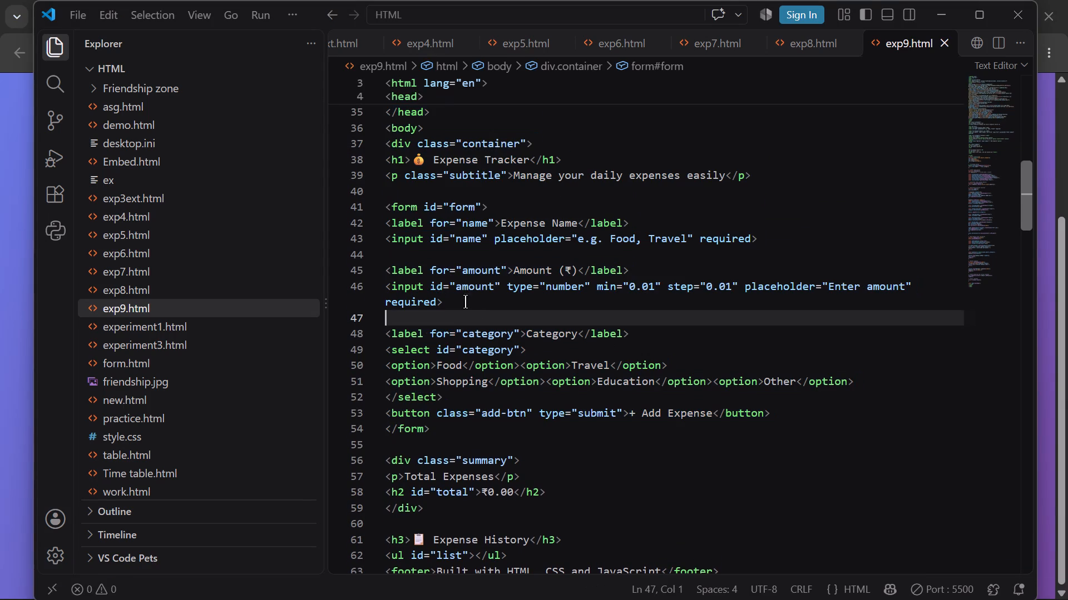
{"action": "left_click_drag", "start_coordinate": [459, 292], "coordinate": [354, 0]}
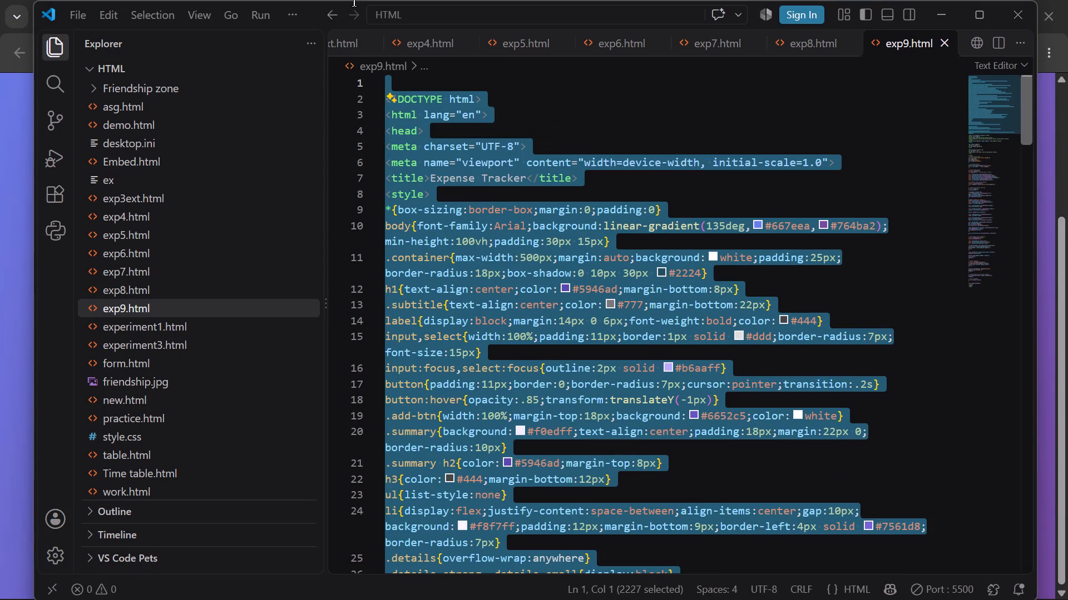
{"action": "left_click_drag", "start_coordinate": [354, 0], "coordinate": [339, 0]}
{"action": "key", "text": "ctrl+c"}
{"action": "key", "text": "ctrl+c"}
{"action": "key", "text": "ctrl+c"}
{"action": "left_click", "coordinate": [339, 0], "text": "ctrl"}
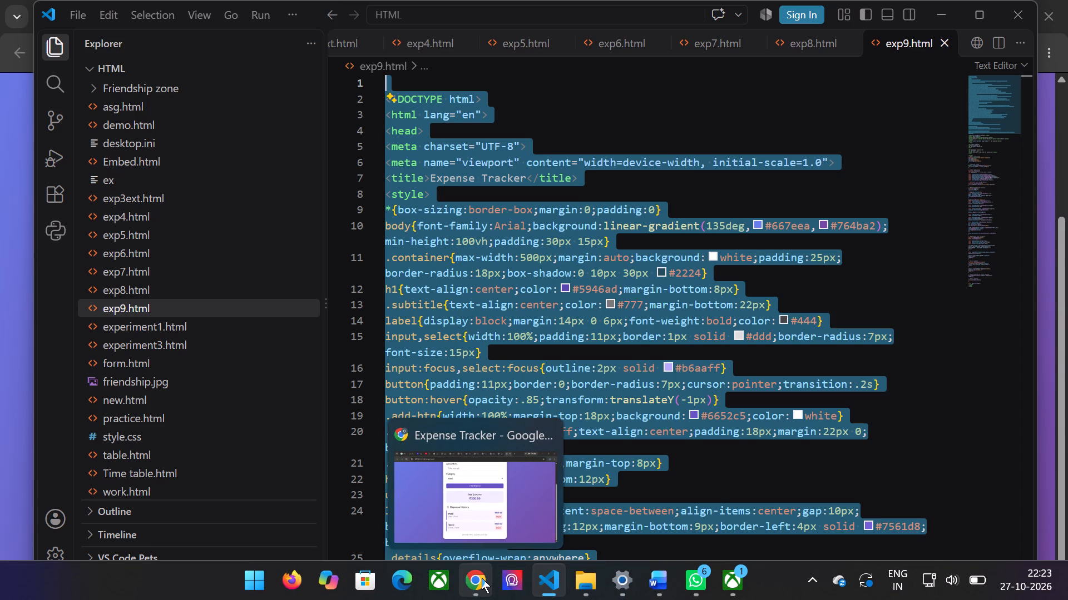
In Word, replace the entire content of the large Experiment-9 text box with the copied exp9.html code.
{"action": "left_click", "coordinate": [482, 578]}
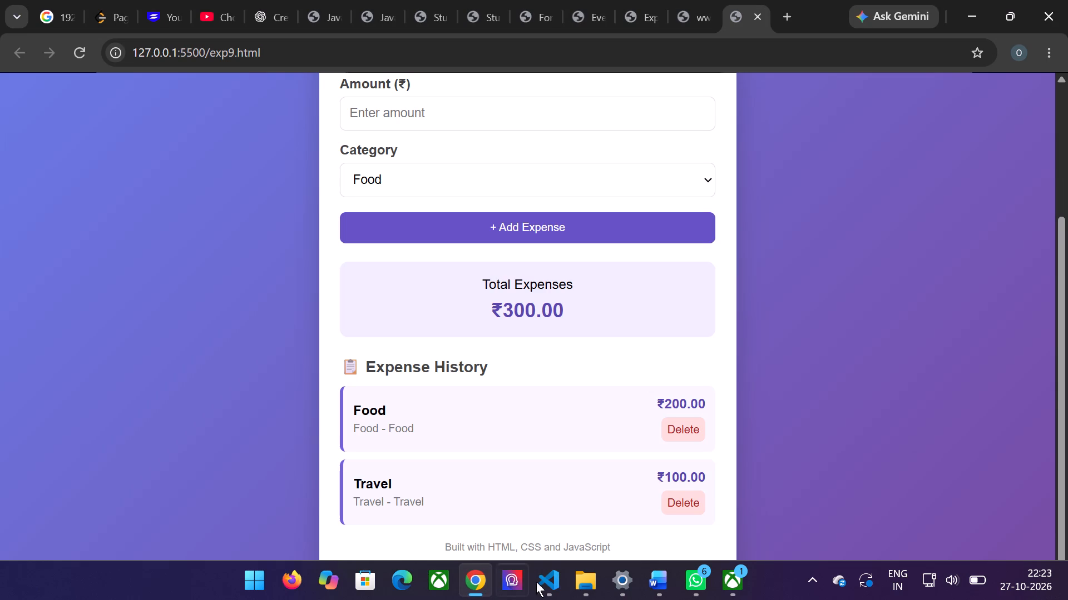
{"action": "left_click", "coordinate": [656, 581]}
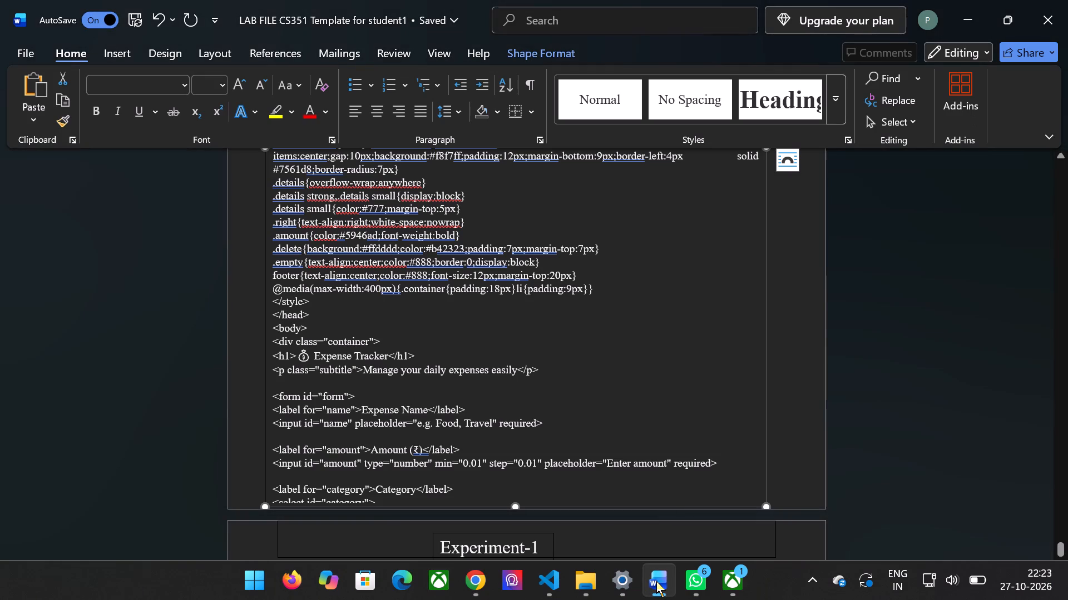
{"action": "left_click", "coordinate": [630, 393]}
{"action": "key", "text": "ctrl+a"}
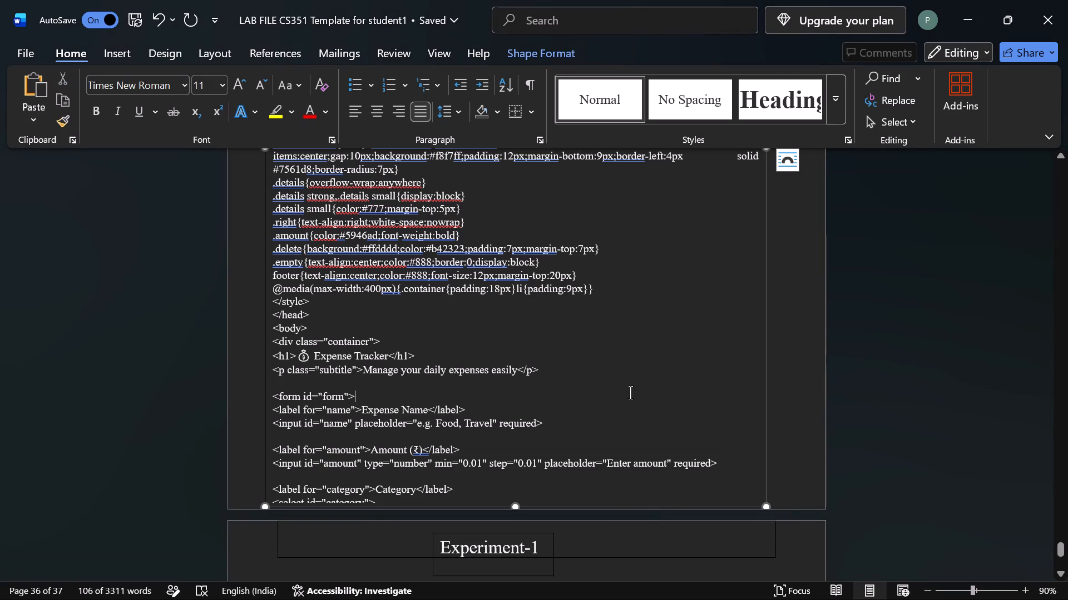
{"action": "key", "text": "BackSpace"}
{"action": "key", "text": "ctrl+v"}
{"action": "left_click", "coordinate": [630, 393], "text": "ctrl"}
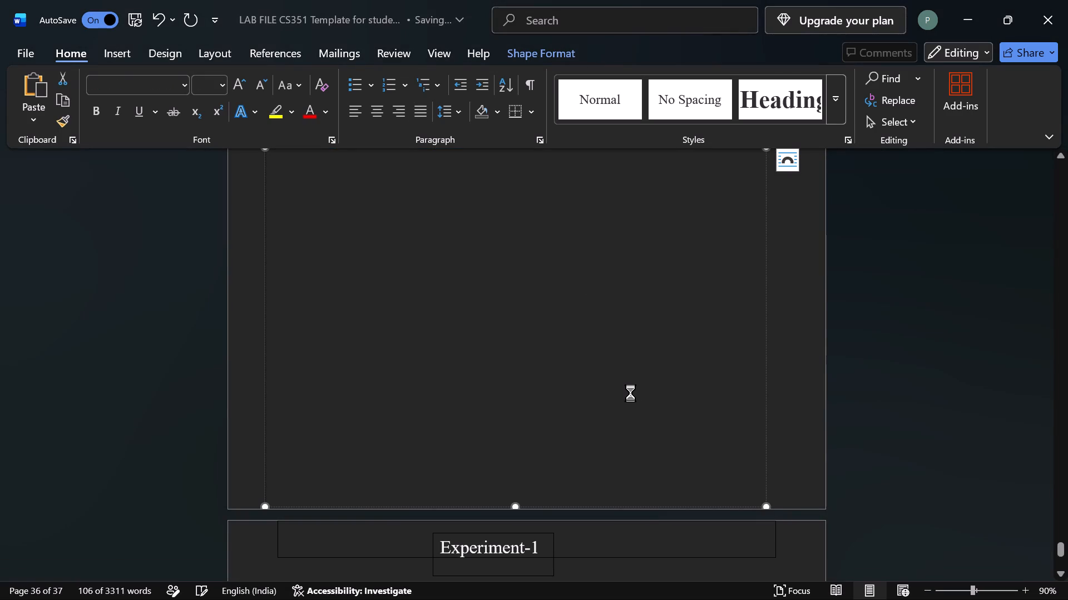
{"action": "scroll", "coordinate": [630, 393], "scroll_direction": "up", "scroll_amount": 1}
{"action": "scroll", "coordinate": [396, 227], "scroll_direction": "up", "scroll_amount": 2}
{"action": "scroll", "coordinate": [396, 227], "scroll_direction": "down", "scroll_amount": 2}
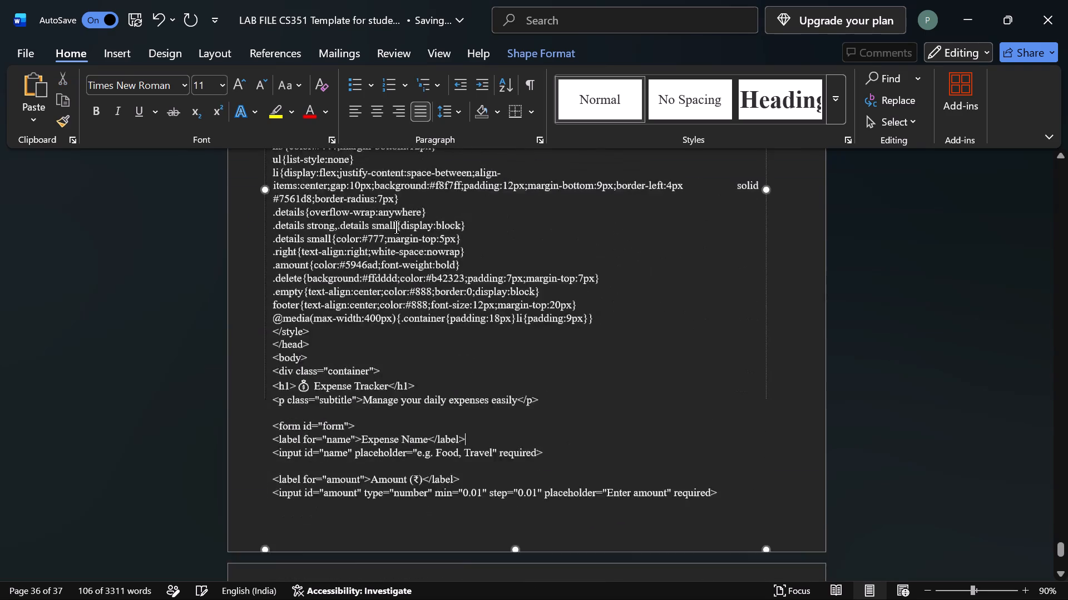
Add the heading Solution on the line above the code in the Experiment-9 text box and set its font size to 14.
{"action": "scroll", "coordinate": [396, 227], "scroll_direction": "up", "scroll_amount": 3}
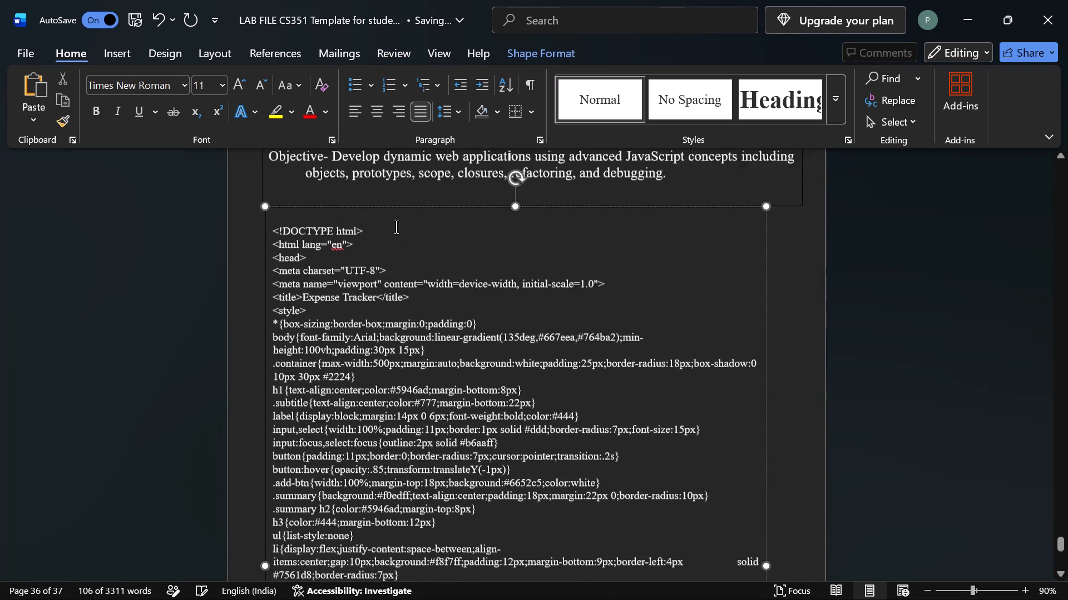
{"action": "scroll", "coordinate": [396, 227], "scroll_direction": "up", "scroll_amount": 1}
{"action": "left_click", "coordinate": [373, 247]}
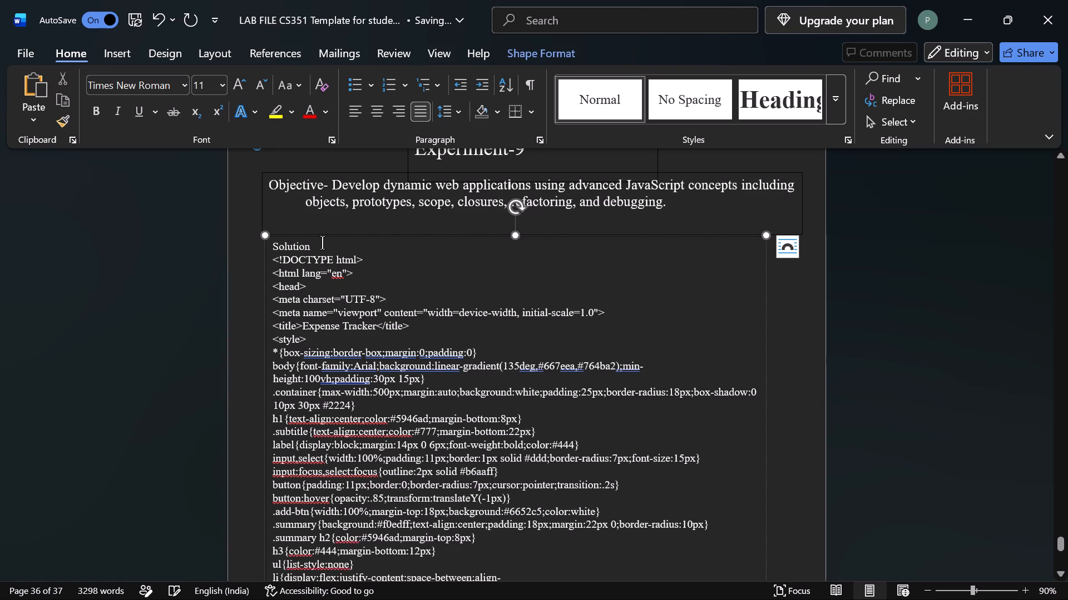
{"action": "left_click_drag", "start_coordinate": [322, 243], "coordinate": [268, 245]}
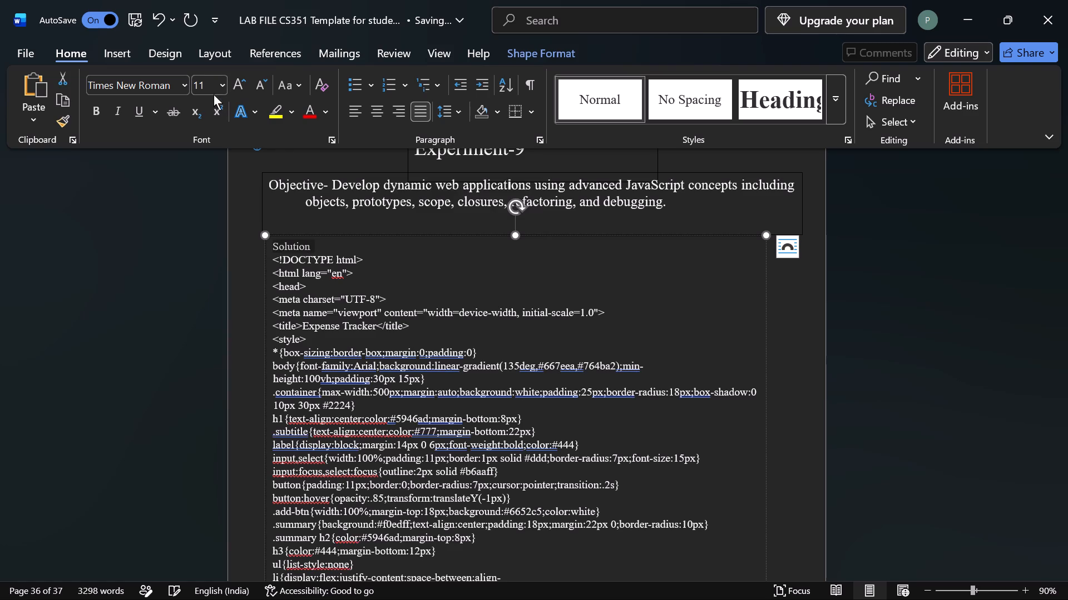
{"action": "left_click", "coordinate": [217, 83]}
{"action": "left_click", "coordinate": [206, 217]}
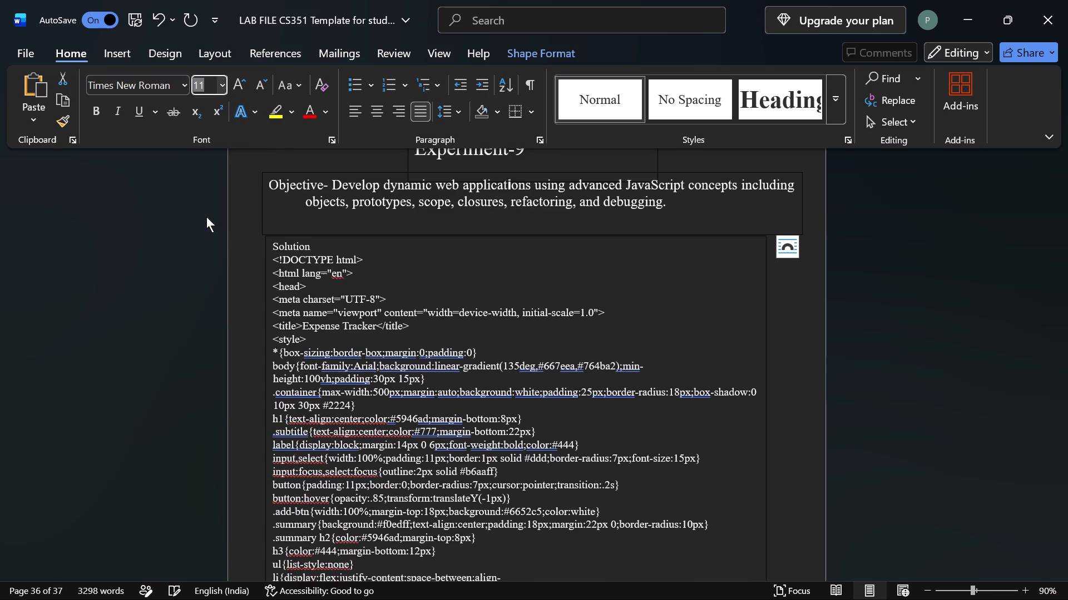
Insert a blank page between the Experiment-9 code page and the following Experiment-1 page.
{"action": "scroll", "coordinate": [370, 407], "scroll_direction": "down", "scroll_amount": 3}
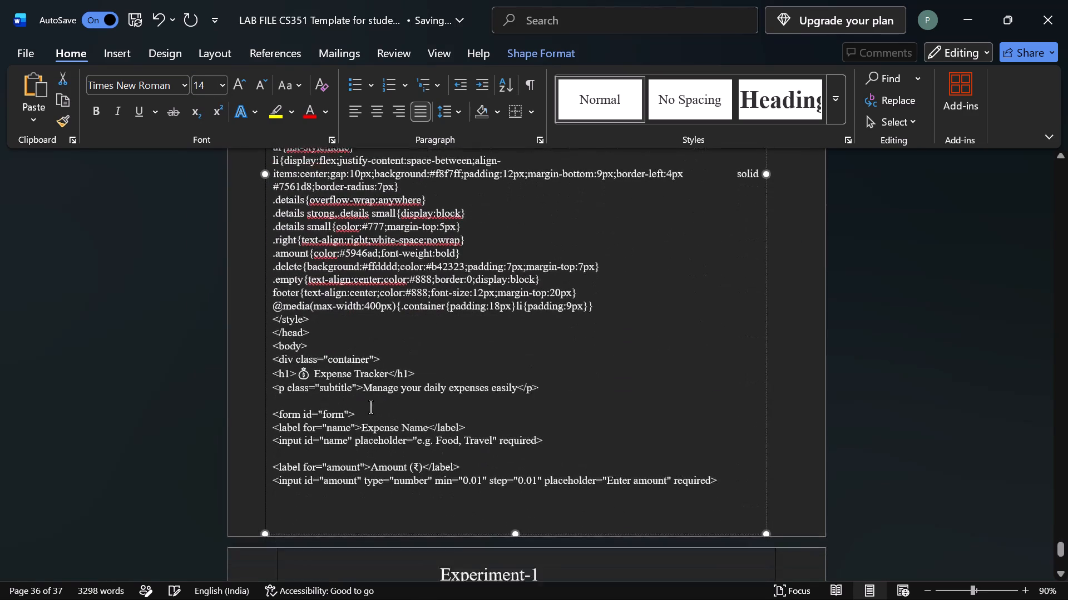
{"action": "scroll", "coordinate": [370, 407], "scroll_direction": "down", "scroll_amount": 1}
{"action": "left_click", "coordinate": [450, 417]}
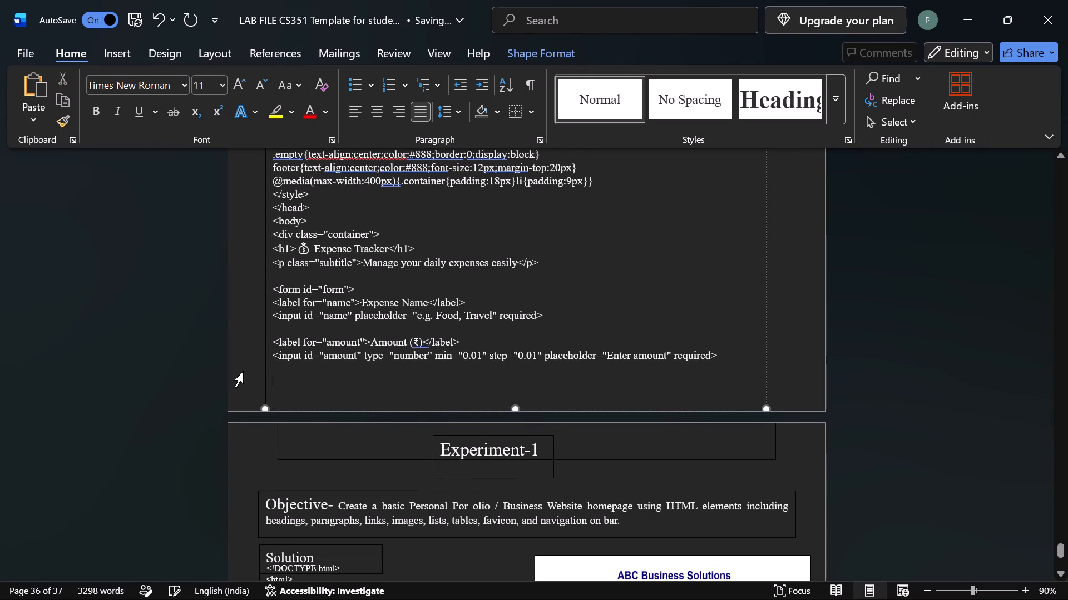
{"action": "left_click", "coordinate": [243, 371]}
{"action": "left_click", "coordinate": [269, 416]}
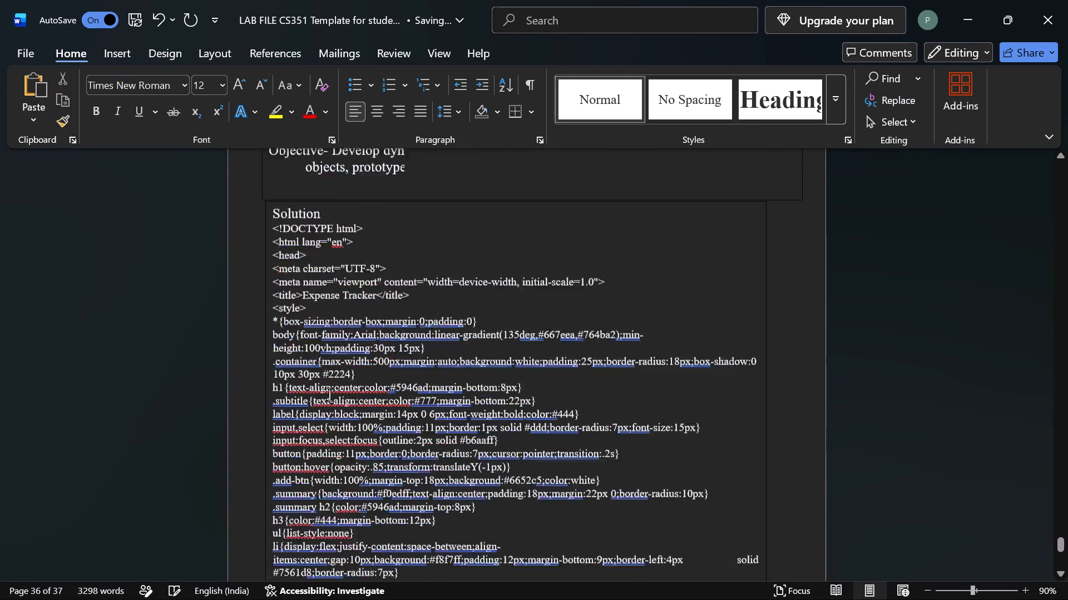
{"action": "scroll", "coordinate": [266, 418], "scroll_direction": "down", "scroll_amount": 2}
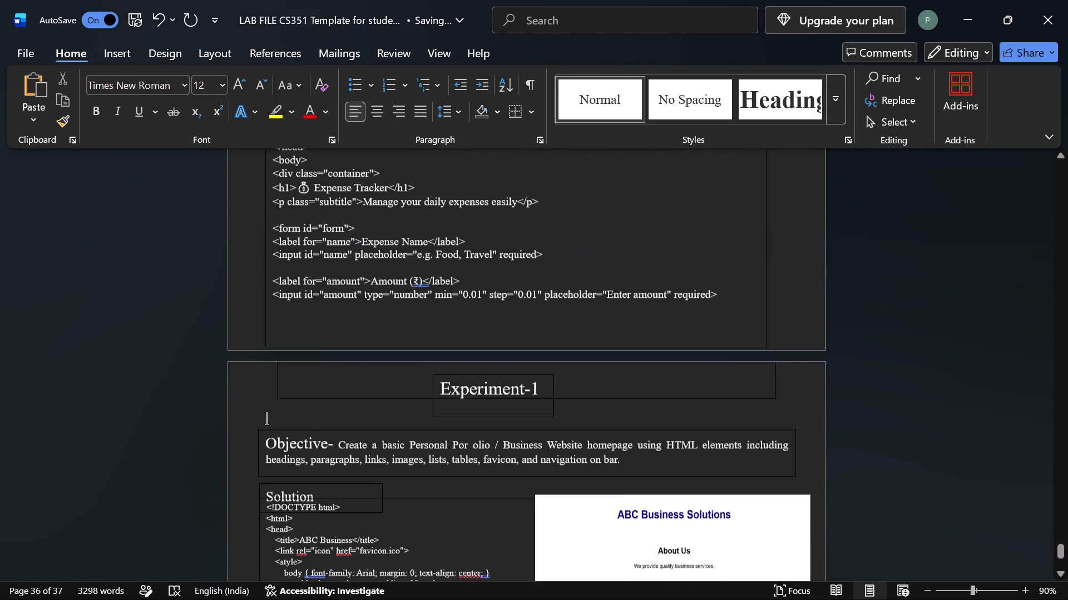
{"action": "left_click", "coordinate": [120, 42]}
{"action": "left_click", "coordinate": [68, 104]}
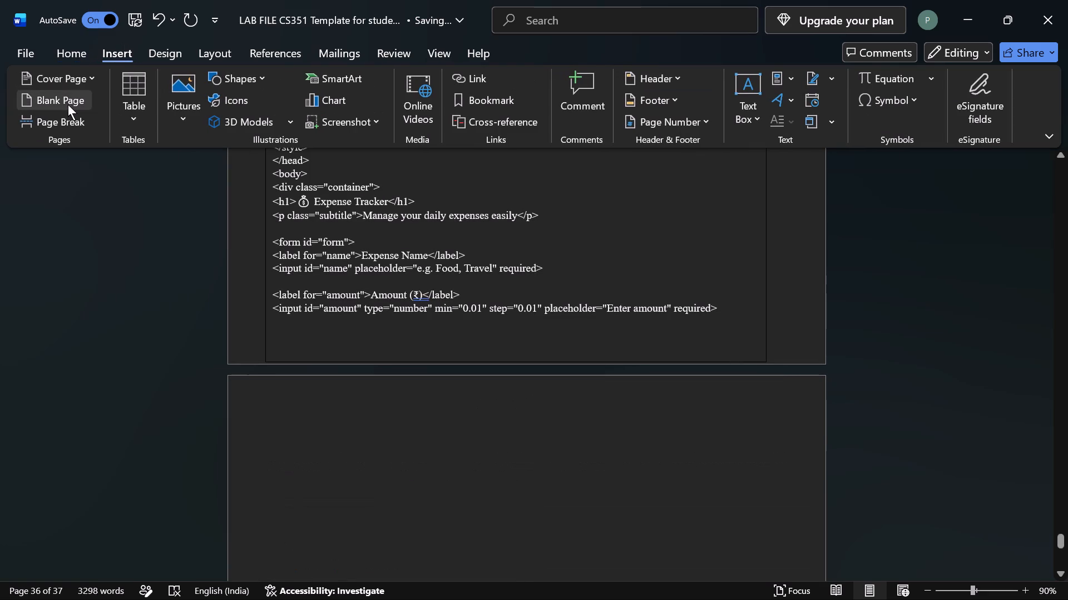
Draw a text box about 17.6 cm wide and 14 cm high starting near the top of the new blank page.
{"action": "scroll", "coordinate": [353, 310], "scroll_direction": "up", "scroll_amount": 2}
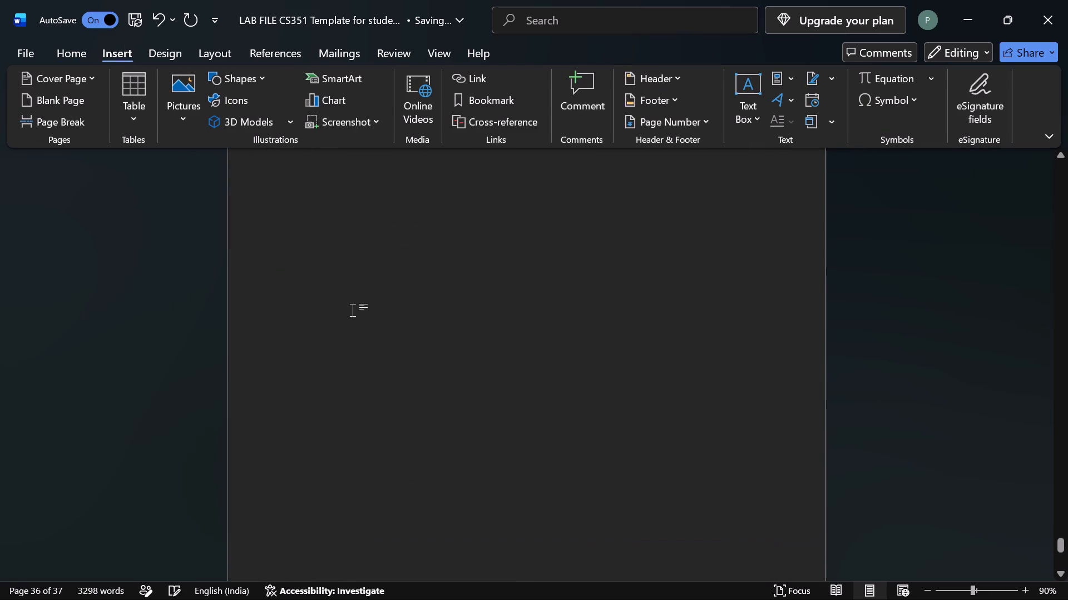
{"action": "scroll", "coordinate": [353, 310], "scroll_direction": "up", "scroll_amount": 2}
{"action": "scroll", "coordinate": [353, 310], "scroll_direction": "down", "scroll_amount": 1}
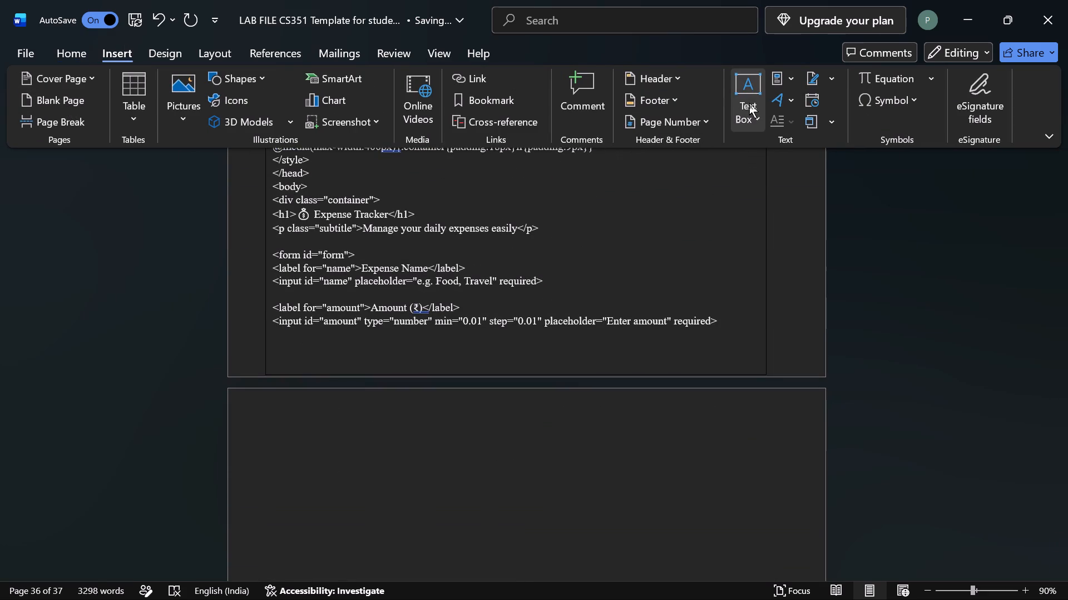
{"action": "left_click", "coordinate": [750, 102]}
{"action": "left_click", "coordinate": [730, 505]}
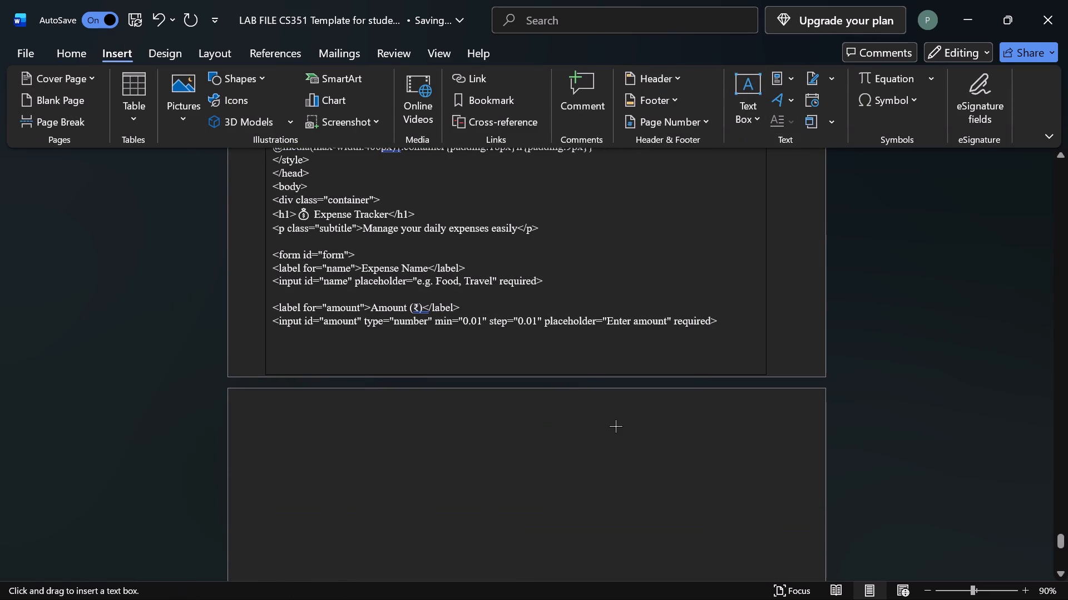
{"action": "scroll", "coordinate": [579, 406], "scroll_direction": "down", "scroll_amount": 2}
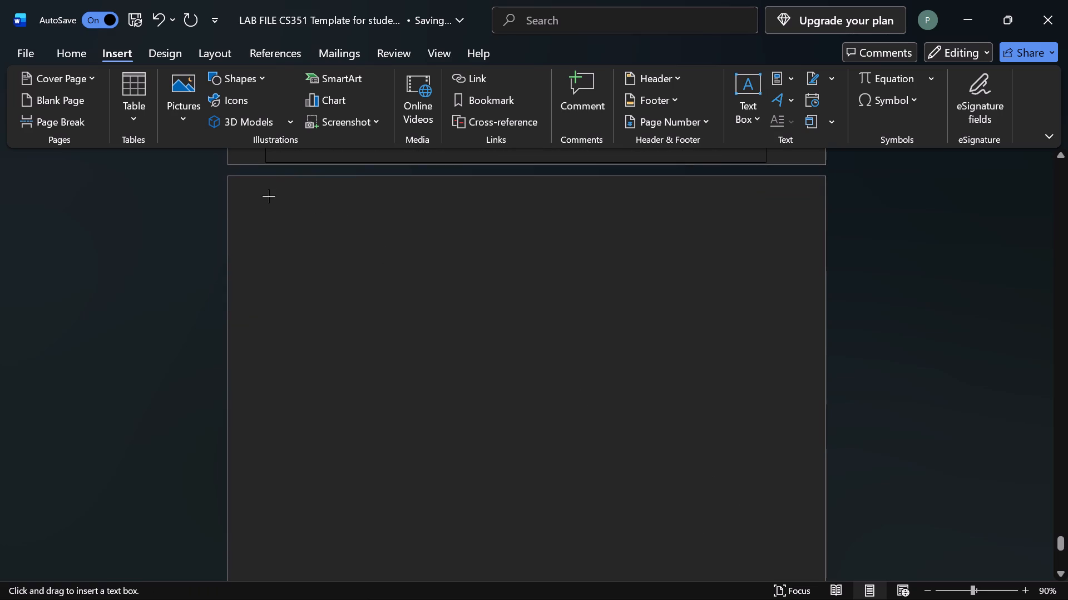
{"action": "left_click_drag", "start_coordinate": [266, 192], "coordinate": [774, 593]}
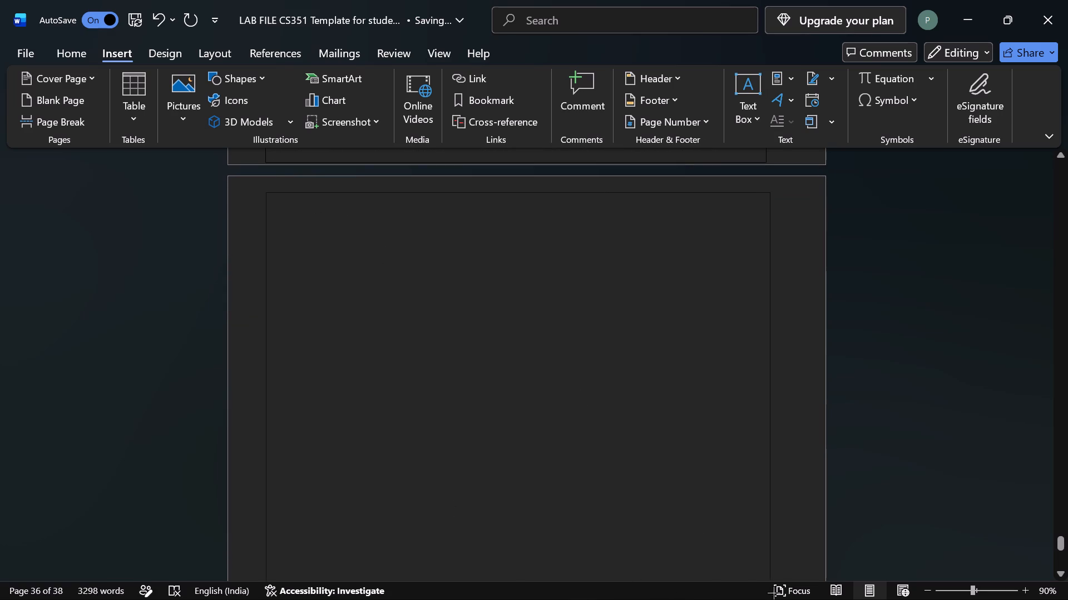
{"action": "left_click_drag", "start_coordinate": [774, 593], "coordinate": [765, 589]}
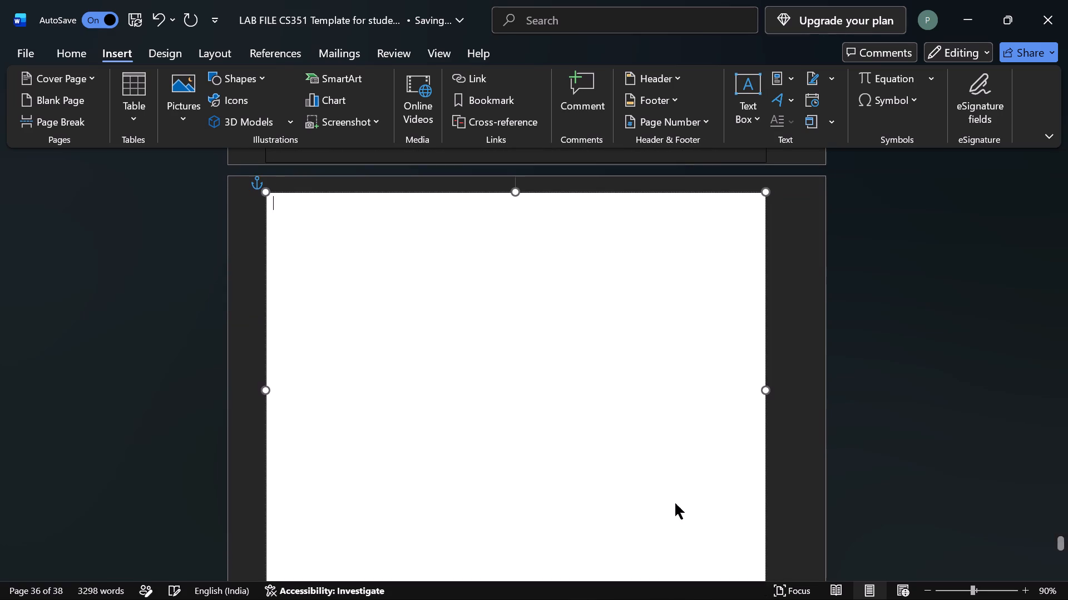
Extend the new text box down to just above the page's bottom edge, making it about 28.4 cm high.
{"action": "scroll", "coordinate": [448, 382], "scroll_direction": "down", "scroll_amount": 1}
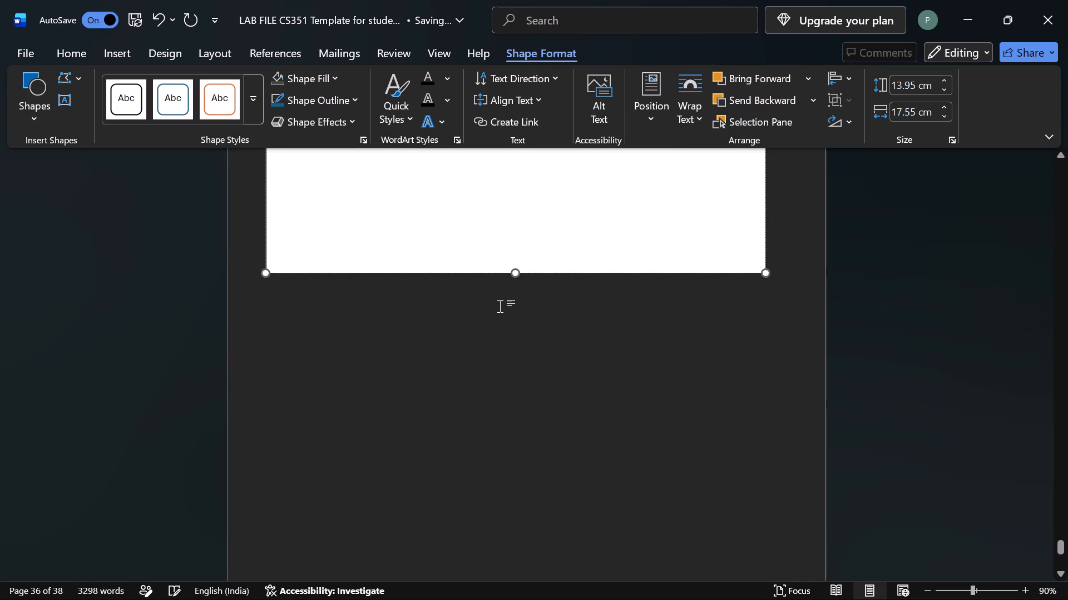
{"action": "left_click_drag", "start_coordinate": [513, 275], "coordinate": [505, 588]}
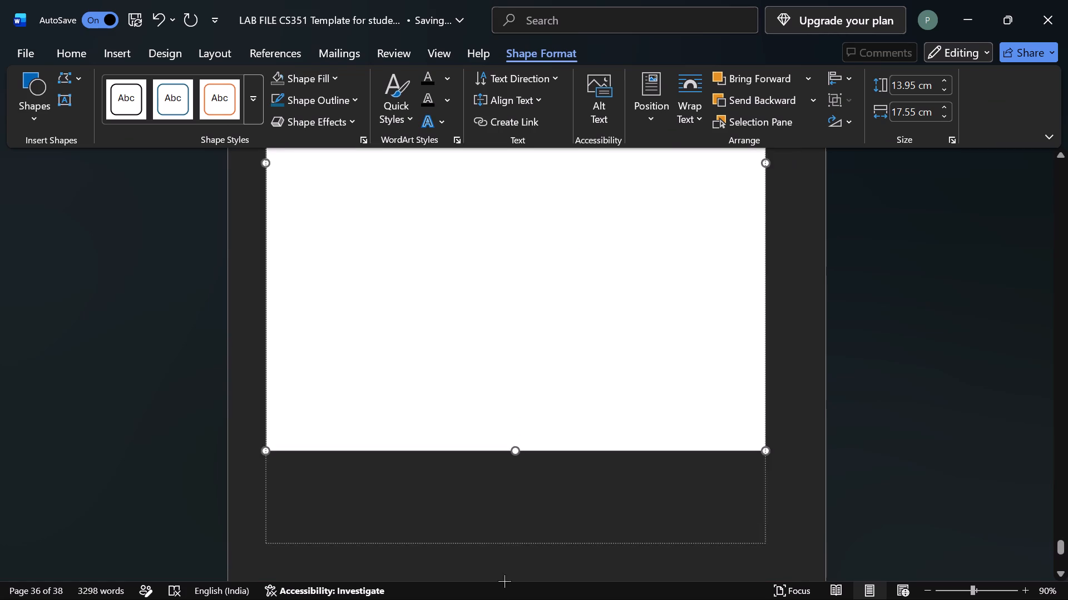
{"action": "left_click_drag", "start_coordinate": [505, 588], "coordinate": [503, 599]}
{"action": "scroll", "coordinate": [499, 488], "scroll_direction": "down", "scroll_amount": 2}
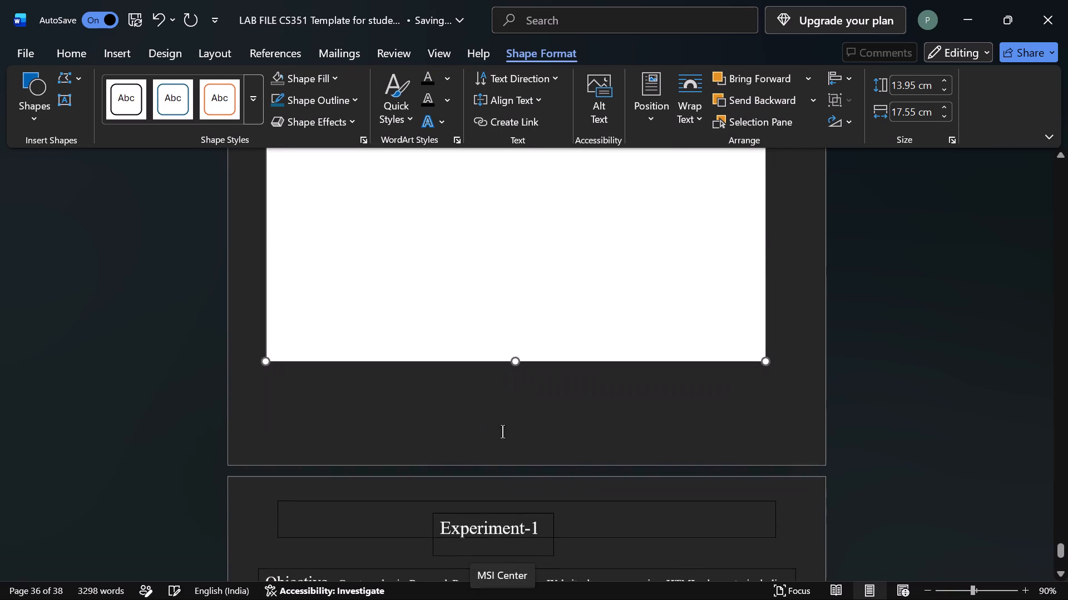
{"action": "left_click_drag", "start_coordinate": [518, 362], "coordinate": [510, 438]}
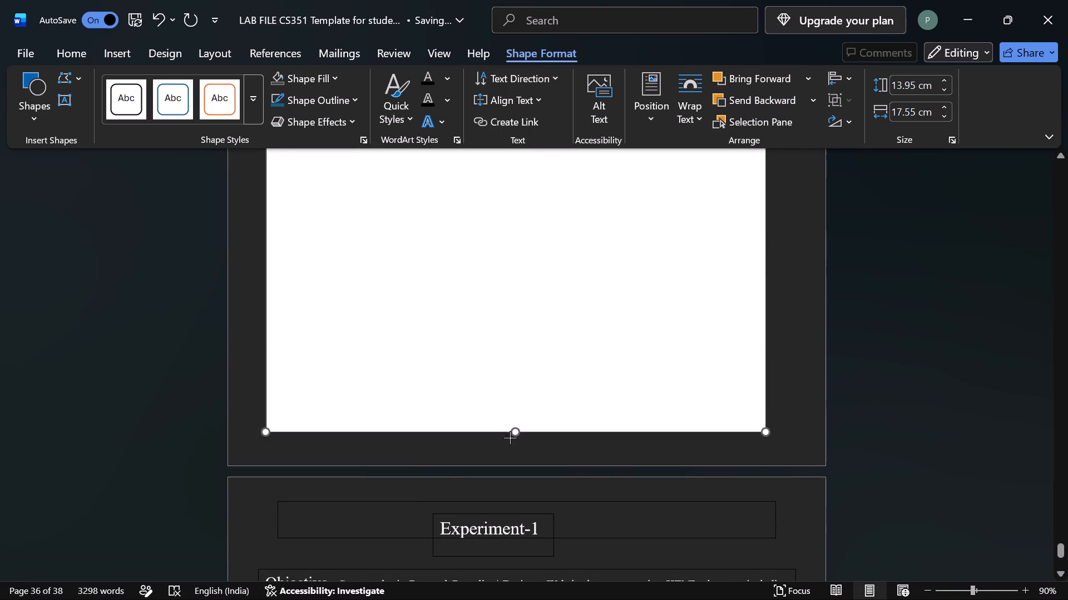
{"action": "left_click_drag", "start_coordinate": [510, 438], "coordinate": [510, 449]}
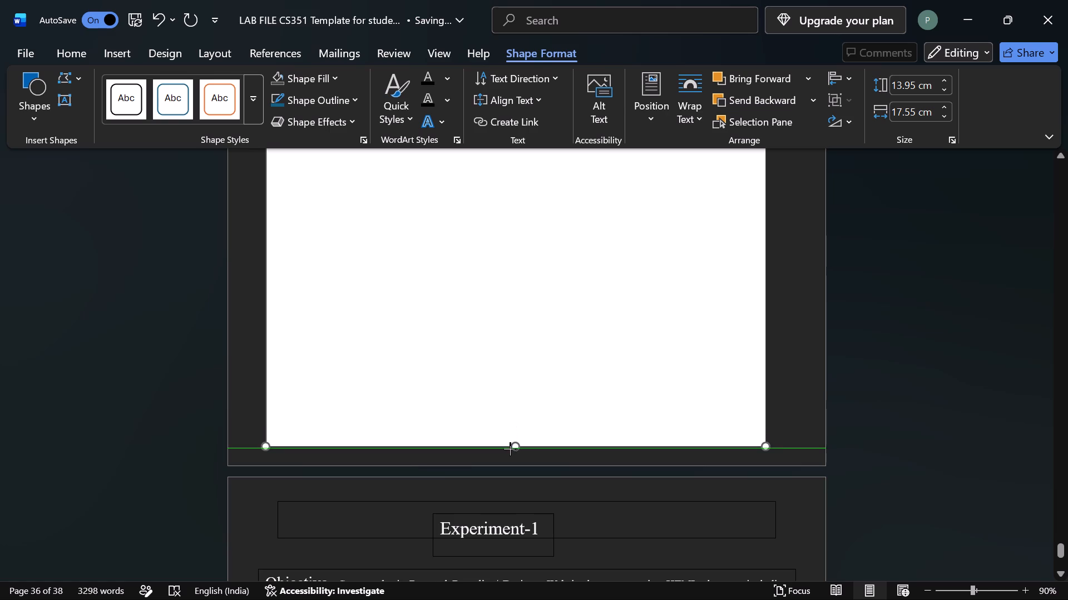
Remove the white fill from the new page-sized text box.
{"action": "scroll", "coordinate": [466, 307], "scroll_direction": "up", "scroll_amount": 2}
{"action": "left_click", "coordinate": [442, 365]}
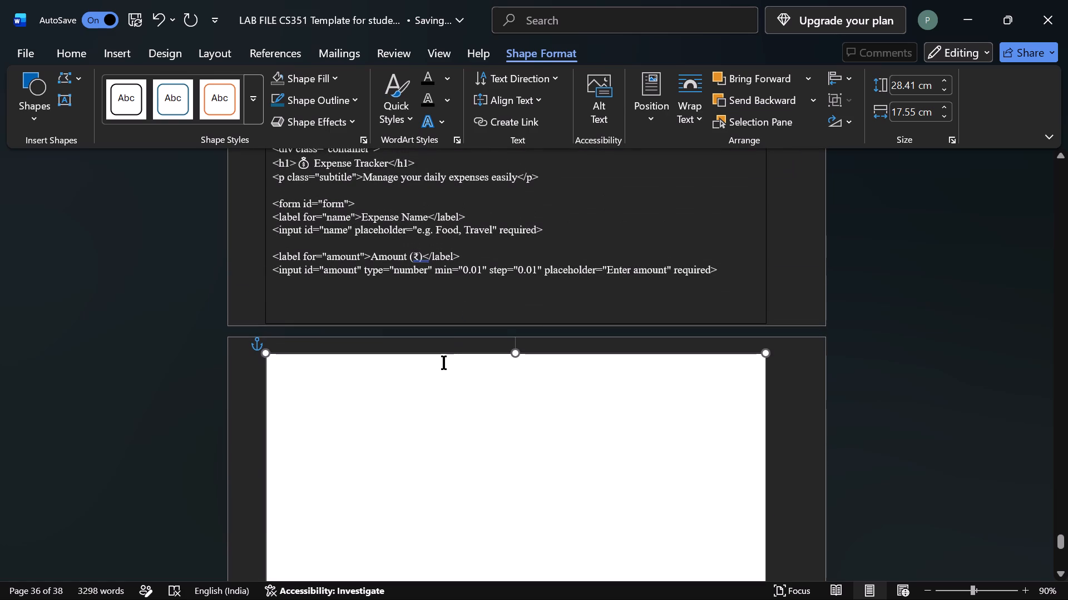
{"action": "left_click", "coordinate": [330, 84]}
{"action": "left_click", "coordinate": [311, 364]}
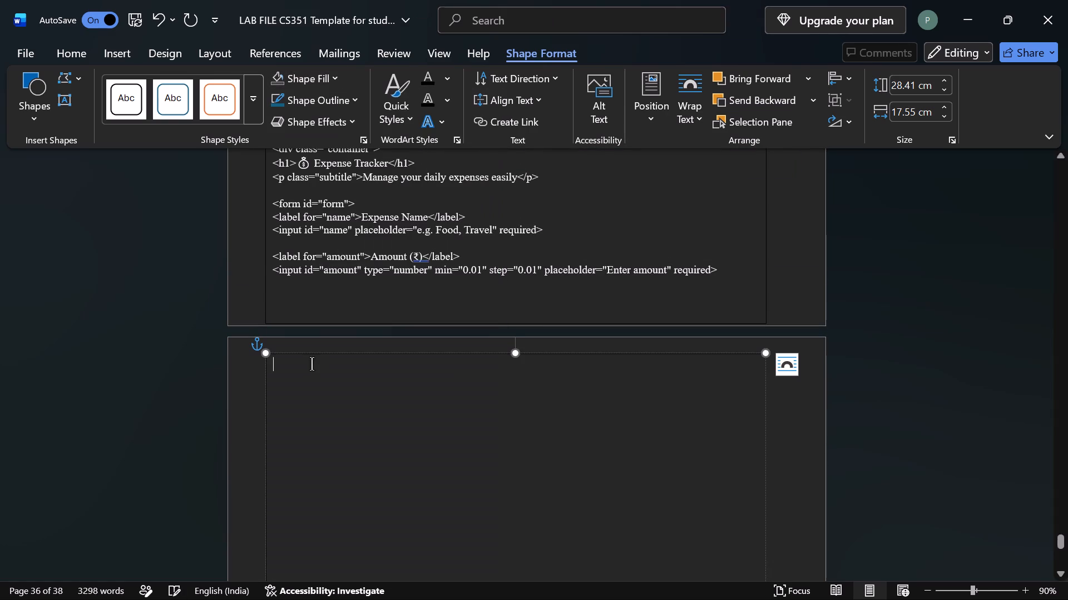
In VS Code, copy the exp9.html code from line 47 through the render function's closing brace on line 137.
{"action": "left_click", "coordinate": [551, 562]}
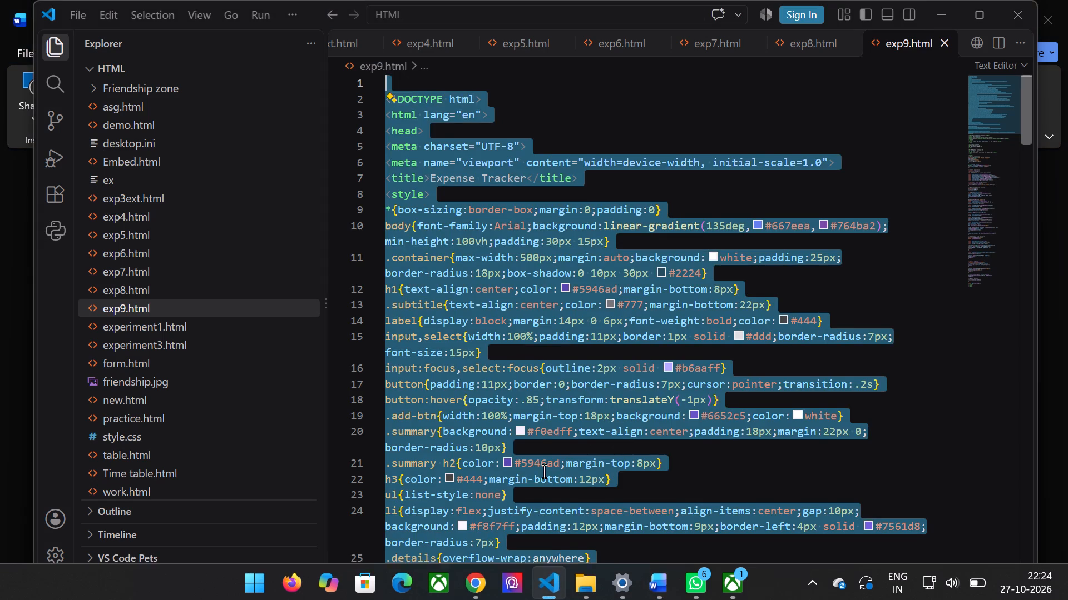
{"action": "scroll", "coordinate": [544, 472], "scroll_direction": "down", "scroll_amount": 9}
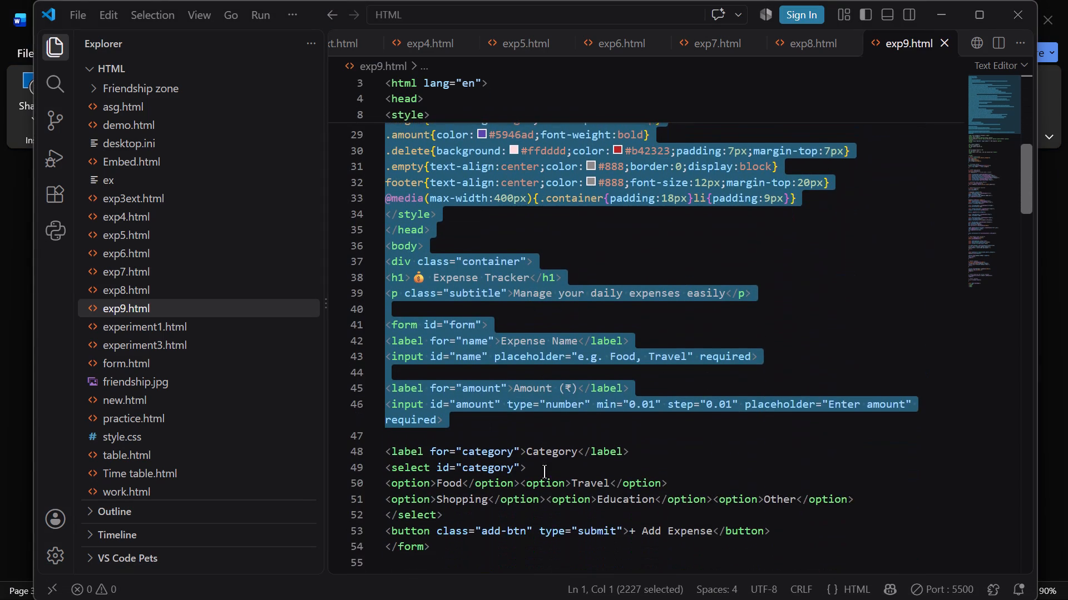
{"action": "scroll", "coordinate": [544, 472], "scroll_direction": "down", "scroll_amount": 2}
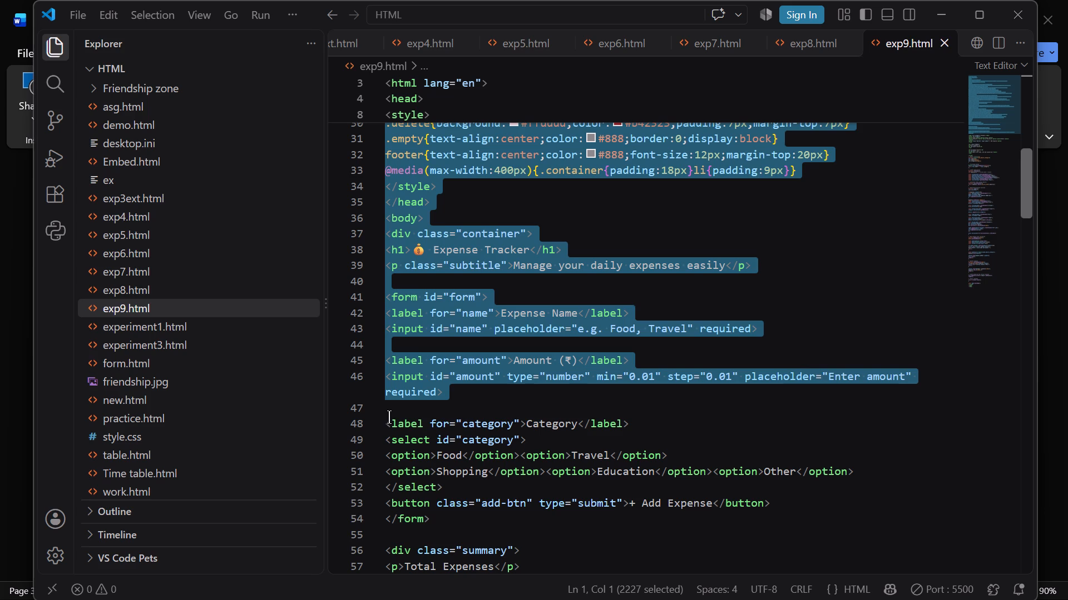
{"action": "left_click_drag", "start_coordinate": [390, 417], "coordinate": [454, 599]}
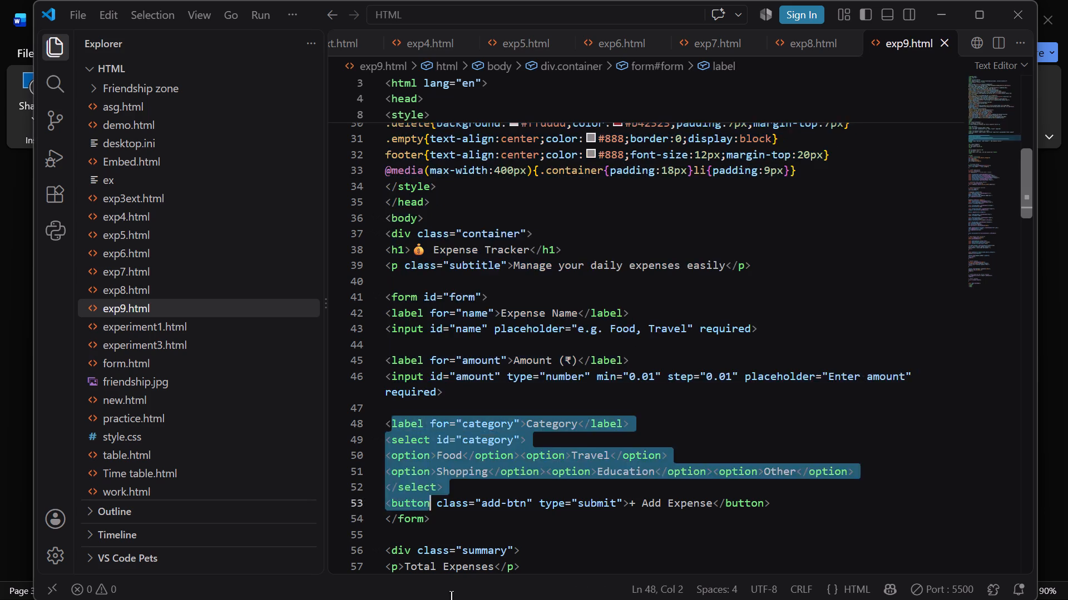
{"action": "left_click_drag", "start_coordinate": [454, 599], "coordinate": [447, 136]}
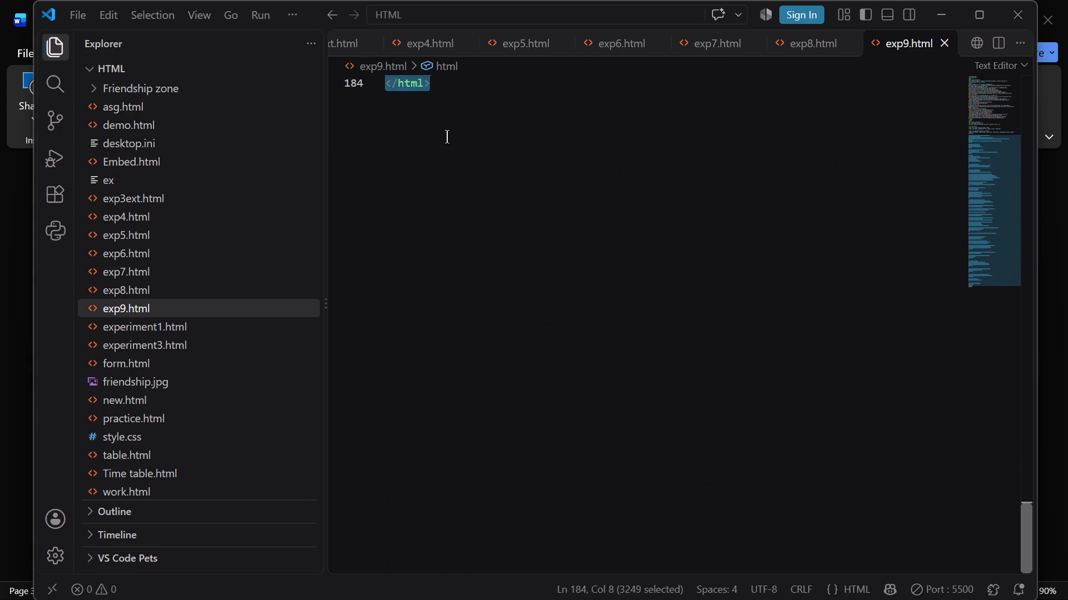
{"action": "left_click", "coordinate": [447, 136]}
{"action": "scroll", "coordinate": [447, 136], "scroll_direction": "up", "scroll_amount": 20}
{"action": "scroll", "coordinate": [447, 136], "scroll_direction": "up", "scroll_amount": 5}
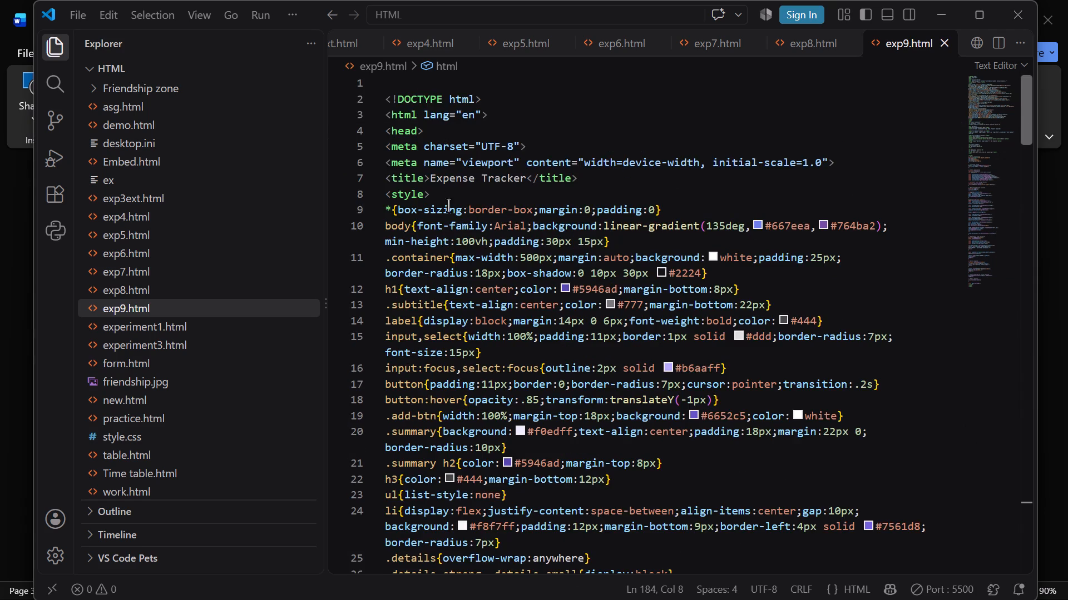
{"action": "scroll", "coordinate": [448, 213], "scroll_direction": "down", "scroll_amount": 8}
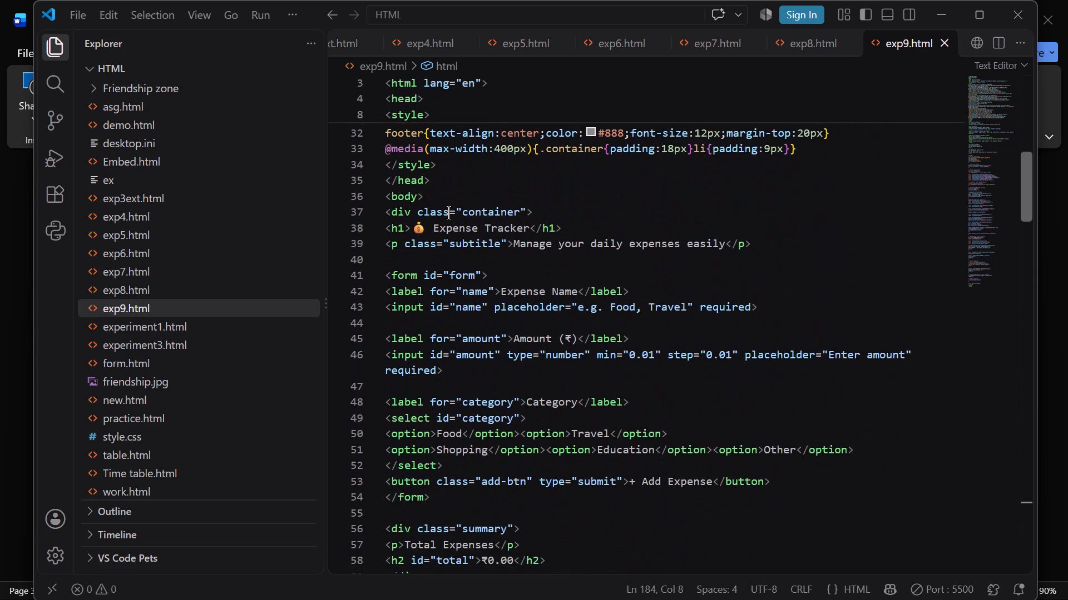
{"action": "scroll", "coordinate": [448, 213], "scroll_direction": "down", "scroll_amount": 1}
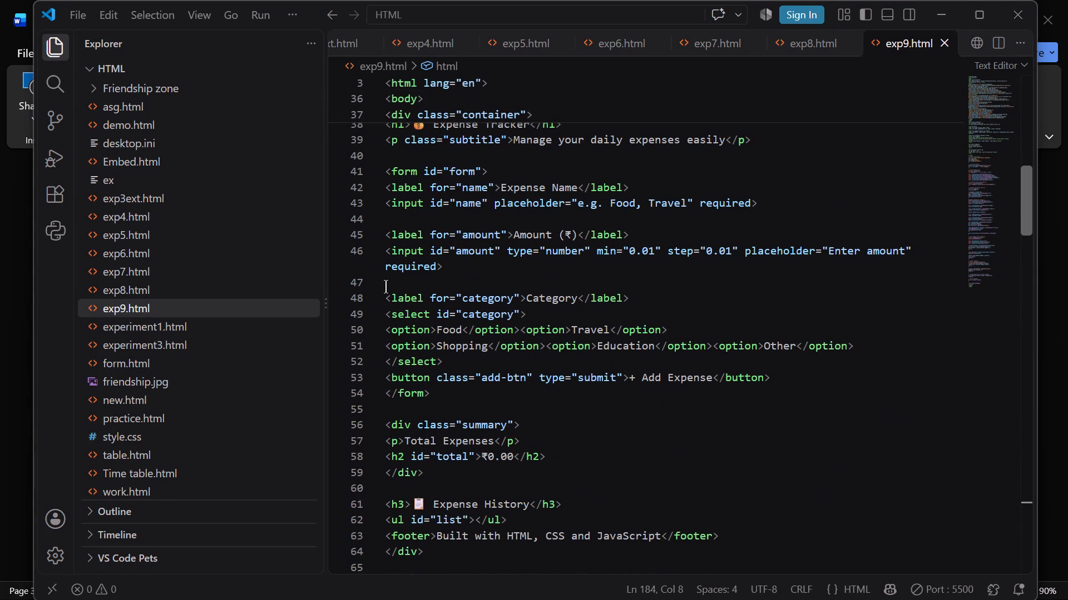
{"action": "left_click_drag", "start_coordinate": [387, 286], "coordinate": [465, 548]}
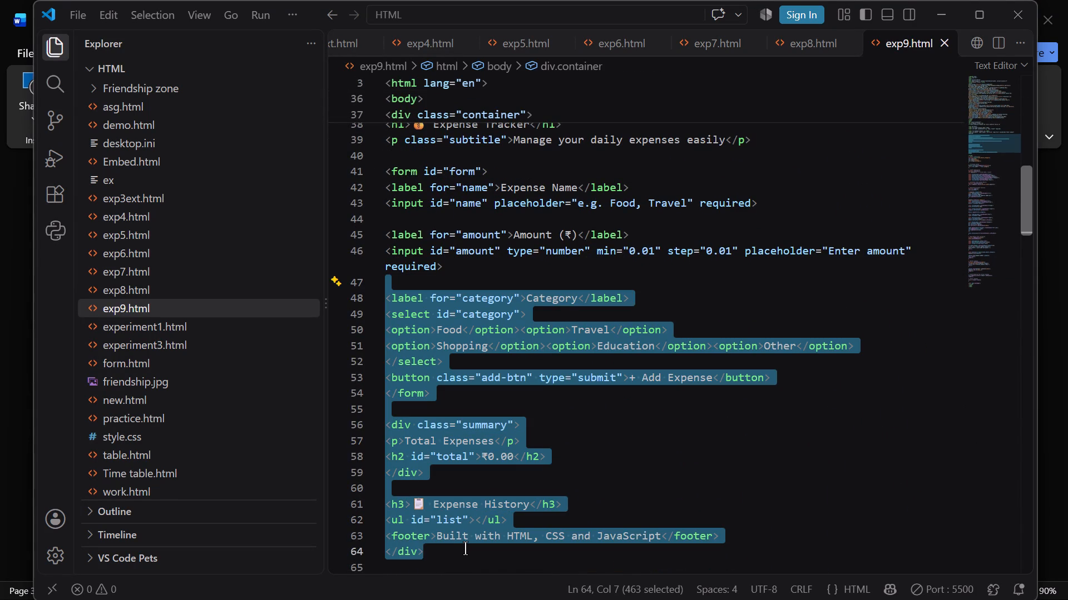
{"action": "left_click_drag", "start_coordinate": [465, 548], "coordinate": [469, 589]}
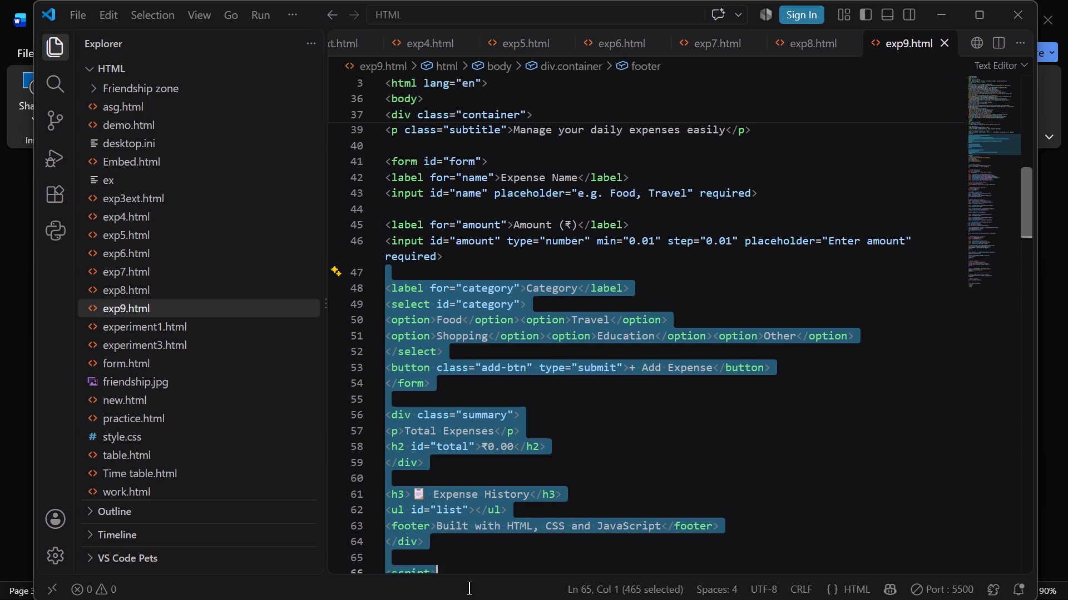
{"action": "left_click_drag", "start_coordinate": [469, 589], "coordinate": [486, 446]}
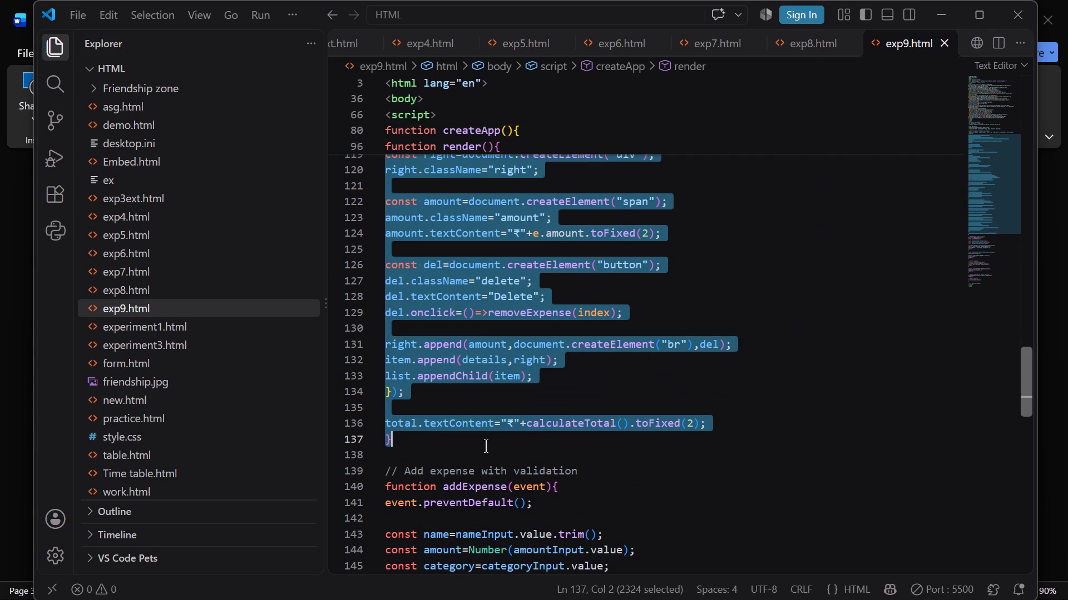
{"action": "left_click_drag", "start_coordinate": [486, 446], "coordinate": [486, 442]}
{"action": "left_click_drag", "start_coordinate": [486, 442], "coordinate": [483, 436]}
{"action": "key", "text": "ctrl+c"}
{"action": "key", "text": "ctrl+c"}
{"action": "key", "text": "ctrl+c"}
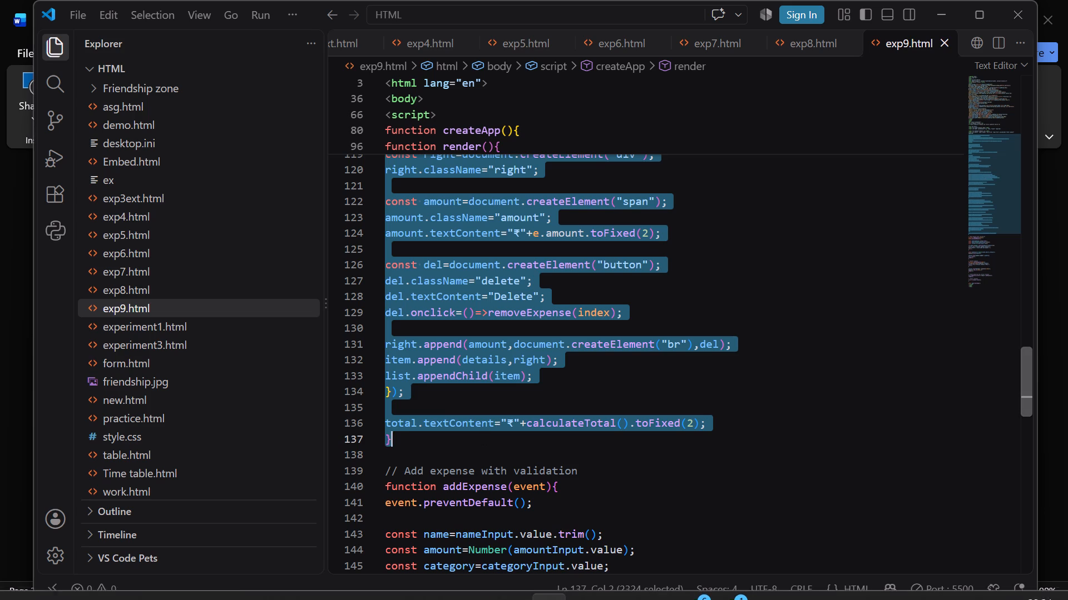
Switch back to the Word lab file and paste the copied exp9.html code into the empty page-sized text box.
{"action": "left_click", "coordinate": [477, 583]}
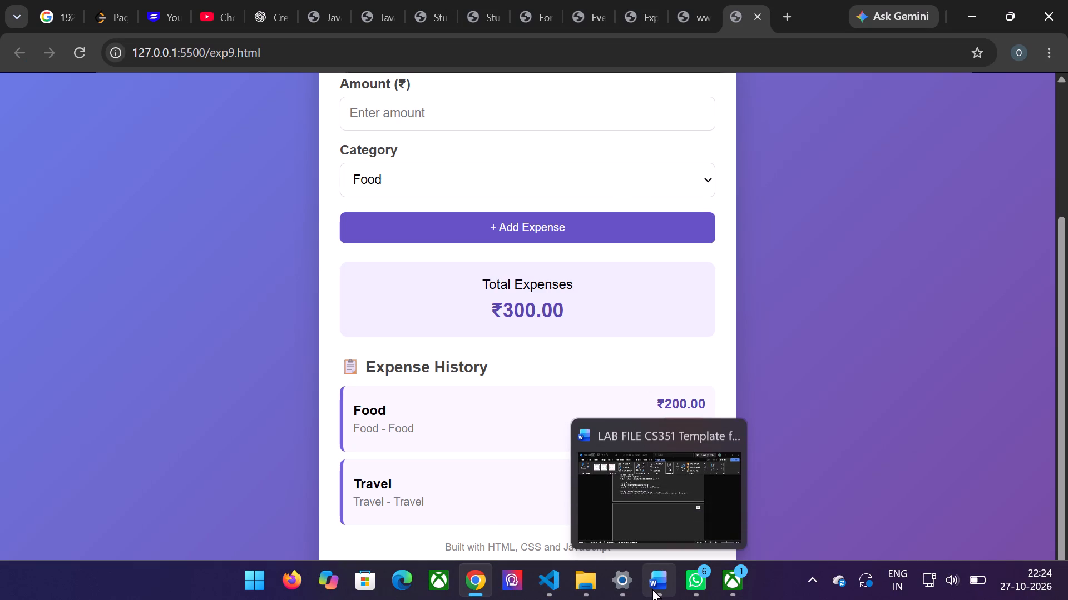
{"action": "left_click", "coordinate": [488, 373]}
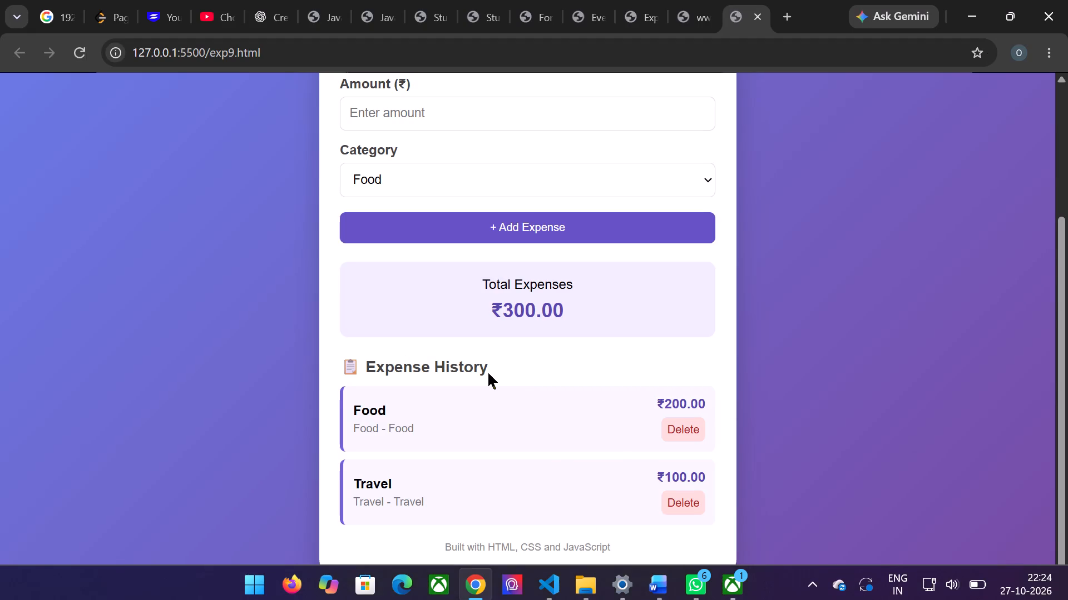
{"action": "left_click", "coordinate": [651, 581]}
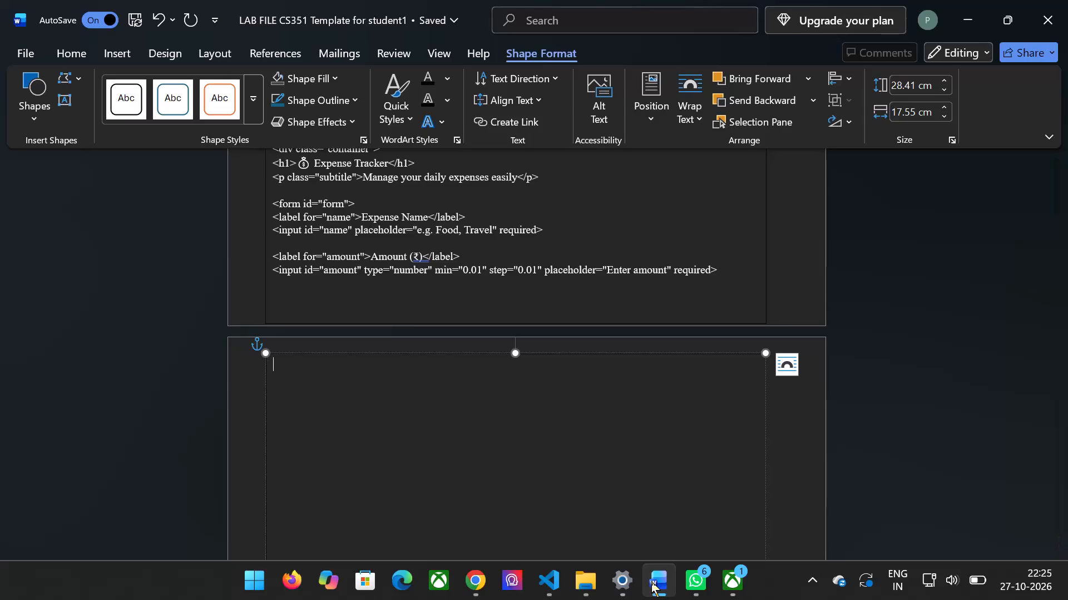
{"action": "key", "text": "ctrl+v"}
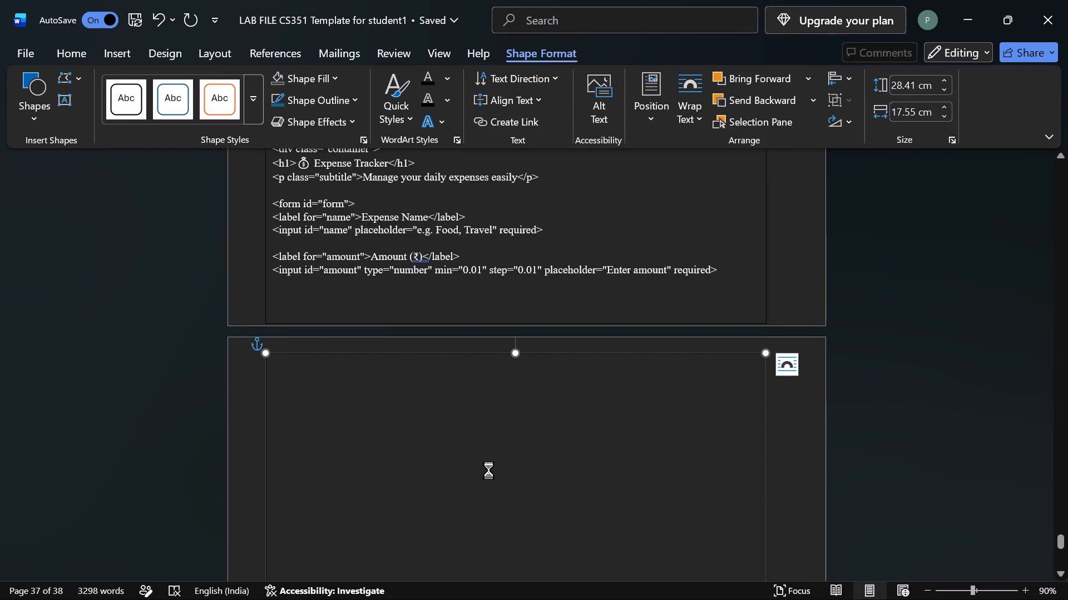
Set all the code in the newly filled text box to font size 10.
{"action": "scroll", "coordinate": [488, 470], "scroll_direction": "down", "scroll_amount": 3}
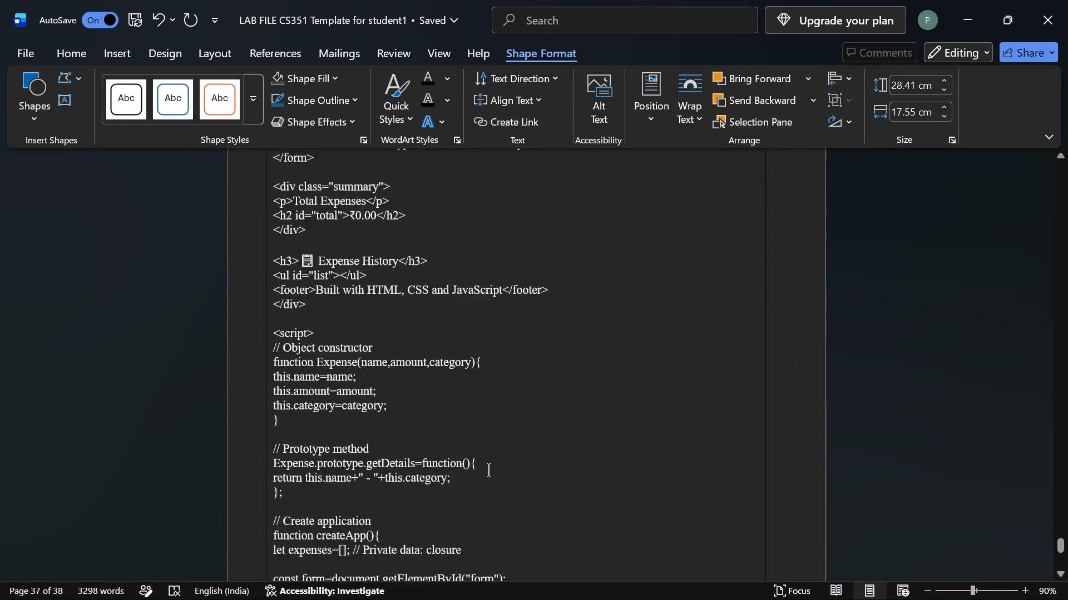
{"action": "scroll", "coordinate": [488, 470], "scroll_direction": "down", "scroll_amount": 4}
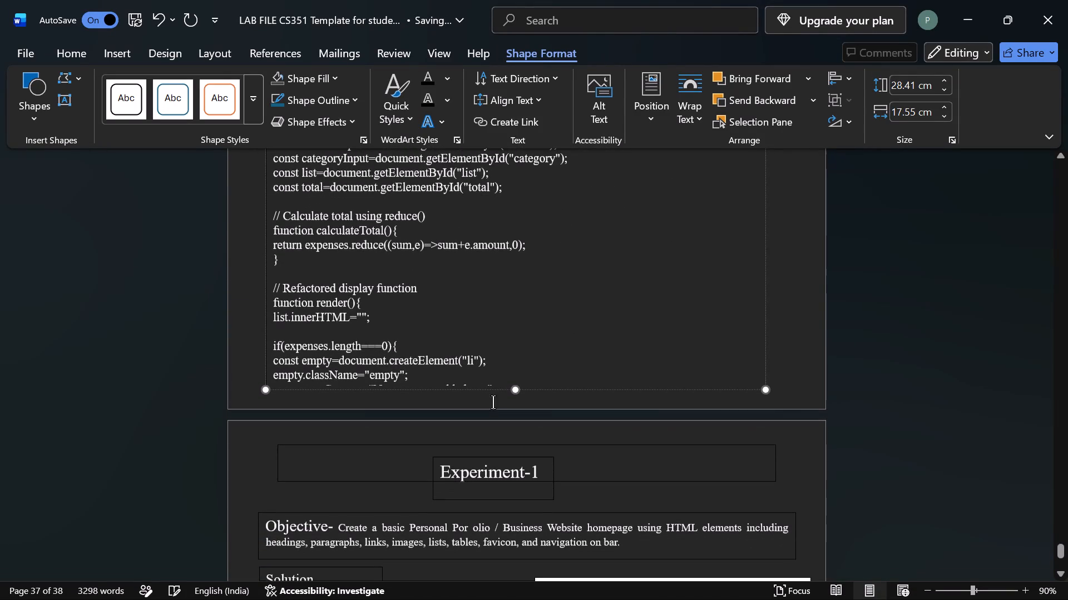
{"action": "left_click", "coordinate": [503, 349]}
{"action": "key", "text": "ctrl+a"}
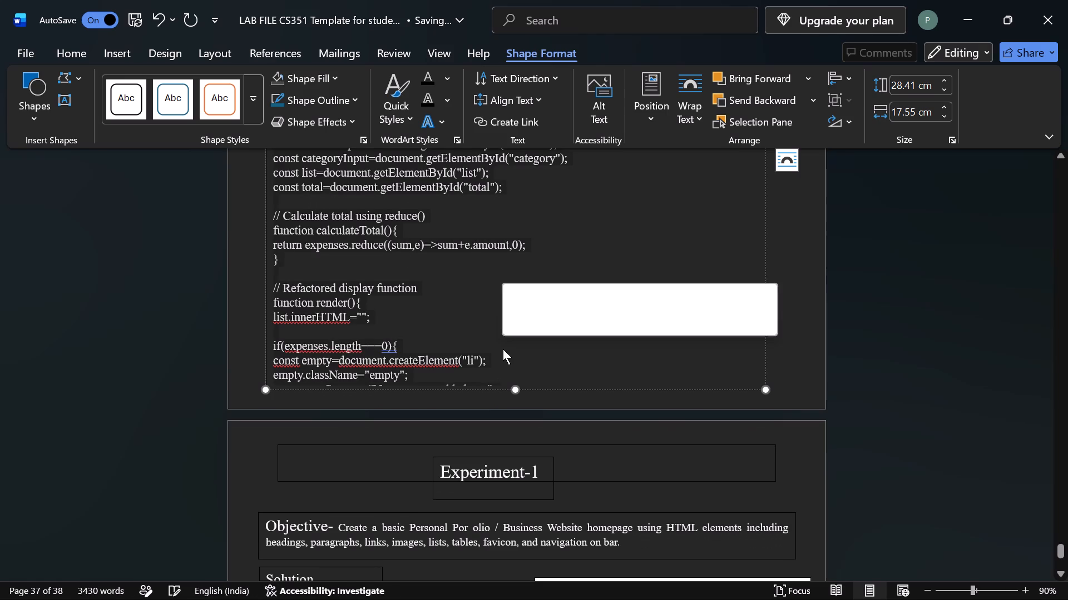
{"action": "left_click", "coordinate": [128, 51]}
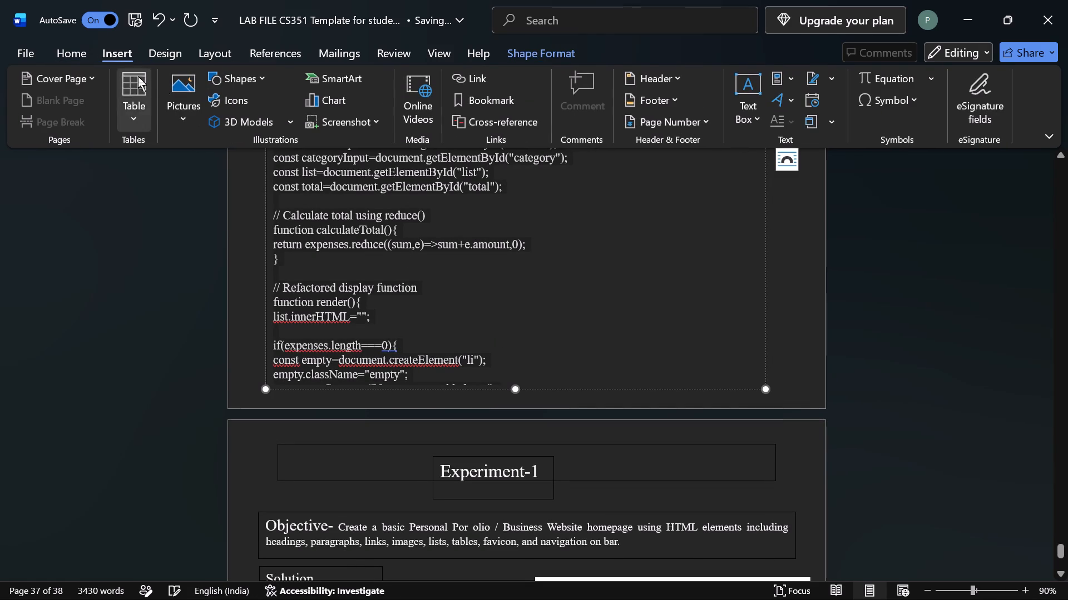
{"action": "left_click", "coordinate": [80, 63]}
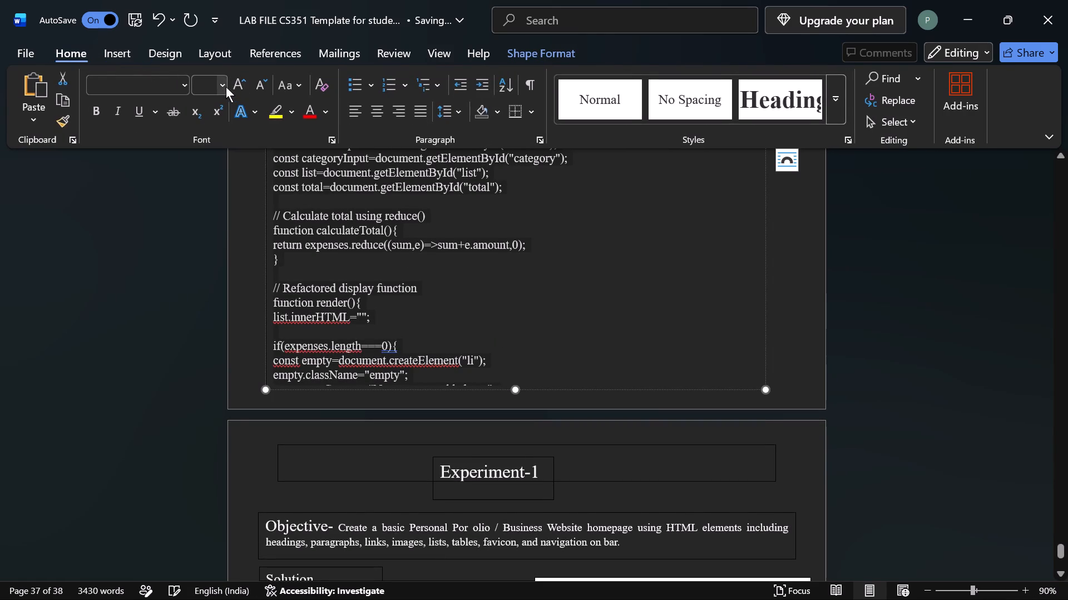
{"action": "left_click", "coordinate": [226, 87]}
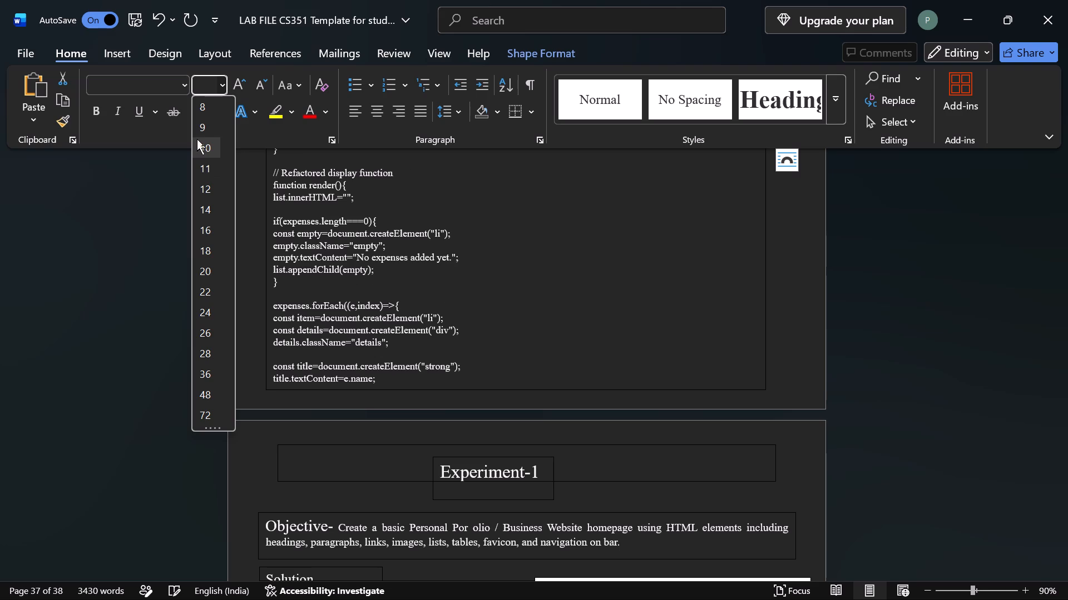
{"action": "left_click", "coordinate": [206, 151]}
Delete the empty line above the Category label code at the start of the text box.
{"action": "scroll", "coordinate": [428, 353], "scroll_direction": "up", "scroll_amount": 4}
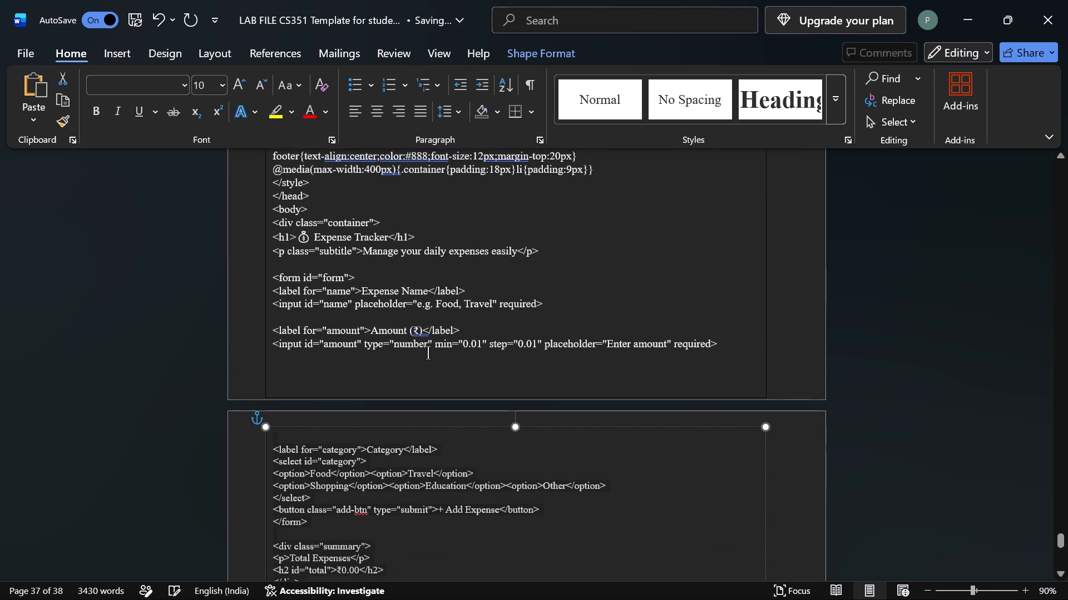
{"action": "left_click", "coordinate": [276, 437]}
{"action": "key", "text": "Down"}
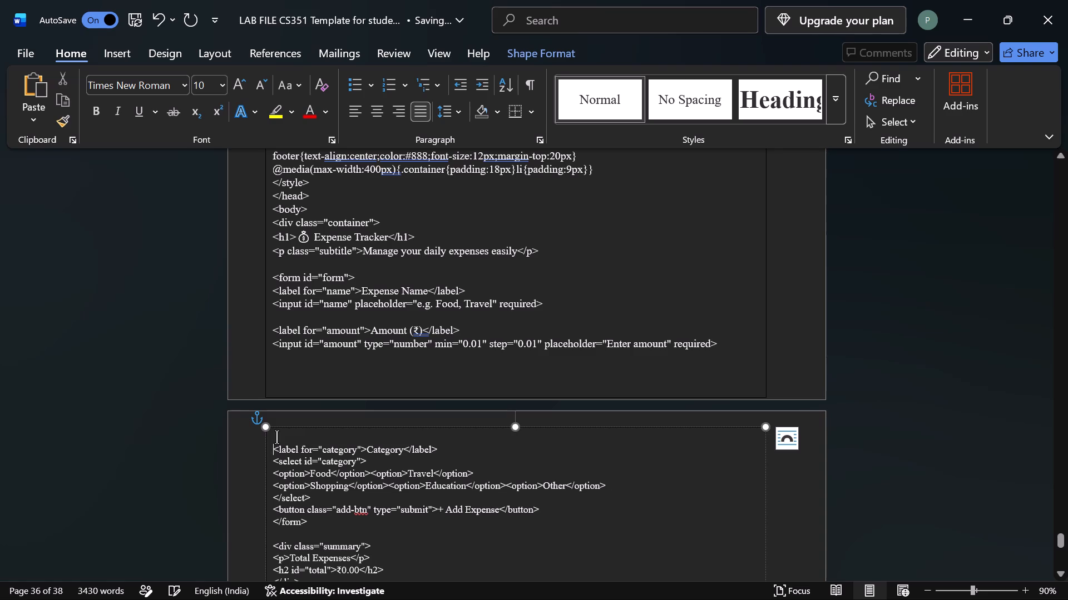
{"action": "key", "text": "BackSpace"}
{"action": "key", "text": "BackSpace"}
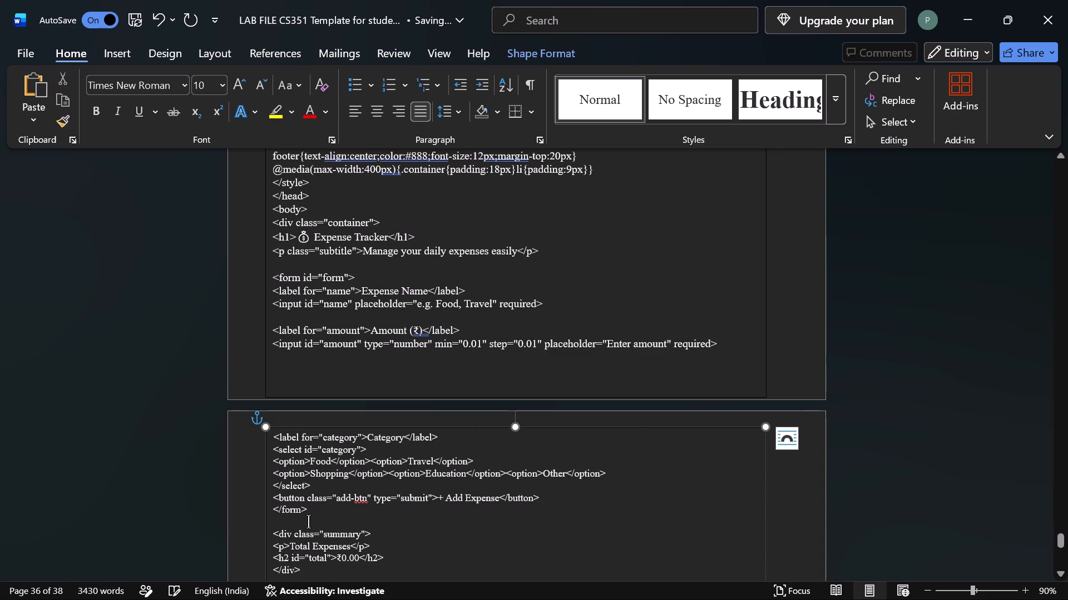
{"action": "scroll", "coordinate": [308, 522], "scroll_direction": "down", "scroll_amount": 6}
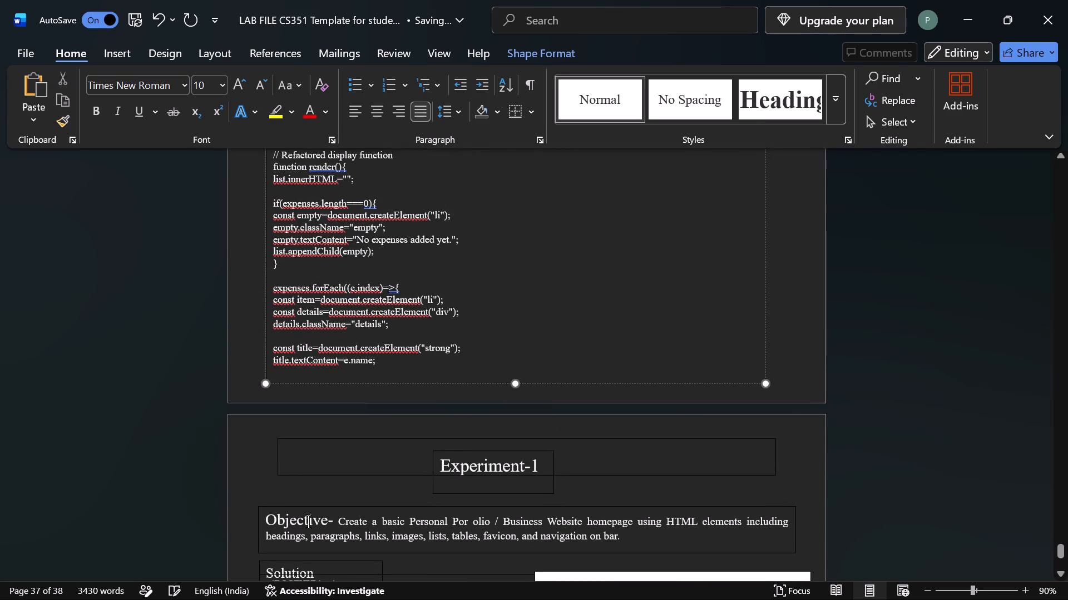
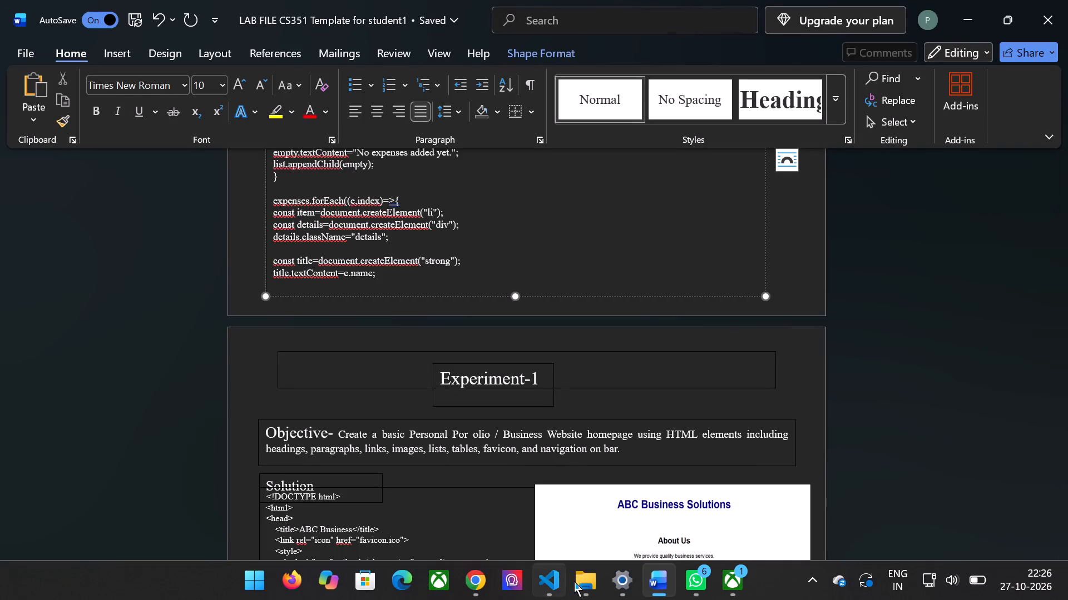
In VS Code, copy the exp9.html code from the Amount label on line 45 through title.textContent=e.name on line 112.
{"action": "left_click", "coordinate": [543, 586]}
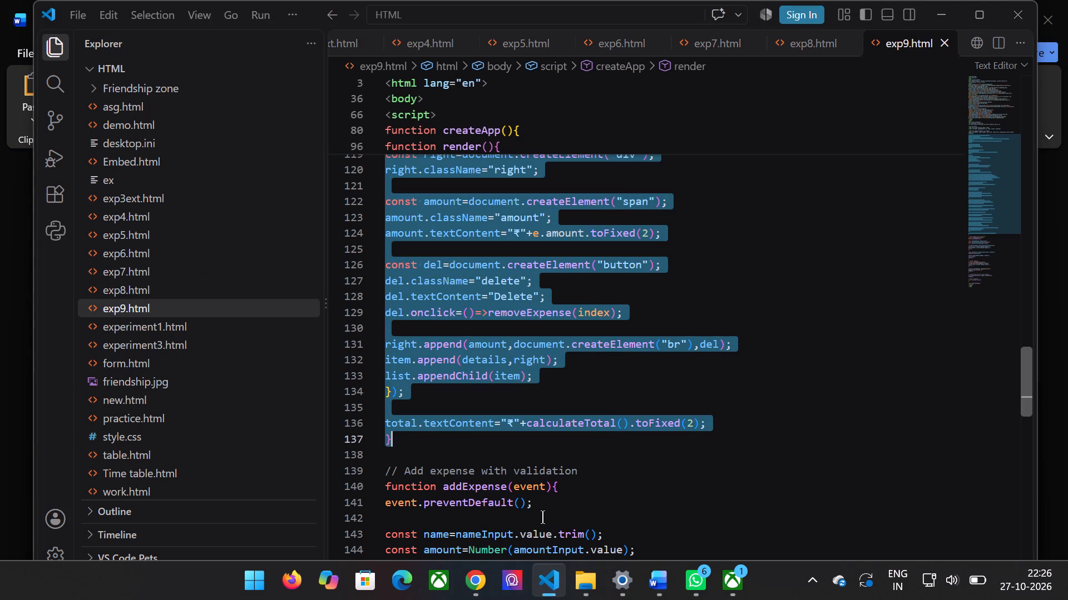
{"action": "scroll", "coordinate": [542, 486], "scroll_direction": "up", "scroll_amount": 1}
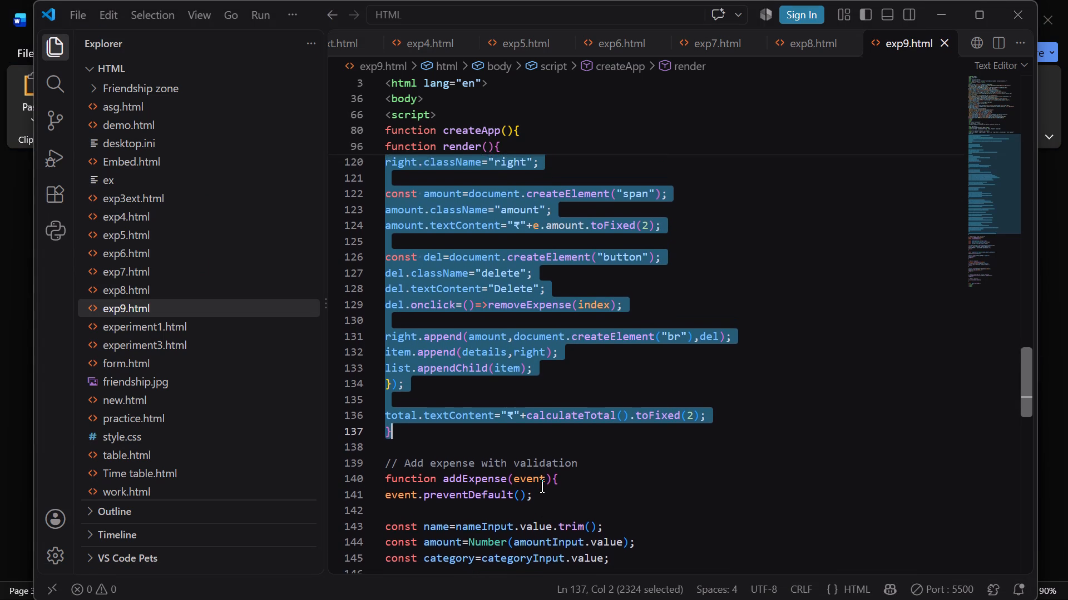
{"action": "scroll", "coordinate": [542, 486], "scroll_direction": "up", "scroll_amount": 1}
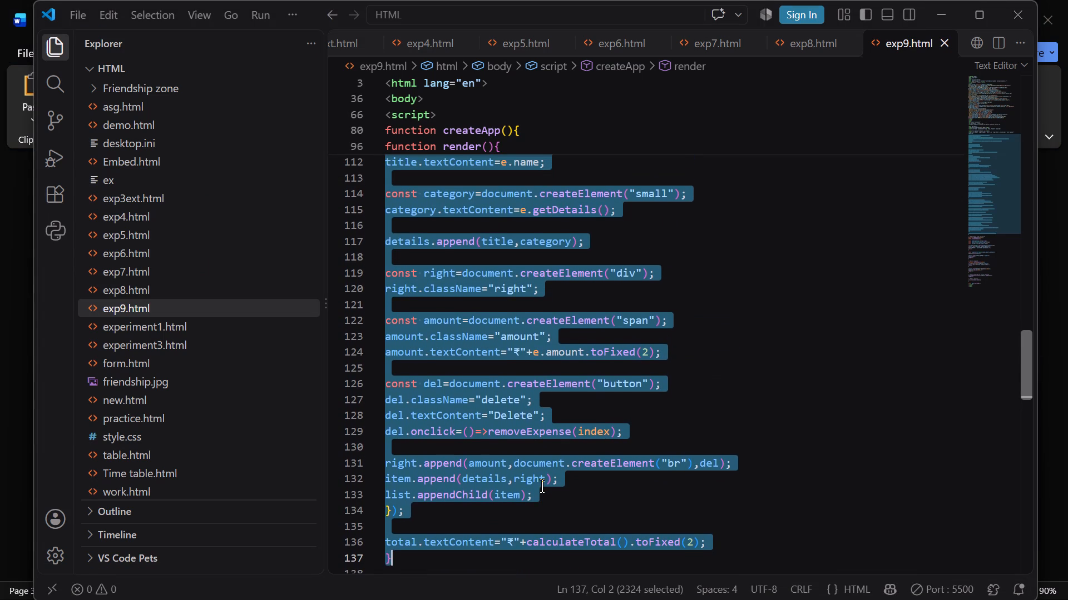
{"action": "scroll", "coordinate": [542, 486], "scroll_direction": "up", "scroll_amount": 1}
{"action": "left_click", "coordinate": [671, 584]}
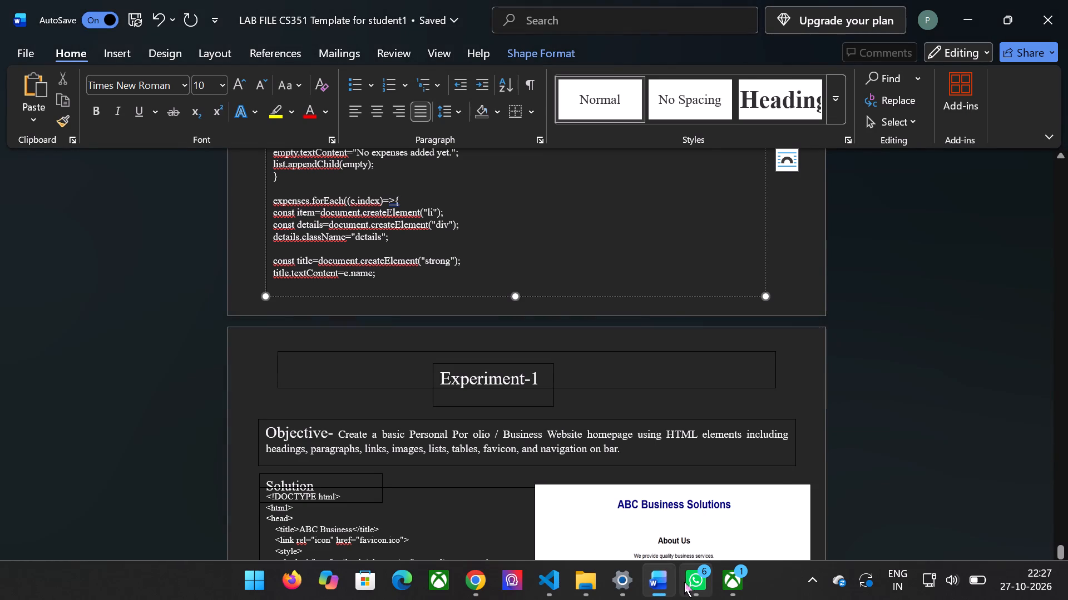
{"action": "left_click", "coordinate": [553, 583]}
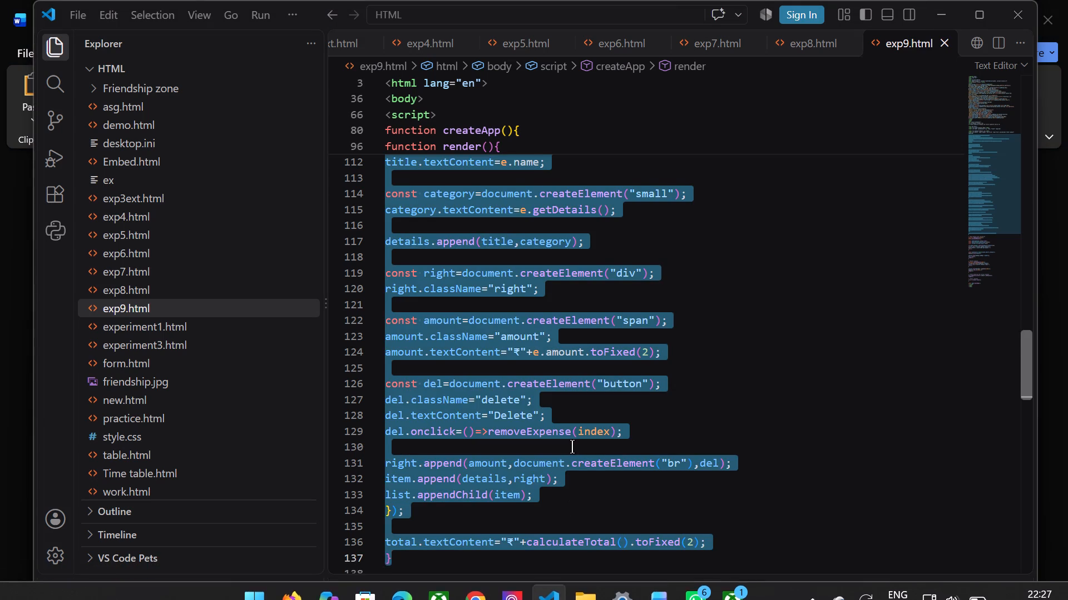
{"action": "scroll", "coordinate": [572, 447], "scroll_direction": "up", "scroll_amount": 3}
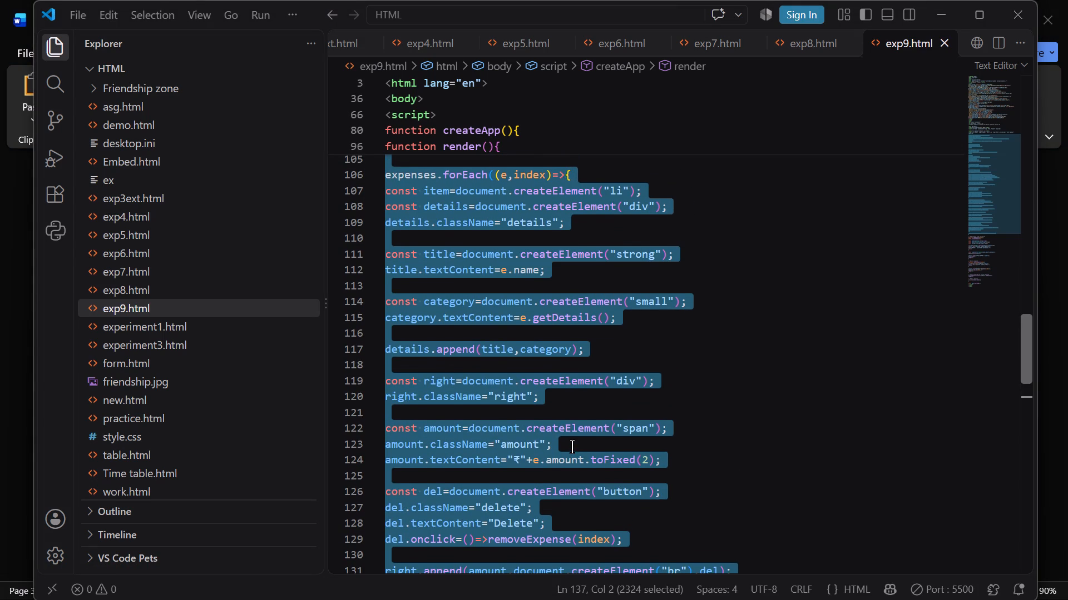
{"action": "scroll", "coordinate": [572, 447], "scroll_direction": "up", "scroll_amount": 1}
{"action": "left_click", "coordinate": [573, 323]}
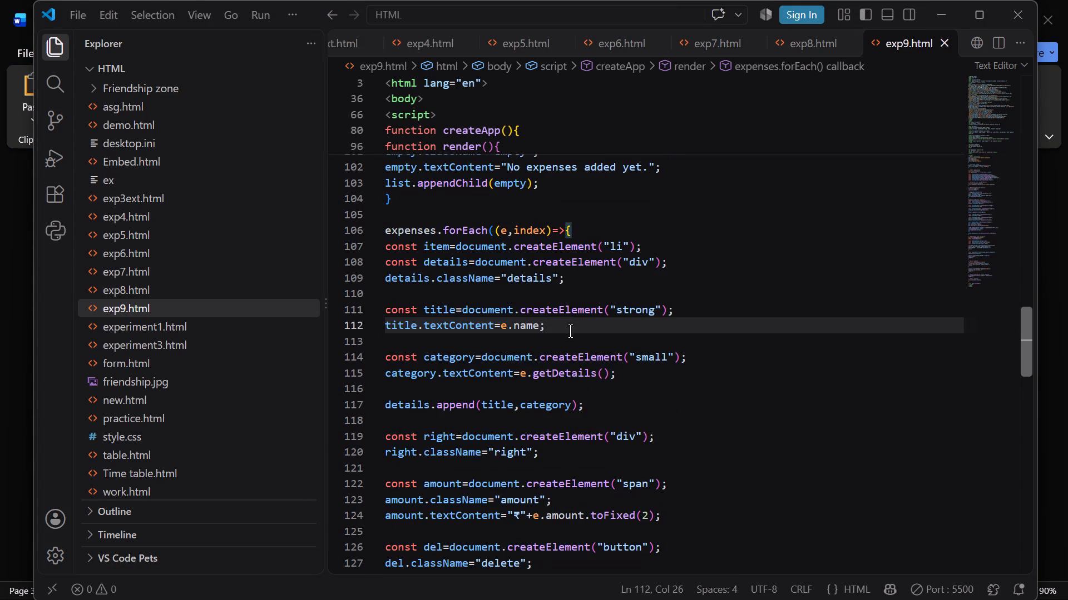
{"action": "left_click_drag", "start_coordinate": [567, 338], "coordinate": [474, 72]}
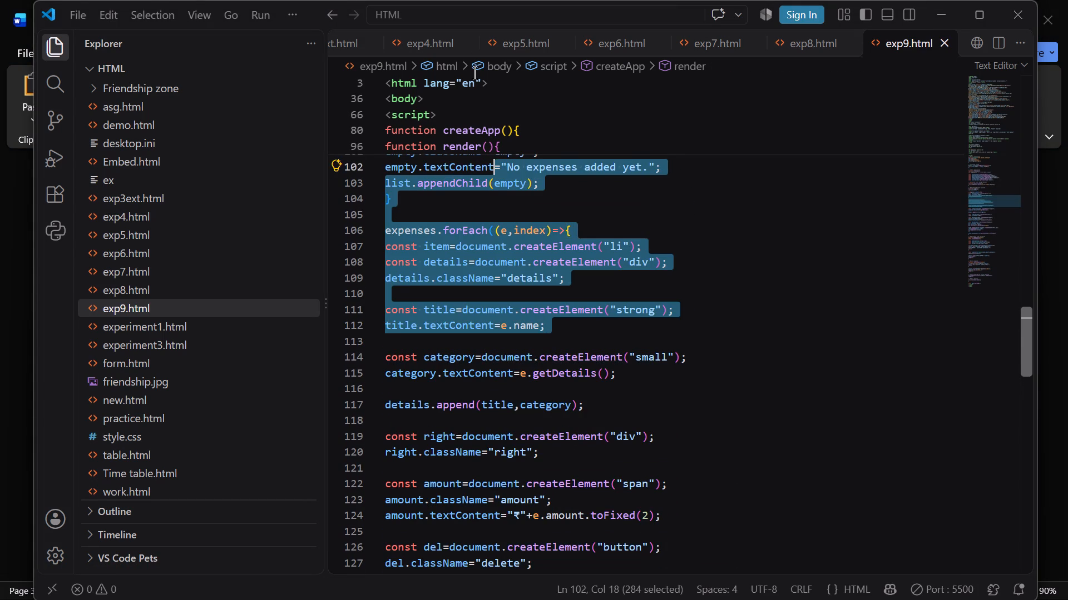
{"action": "left_click_drag", "start_coordinate": [474, 72], "coordinate": [382, 125]}
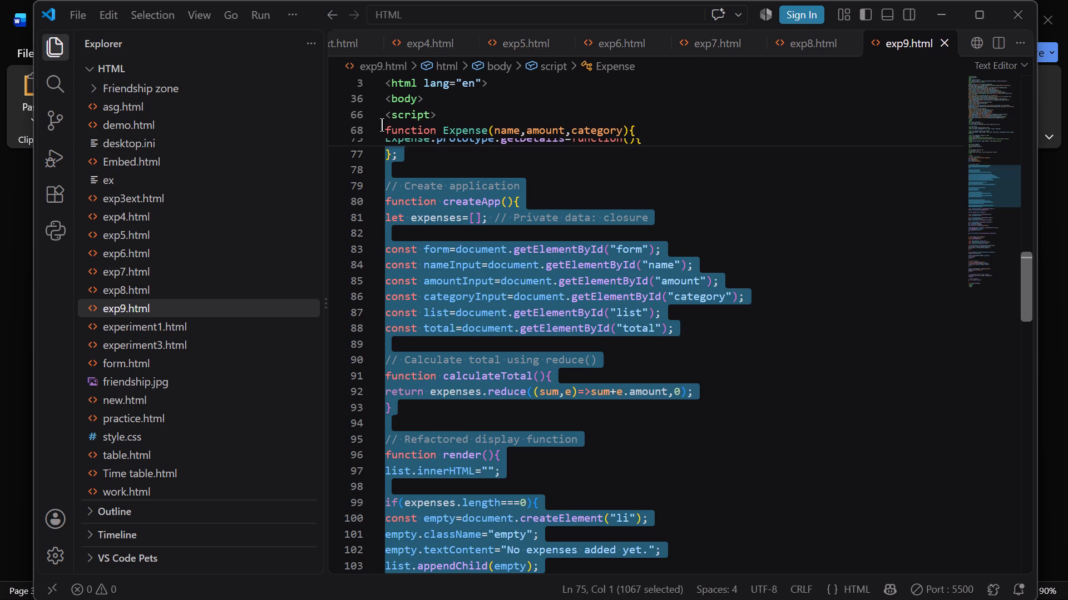
{"action": "left_click_drag", "start_coordinate": [382, 125], "coordinate": [481, 2]}
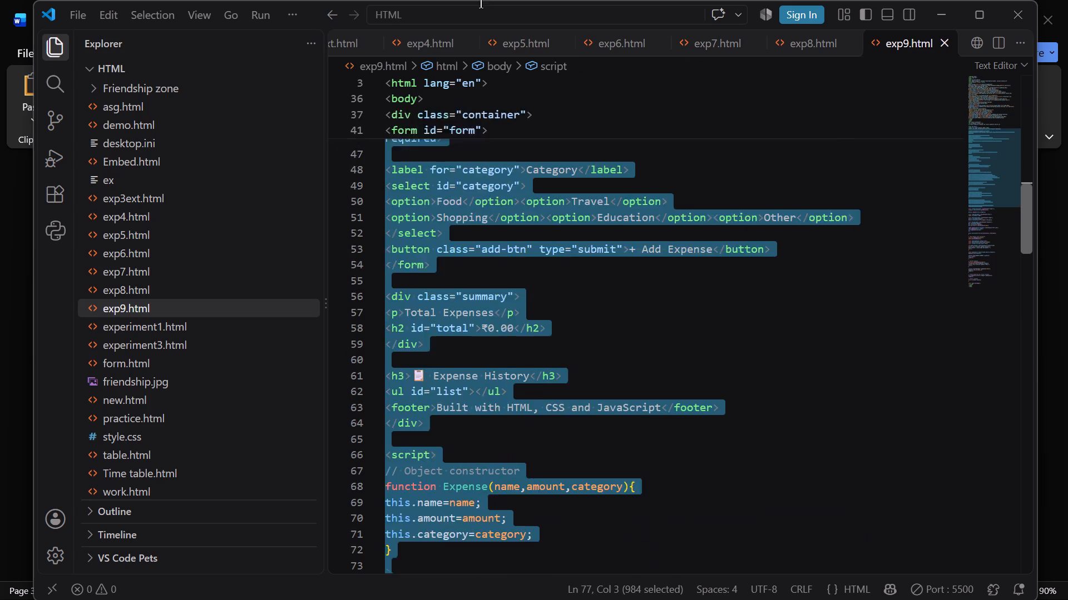
{"action": "left_click_drag", "start_coordinate": [481, 2], "coordinate": [373, 419]}
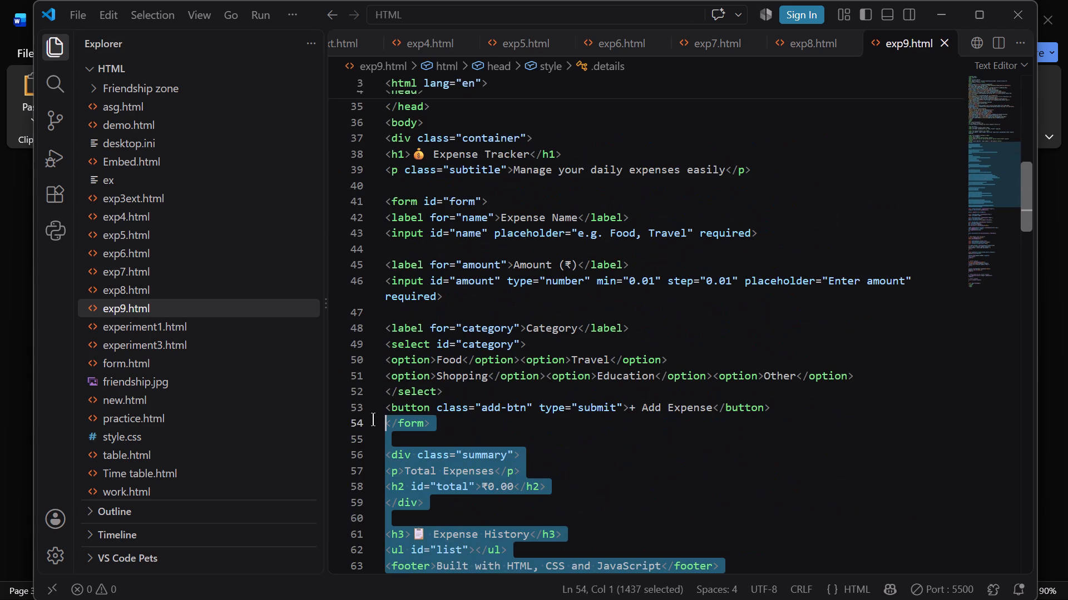
{"action": "left_click_drag", "start_coordinate": [373, 419], "coordinate": [379, 273]}
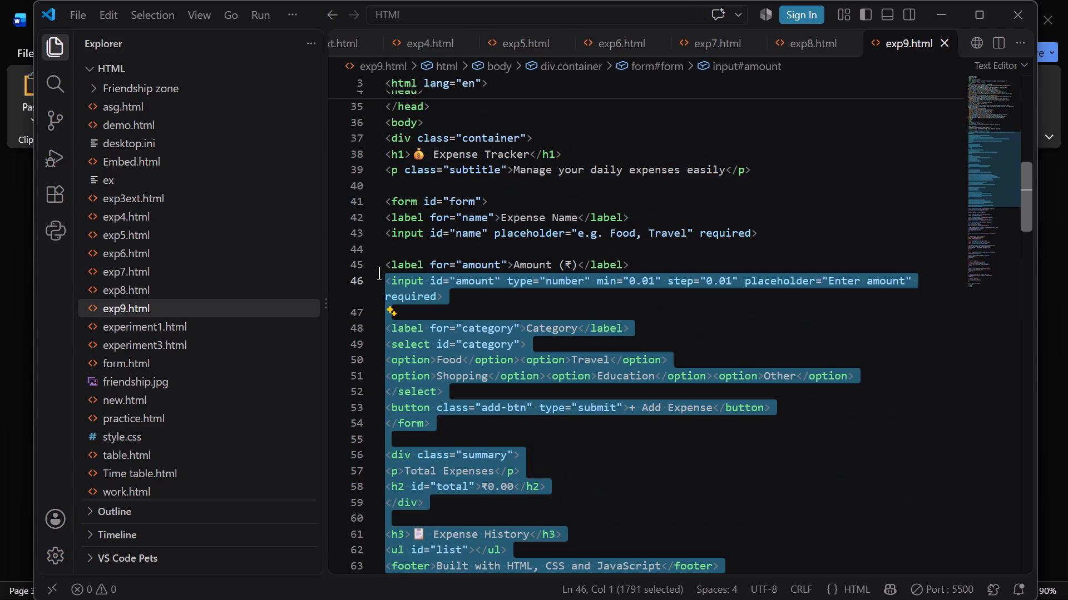
{"action": "left_click_drag", "start_coordinate": [379, 273], "coordinate": [378, 288]}
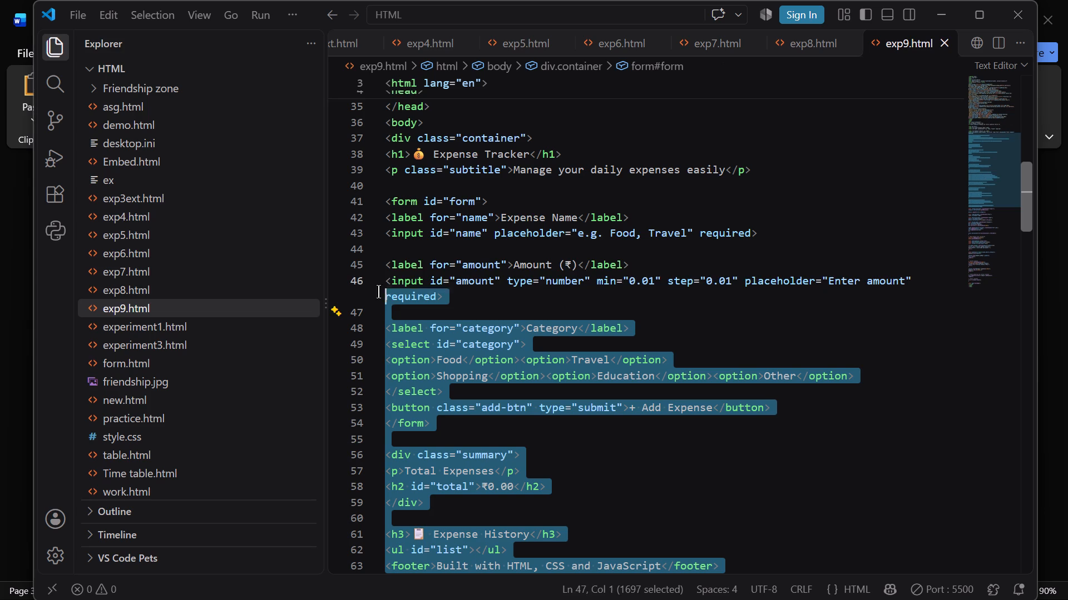
{"action": "left_click_drag", "start_coordinate": [378, 288], "coordinate": [377, 266]}
{"action": "key", "text": "ctrl+c"}
{"action": "key", "text": "ctrl+c"}
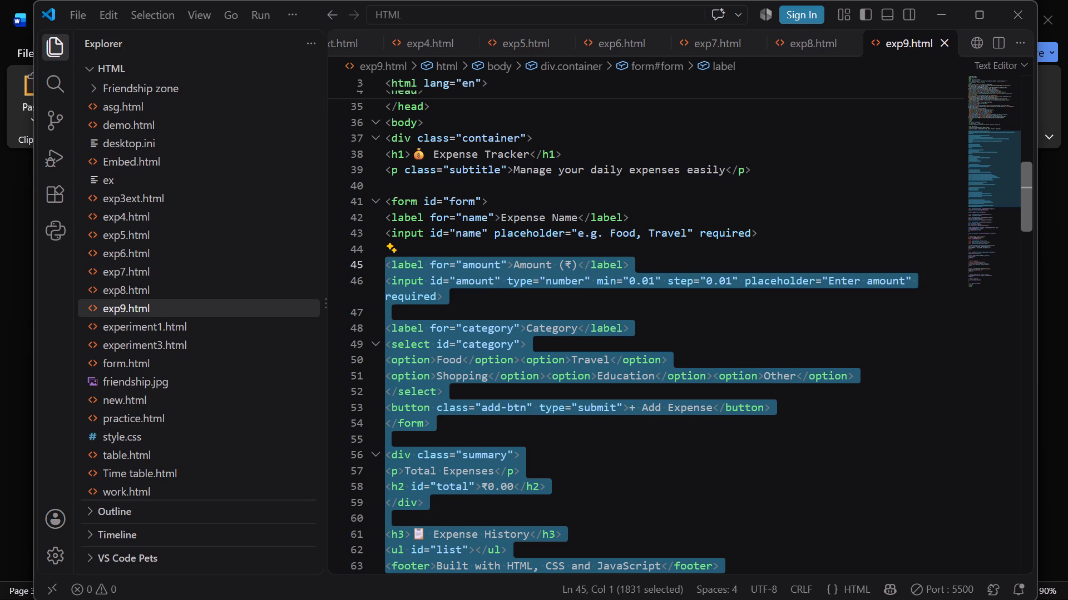
Switch back to the Word lab file and replace all the code in the last Experiment-9 text box with the copied code.
{"action": "left_click", "coordinate": [484, 583]}
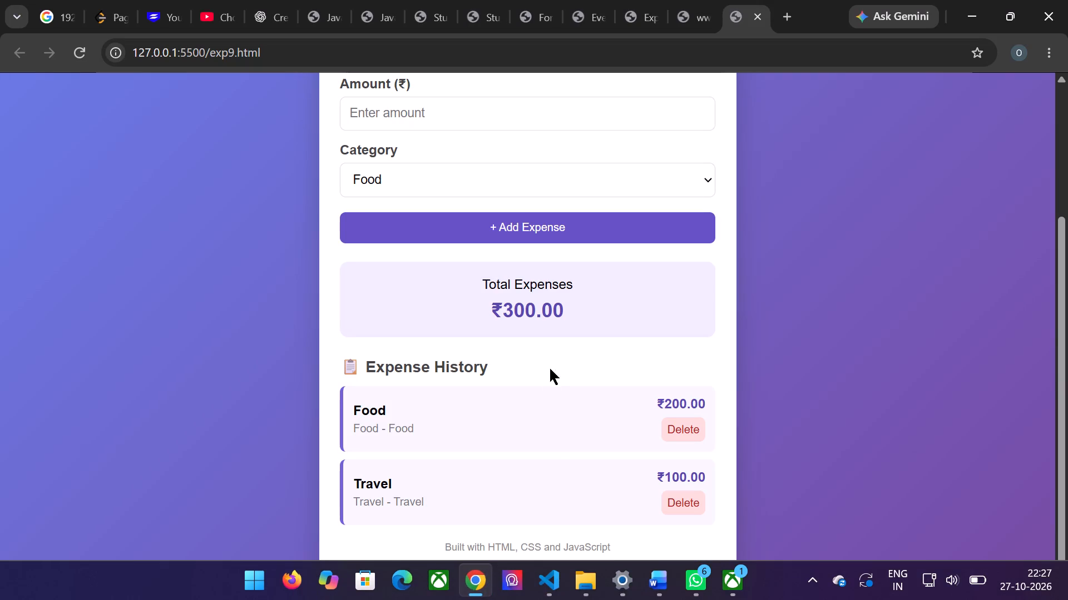
{"action": "left_click", "coordinate": [665, 583]}
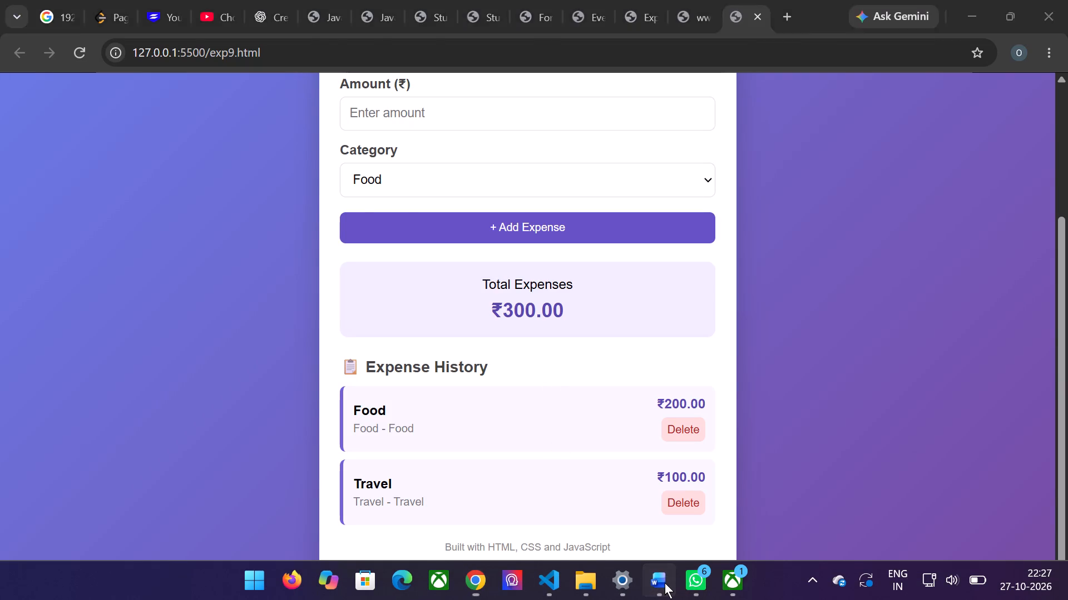
{"action": "scroll", "coordinate": [646, 382], "scroll_direction": "up", "scroll_amount": 3}
{"action": "scroll", "coordinate": [646, 382], "scroll_direction": "right", "scroll_amount": 1}
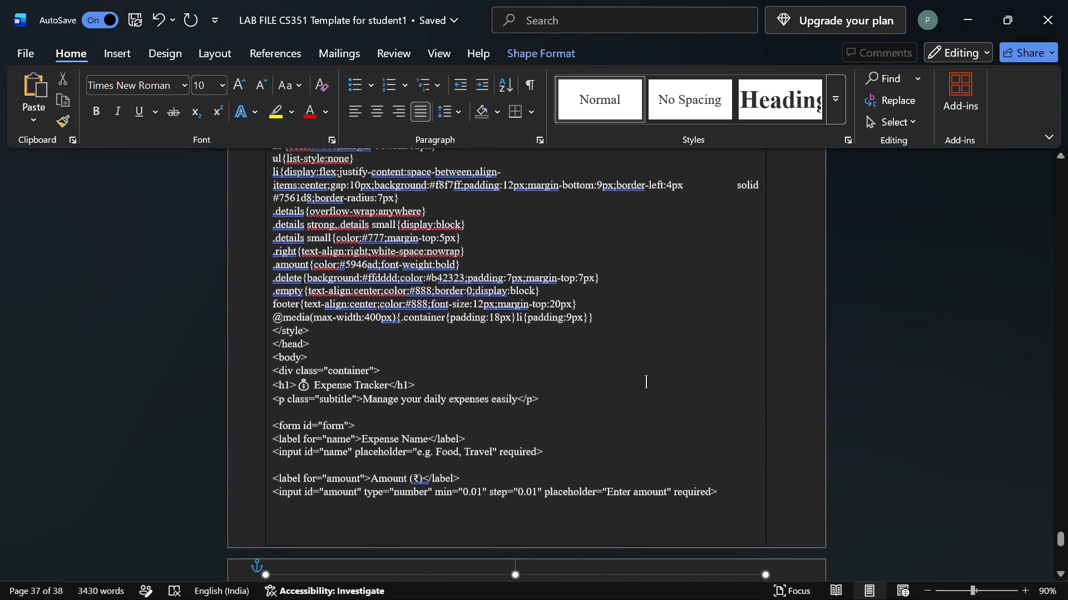
{"action": "scroll", "coordinate": [646, 382], "scroll_direction": "right", "scroll_amount": 2}
{"action": "left_click", "coordinate": [646, 382]}
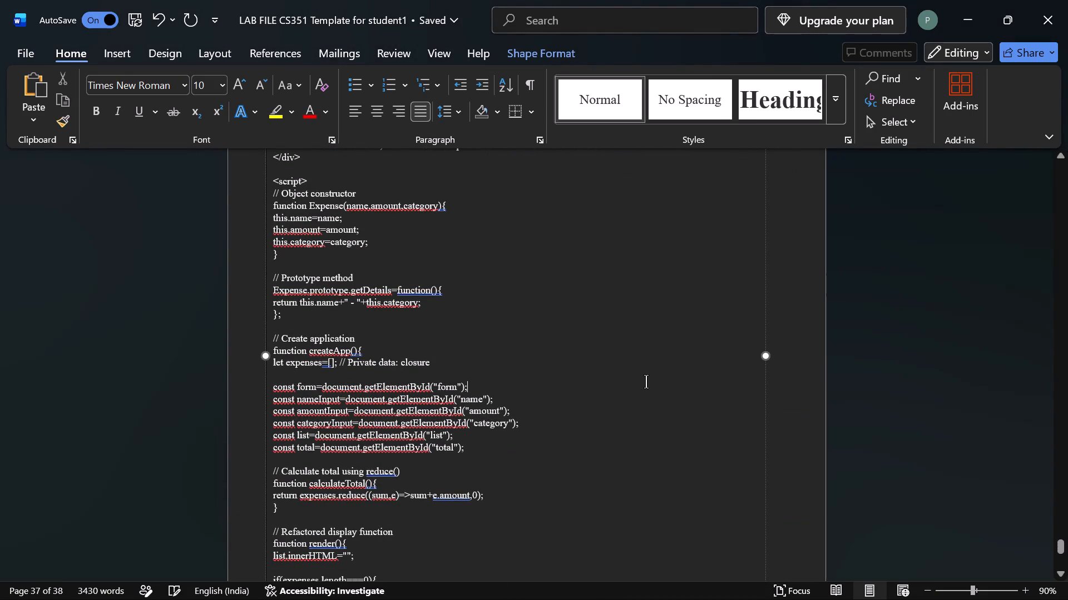
{"action": "left_click", "coordinate": [449, 275]}
{"action": "key", "text": "ctrl+s"}
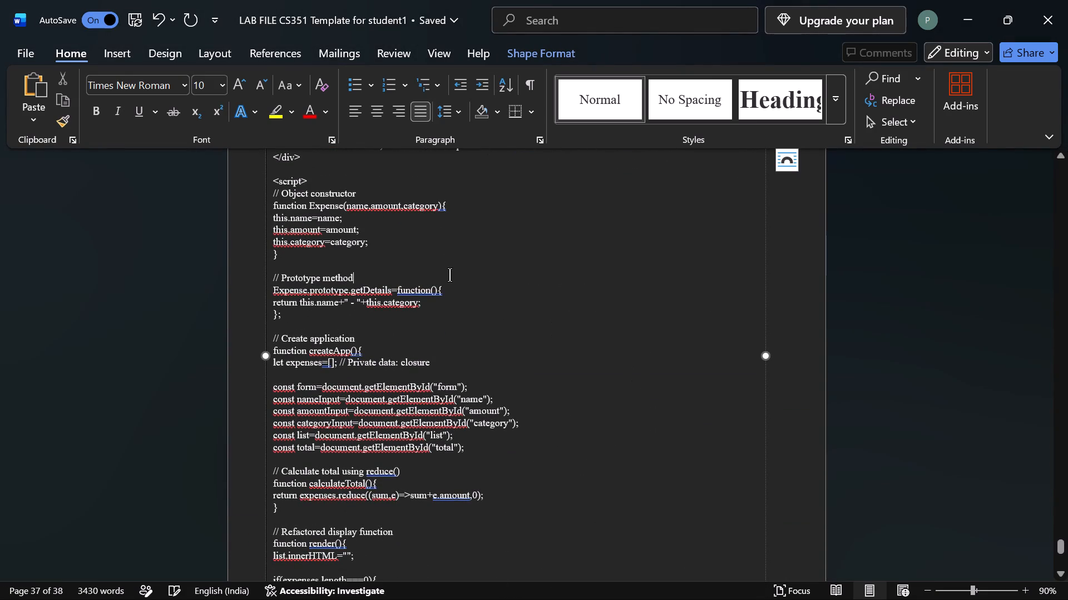
{"action": "key", "text": "ctrl+a"}
{"action": "key", "text": "BackSpace"}
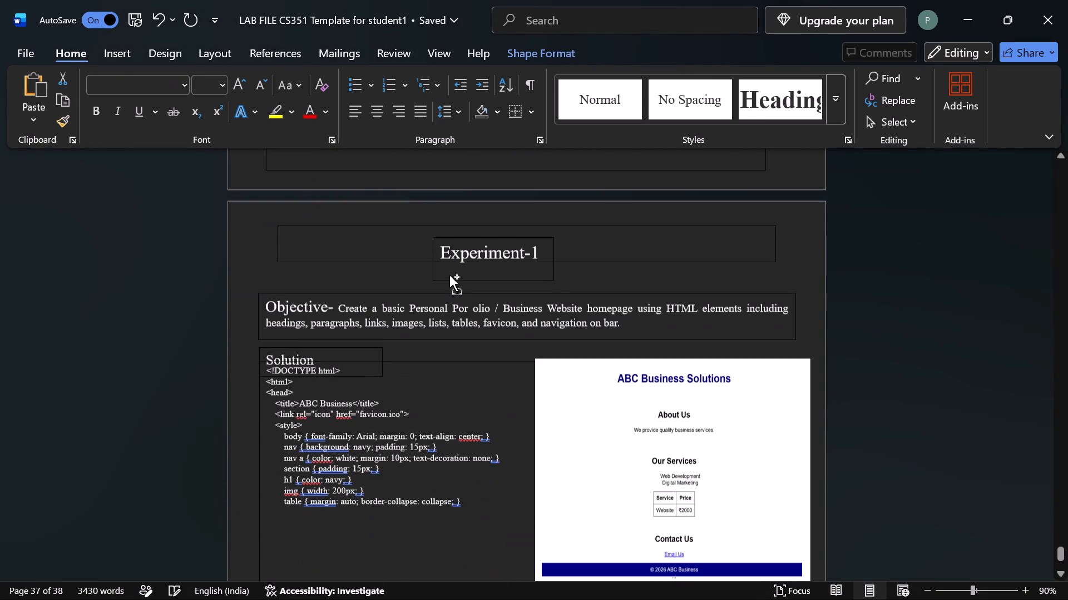
{"action": "key", "text": "ctrl+v"}
Delete the repeated Amount label and input lines and the empty line above the Category label at the text box's start.
{"action": "scroll", "coordinate": [463, 246], "scroll_direction": "up", "scroll_amount": 11}
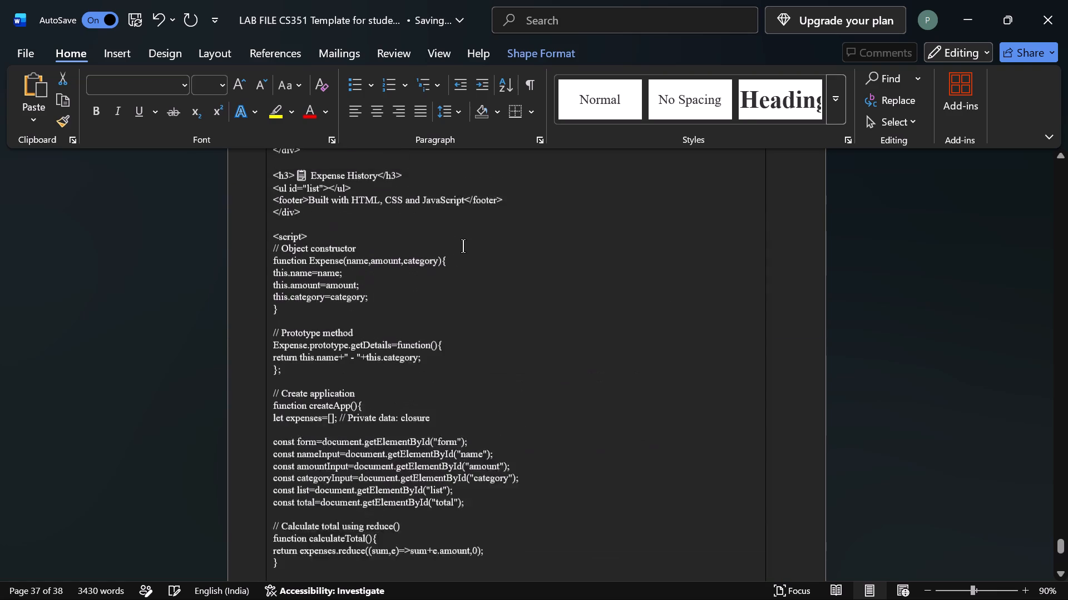
{"action": "scroll", "coordinate": [453, 396], "scroll_direction": "right", "scroll_amount": 1}
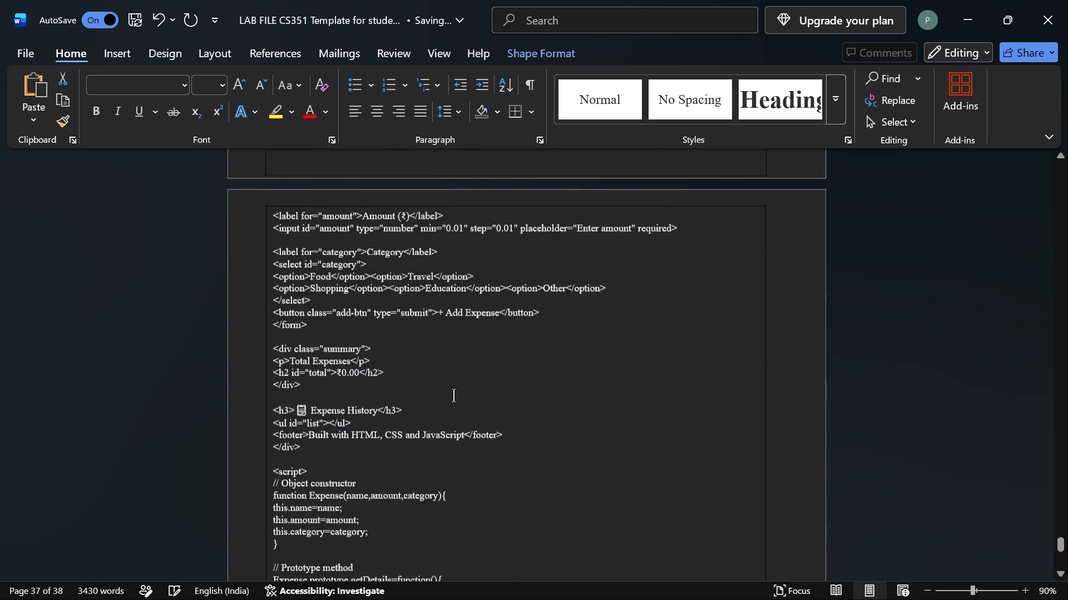
{"action": "scroll", "coordinate": [453, 396], "scroll_direction": "right", "scroll_amount": 1}
{"action": "scroll", "coordinate": [453, 396], "scroll_direction": "up", "scroll_amount": 1}
{"action": "scroll", "coordinate": [453, 396], "scroll_direction": "right", "scroll_amount": 1}
{"action": "scroll", "coordinate": [453, 396], "scroll_direction": "up", "scroll_amount": 1}
{"action": "scroll", "coordinate": [453, 396], "scroll_direction": "right", "scroll_amount": 2}
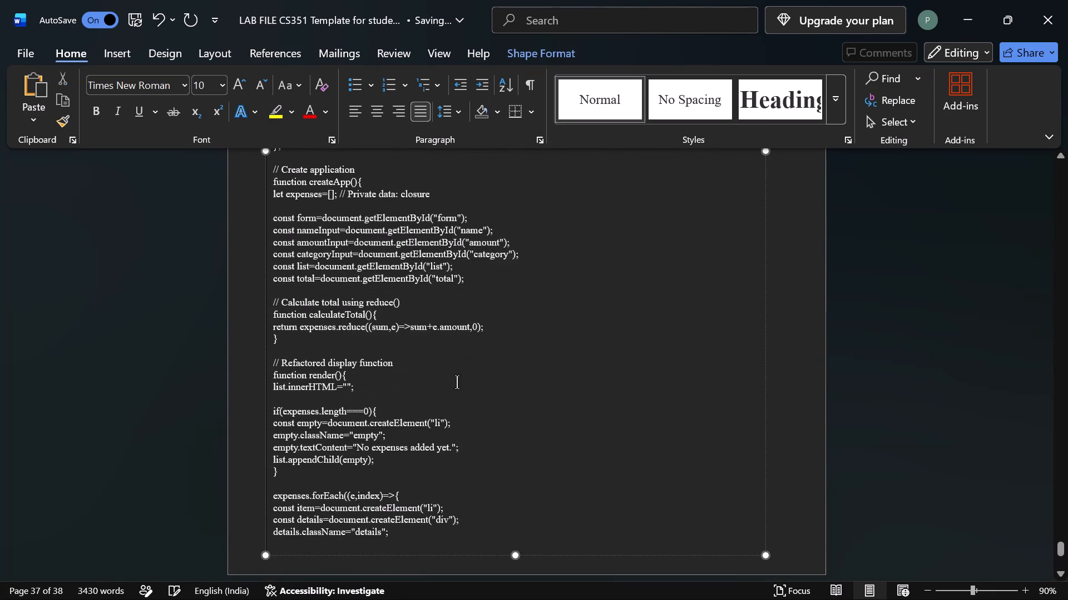
{"action": "scroll", "coordinate": [445, 441], "scroll_direction": "up", "scroll_amount": 3}
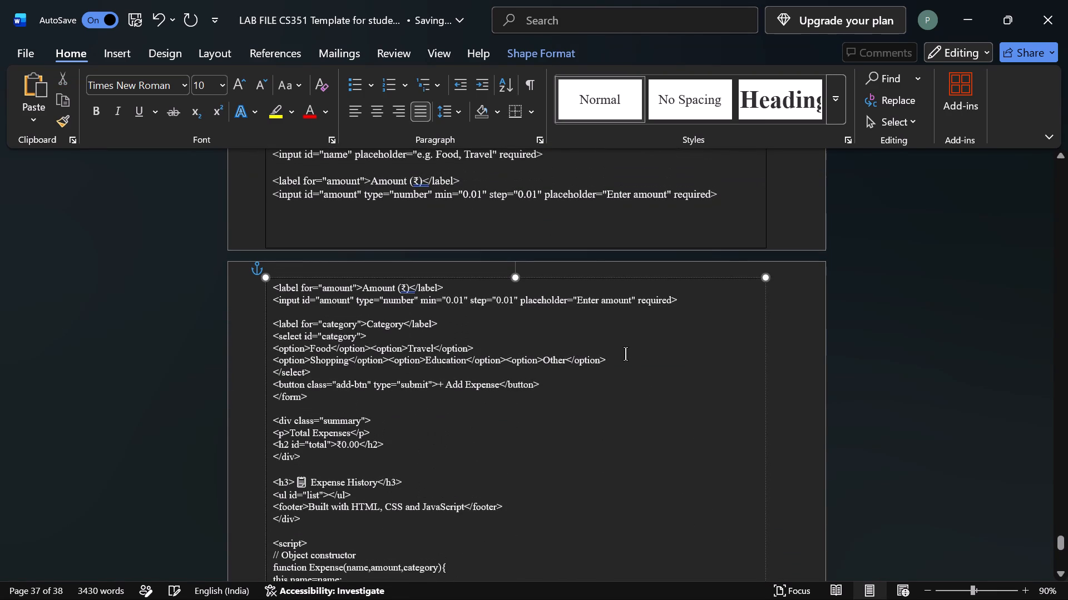
{"action": "left_click_drag", "start_coordinate": [697, 302], "coordinate": [273, 288]}
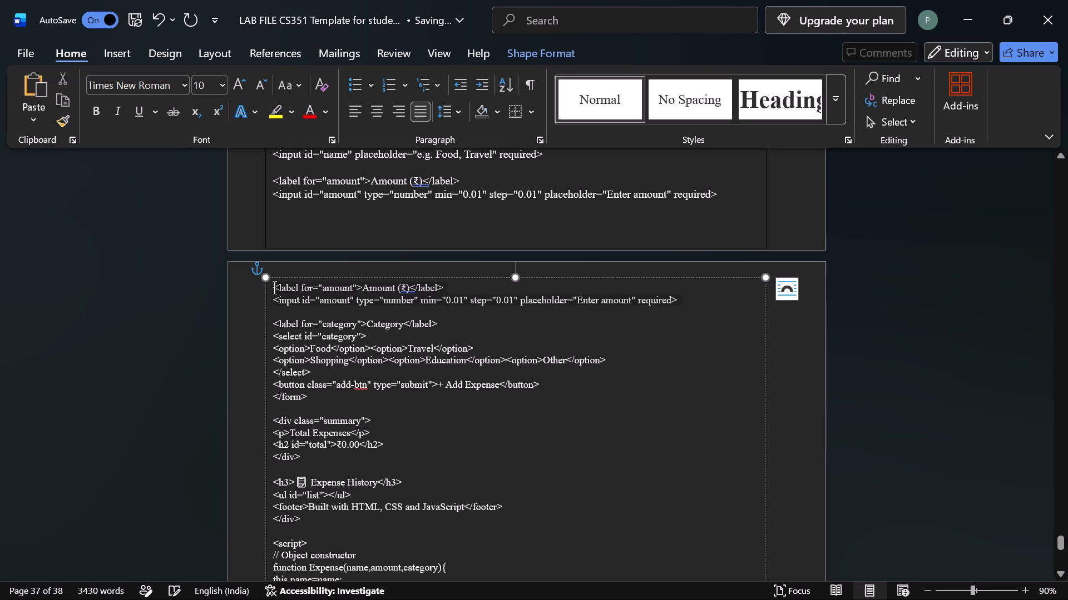
{"action": "left_click_drag", "start_coordinate": [273, 288], "coordinate": [271, 288]}
{"action": "key", "text": "BackSpace"}
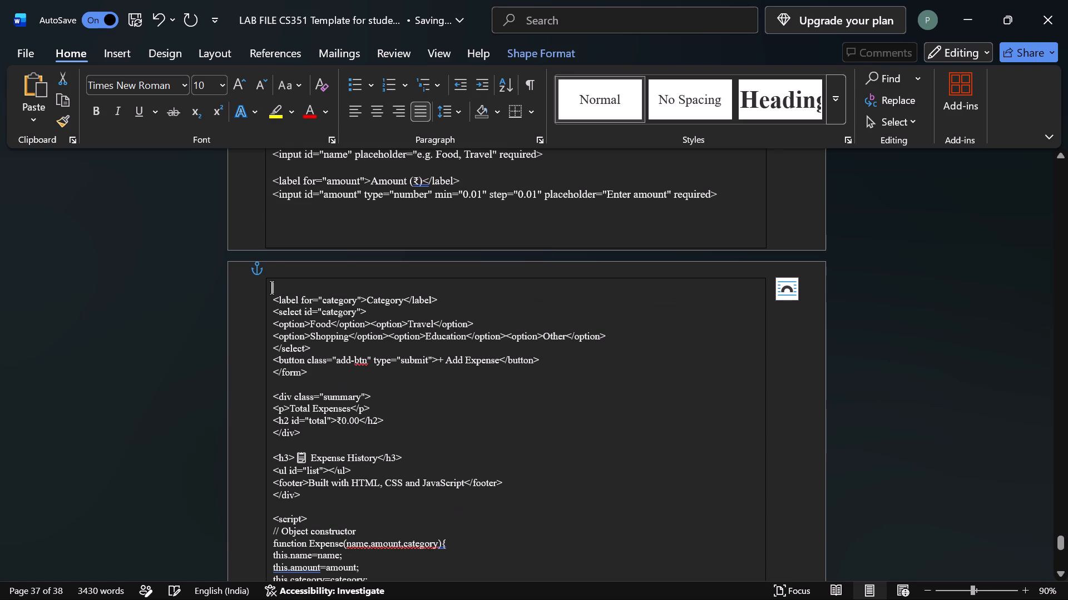
{"action": "left_click", "coordinate": [273, 296]}
{"action": "key", "text": "BackSpace"}
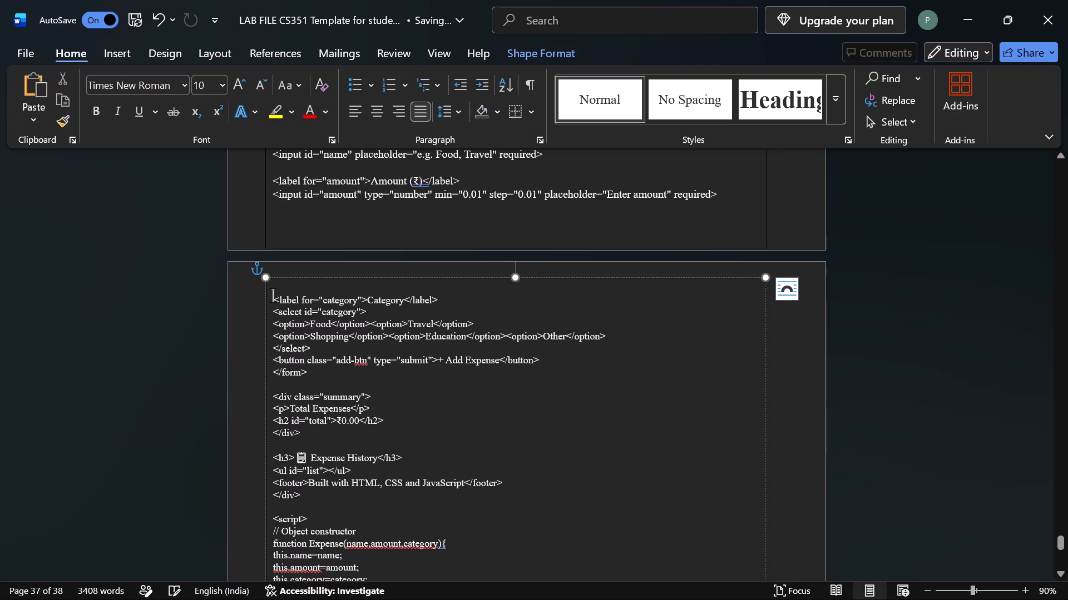
{"action": "key", "text": "BackSpace"}
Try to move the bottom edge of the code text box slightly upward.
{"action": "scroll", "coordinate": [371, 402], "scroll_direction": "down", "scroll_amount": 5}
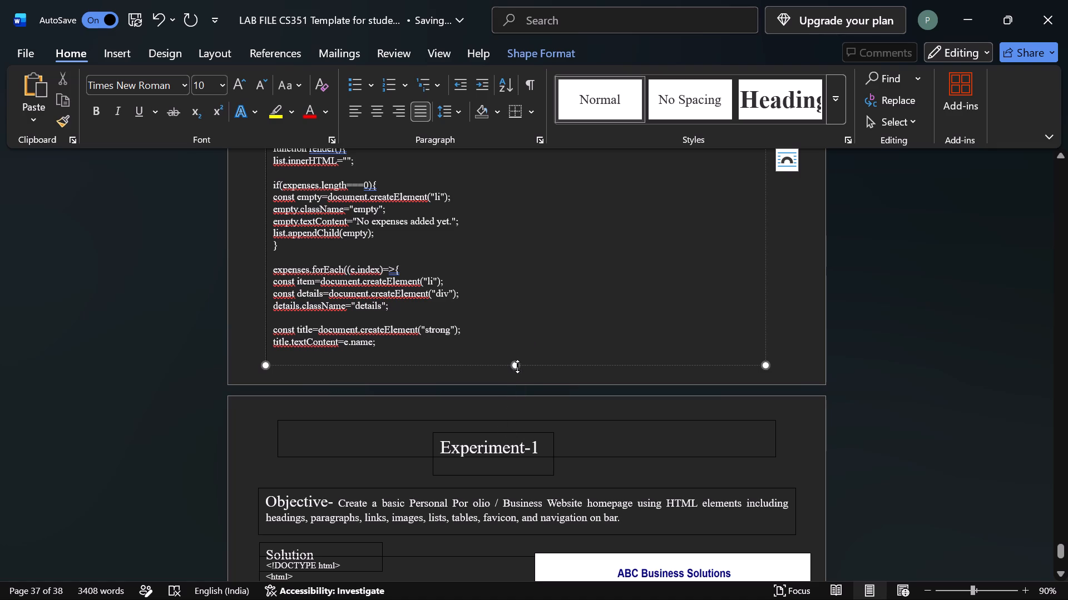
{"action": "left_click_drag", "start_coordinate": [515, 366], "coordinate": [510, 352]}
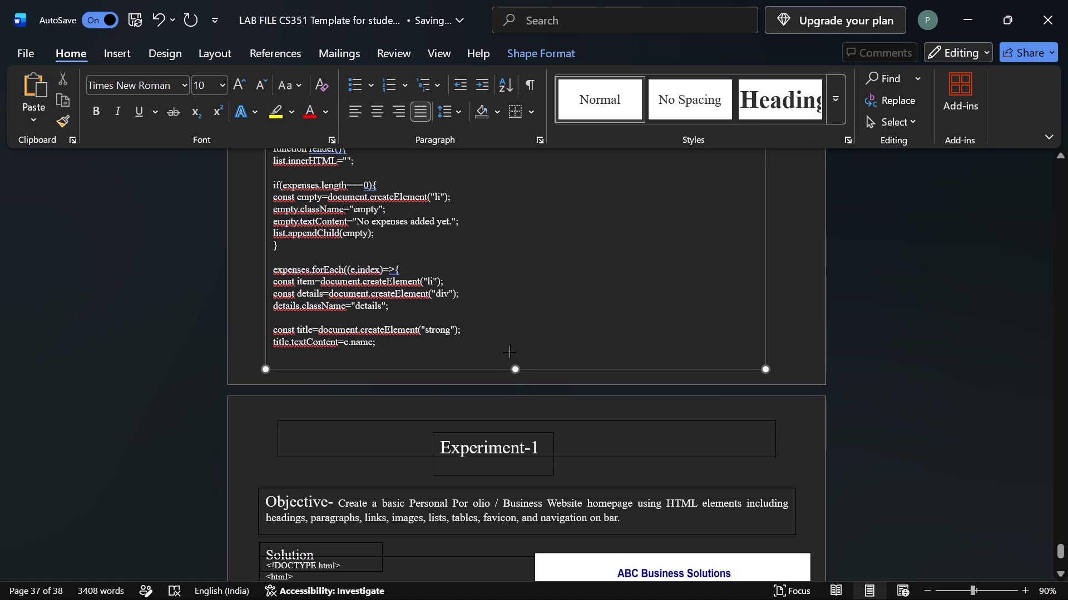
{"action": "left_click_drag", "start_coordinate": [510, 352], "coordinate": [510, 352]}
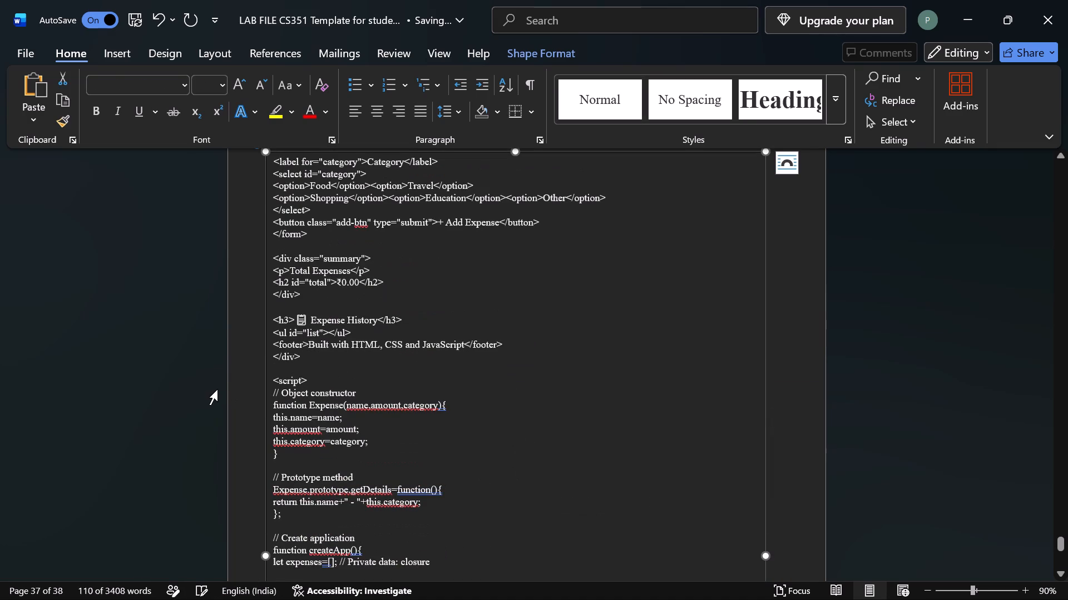
Insert a blank page after the Experiment-9 code page that ends with title.textContent=e.name, before the Experiment-1 template page.
{"action": "scroll", "coordinate": [217, 389], "scroll_direction": "down", "scroll_amount": 3}
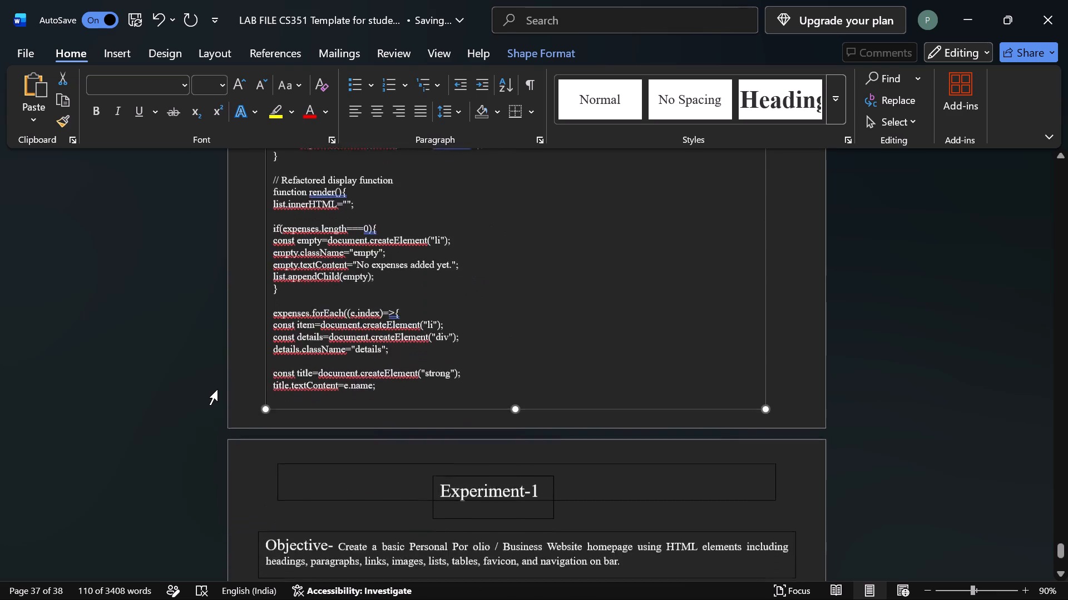
{"action": "scroll", "coordinate": [217, 389], "scroll_direction": "down", "scroll_amount": 2}
{"action": "left_click", "coordinate": [253, 243]}
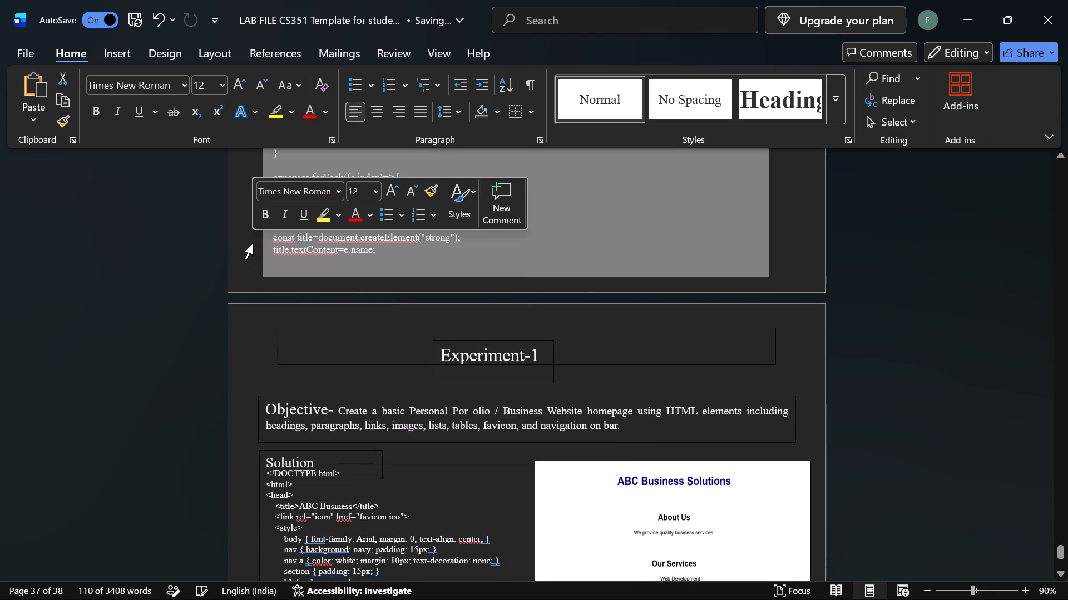
{"action": "left_click", "coordinate": [279, 282]}
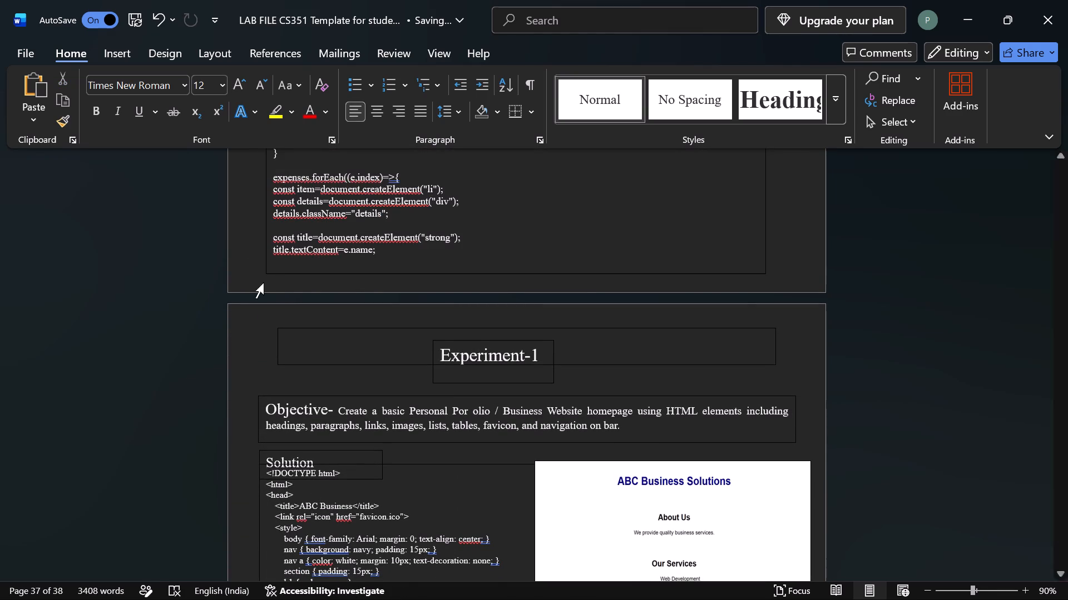
{"action": "left_click", "coordinate": [125, 53]}
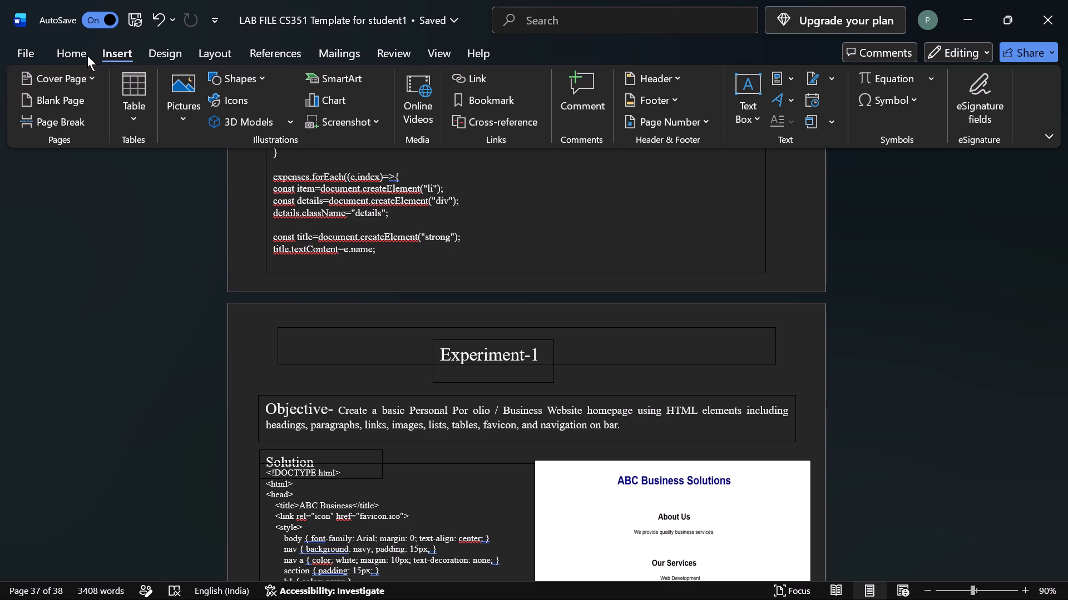
{"action": "left_click", "coordinate": [70, 101]}
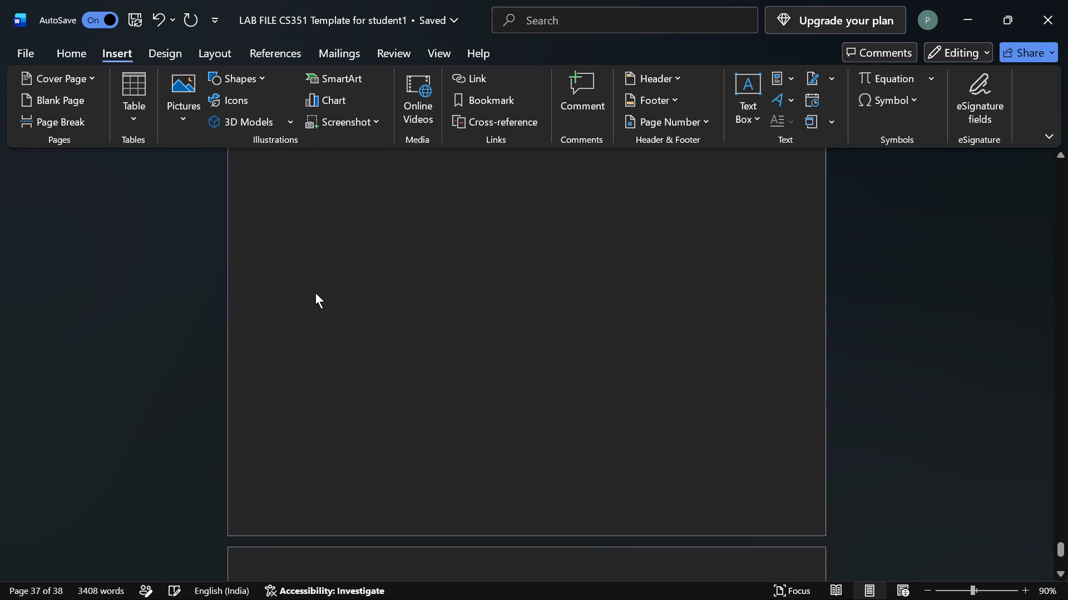
{"action": "scroll", "coordinate": [315, 293], "scroll_direction": "up", "scroll_amount": 4}
{"action": "scroll", "coordinate": [315, 293], "scroll_direction": "down", "scroll_amount": 1}
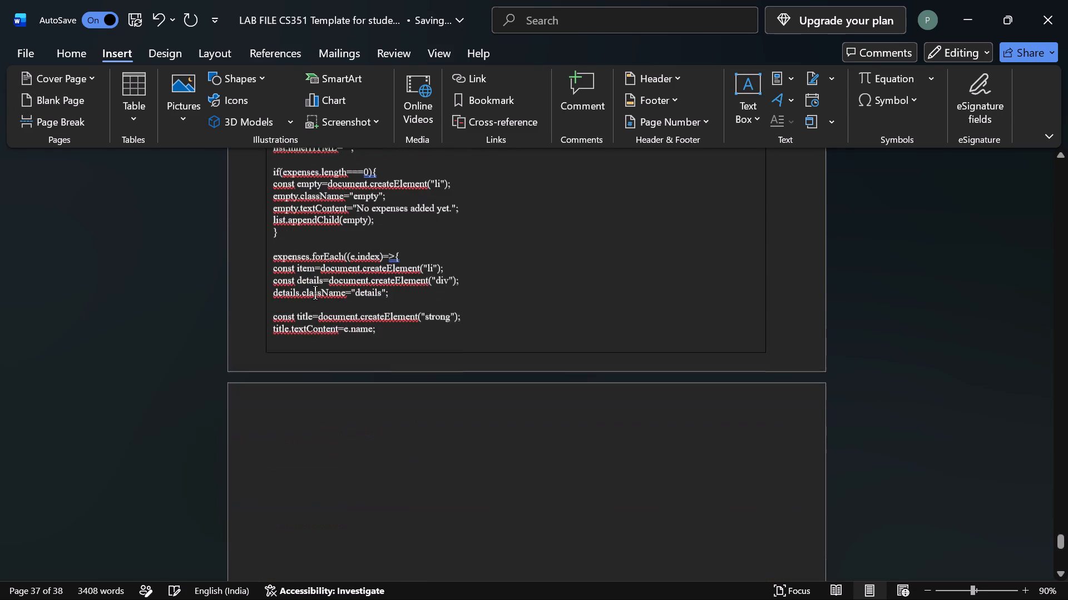
{"action": "scroll", "coordinate": [315, 293], "scroll_direction": "down", "scroll_amount": 1}
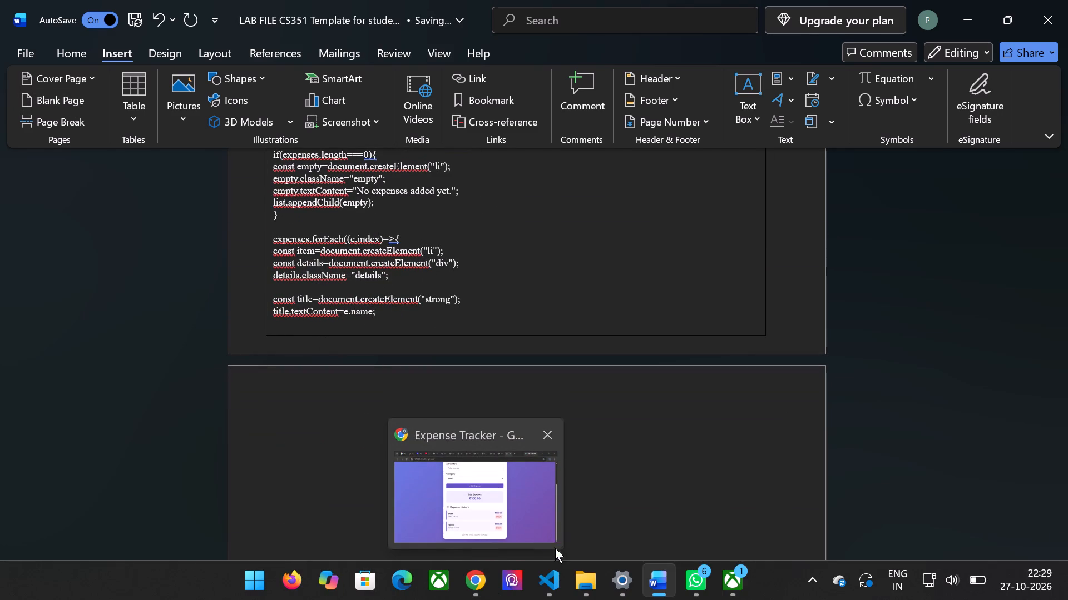
Switch to VS Code and copy the remaining exp9.html code from line 113 through the closing html tag on line 184.
{"action": "left_click", "coordinate": [549, 572]}
{"action": "scroll", "coordinate": [522, 457], "scroll_direction": "down", "scroll_amount": 3}
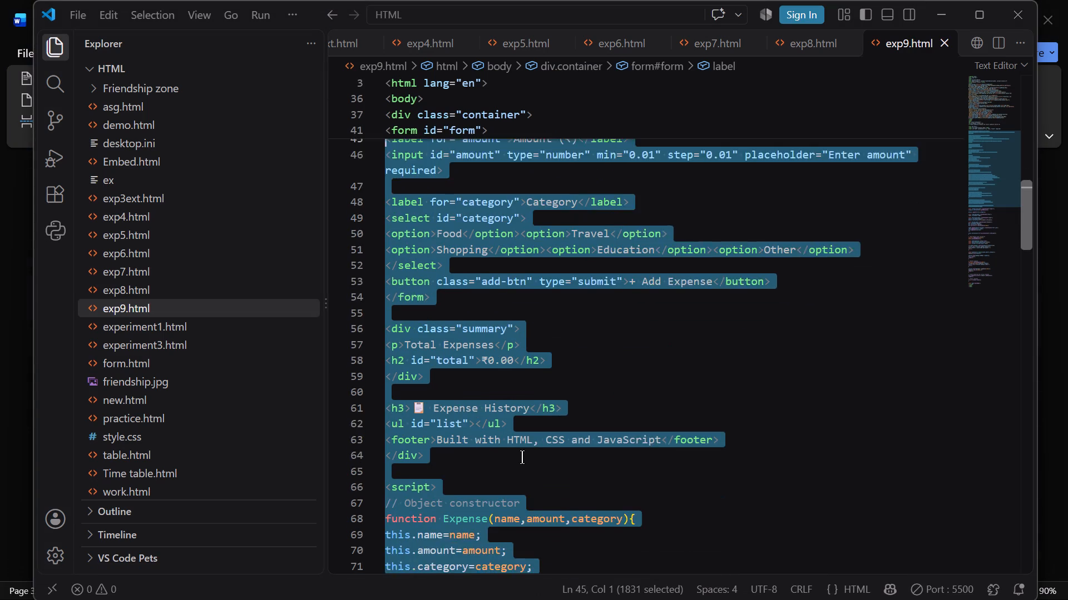
{"action": "scroll", "coordinate": [522, 457], "scroll_direction": "down", "scroll_amount": 9}
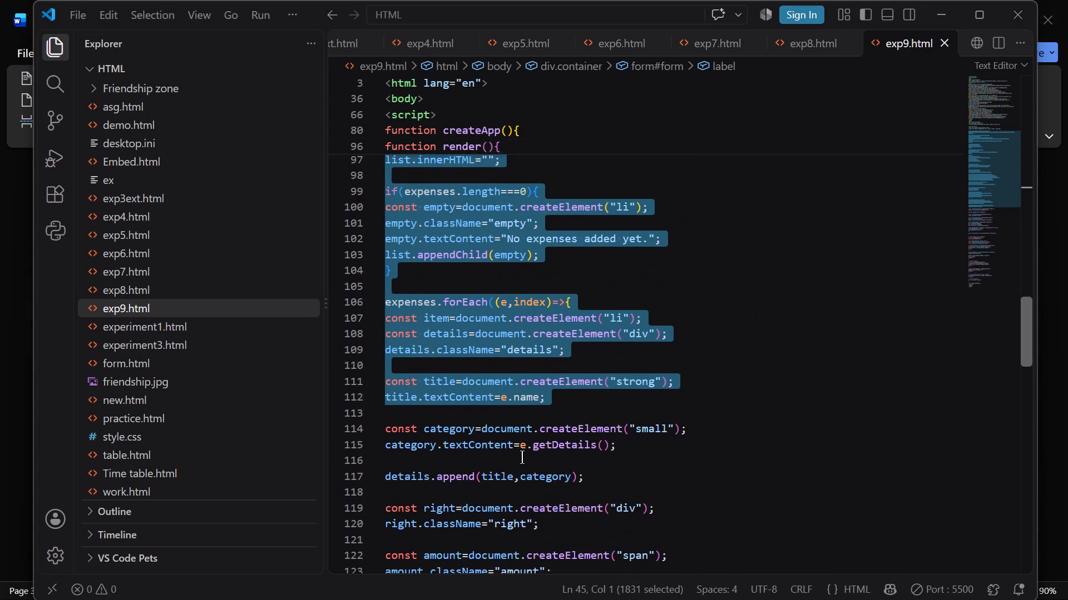
{"action": "scroll", "coordinate": [522, 457], "scroll_direction": "down", "scroll_amount": 2}
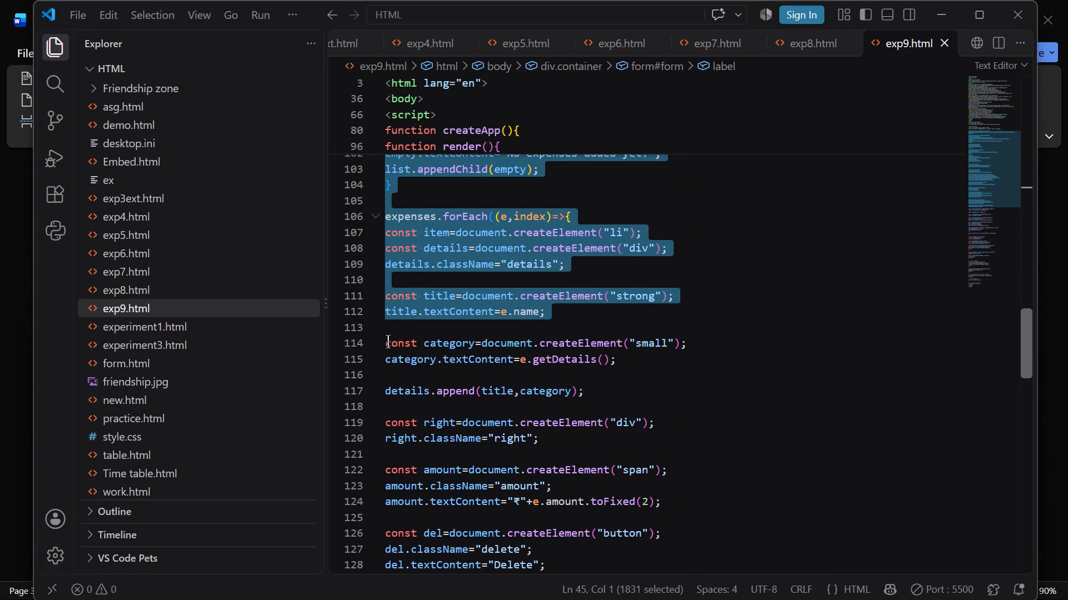
{"action": "left_click_drag", "start_coordinate": [383, 341], "coordinate": [539, 599]}
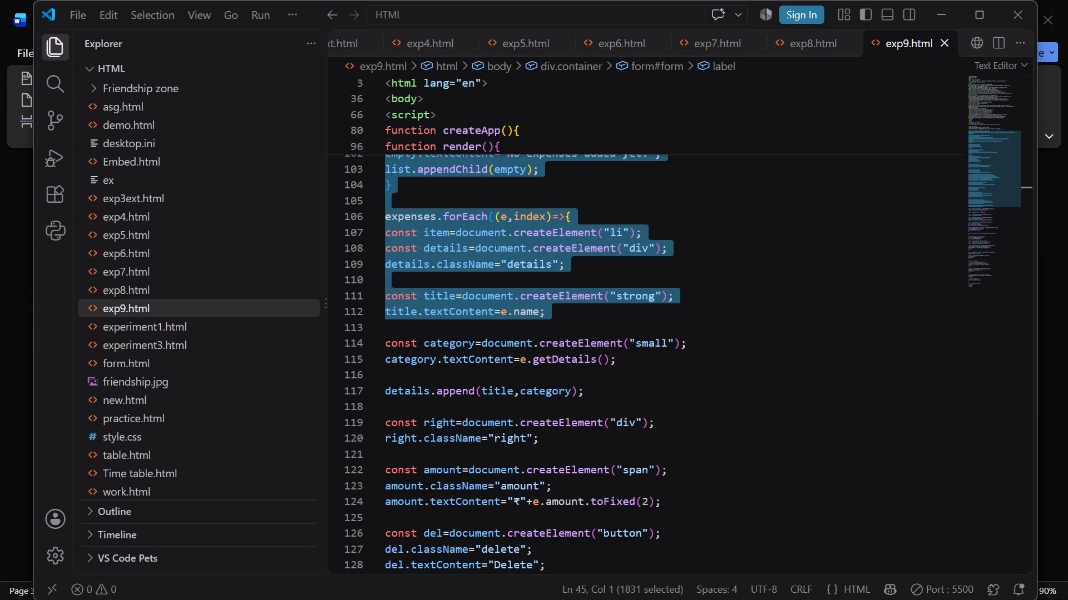
{"action": "left_click_drag", "start_coordinate": [539, 599], "coordinate": [586, 583]}
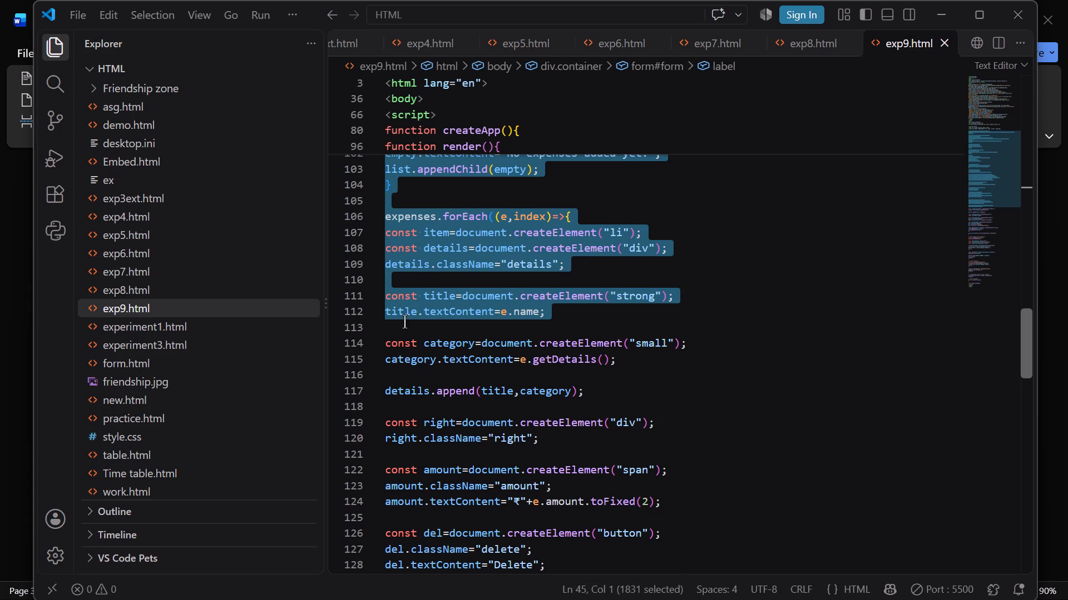
{"action": "left_click", "coordinate": [387, 333]}
{"action": "left_click_drag", "start_coordinate": [387, 333], "coordinate": [389, 335]}
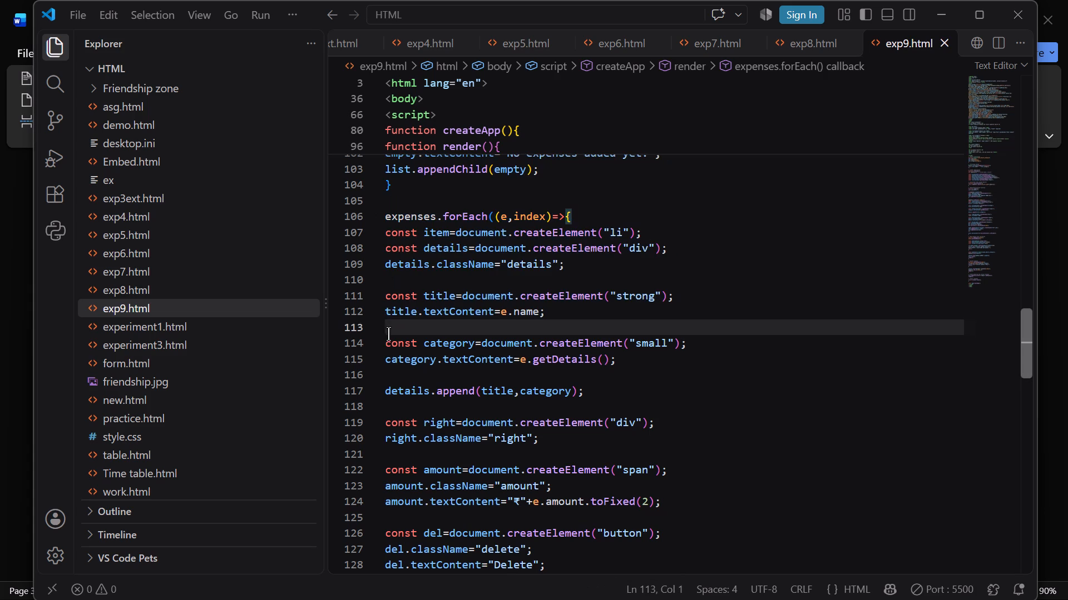
{"action": "left_click_drag", "start_coordinate": [389, 335], "coordinate": [526, 482]}
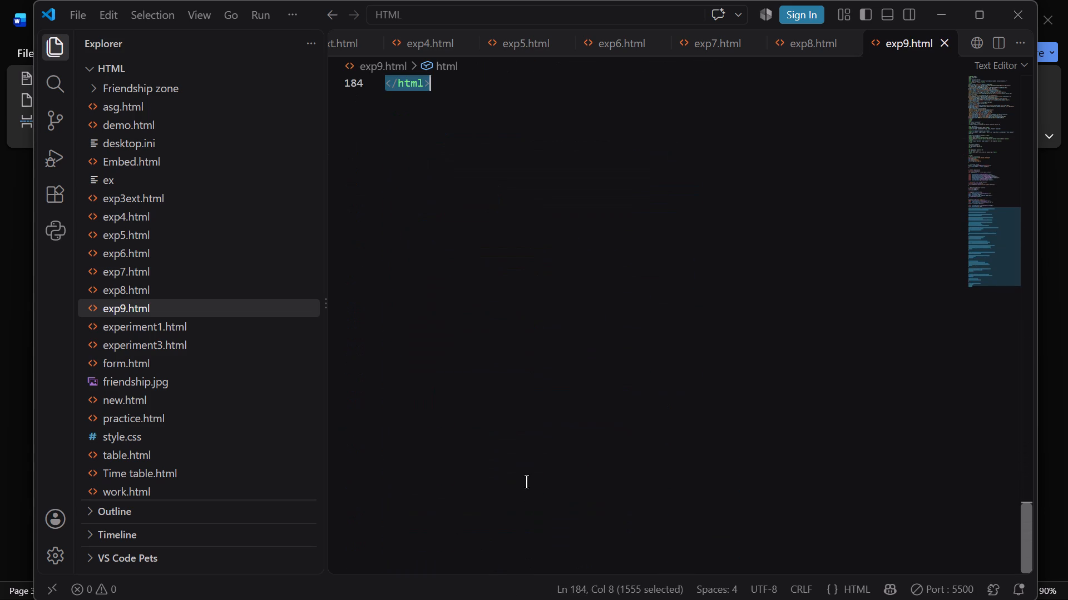
{"action": "key", "text": "ctrl+c"}
{"action": "key", "text": "ctrl+c"}
{"action": "key", "text": "ctrl+c"}
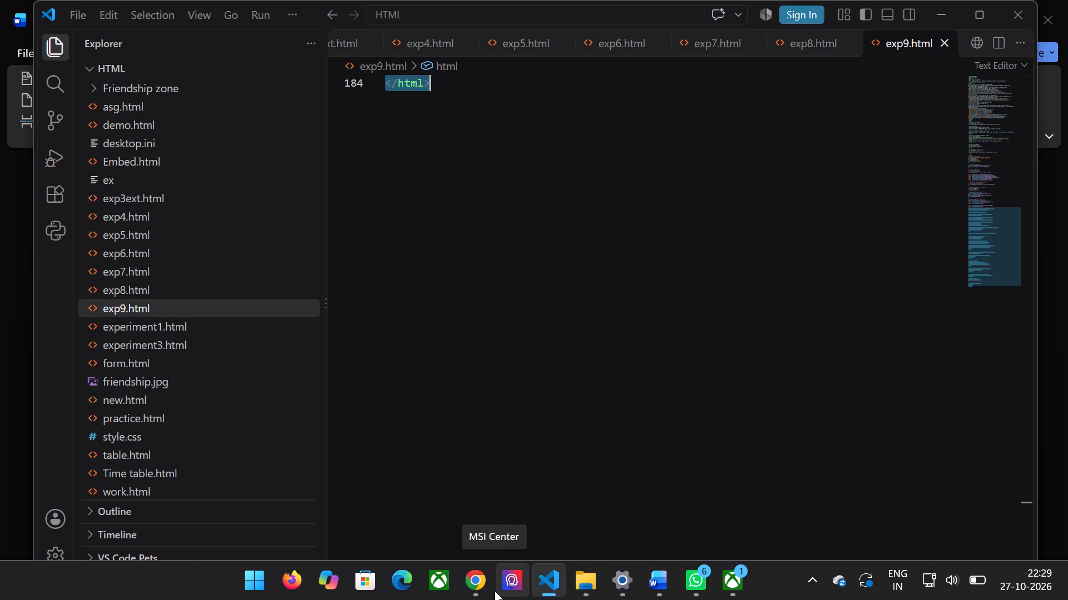
Switch back to the Word lab file and draw a text box filling the new blank page, about 28.74 cm tall and 18.76 cm wide.
{"action": "left_click", "coordinate": [487, 570]}
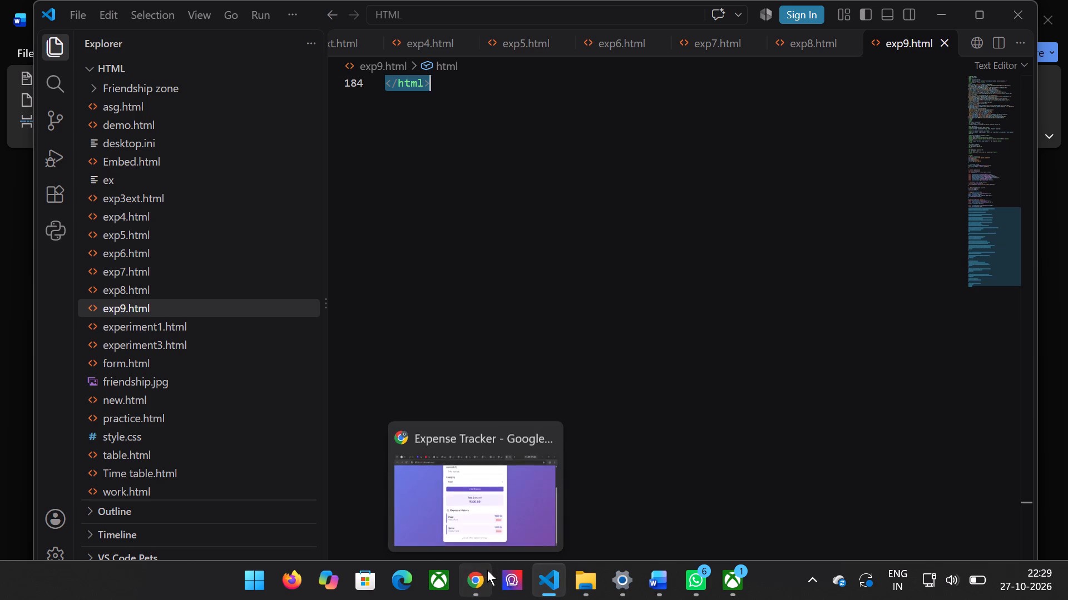
{"action": "left_click", "coordinate": [672, 584]}
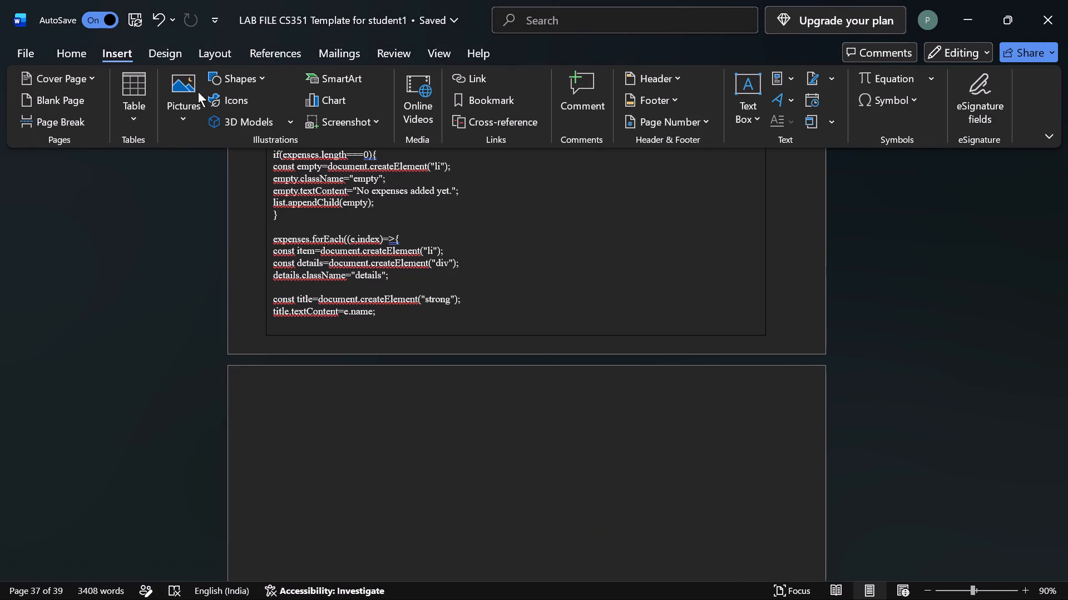
{"action": "left_click", "coordinate": [761, 94]}
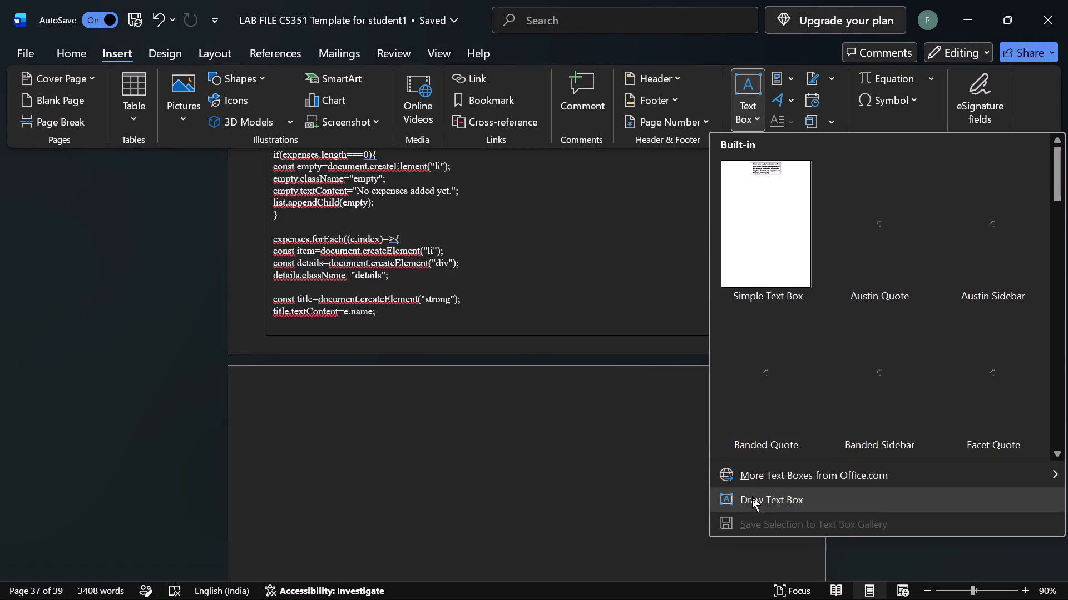
{"action": "left_click", "coordinate": [753, 503]}
{"action": "scroll", "coordinate": [565, 458], "scroll_direction": "down", "scroll_amount": 1}
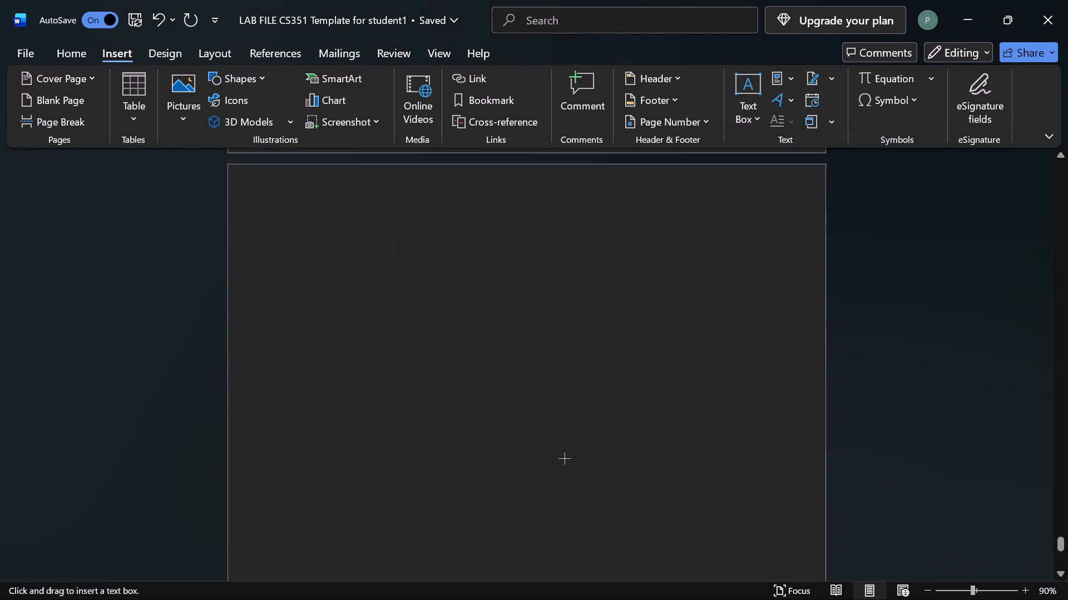
{"action": "scroll", "coordinate": [565, 458], "scroll_direction": "down", "scroll_amount": 1}
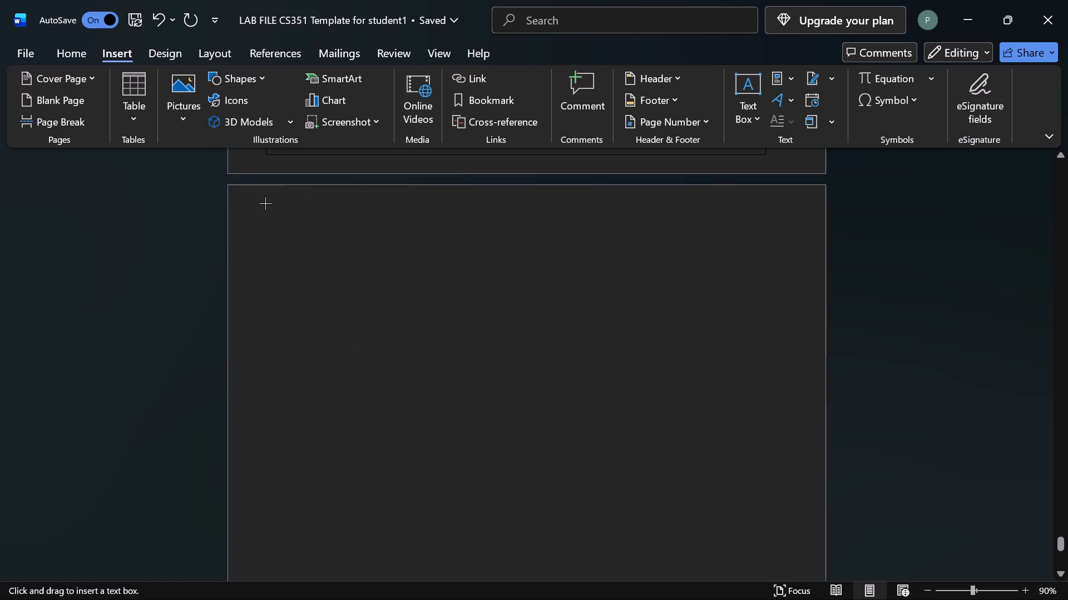
{"action": "left_click_drag", "start_coordinate": [265, 204], "coordinate": [788, 599]}
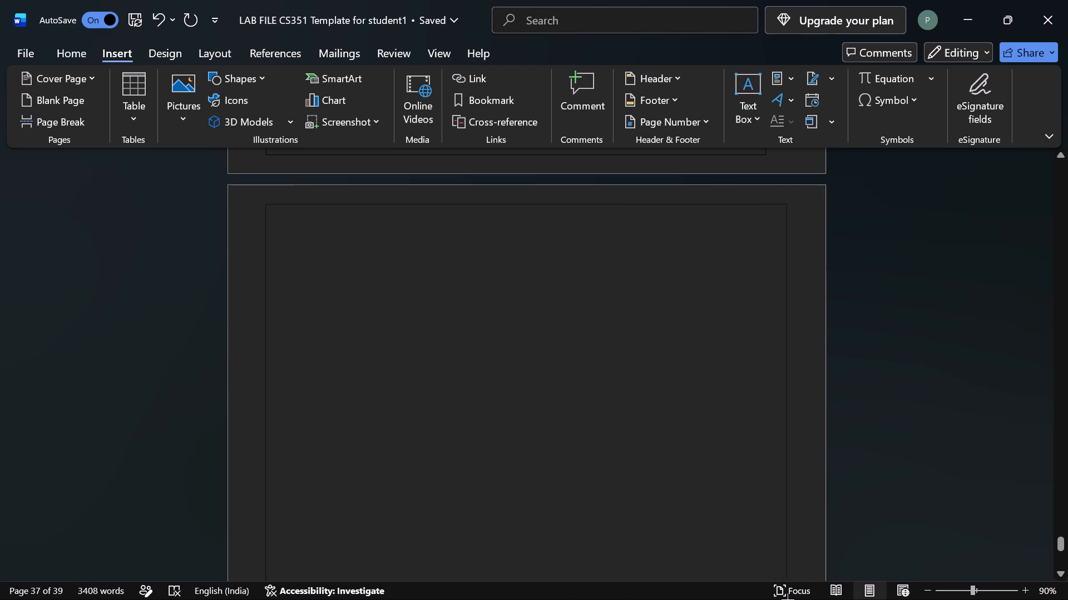
{"action": "left_click_drag", "start_coordinate": [788, 599], "coordinate": [799, 599]}
{"action": "scroll", "coordinate": [576, 464], "scroll_direction": "down", "scroll_amount": 1}
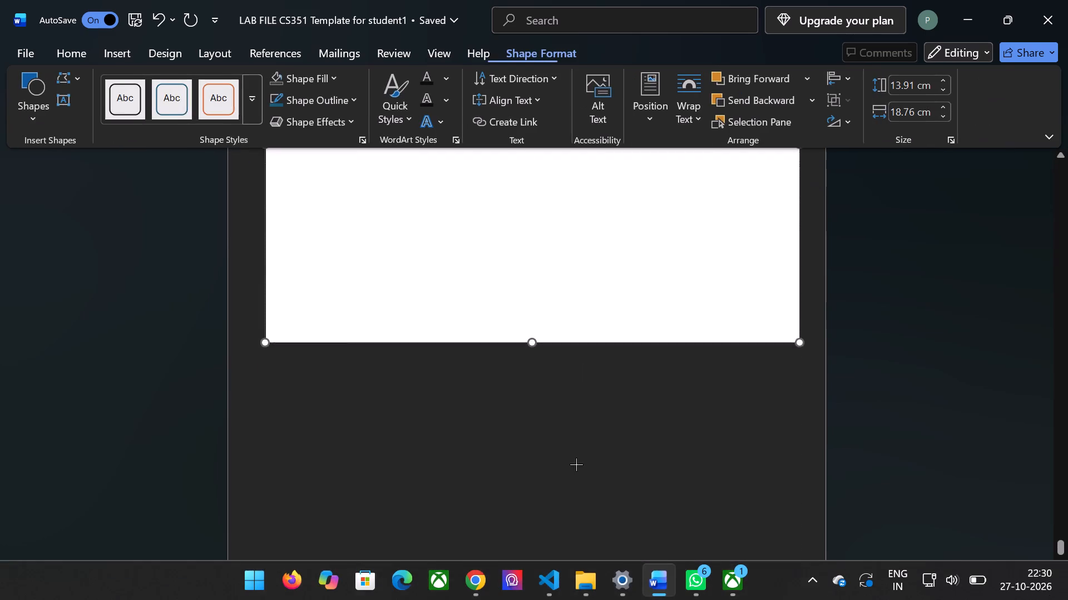
{"action": "scroll", "coordinate": [576, 464], "scroll_direction": "down", "scroll_amount": 1}
{"action": "left_click_drag", "start_coordinate": [532, 189], "coordinate": [528, 564]}
{"action": "scroll", "coordinate": [518, 453], "scroll_direction": "down", "scroll_amount": 1}
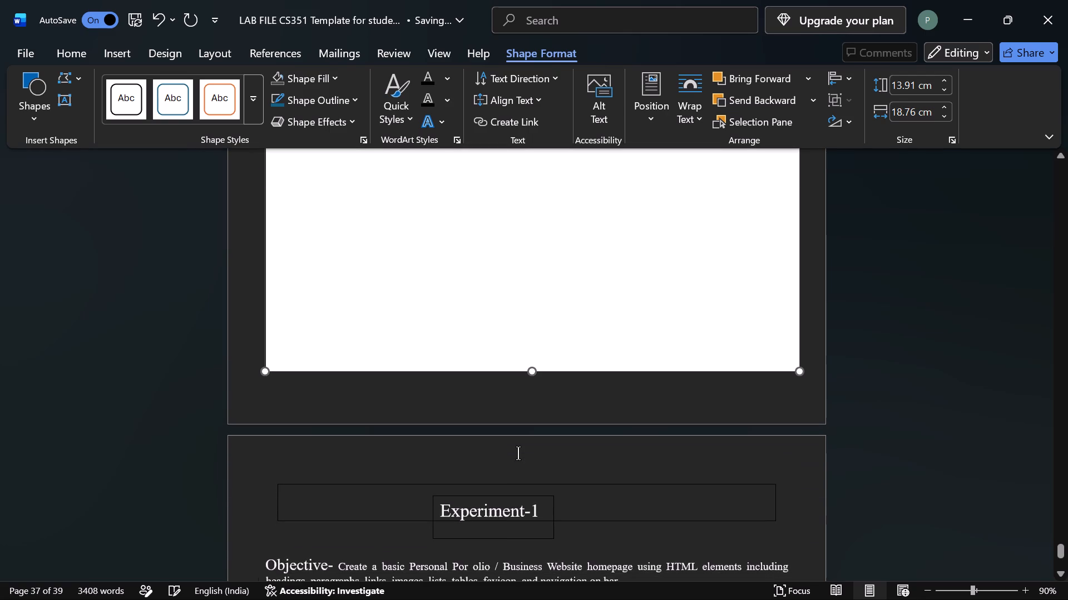
{"action": "left_click_drag", "start_coordinate": [532, 371], "coordinate": [529, 416]}
Remove the white fill from the new text box.
{"action": "left_click", "coordinate": [327, 69]}
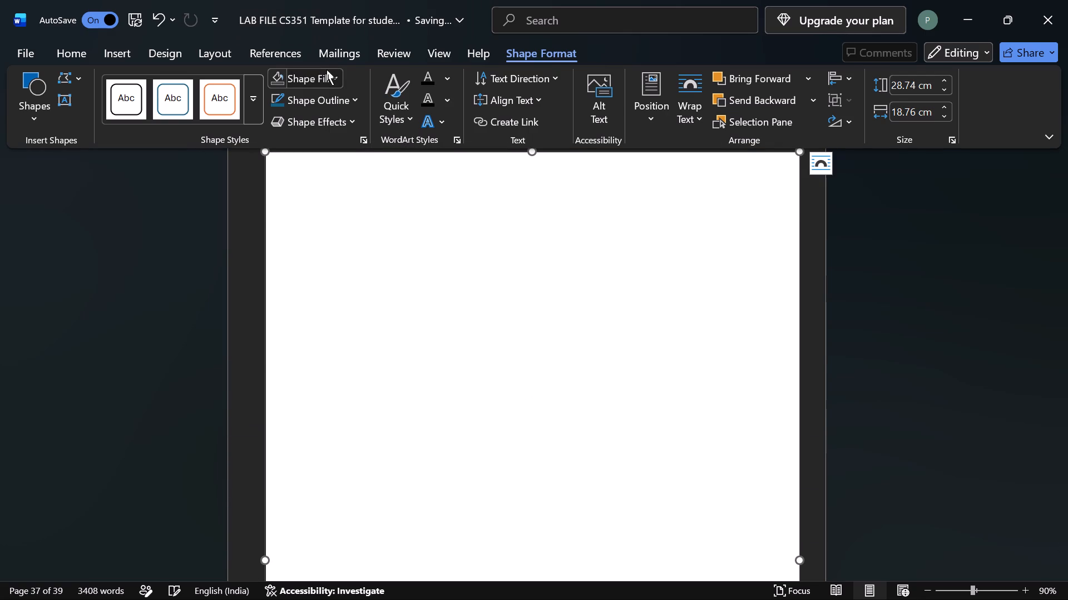
{"action": "left_click", "coordinate": [285, 361]}
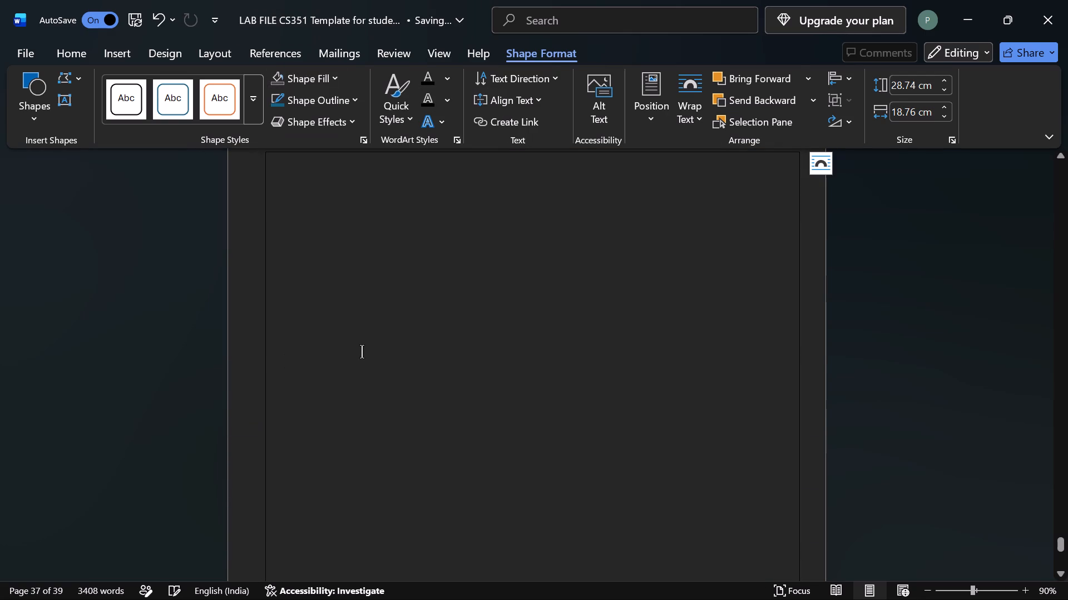
Paste the copied code into the new text box and set all of its text to font size 10.
{"action": "left_click", "coordinate": [362, 352]}
{"action": "key", "text": "ctrl+v"}
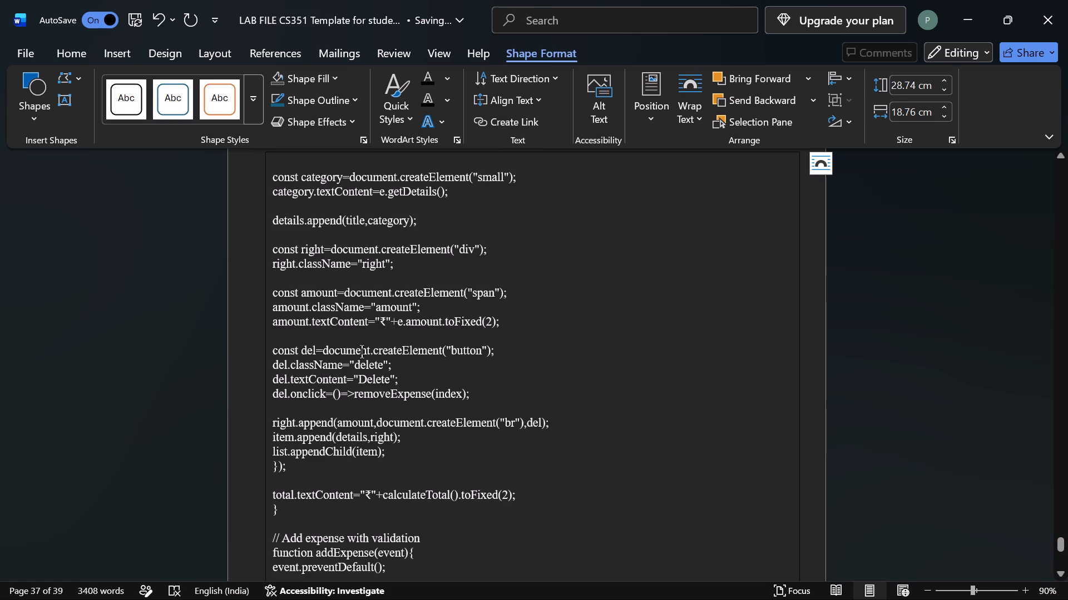
{"action": "scroll", "coordinate": [362, 352], "scroll_direction": "down", "scroll_amount": 3}
{"action": "key", "text": "ctrl+a"}
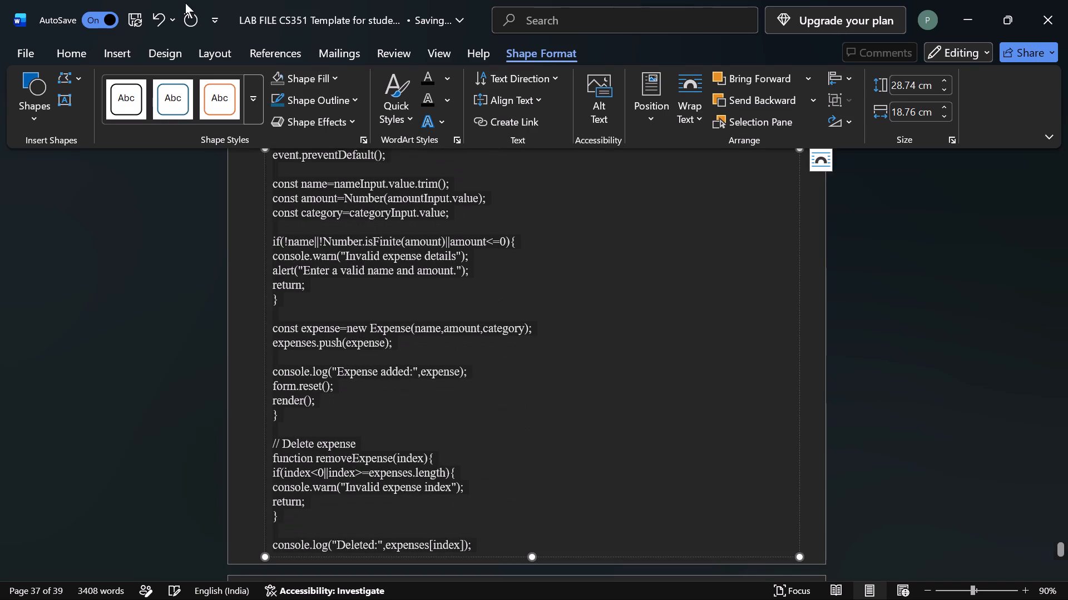
{"action": "left_click", "coordinate": [65, 62]}
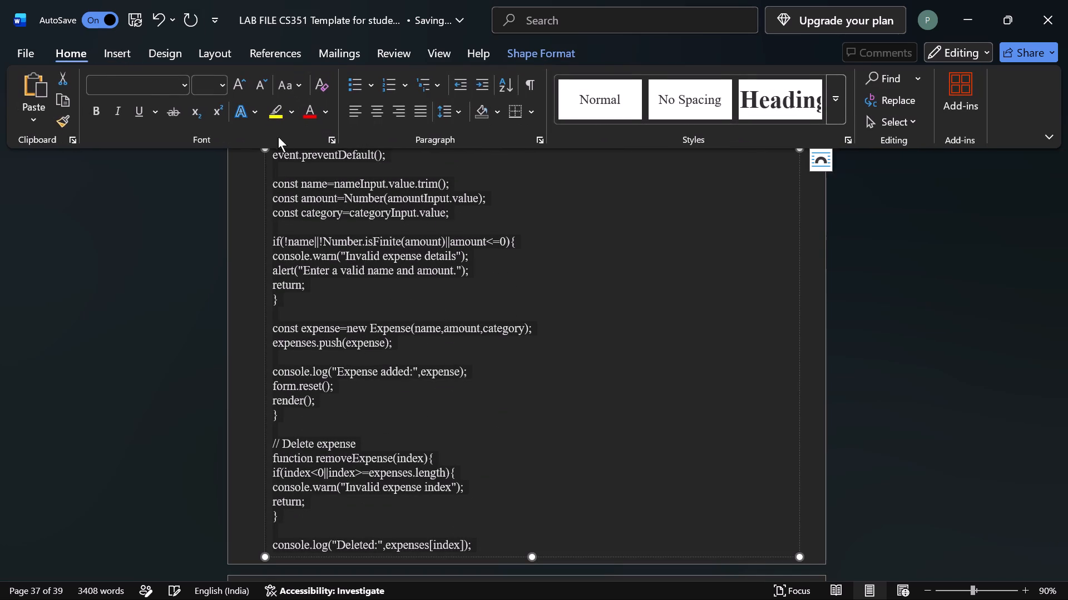
{"action": "left_click", "coordinate": [219, 84]}
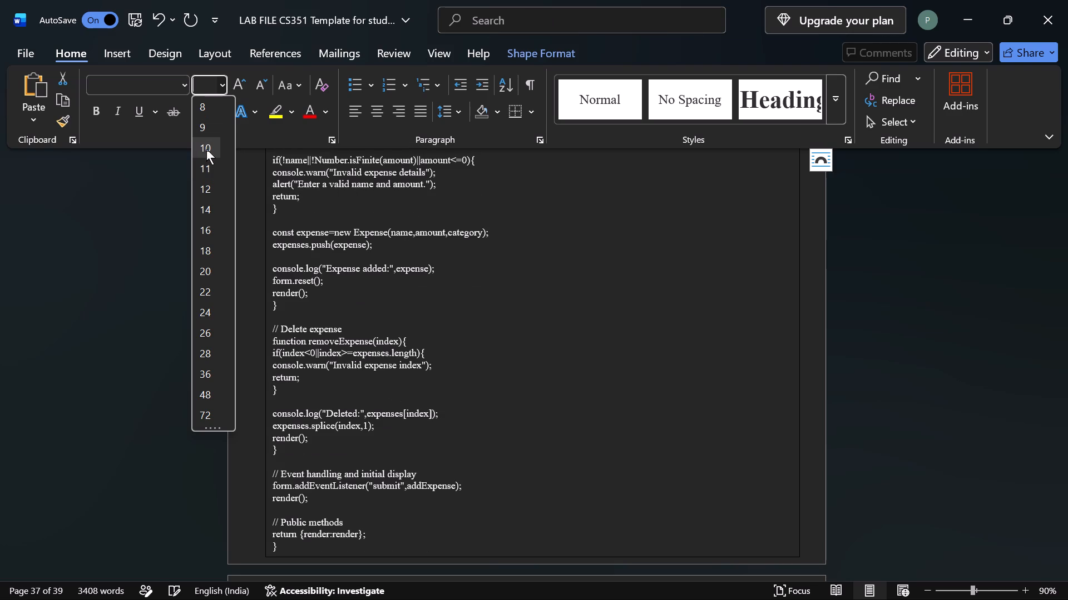
{"action": "left_click", "coordinate": [206, 149]}
Delete the blank lines above the details.append(title,category) line and the const right line in the new text box.
{"action": "scroll", "coordinate": [318, 259], "scroll_direction": "up", "scroll_amount": 4}
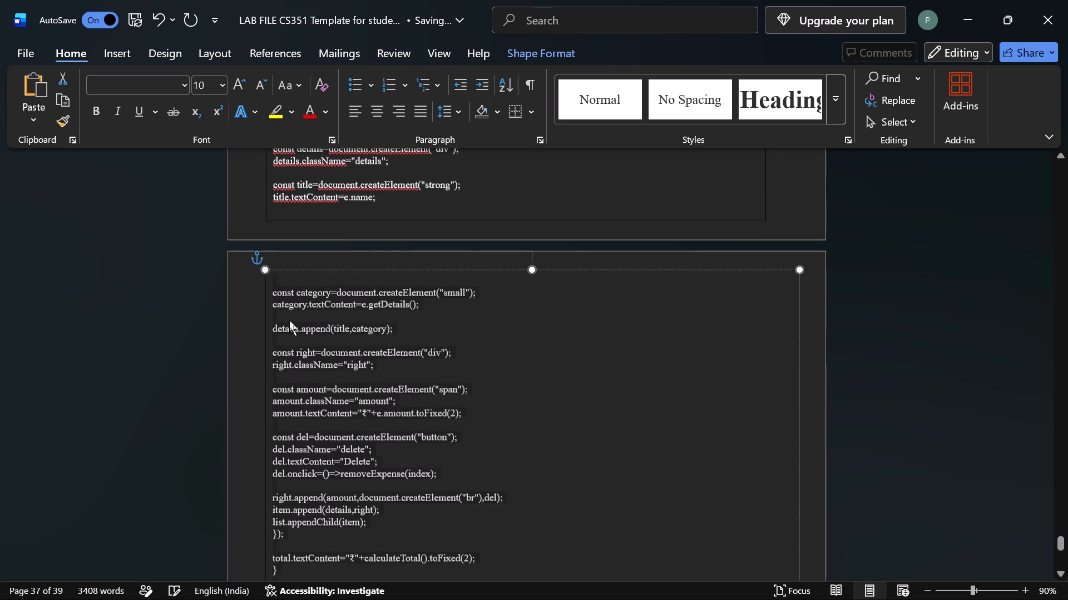
{"action": "left_click", "coordinate": [289, 321]}
{"action": "key", "text": "BackSpace"}
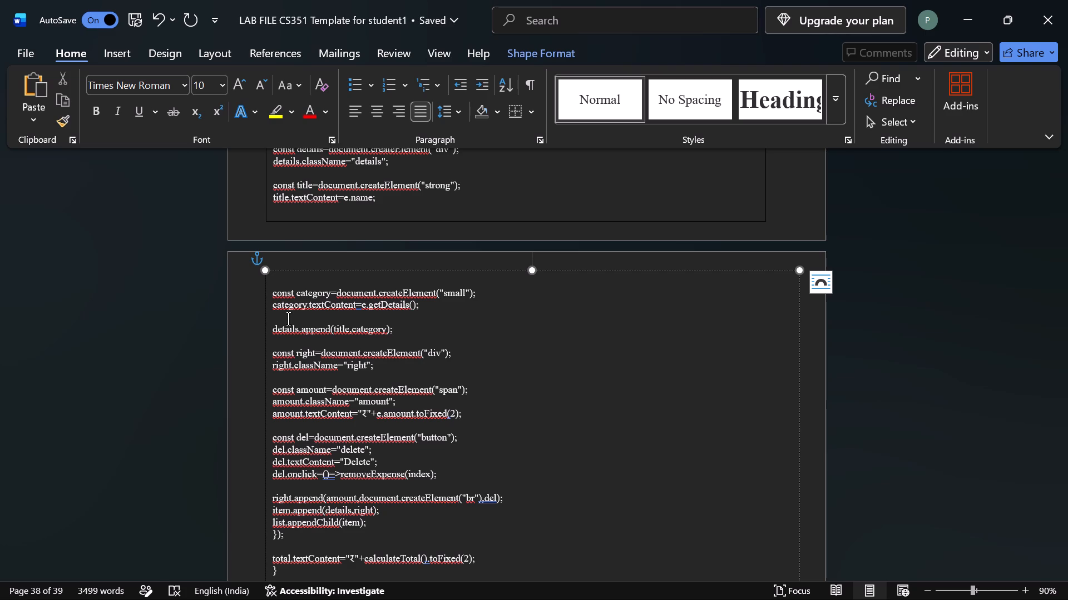
{"action": "left_click", "coordinate": [288, 319]}
{"action": "key", "text": "BackSpace"}
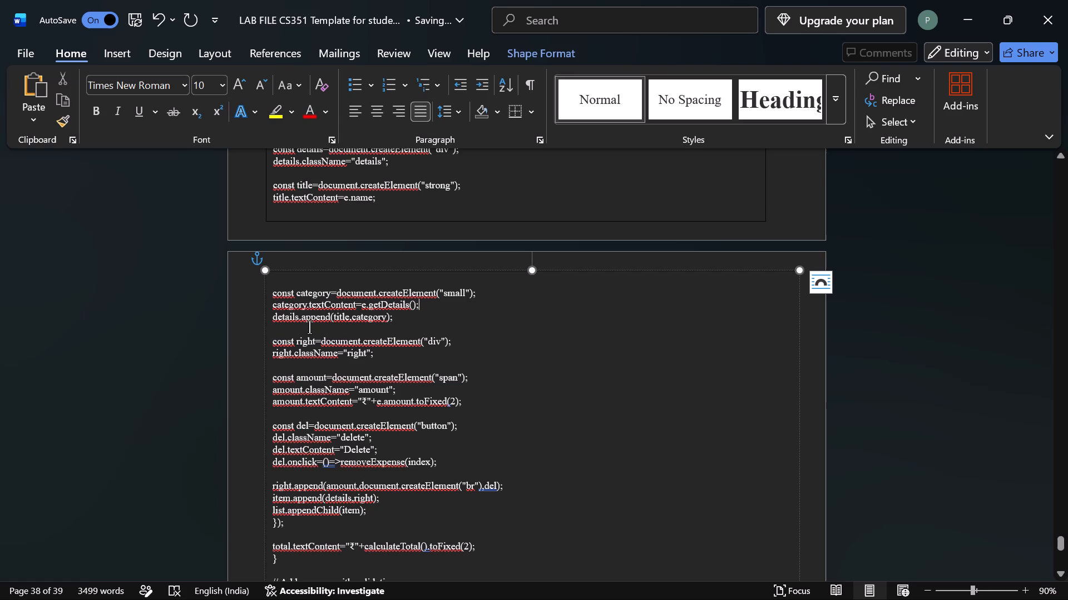
{"action": "left_click", "coordinate": [309, 330]}
{"action": "key", "text": "BackSpace"}
{"action": "key", "text": "BackSpace"}
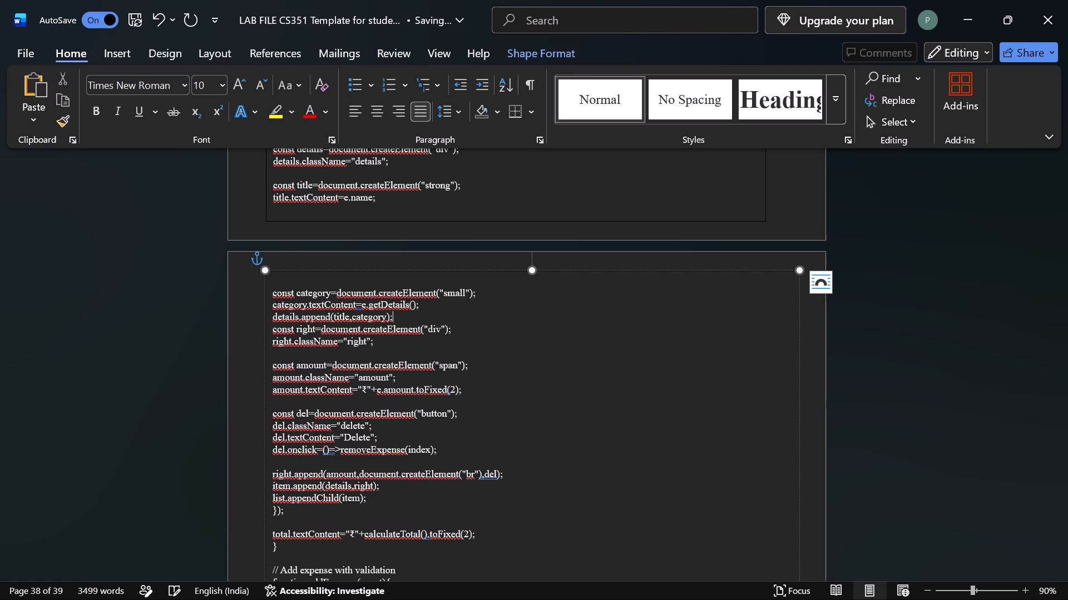
Delete the blank lines above the "// Event handling and initial display" comment, the console.log("Deleted:") line and the "// Delete expense" comment.
{"action": "scroll", "coordinate": [255, 430], "scroll_direction": "down", "scroll_amount": 4}
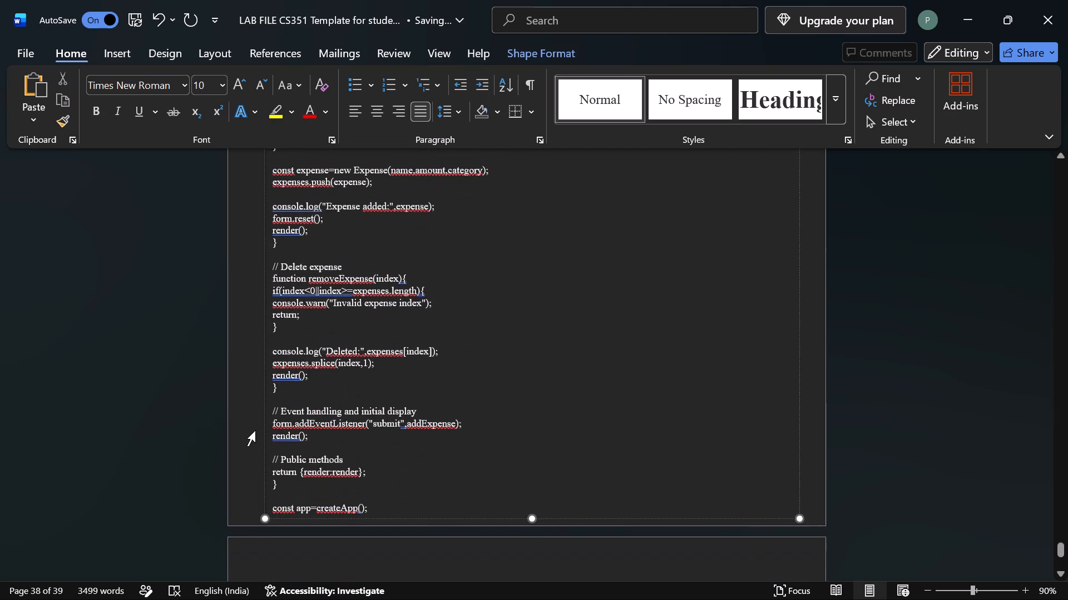
{"action": "scroll", "coordinate": [255, 430], "scroll_direction": "down", "scroll_amount": 1}
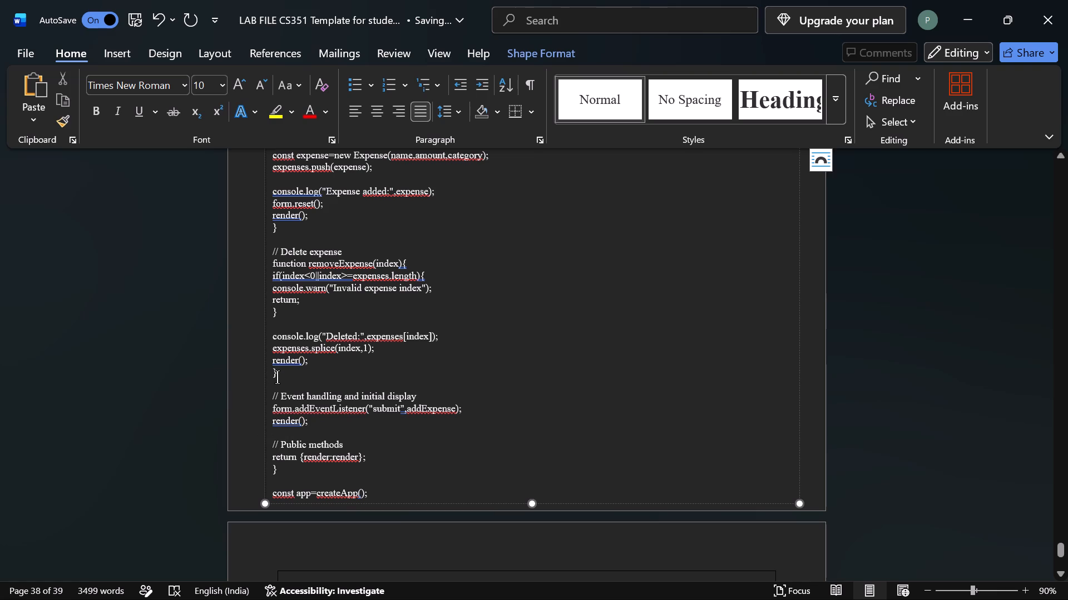
{"action": "left_click", "coordinate": [277, 377]}
{"action": "key", "text": "Down"}
{"action": "key", "text": "BackSpace"}
{"action": "key", "text": "BackSpace"}
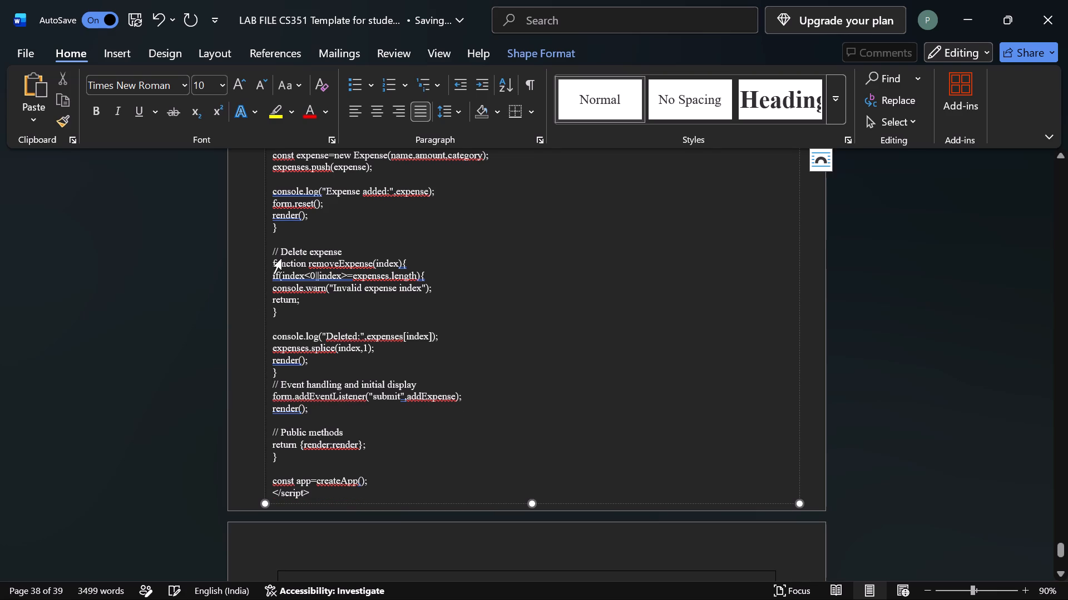
{"action": "left_click", "coordinate": [293, 326]}
{"action": "key", "text": "BackSpace"}
{"action": "key", "text": "BackSpace"}
{"action": "left_click", "coordinate": [299, 239]}
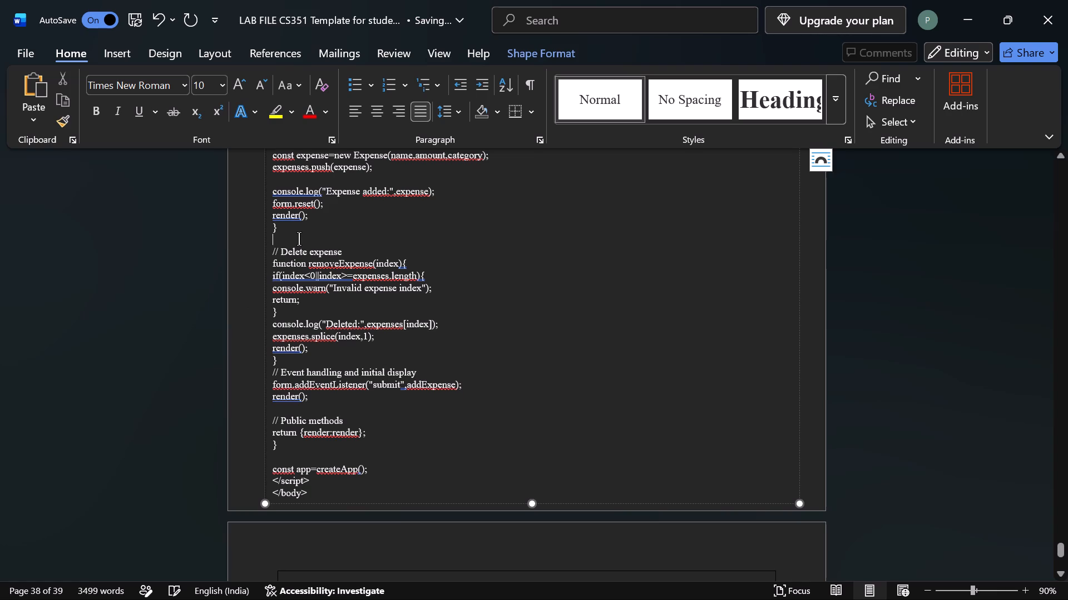
{"action": "key", "text": "BackSpace"}
{"action": "key", "text": "BackSpace"}
Delete the blank lines above the const expense=new Expense line and the console.log("Expense added:") line.
{"action": "scroll", "coordinate": [299, 239], "scroll_direction": "up", "scroll_amount": 2}
{"action": "left_click", "coordinate": [289, 202]}
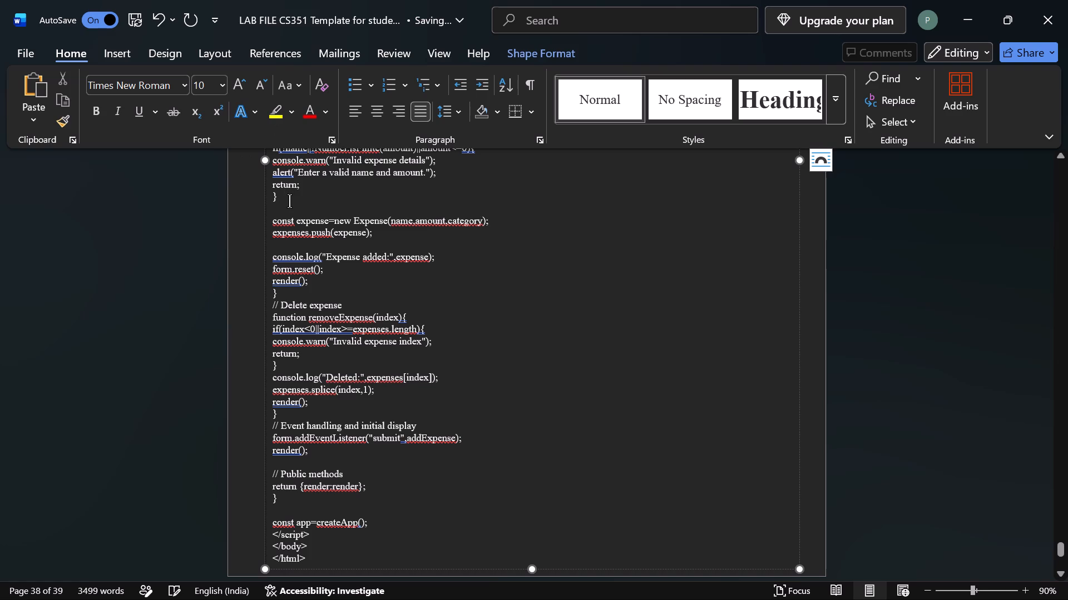
{"action": "key", "text": "Down"}
{"action": "key", "text": "BackSpace"}
{"action": "key", "text": "BackSpace"}
{"action": "left_click", "coordinate": [285, 233]}
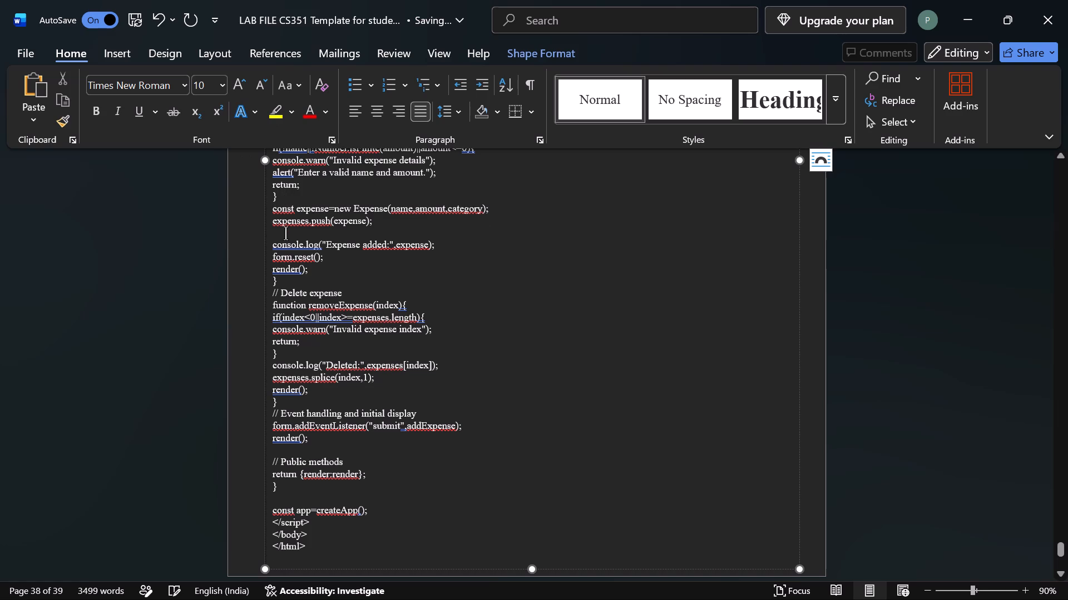
{"action": "key", "text": "BackSpace"}
{"action": "key", "text": "BackSpace"}
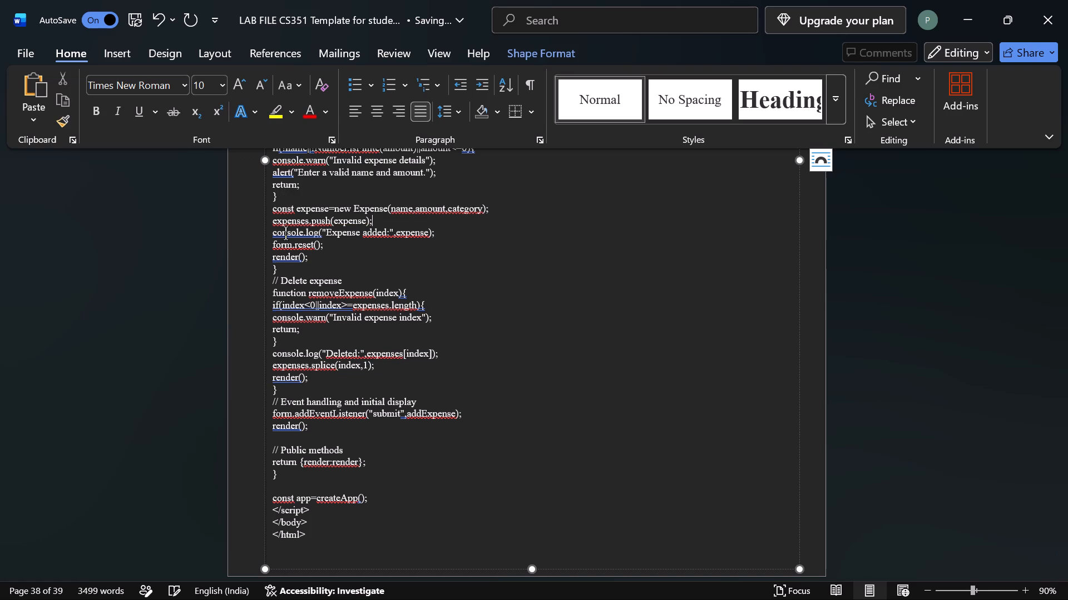
Set all of the text in this text box to font size 11.
{"action": "scroll", "coordinate": [383, 301], "scroll_direction": "up", "scroll_amount": 3}
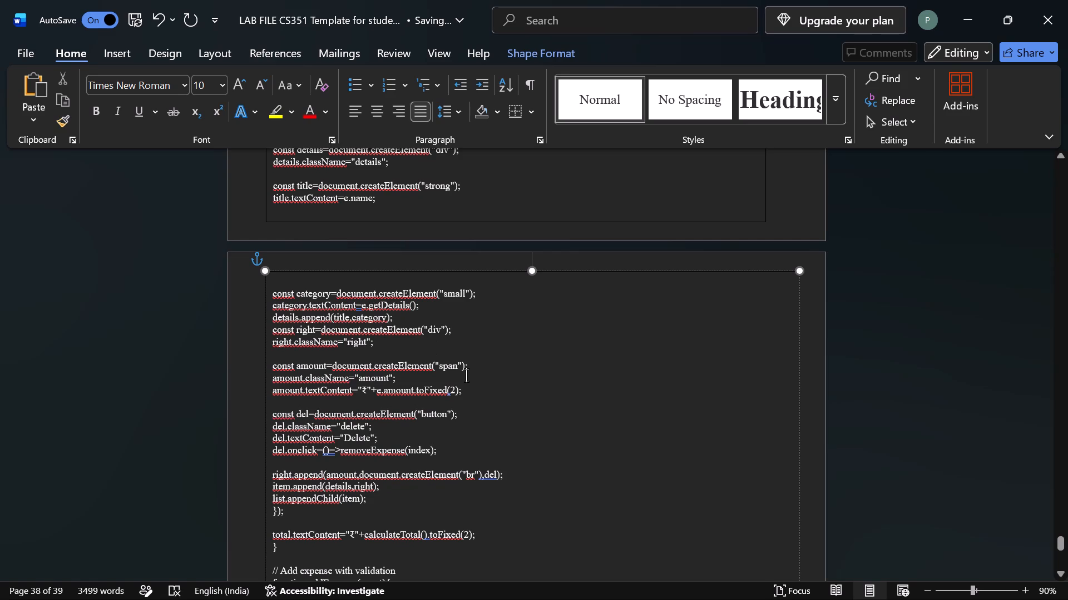
{"action": "left_click", "coordinate": [466, 376]}
{"action": "key", "text": "ctrl+a"}
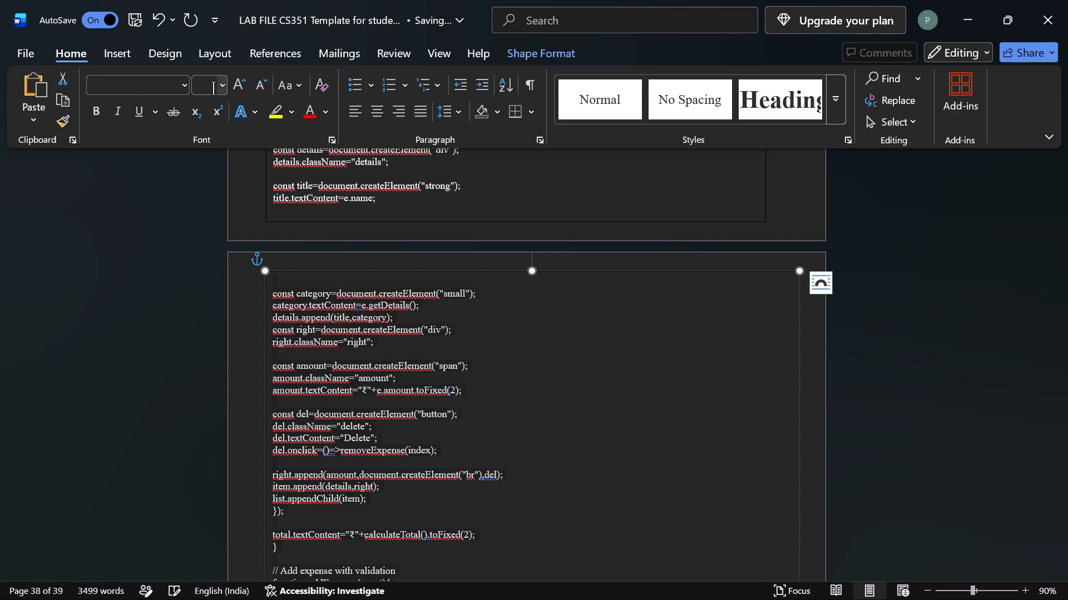
{"action": "left_click", "coordinate": [224, 89]}
{"action": "left_click", "coordinate": [214, 168]}
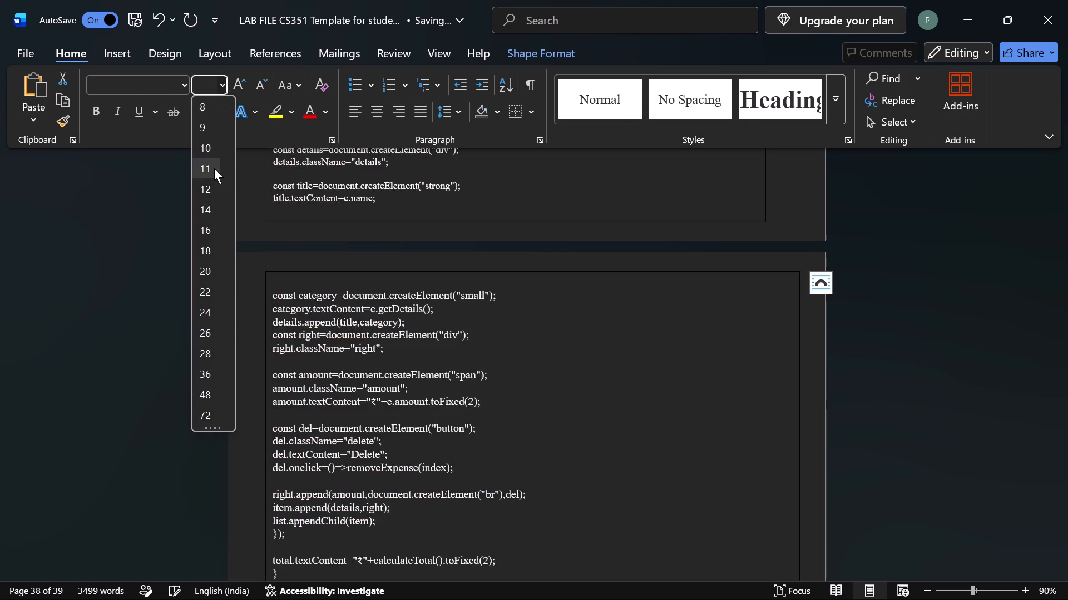
Delete the blank lines above the "// Public methods" comment and the const app=createApp() line near the end of the code.
{"action": "scroll", "coordinate": [388, 427], "scroll_direction": "down", "scroll_amount": 3}
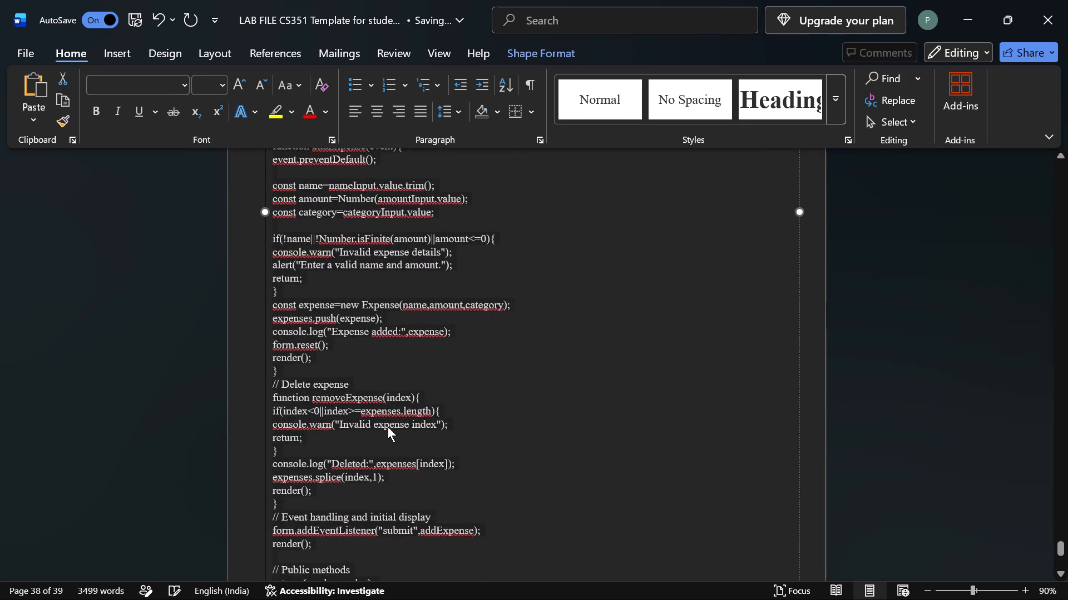
{"action": "scroll", "coordinate": [388, 427], "scroll_direction": "down", "scroll_amount": 3}
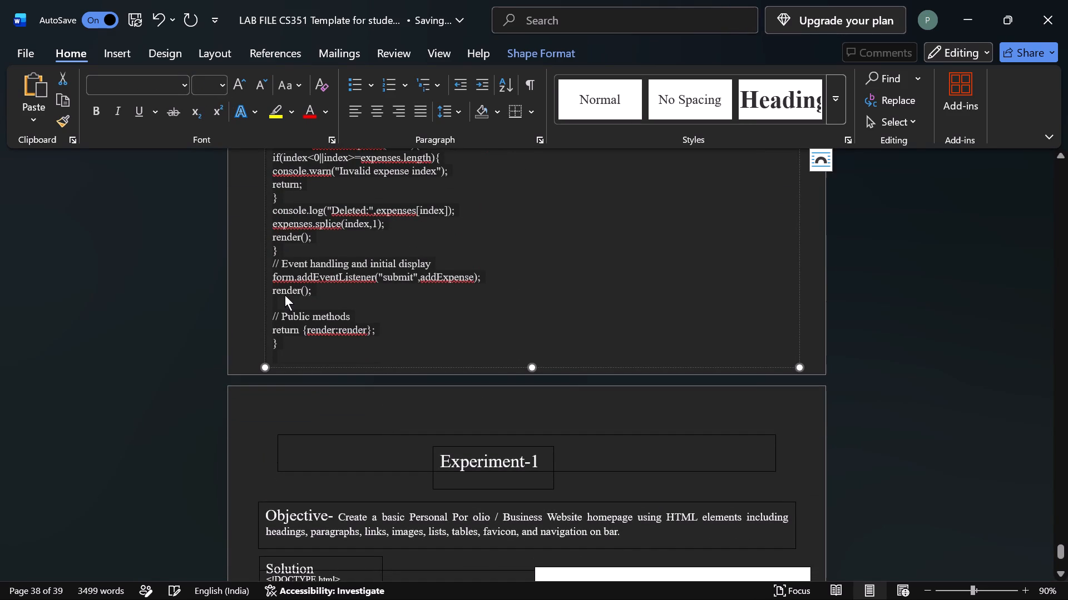
{"action": "left_click", "coordinate": [285, 295]}
{"action": "left_click", "coordinate": [284, 298]}
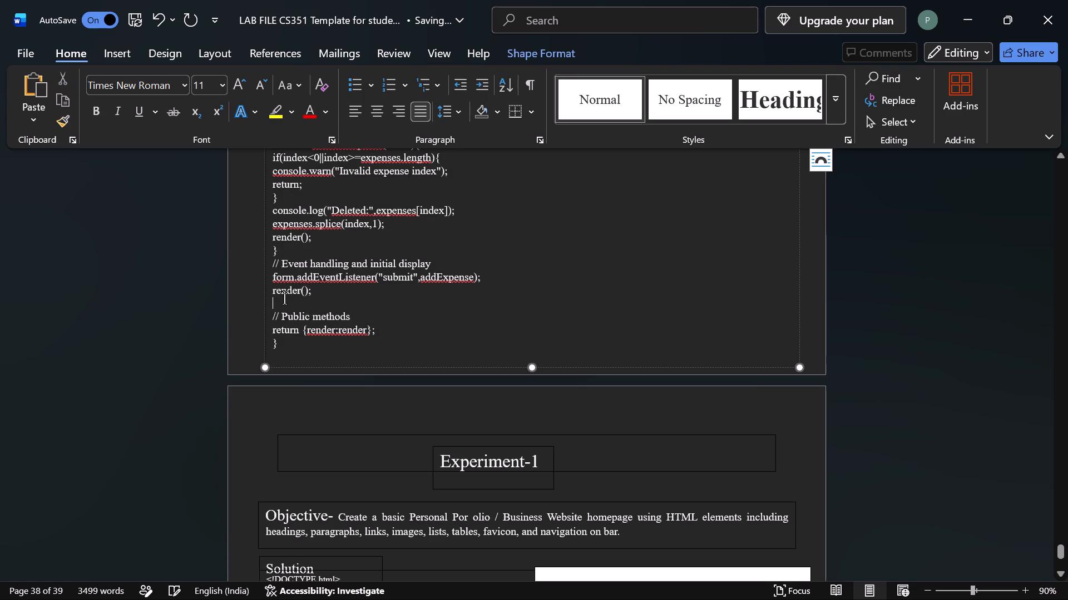
{"action": "key", "text": "BackSpace"}
{"action": "key", "text": "BackSpace"}
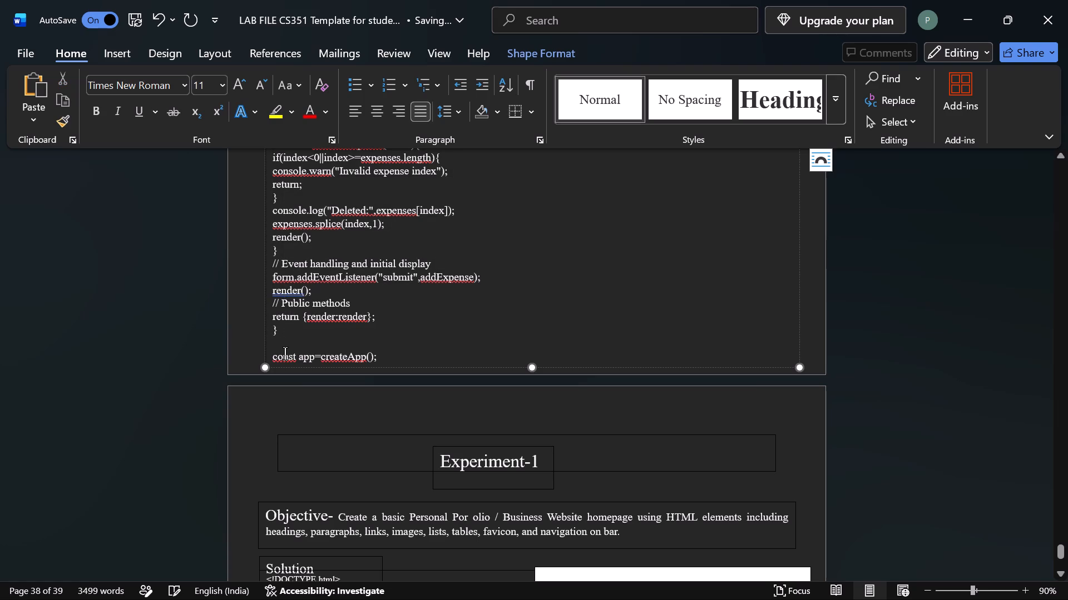
{"action": "left_click", "coordinate": [285, 345]}
{"action": "key", "text": "BackSpace"}
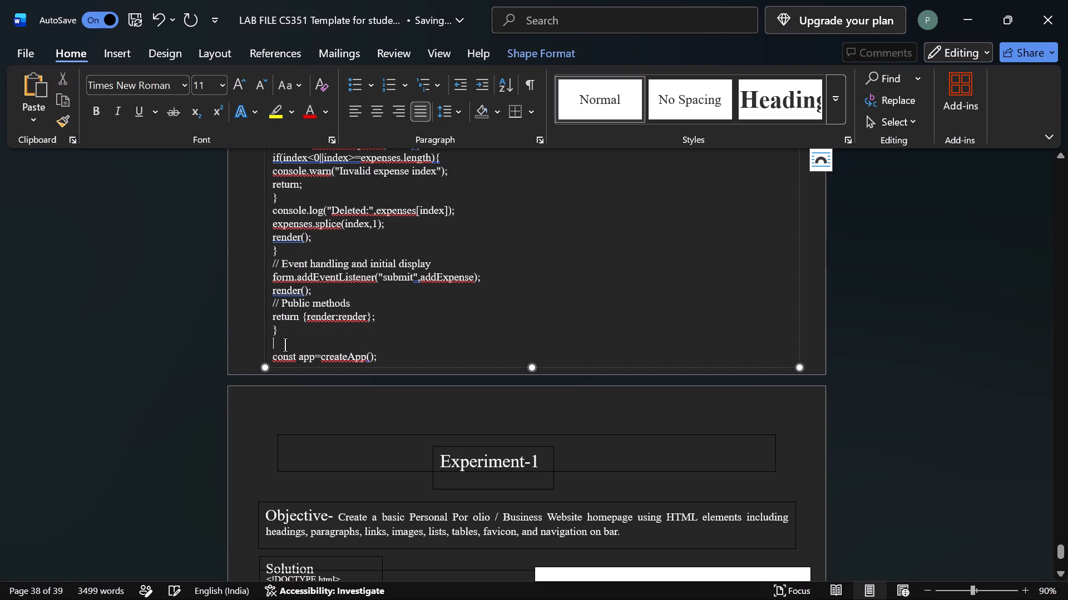
{"action": "key", "text": "BackSpace"}
Delete the blank lines above the if(!name check, the const name line and the "// Add expense with validation" comment.
{"action": "scroll", "coordinate": [352, 304], "scroll_direction": "up", "scroll_amount": 1}
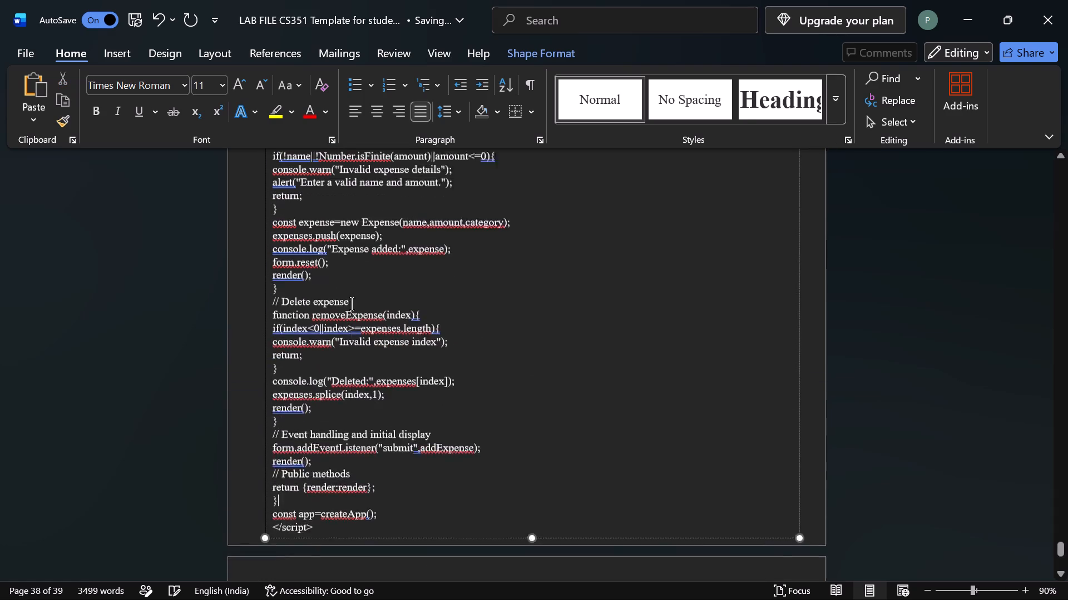
{"action": "scroll", "coordinate": [352, 304], "scroll_direction": "up", "scroll_amount": 2}
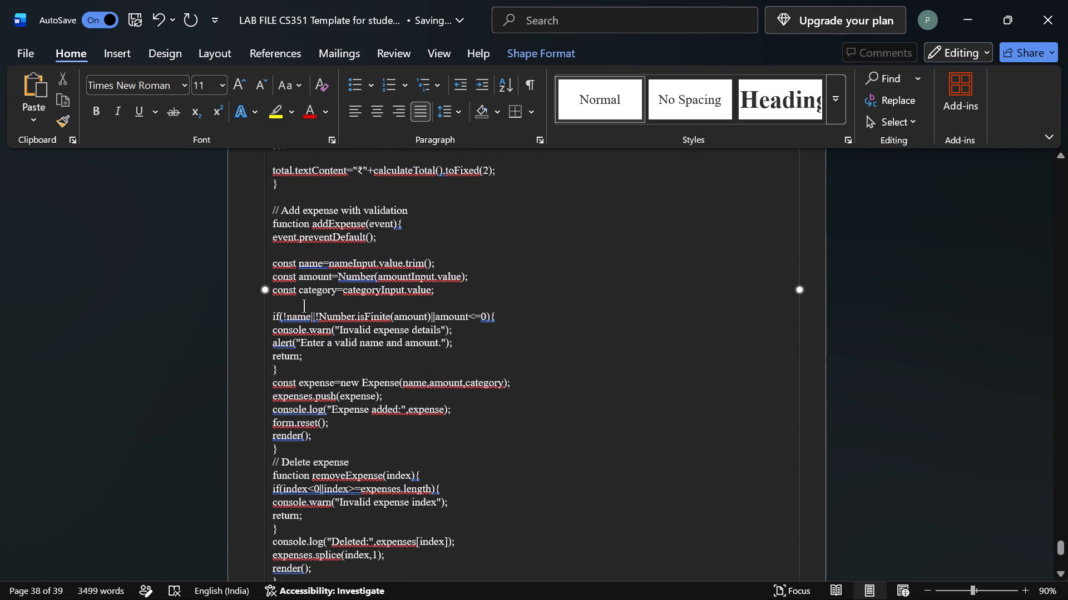
{"action": "left_click", "coordinate": [304, 306]}
{"action": "key", "text": "BackSpace"}
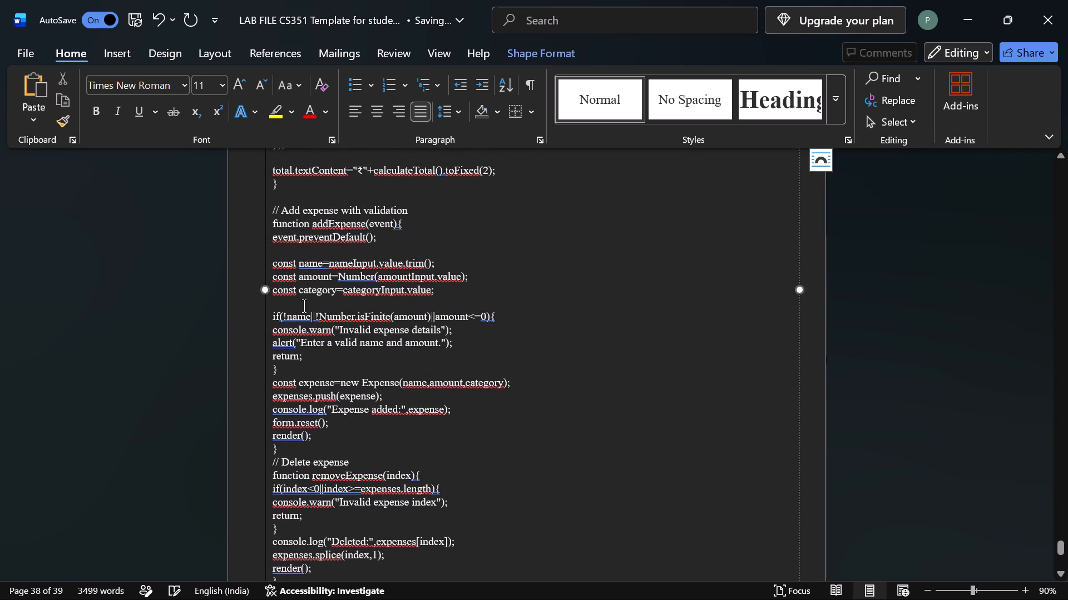
{"action": "left_click", "coordinate": [300, 304]}
{"action": "key", "text": "BackSpace"}
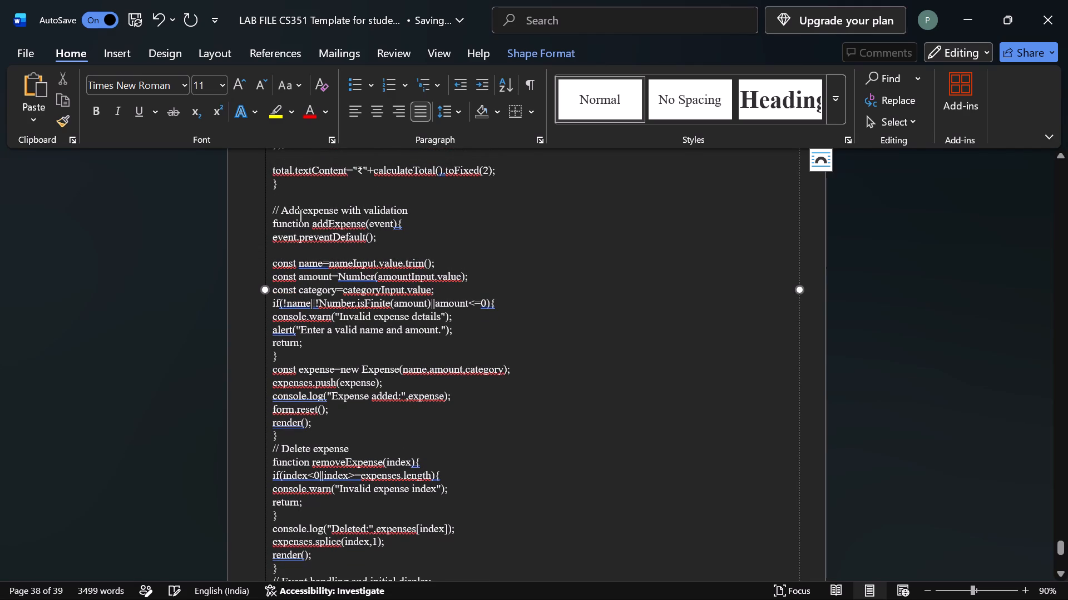
{"action": "left_click", "coordinate": [290, 258]}
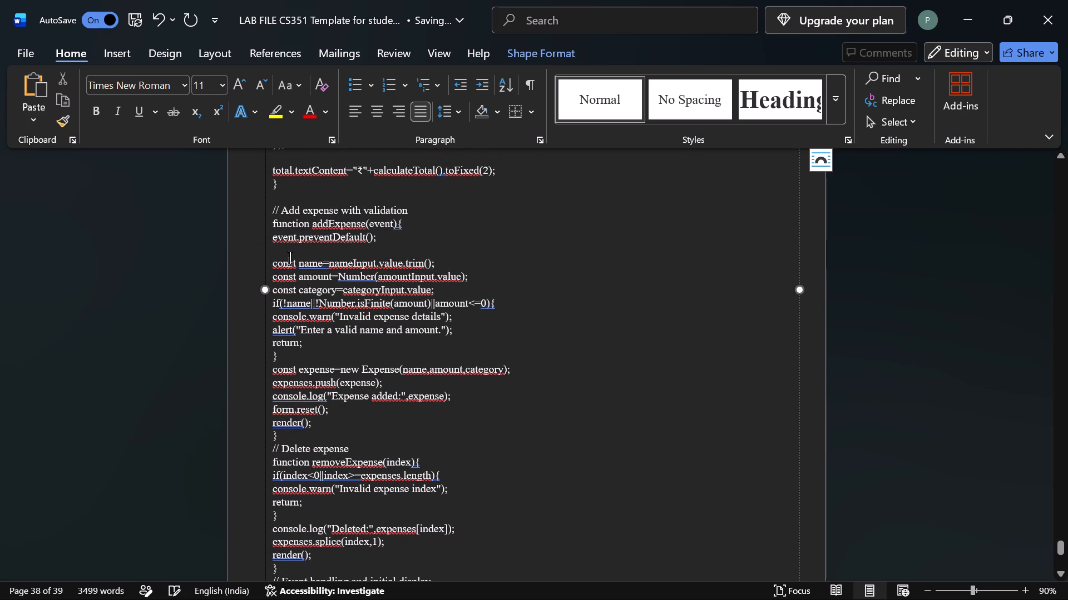
{"action": "left_click", "coordinate": [288, 253]}
{"action": "key", "text": "BackSpace"}
{"action": "key", "text": "BackSpace"}
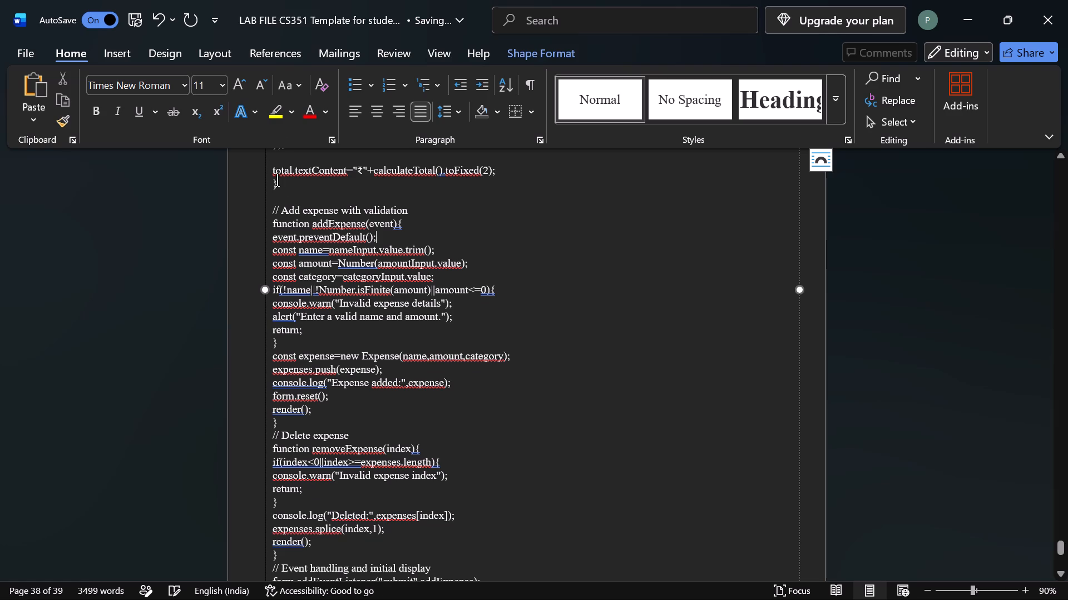
{"action": "left_click", "coordinate": [281, 192]}
{"action": "key", "text": "BackSpace"}
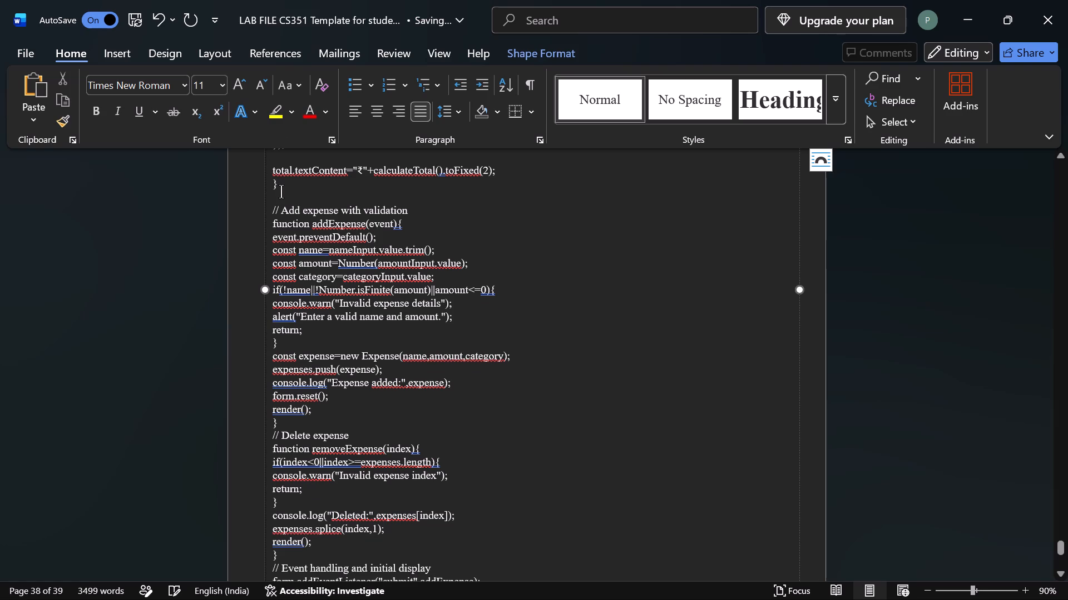
{"action": "key", "text": "BackSpace"}
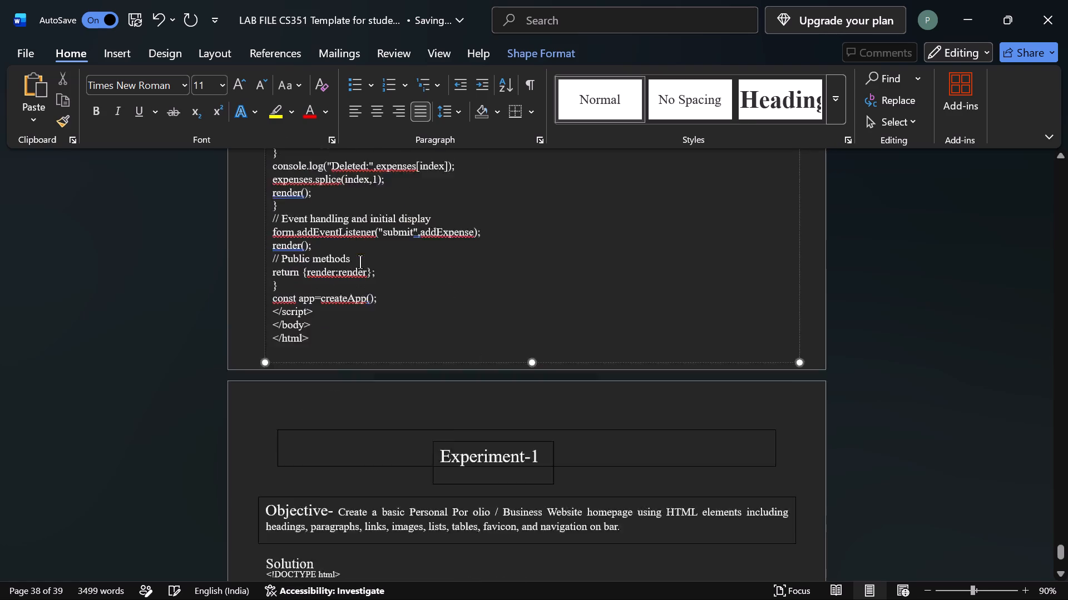
{"action": "scroll", "coordinate": [360, 262], "scroll_direction": "up", "scroll_amount": 3}
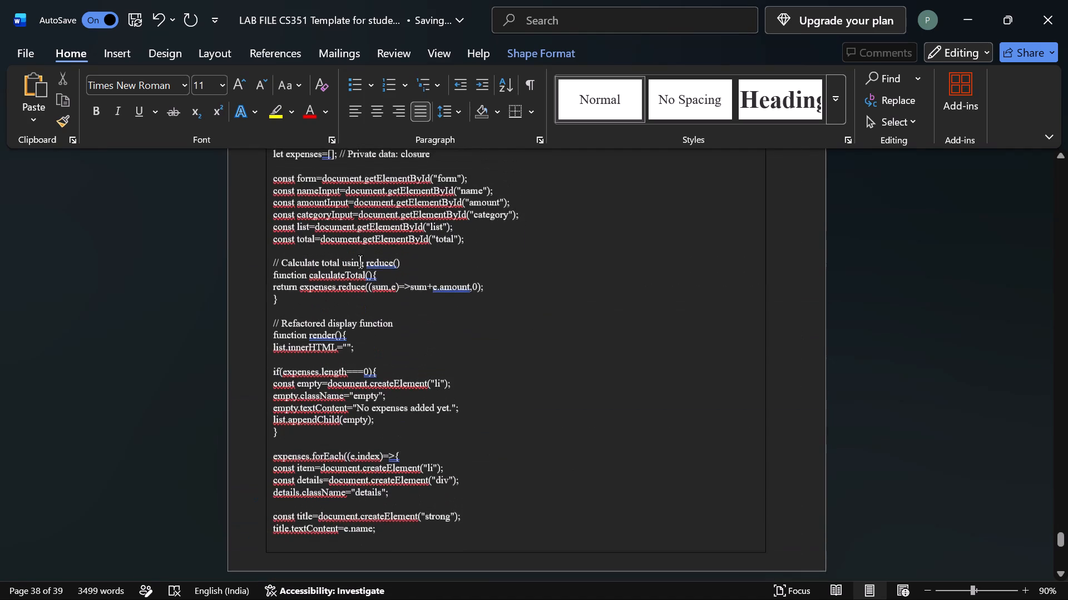
Insert a blank page after the text box that ends the expense tracker code, before the Experiment-1 page.
{"action": "scroll", "coordinate": [360, 262], "scroll_direction": "up", "scroll_amount": 1}
{"action": "left_click", "coordinate": [360, 262]}
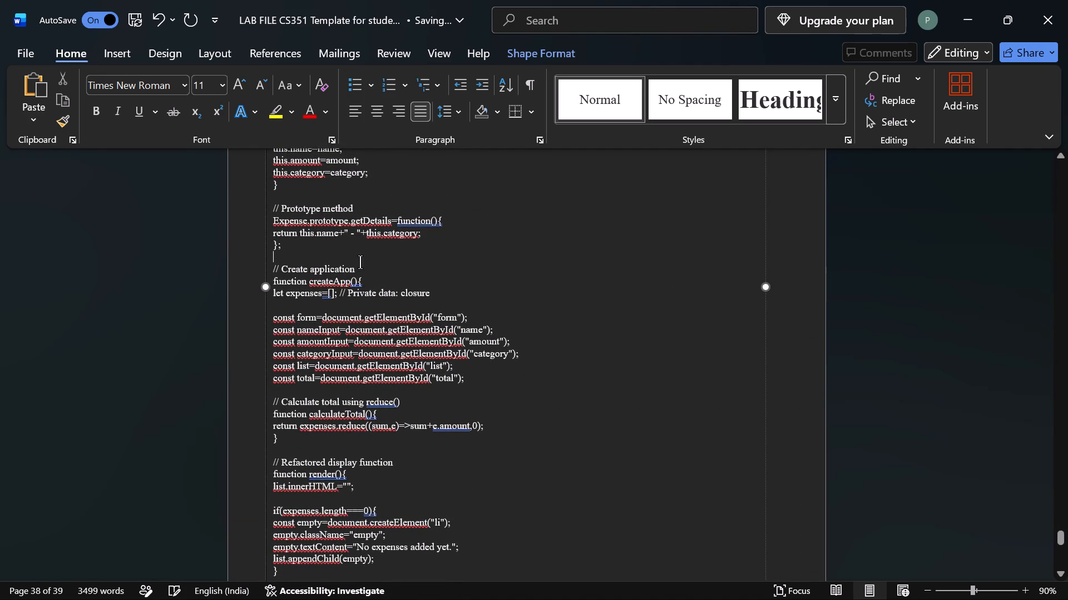
{"action": "scroll", "coordinate": [328, 316], "scroll_direction": "down", "scroll_amount": 2}
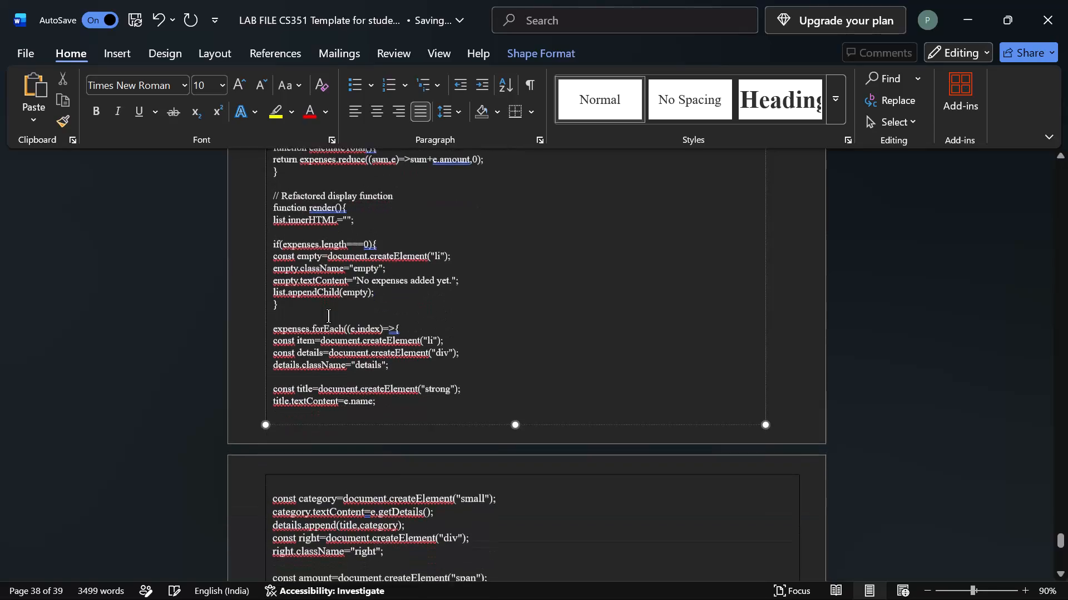
{"action": "scroll", "coordinate": [328, 316], "scroll_direction": "down", "scroll_amount": 5}
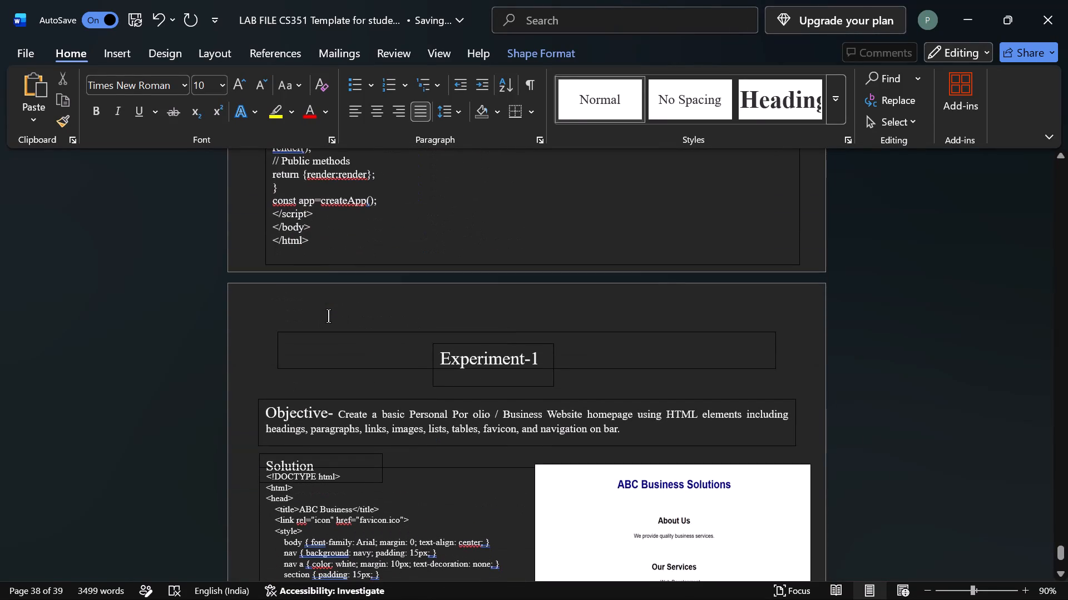
{"action": "left_click", "coordinate": [256, 257]}
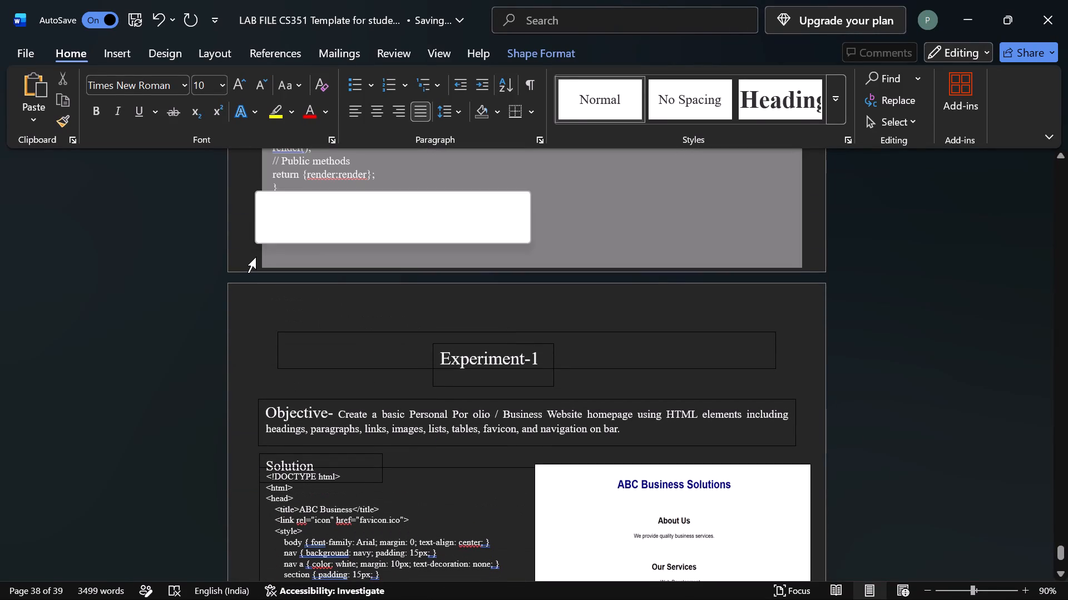
{"action": "left_click", "coordinate": [244, 264]}
{"action": "left_click", "coordinate": [342, 271]}
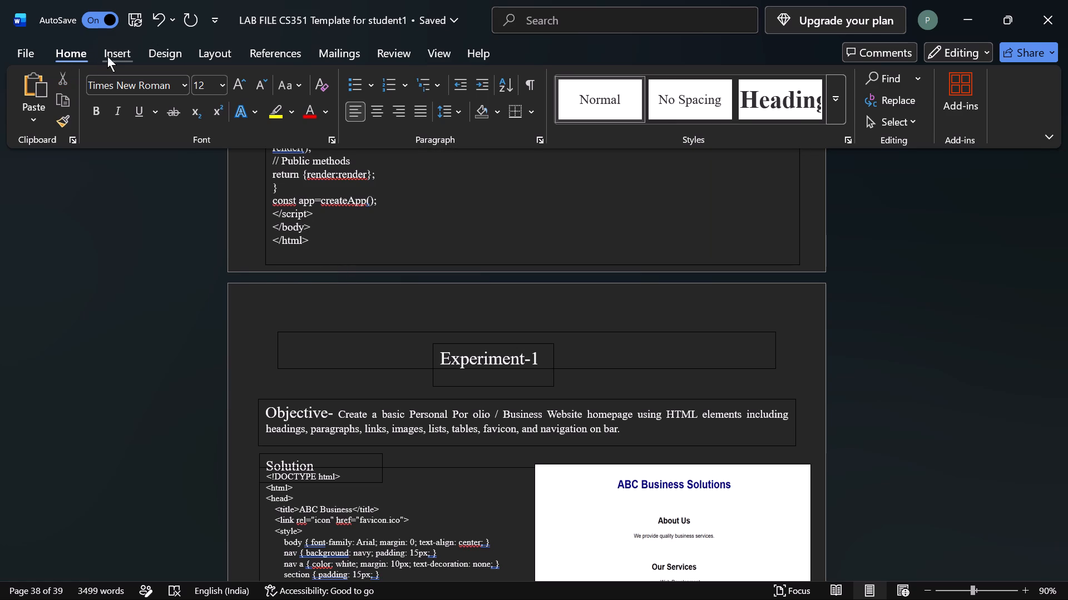
{"action": "left_click", "coordinate": [107, 56]}
{"action": "left_click", "coordinate": [49, 108]}
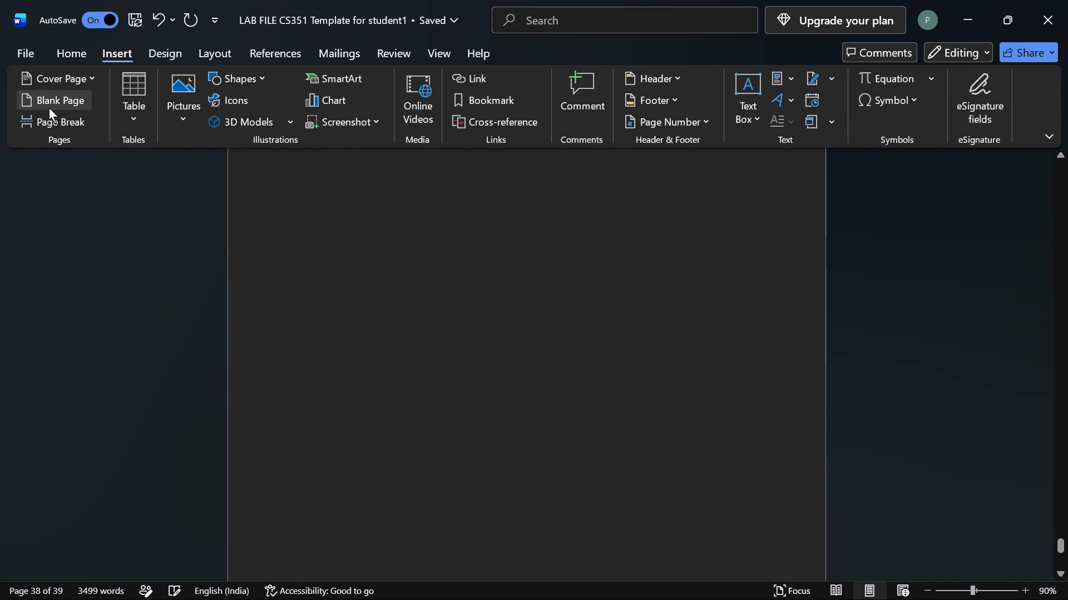
Draw a text box about 8.42 cm wide and 2.23 cm high at the top of the new page and remove its white fill.
{"action": "left_click", "coordinate": [752, 103]}
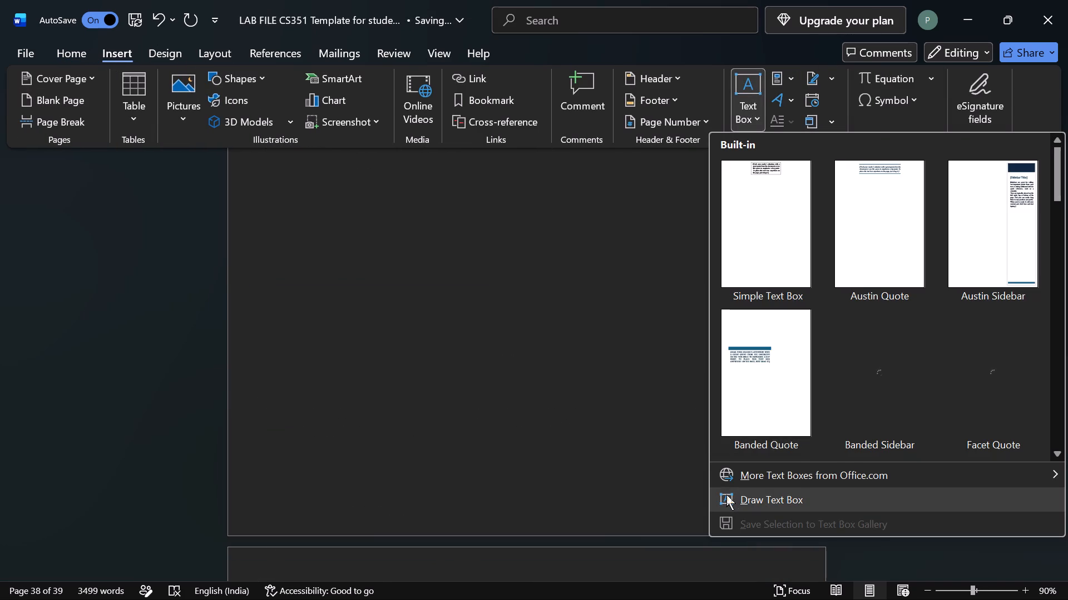
{"action": "left_click", "coordinate": [726, 494]}
{"action": "scroll", "coordinate": [516, 399], "scroll_direction": "up", "scroll_amount": 4}
{"action": "scroll", "coordinate": [516, 399], "scroll_direction": "down", "scroll_amount": 1}
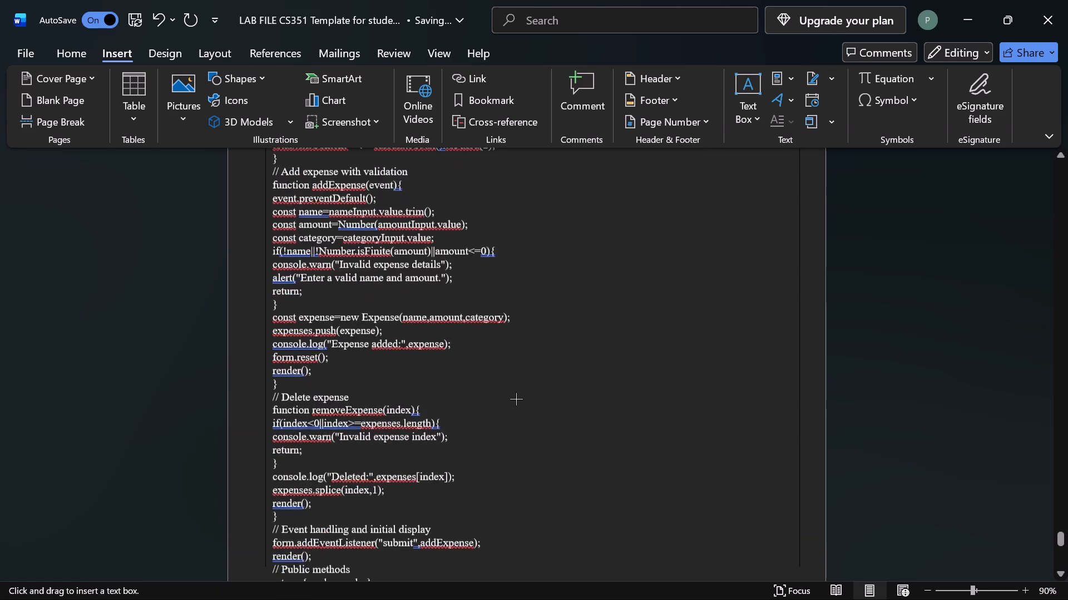
{"action": "scroll", "coordinate": [516, 399], "scroll_direction": "down", "scroll_amount": 1}
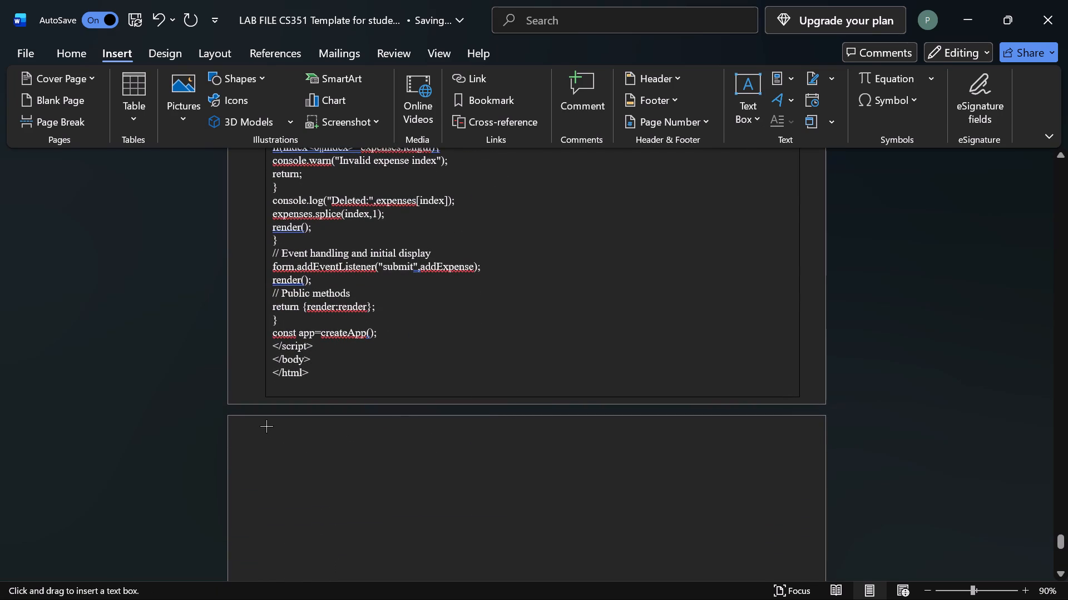
{"action": "left_click_drag", "start_coordinate": [266, 426], "coordinate": [507, 489]}
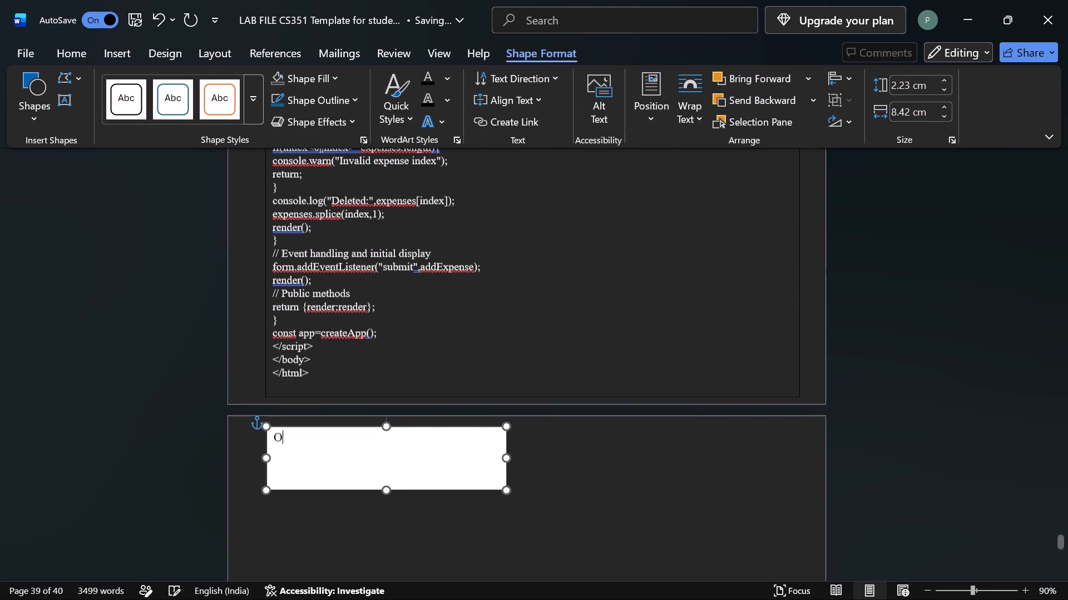
{"action": "key", "text": "BackSpace"}
{"action": "key", "text": "BackSpace"}
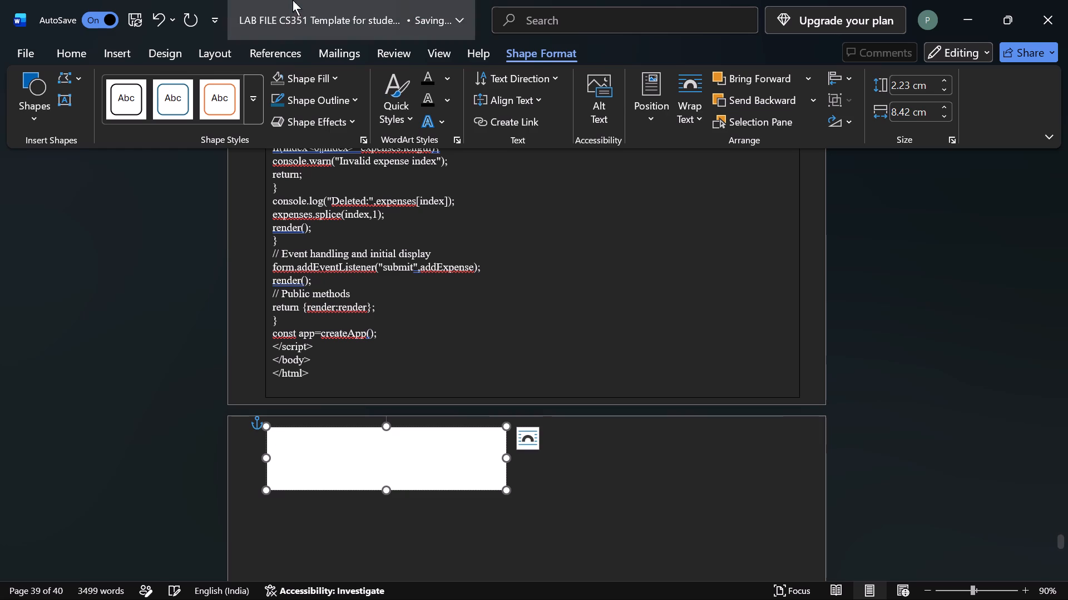
{"action": "left_click_drag", "start_coordinate": [336, 74], "coordinate": [299, 365]}
{"action": "left_click", "coordinate": [299, 365]}
Enter the label "Output Screen" in the new text box and set it to font size 14.
{"action": "left_click", "coordinate": [296, 458]}
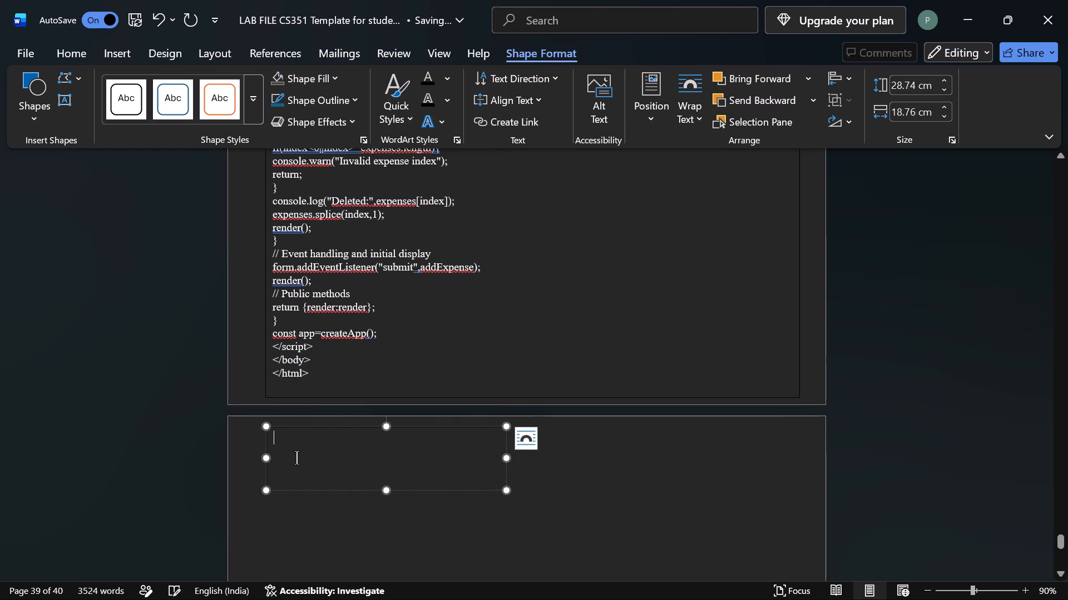
{"action": "type", "text": "ut["}
{"action": "key", "text": "BackSpace"}
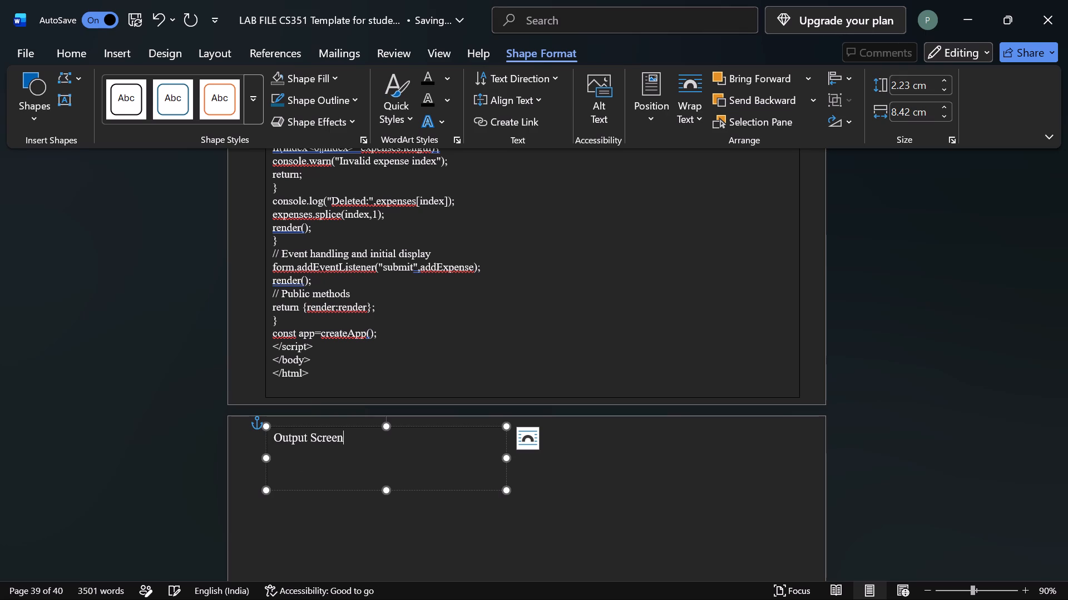
{"action": "key", "text": "ctrl+a"}
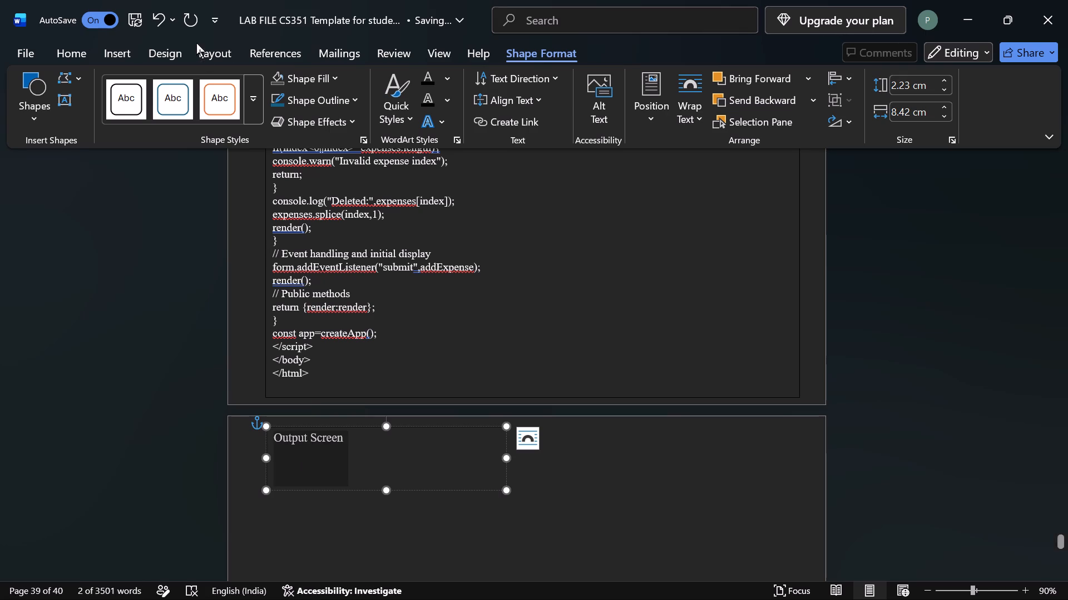
{"action": "left_click", "coordinate": [132, 61]}
{"action": "left_click", "coordinate": [86, 61]}
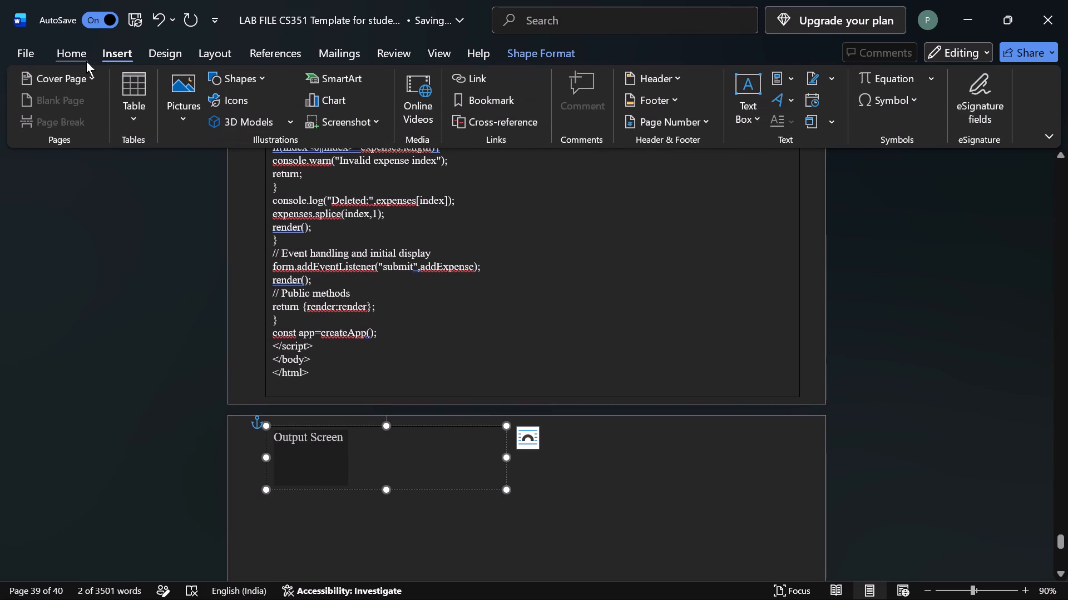
{"action": "left_click", "coordinate": [225, 89]}
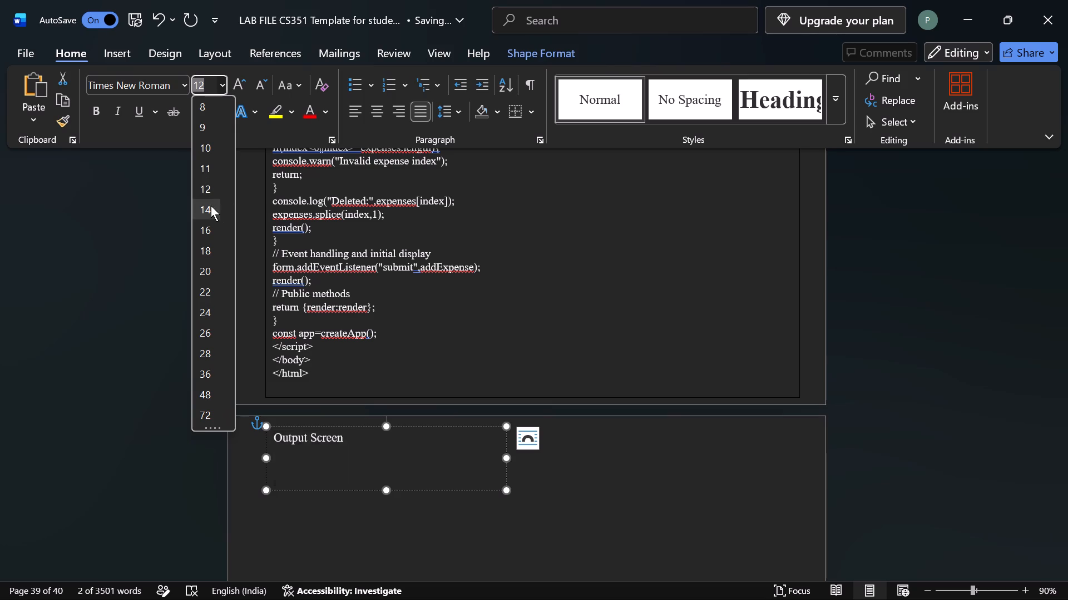
{"action": "left_click", "coordinate": [211, 206]}
{"action": "key", "text": "Right"}
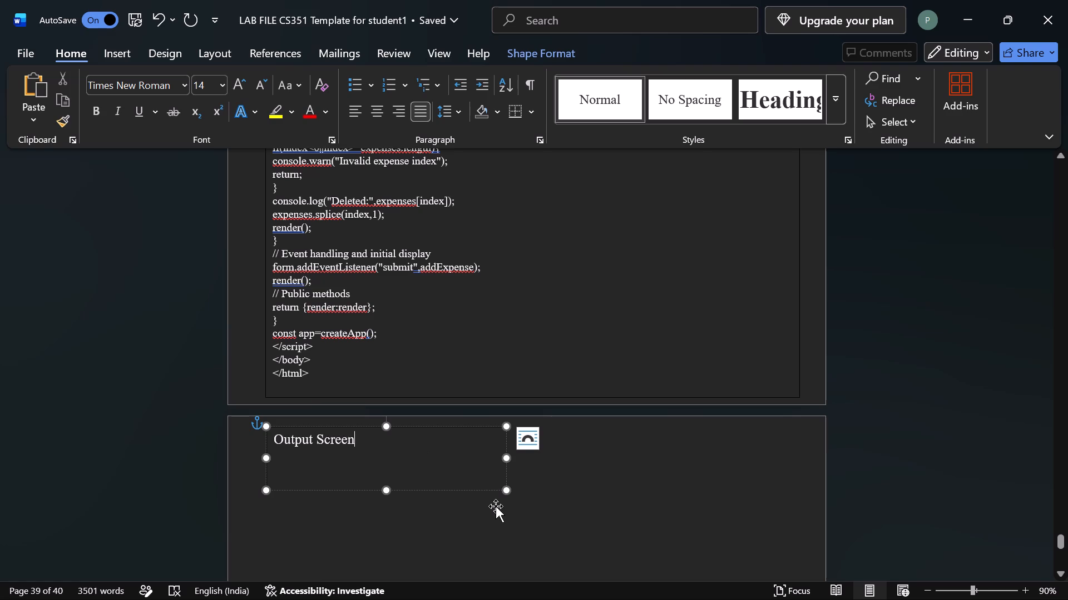
Shrink the Output Screen text box so it fits closely around its label.
{"action": "left_click_drag", "start_coordinate": [505, 488], "coordinate": [394, 447]}
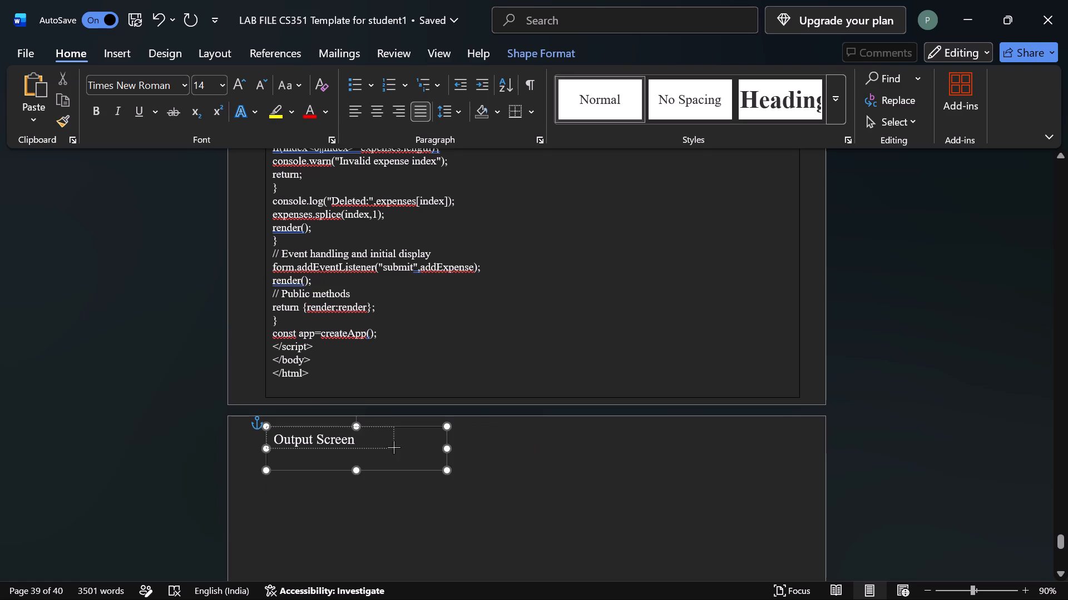
{"action": "left_click_drag", "start_coordinate": [394, 447], "coordinate": [403, 462]}
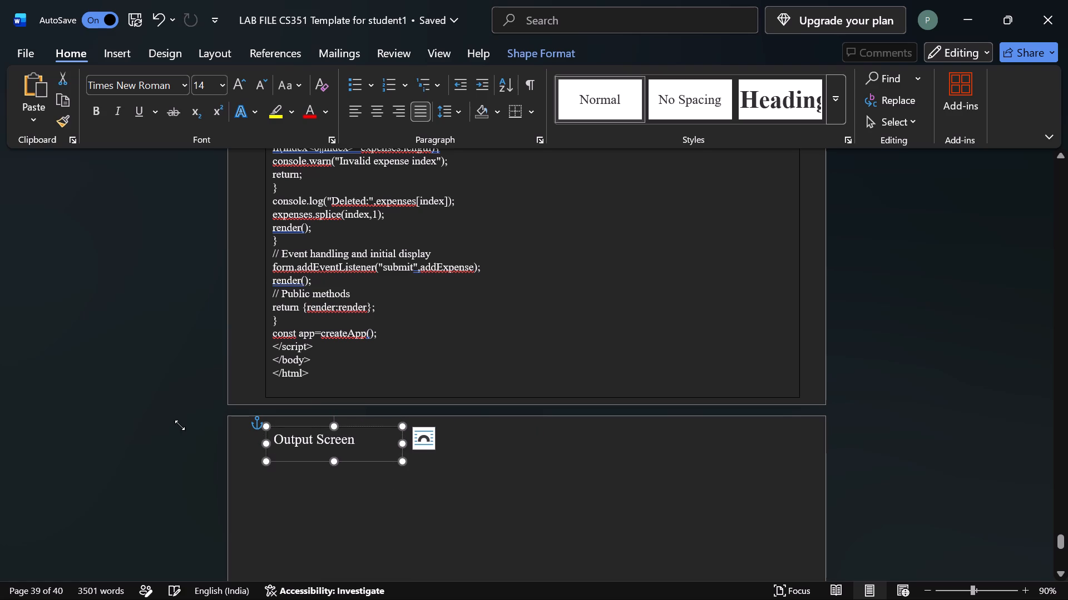
Draw a second text box about 18.99 cm wide and 14.67 cm high below the Output Screen label.
{"action": "scroll", "coordinate": [179, 424], "scroll_direction": "down", "scroll_amount": 1}
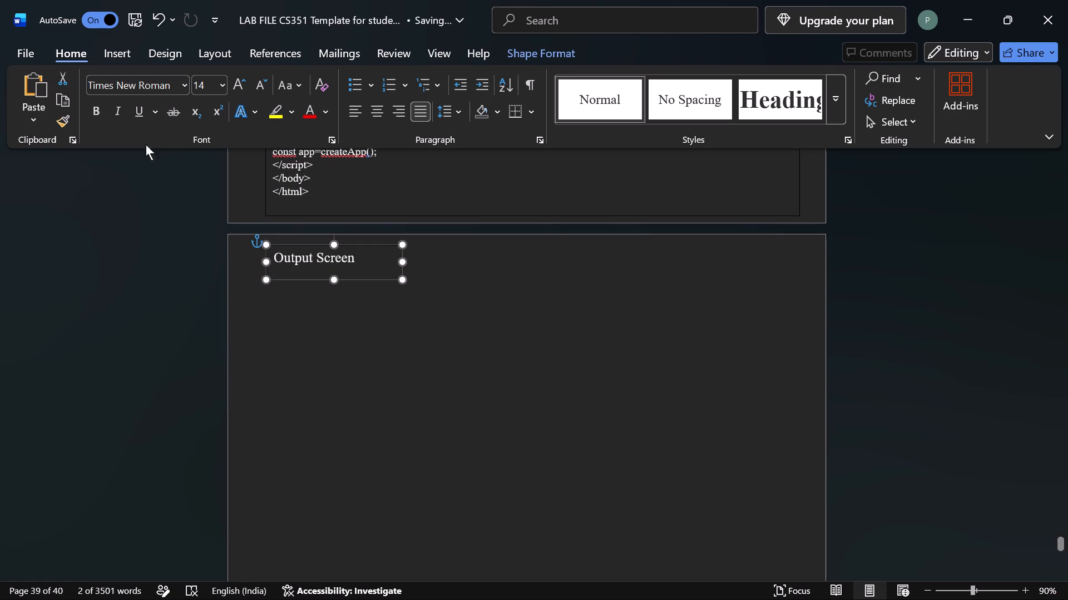
{"action": "left_click", "coordinate": [117, 39]}
{"action": "left_click", "coordinate": [121, 47]}
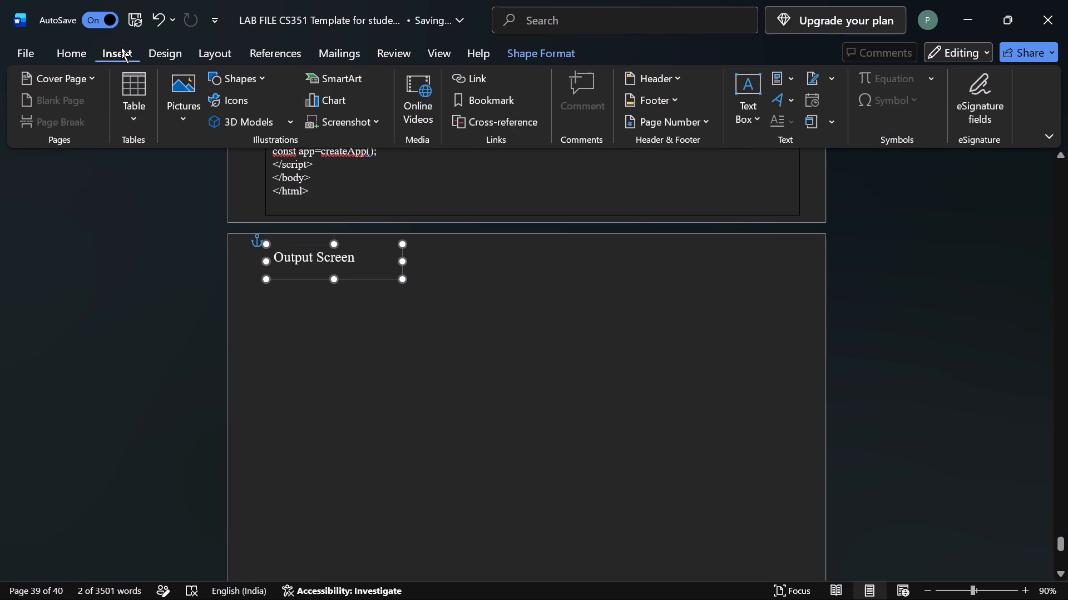
{"action": "left_click", "coordinate": [759, 98]}
{"action": "left_click", "coordinate": [767, 168]}
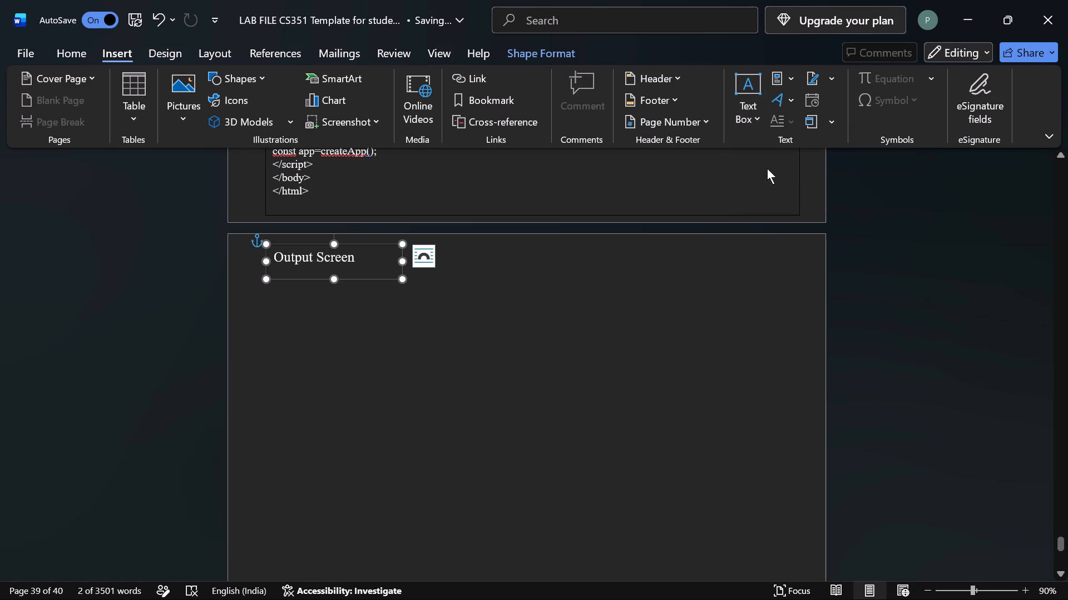
{"action": "scroll", "coordinate": [534, 353], "scroll_direction": "left", "scroll_amount": 1}
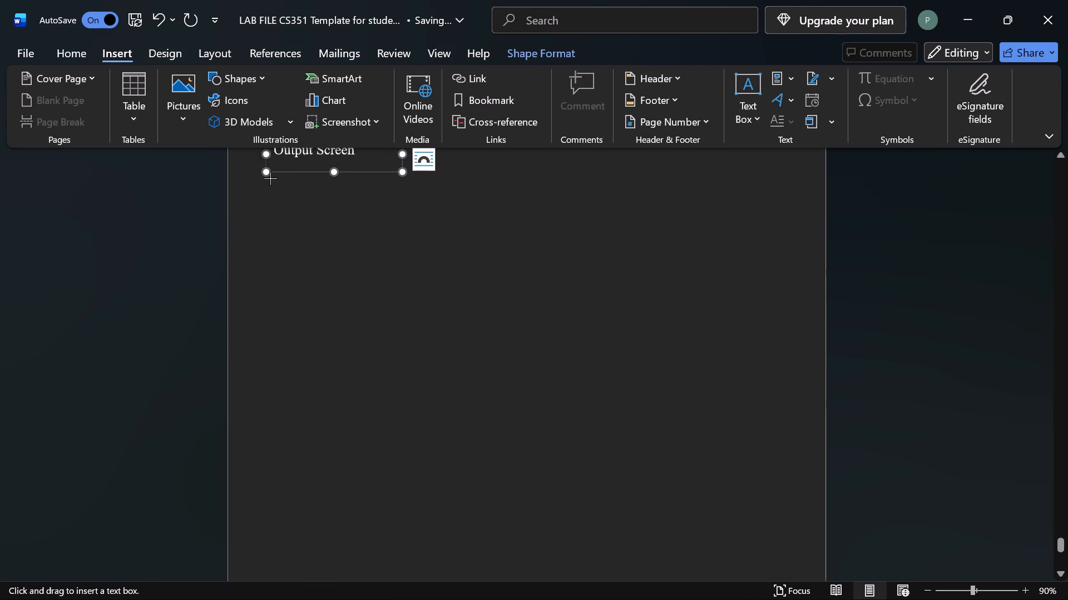
{"action": "left_click_drag", "start_coordinate": [266, 182], "coordinate": [426, 519]}
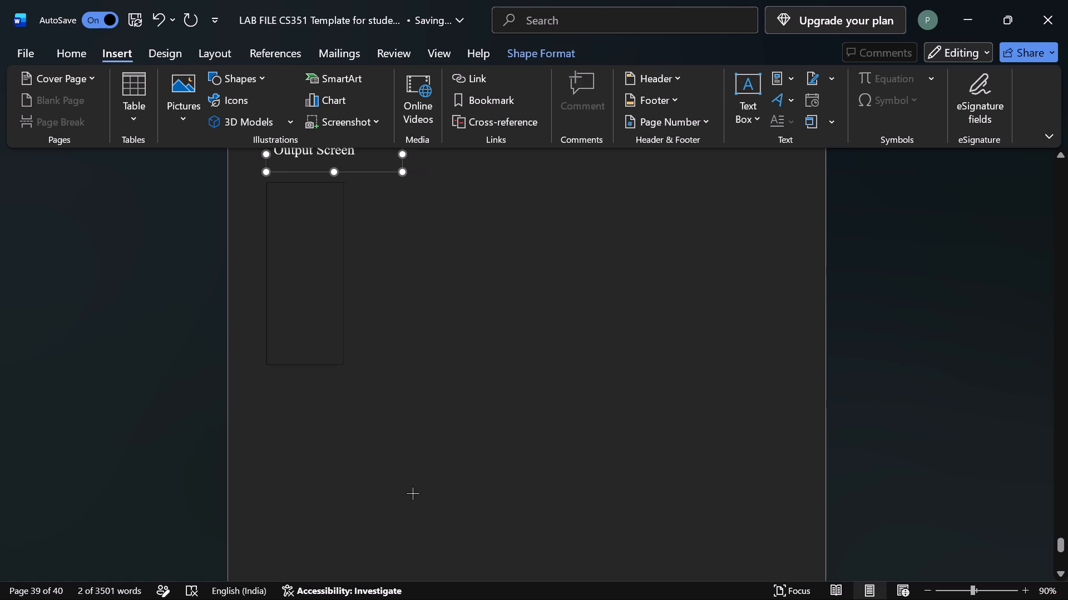
{"action": "left_click_drag", "start_coordinate": [426, 519], "coordinate": [807, 599]}
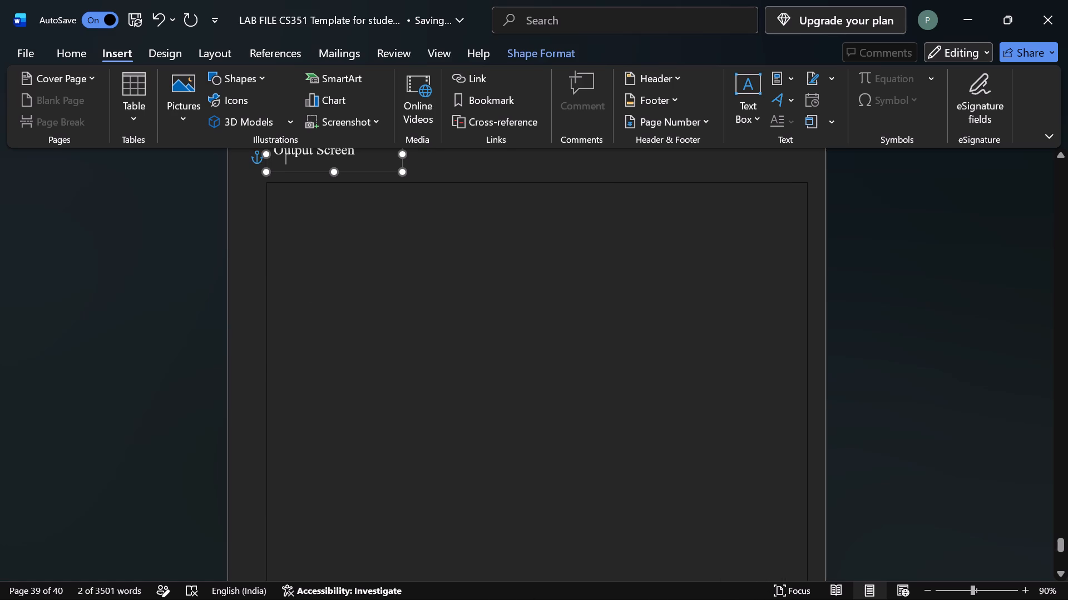
{"action": "scroll", "coordinate": [625, 447], "scroll_direction": "down", "scroll_amount": 1}
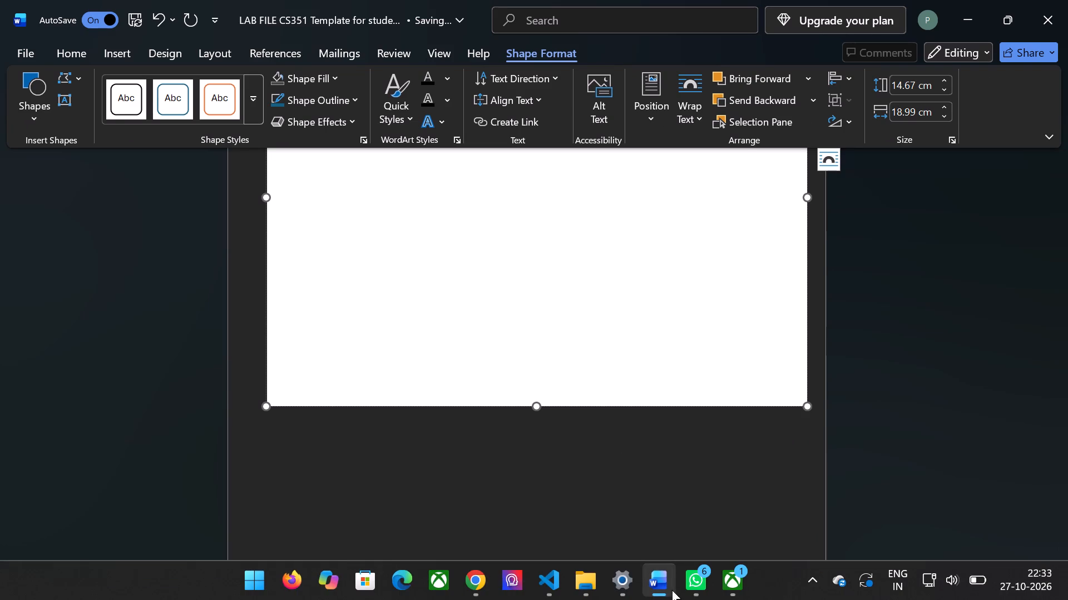
Switch to Chrome to check the exp9.html expense tracker output, and return to the Word lab file.
{"action": "left_click", "coordinate": [486, 574]}
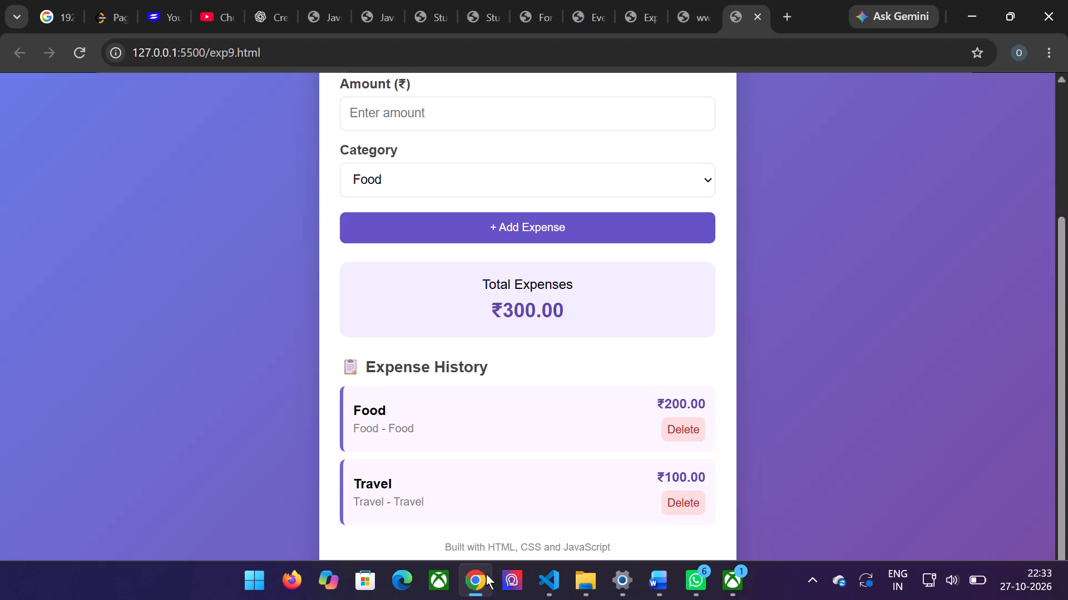
{"action": "scroll", "coordinate": [628, 438], "scroll_direction": "right", "scroll_amount": 1}
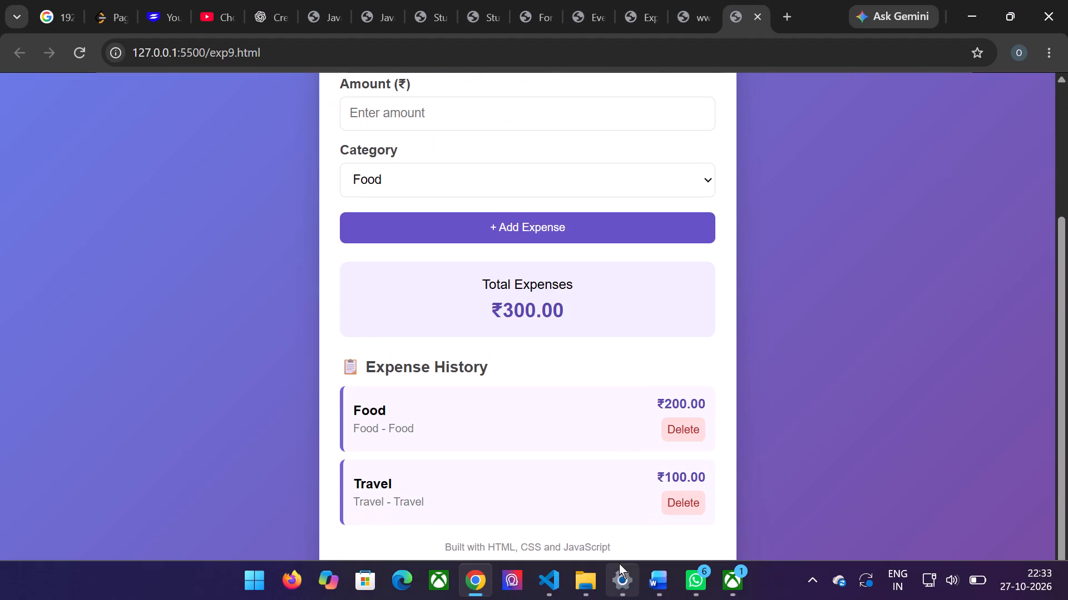
{"action": "left_click", "coordinate": [657, 573]}
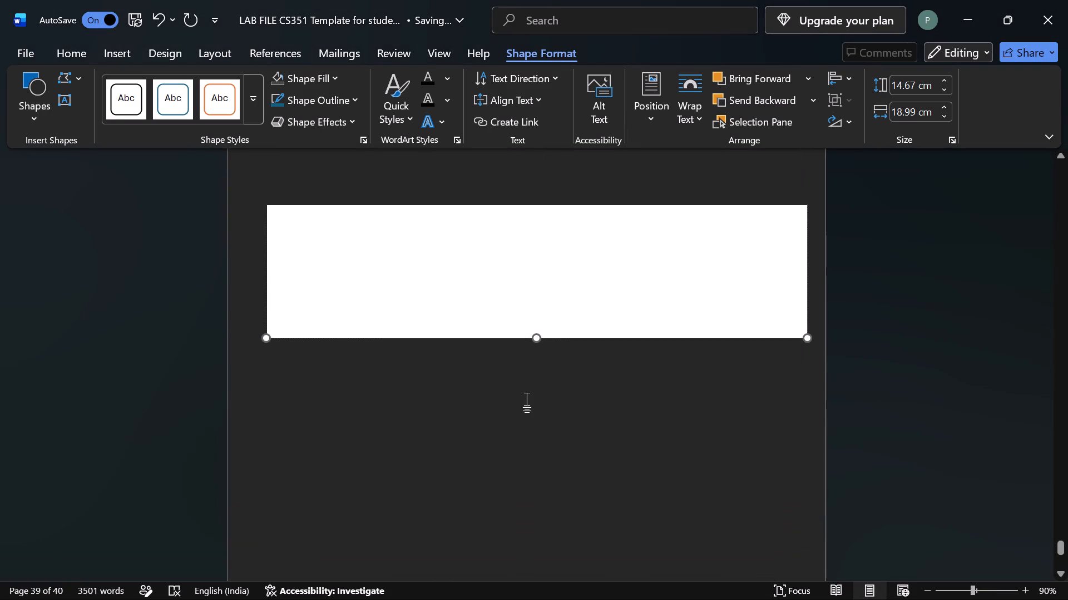
Reduce the height of the empty text box below the Output Screen label to about 13.4 cm.
{"action": "left_click_drag", "start_coordinate": [539, 341], "coordinate": [539, 330]}
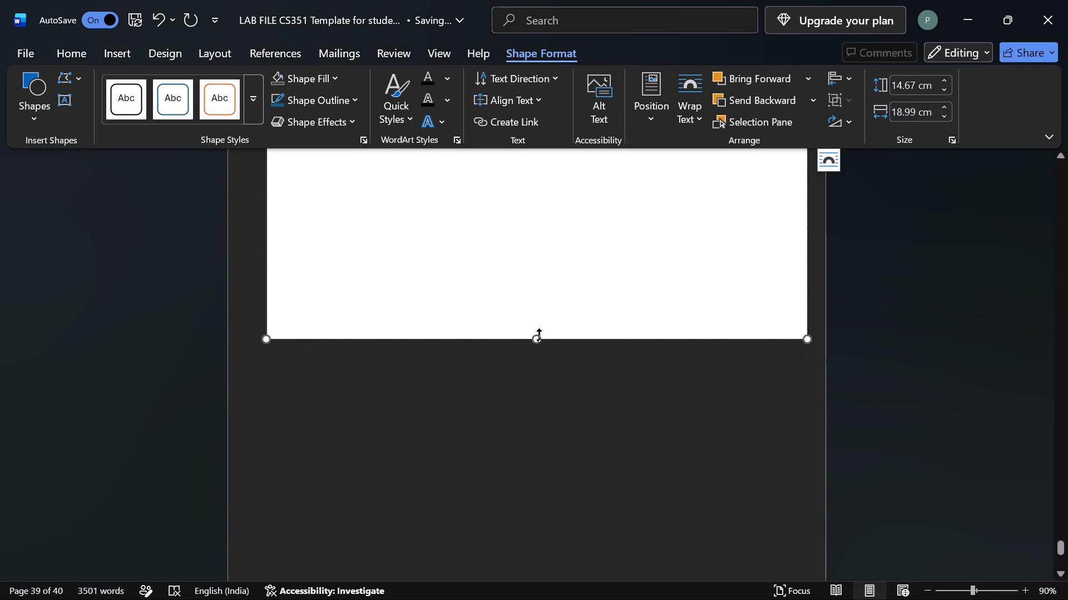
{"action": "left_click_drag", "start_coordinate": [539, 330], "coordinate": [537, 302]}
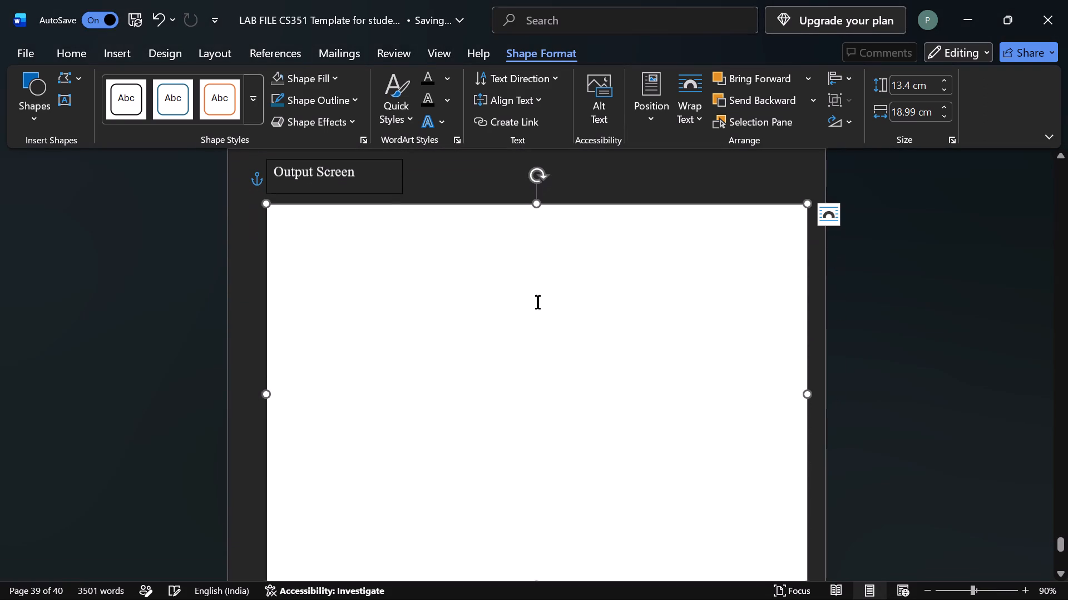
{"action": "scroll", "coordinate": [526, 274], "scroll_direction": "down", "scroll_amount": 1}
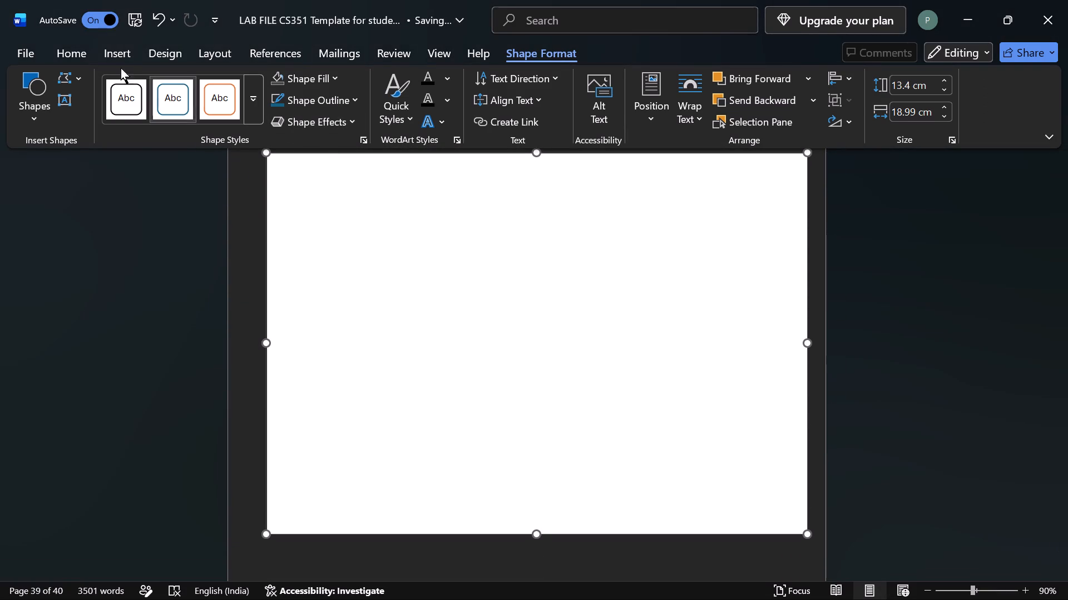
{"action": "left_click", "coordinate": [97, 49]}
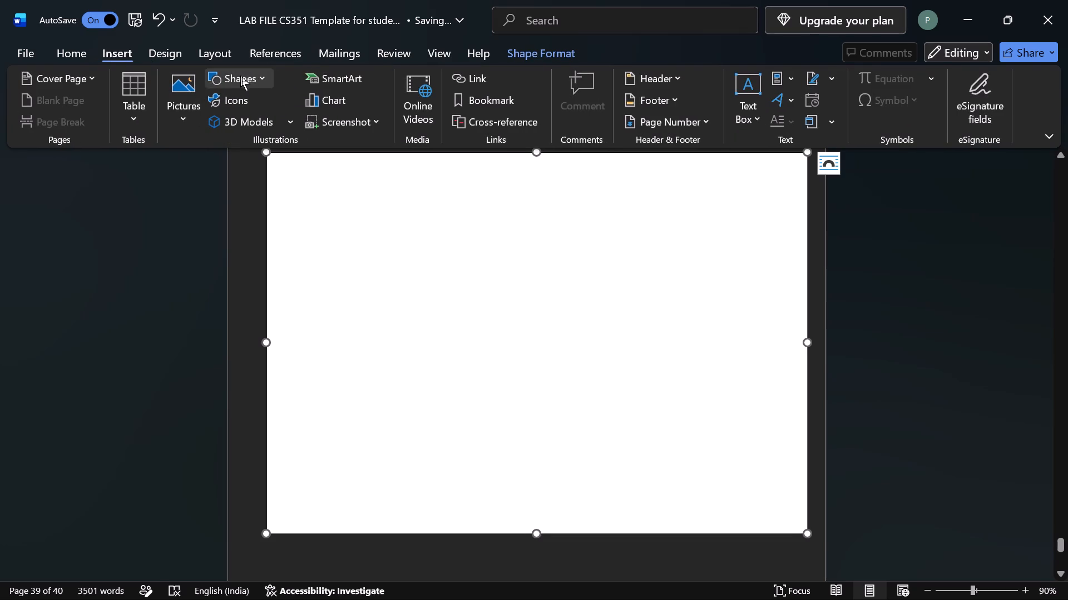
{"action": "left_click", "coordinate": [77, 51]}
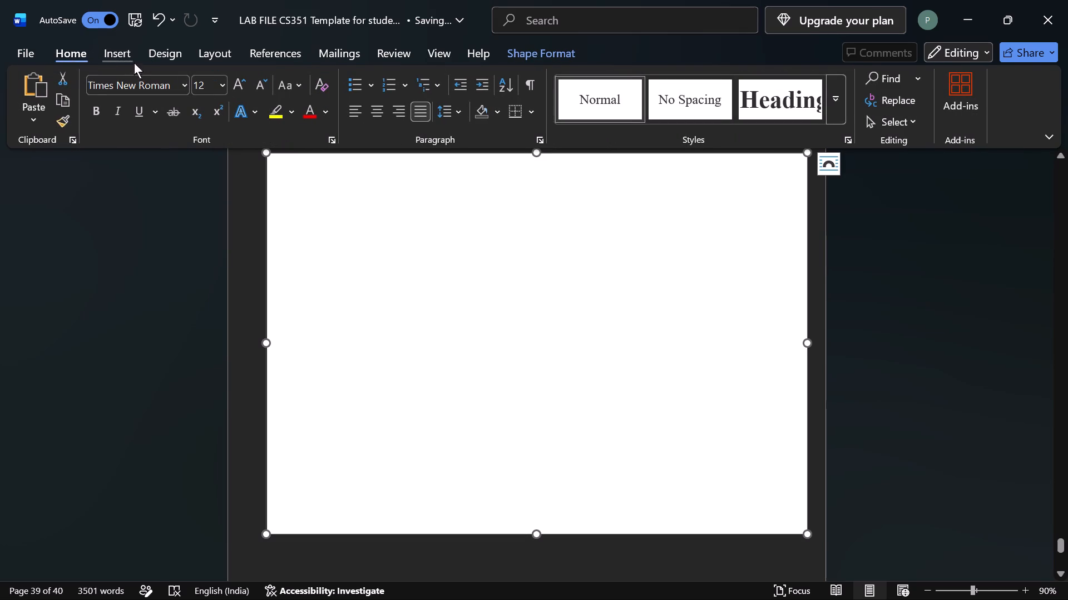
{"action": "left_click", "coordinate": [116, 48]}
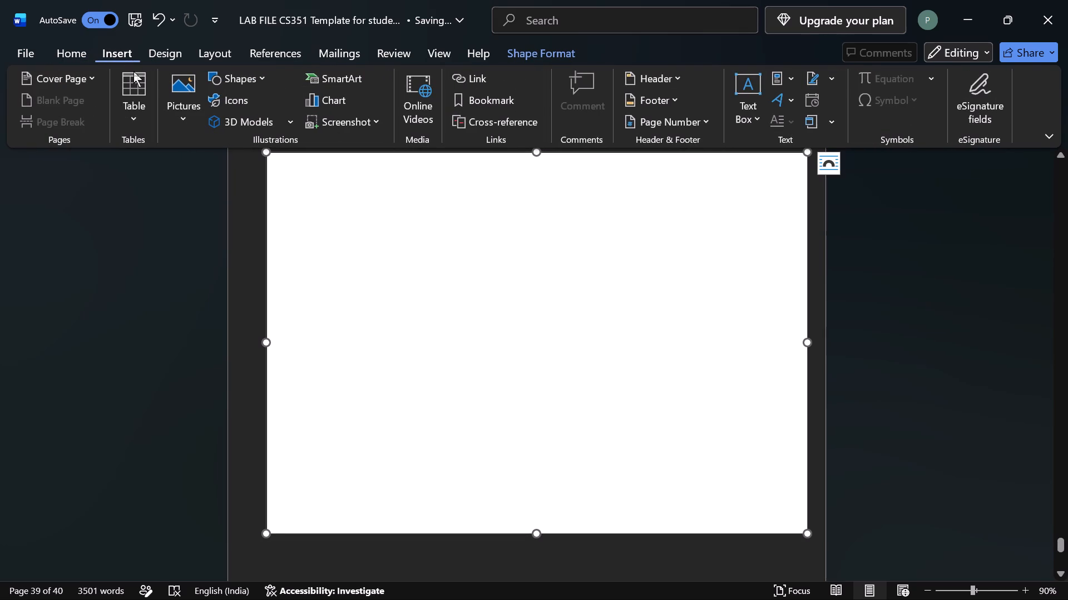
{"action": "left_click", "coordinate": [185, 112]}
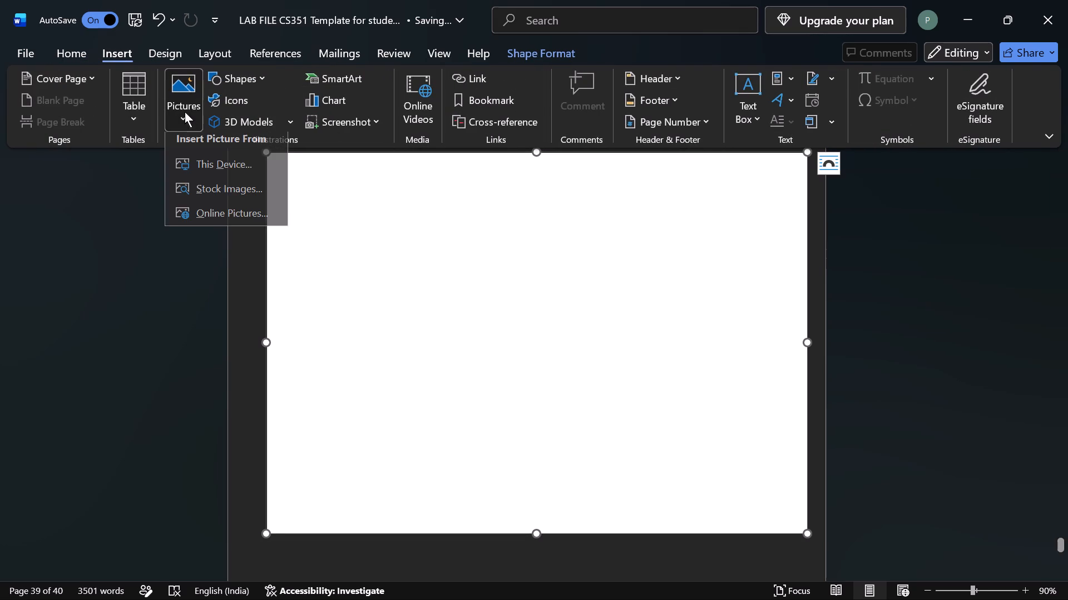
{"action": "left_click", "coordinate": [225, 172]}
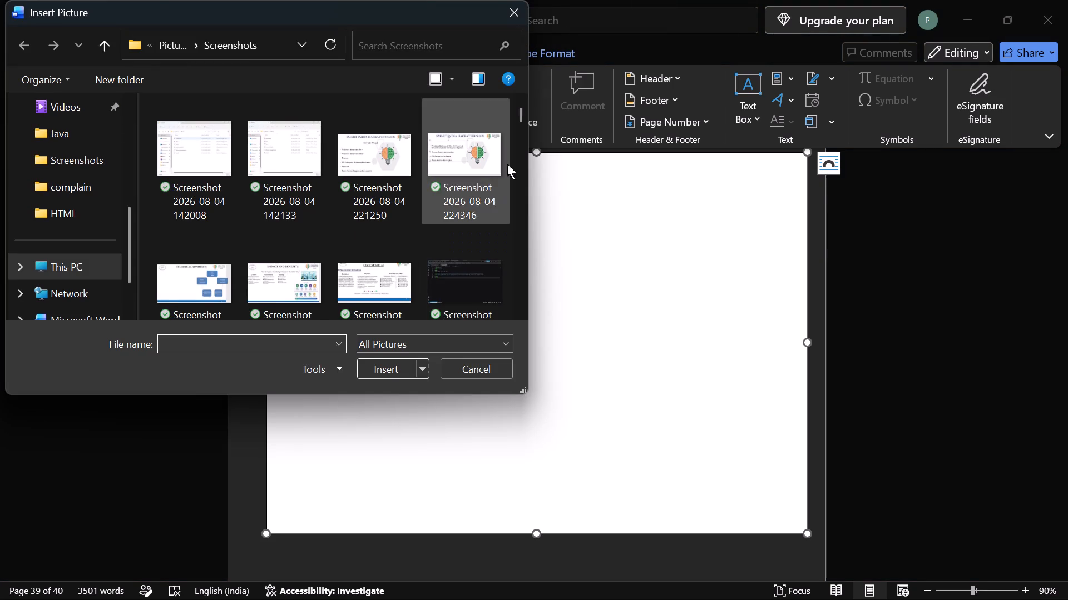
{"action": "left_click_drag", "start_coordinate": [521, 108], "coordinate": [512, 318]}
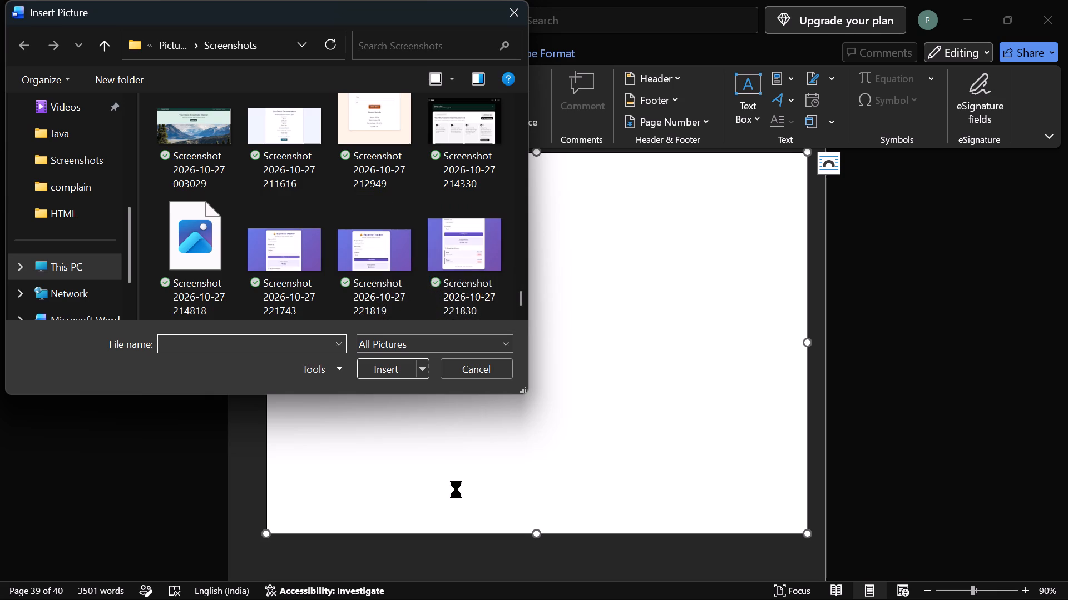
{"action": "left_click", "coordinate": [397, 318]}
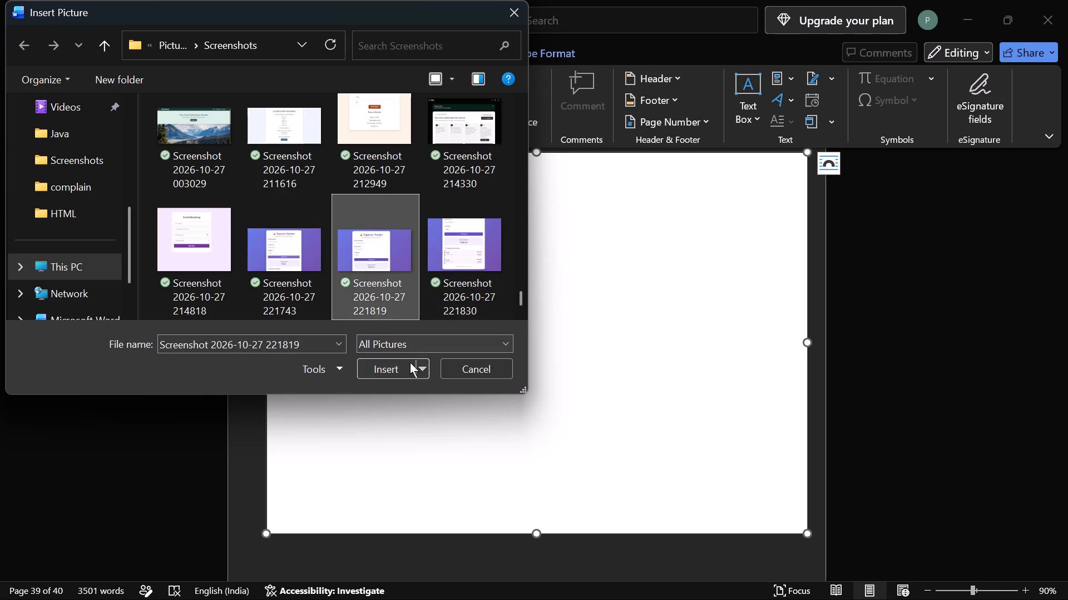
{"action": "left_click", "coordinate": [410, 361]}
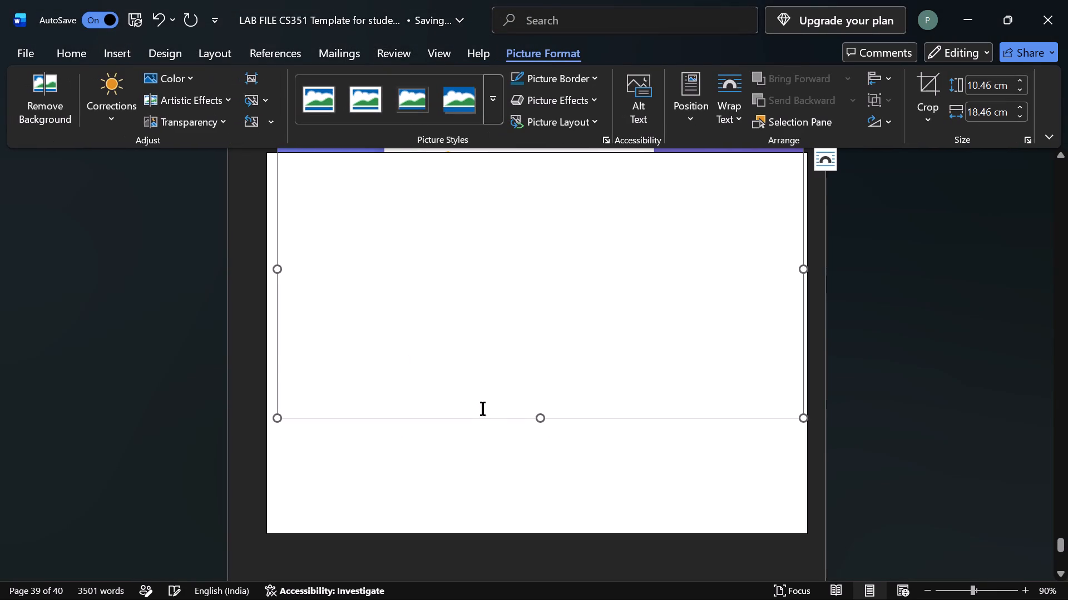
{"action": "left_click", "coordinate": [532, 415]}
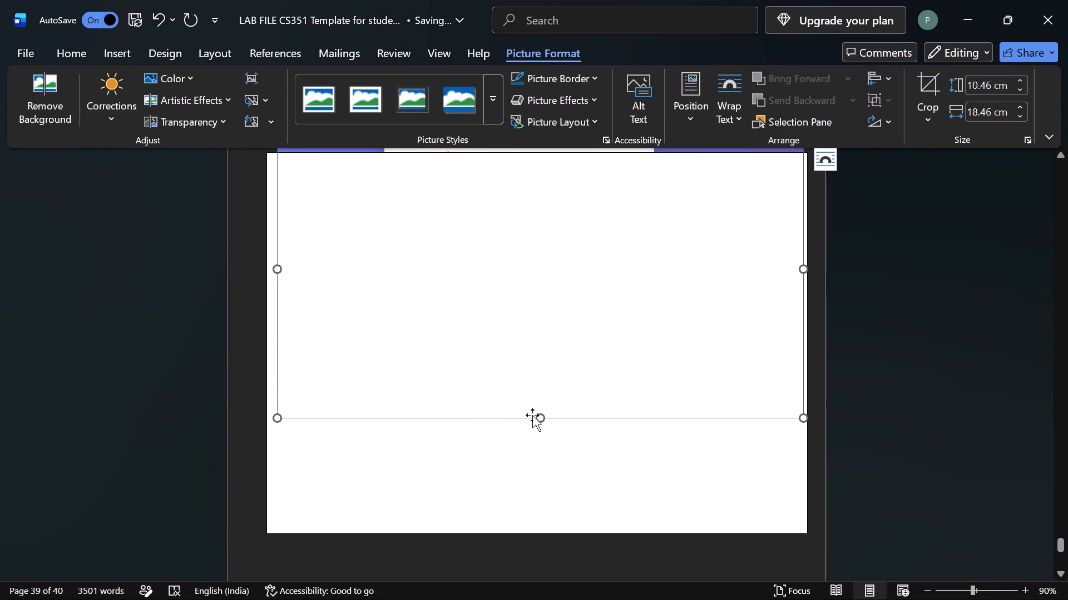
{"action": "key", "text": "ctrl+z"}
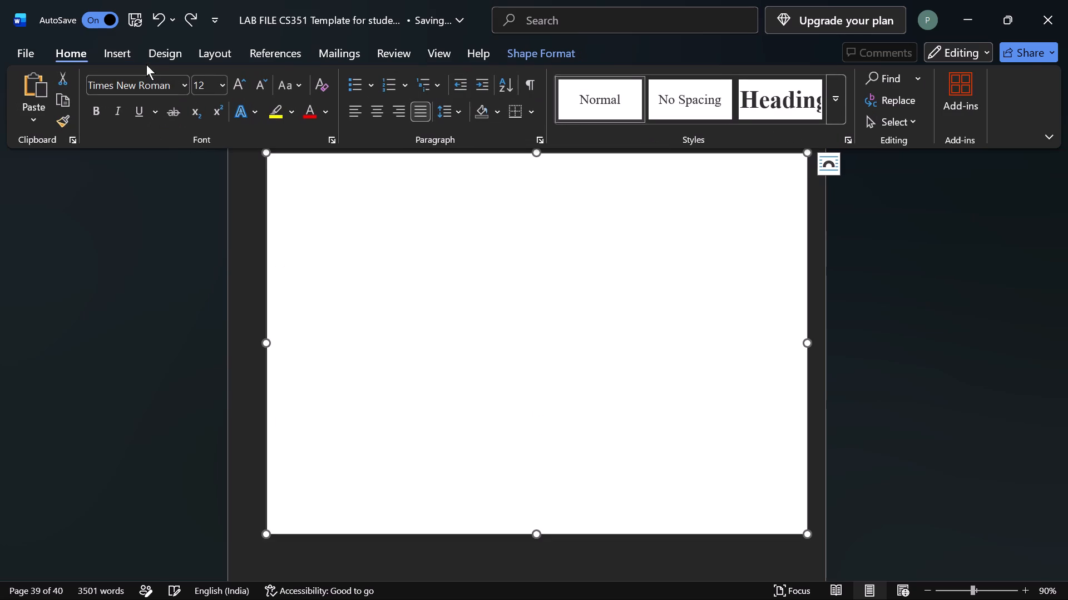
{"action": "left_click", "coordinate": [115, 49]}
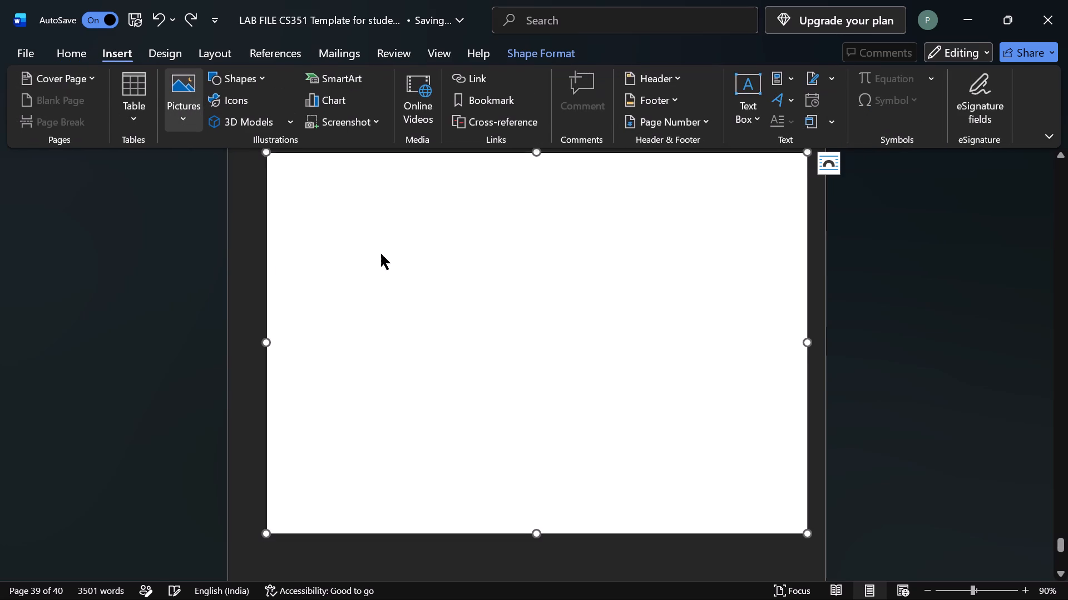
{"action": "left_click", "coordinate": [429, 301]}
{"action": "left_click", "coordinate": [189, 121]}
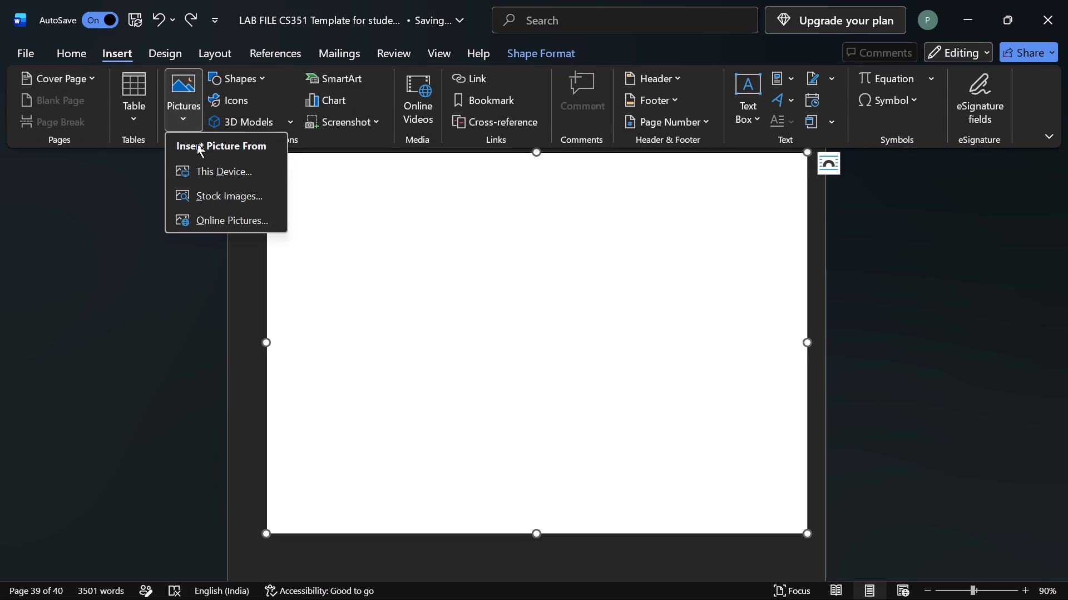
{"action": "left_click", "coordinate": [201, 165]}
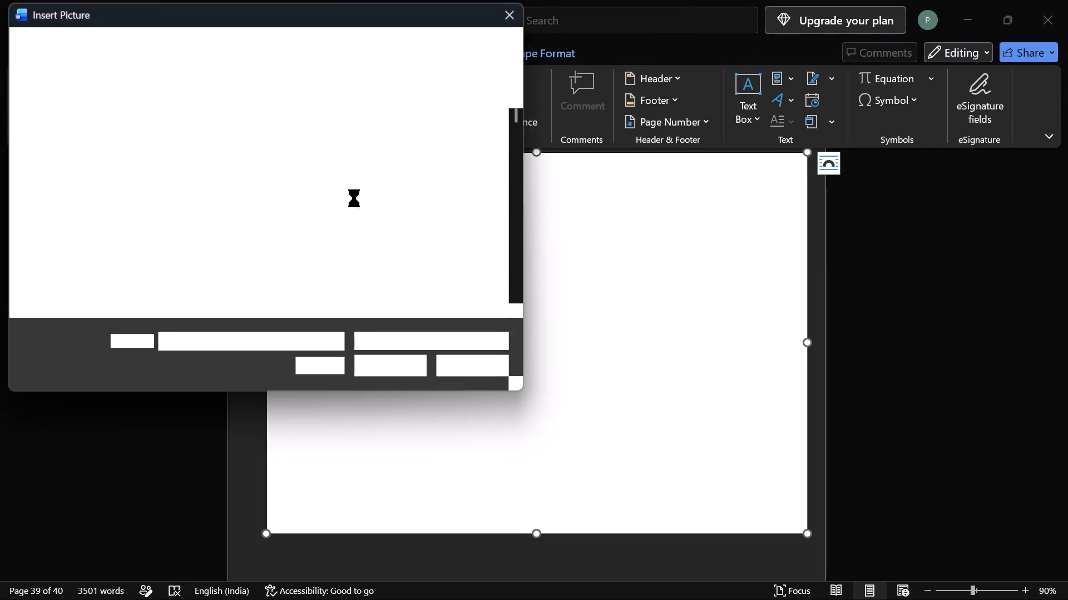
{"action": "left_click_drag", "start_coordinate": [520, 115], "coordinate": [520, 310]}
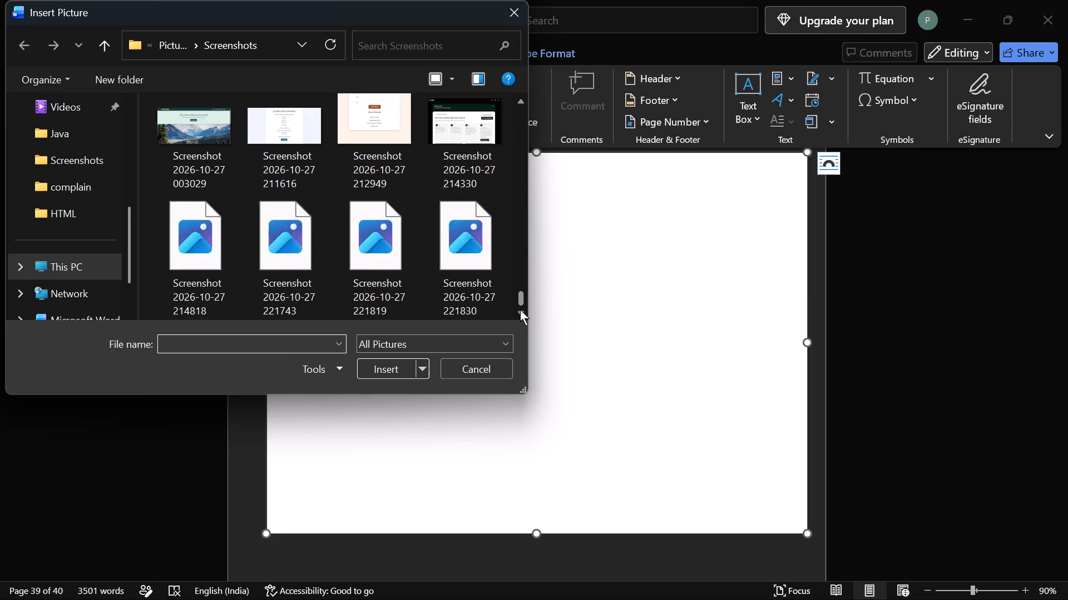
{"action": "left_click_drag", "start_coordinate": [520, 310], "coordinate": [518, 317]}
{"action": "left_click", "coordinate": [397, 244]}
{"action": "left_click", "coordinate": [406, 367]}
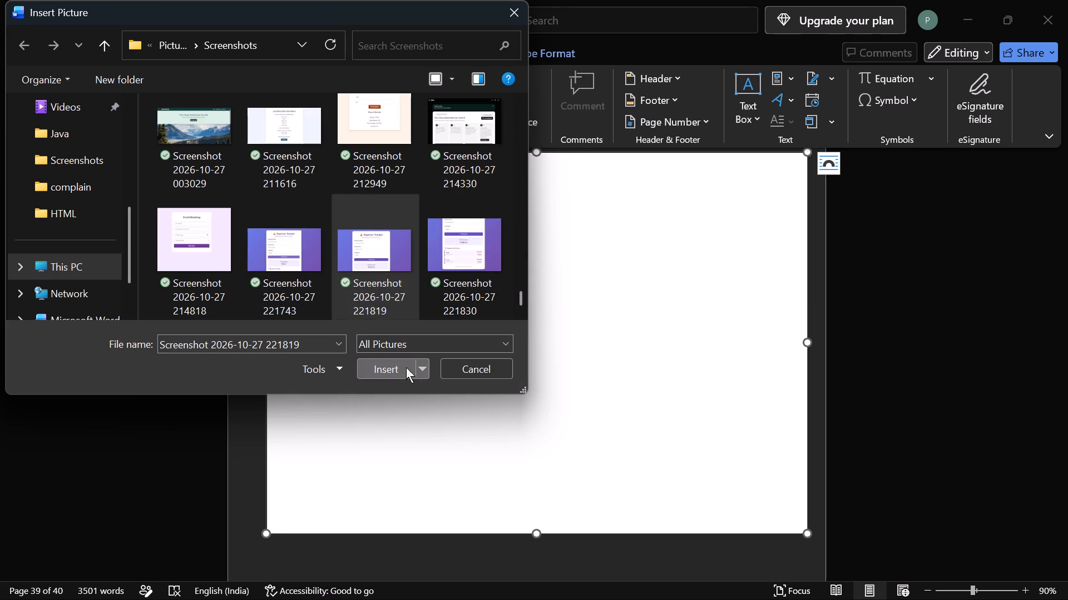
Stretch the inserted expense tracker screenshot to a height of about 13.31 cm so it fills its text box.
{"action": "scroll", "coordinate": [517, 317], "scroll_direction": "up", "scroll_amount": 1}
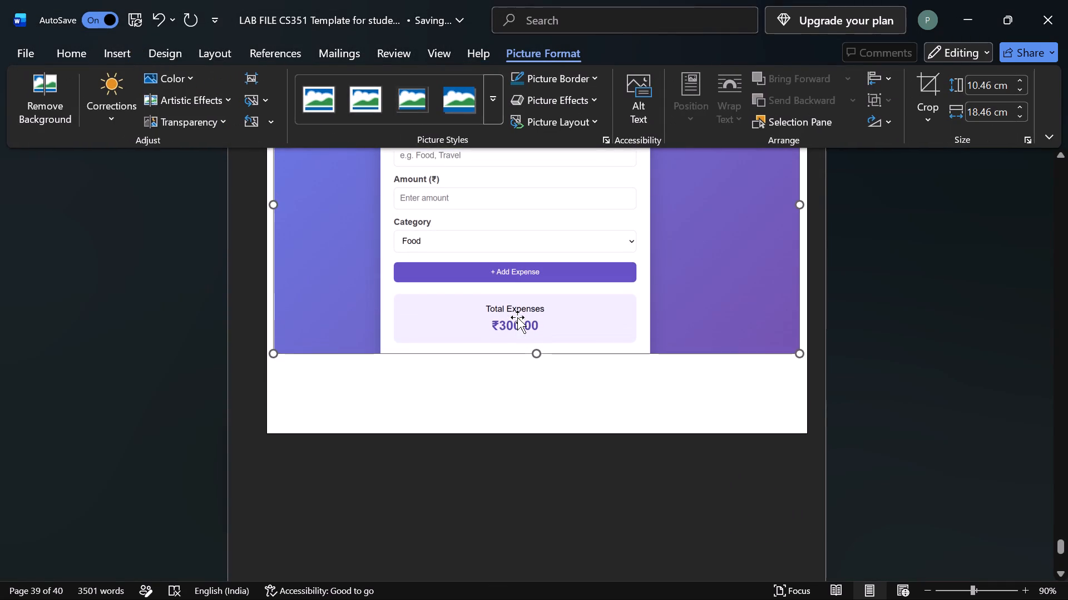
{"action": "left_click_drag", "start_coordinate": [536, 348], "coordinate": [540, 413]}
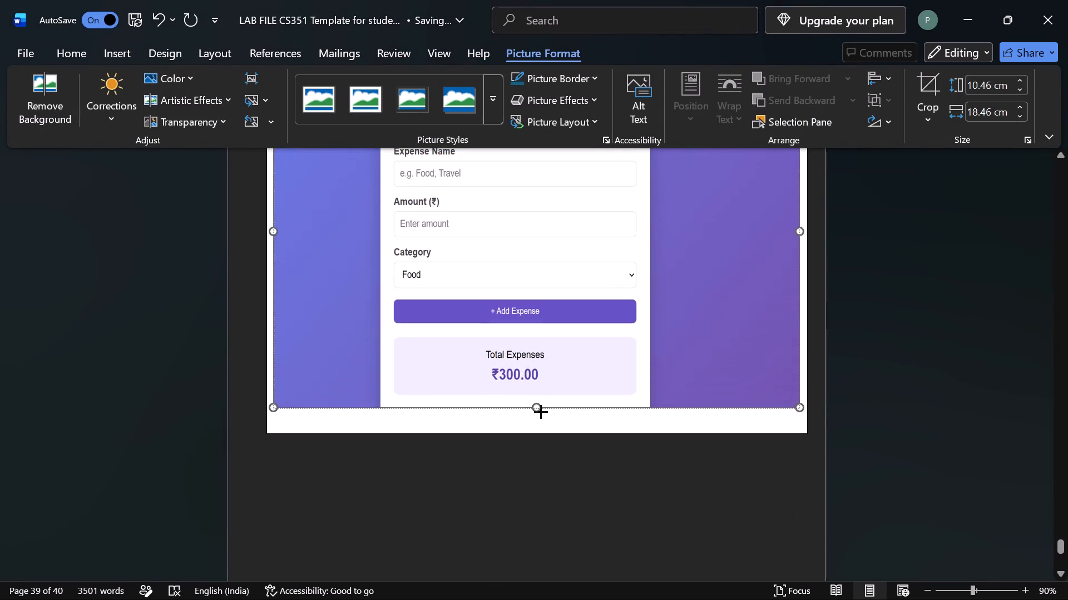
{"action": "left_click_drag", "start_coordinate": [540, 413], "coordinate": [537, 416]}
{"action": "scroll", "coordinate": [511, 373], "scroll_direction": "down", "scroll_amount": 1}
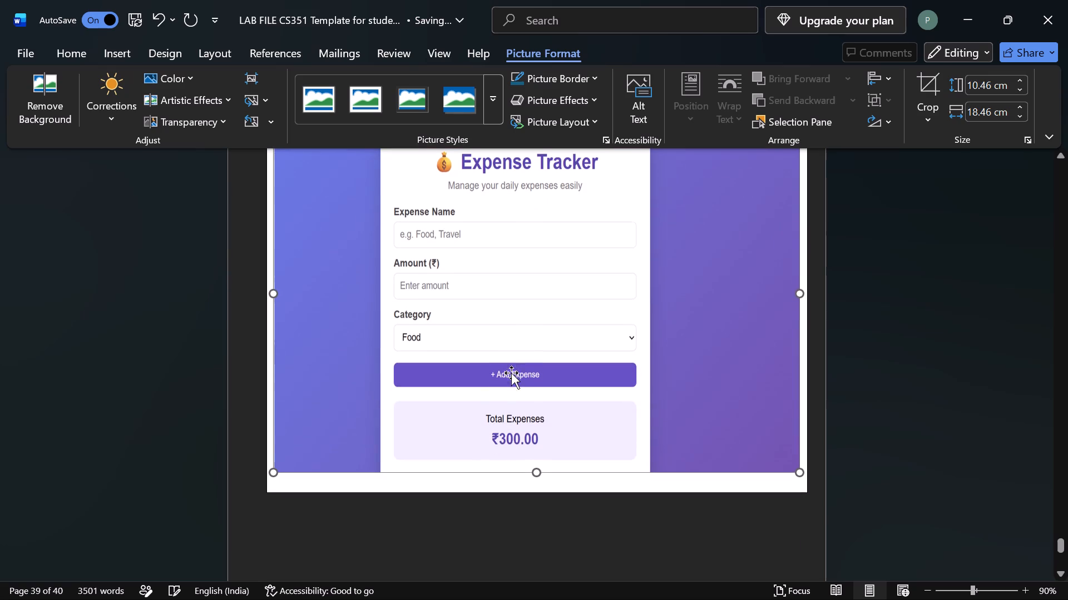
{"action": "scroll", "coordinate": [511, 373], "scroll_direction": "down", "scroll_amount": 1}
{"action": "left_click_drag", "start_coordinate": [537, 468], "coordinate": [536, 485]}
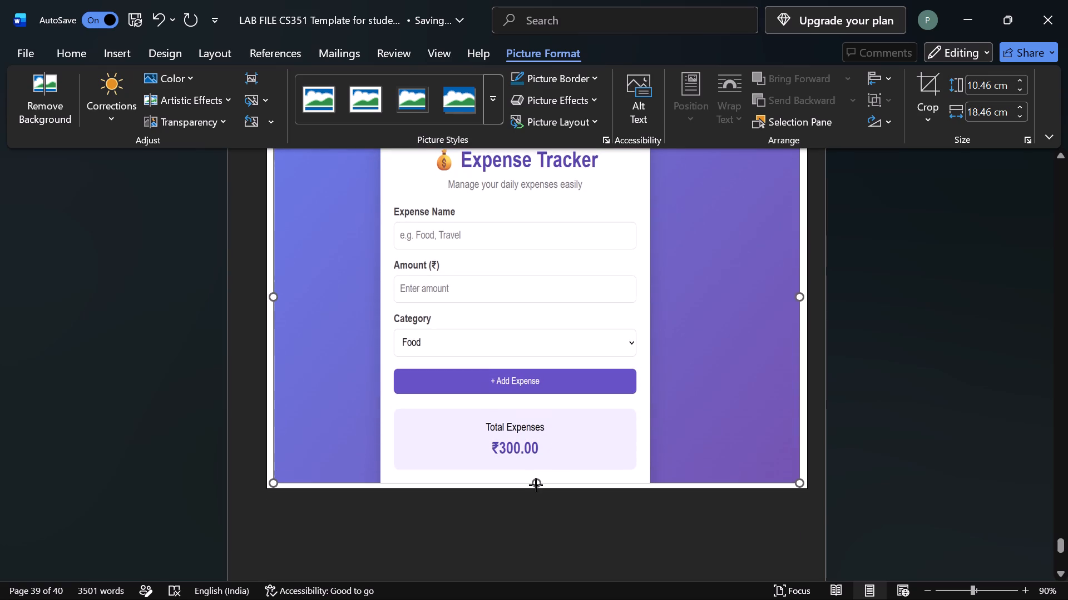
{"action": "left_click_drag", "start_coordinate": [536, 485], "coordinate": [536, 489]}
Draw another text box about 18.84 cm wide and 14.34 cm high below the first expense tracker screenshot.
{"action": "scroll", "coordinate": [526, 422], "scroll_direction": "down", "scroll_amount": 2}
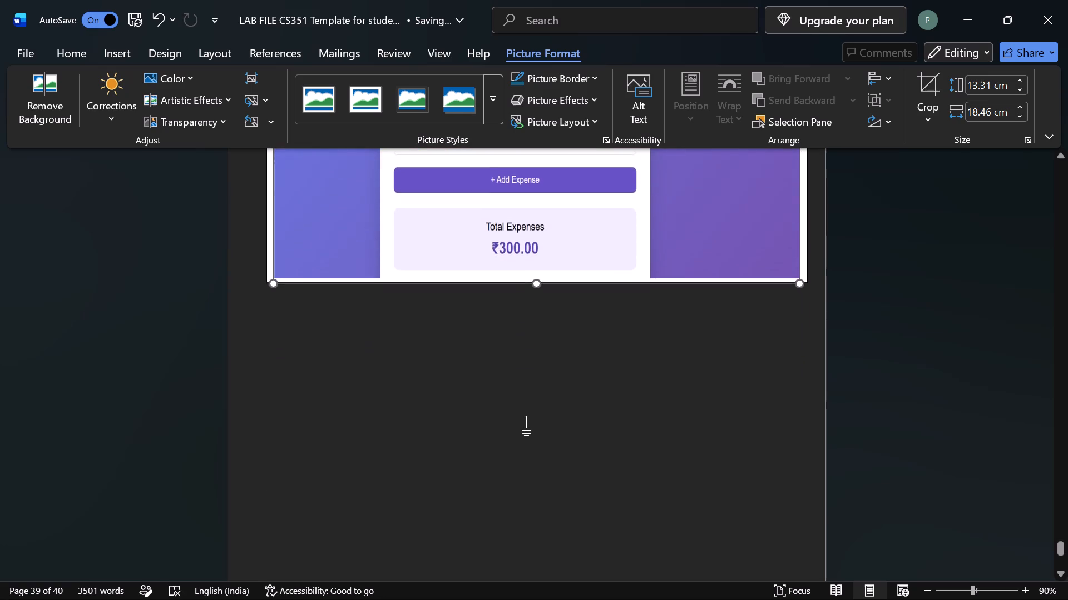
{"action": "scroll", "coordinate": [526, 422], "scroll_direction": "down", "scroll_amount": 1}
{"action": "left_click", "coordinate": [133, 51]}
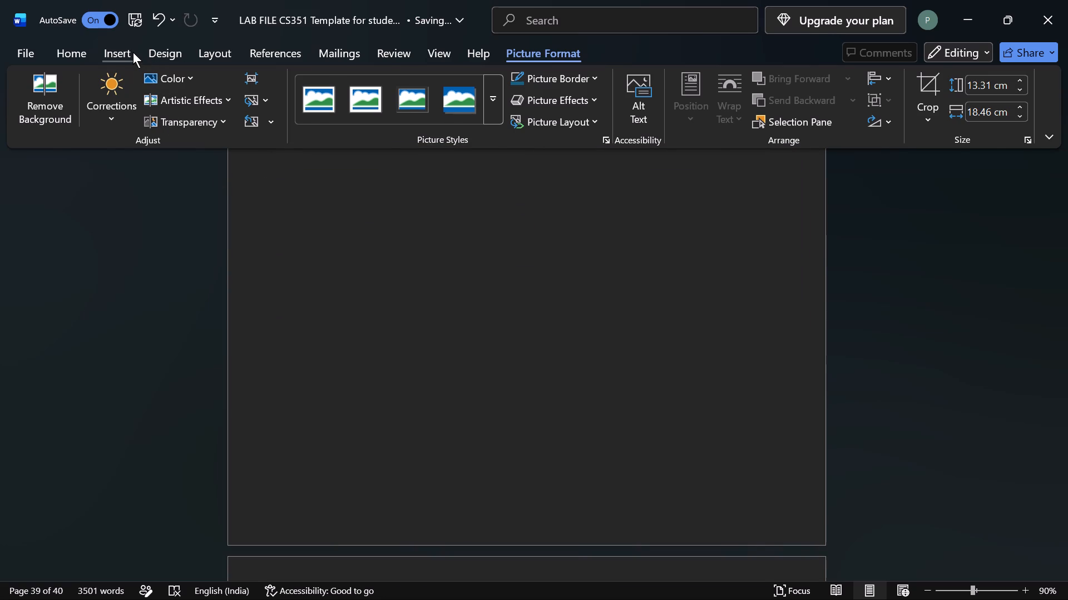
{"action": "left_click", "coordinate": [736, 78]}
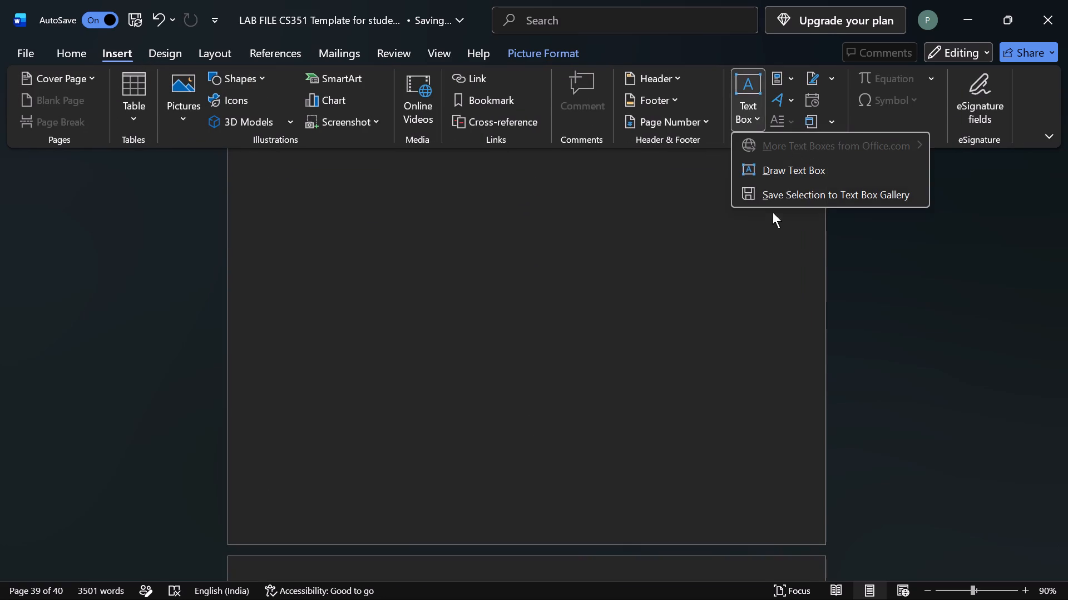
{"action": "left_click", "coordinate": [773, 171]}
{"action": "scroll", "coordinate": [500, 278], "scroll_direction": "up", "scroll_amount": 1}
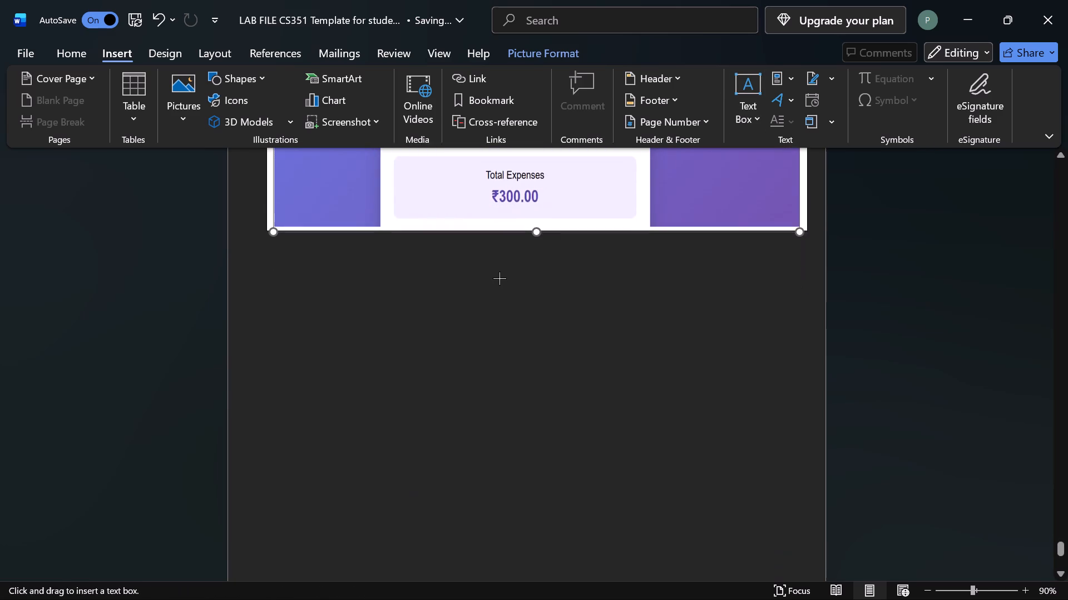
{"action": "scroll", "coordinate": [500, 278], "scroll_direction": "up", "scroll_amount": 2}
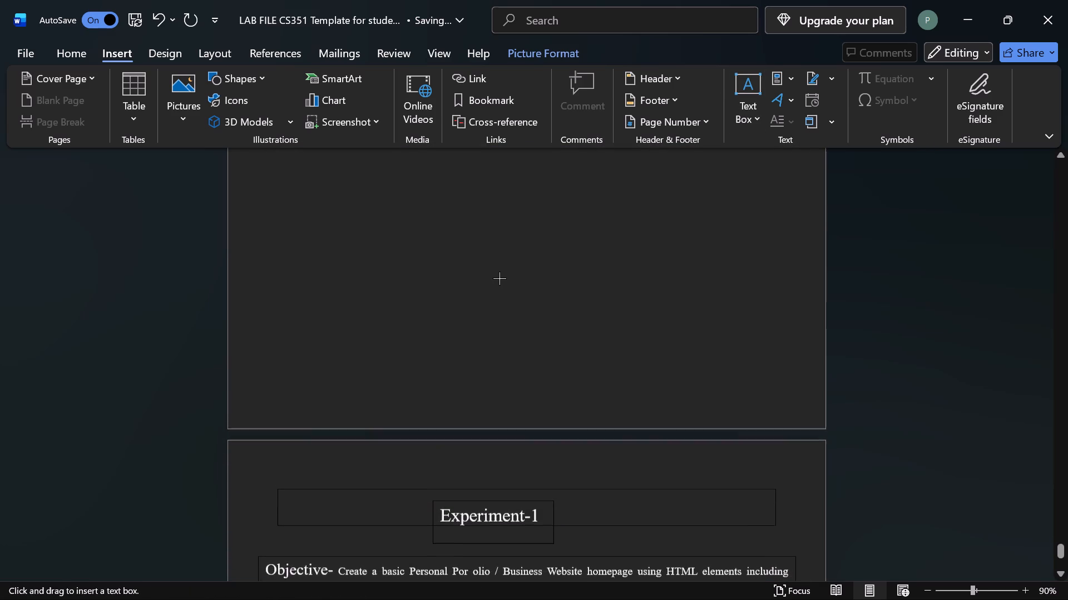
{"action": "scroll", "coordinate": [500, 278], "scroll_direction": "up", "scroll_amount": 1}
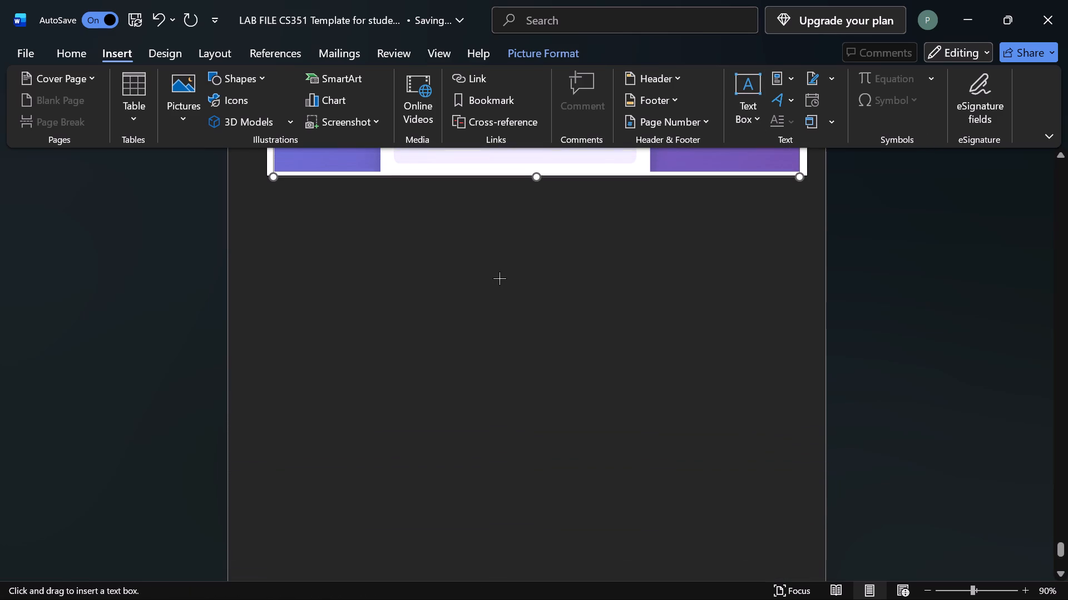
{"action": "left_click_drag", "start_coordinate": [269, 192], "coordinate": [551, 552]}
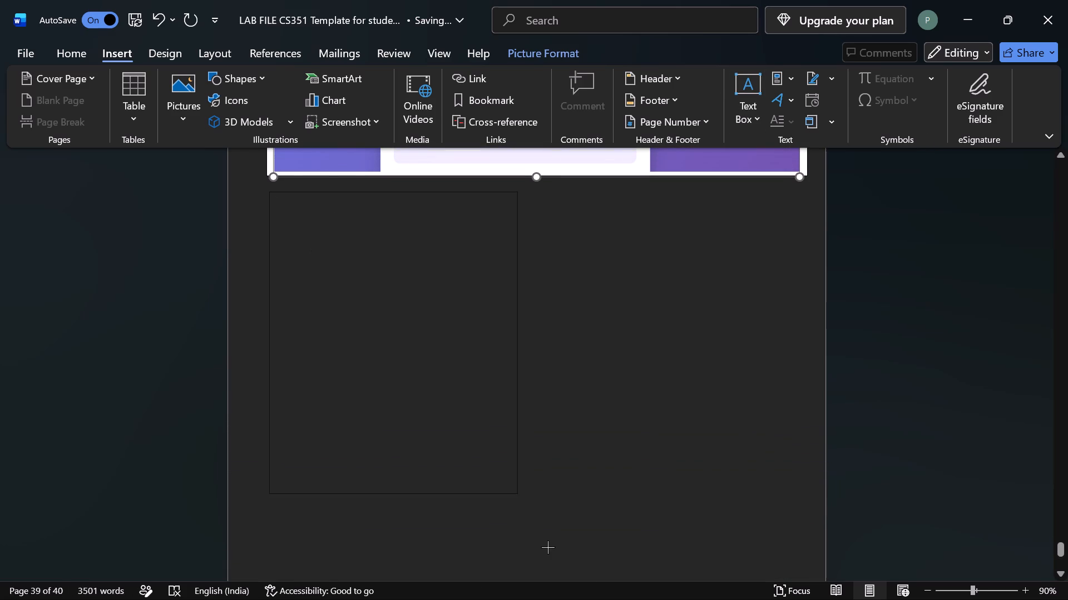
{"action": "left_click_drag", "start_coordinate": [551, 552], "coordinate": [808, 599]}
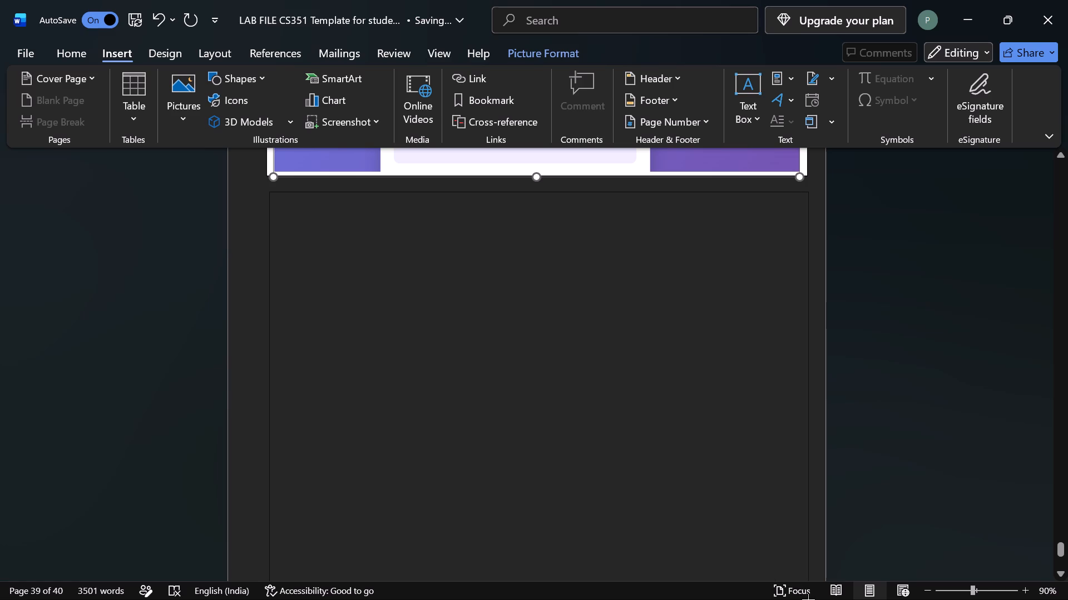
{"action": "left_click_drag", "start_coordinate": [808, 599], "coordinate": [805, 599]}
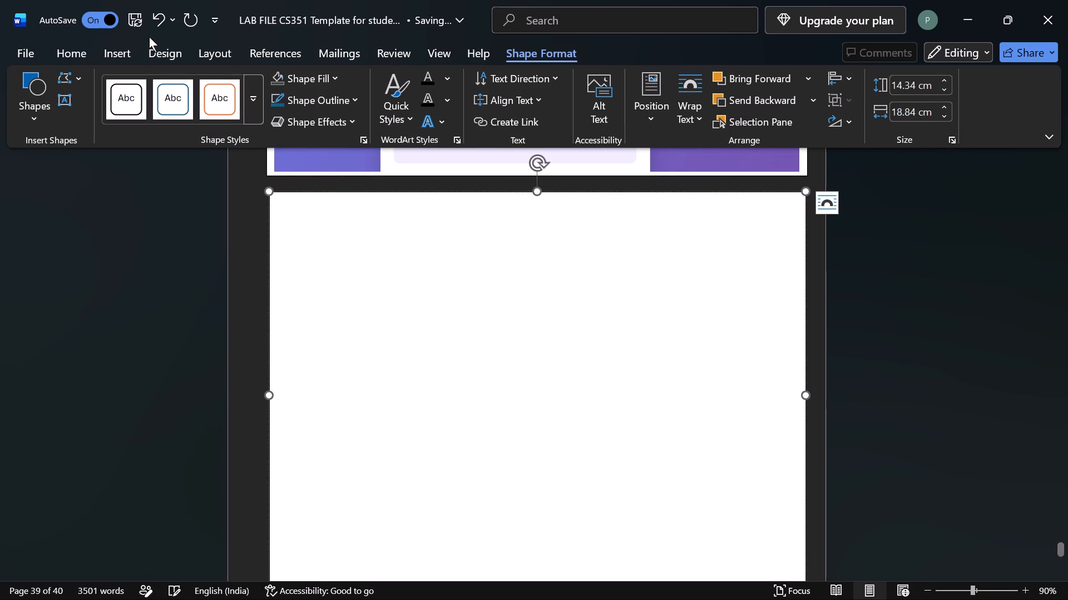
{"action": "left_click", "coordinate": [117, 51]}
{"action": "left_click", "coordinate": [192, 108]}
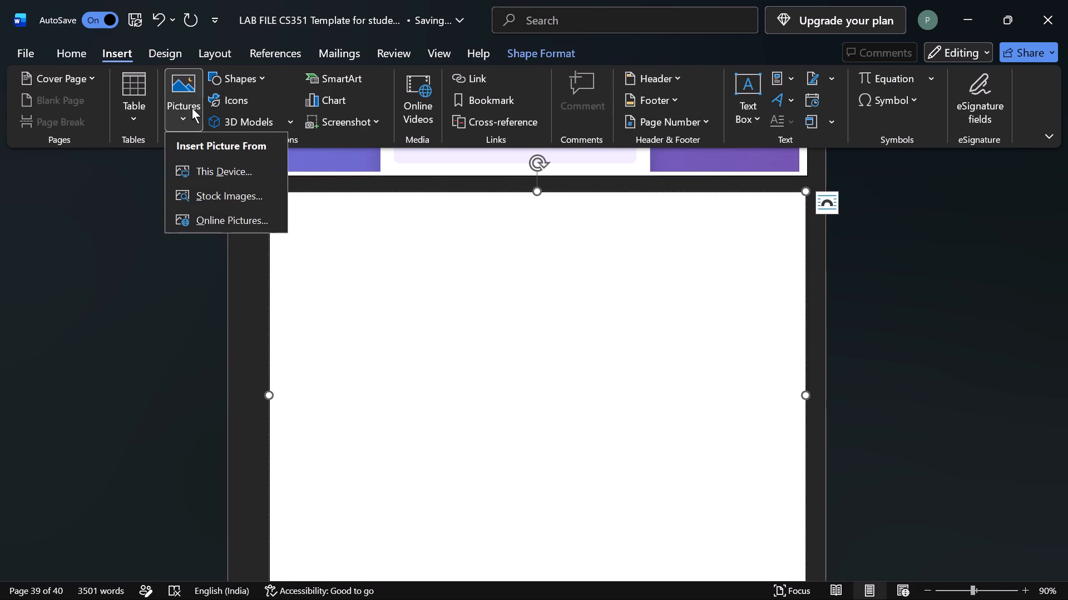
{"action": "left_click", "coordinate": [194, 160]}
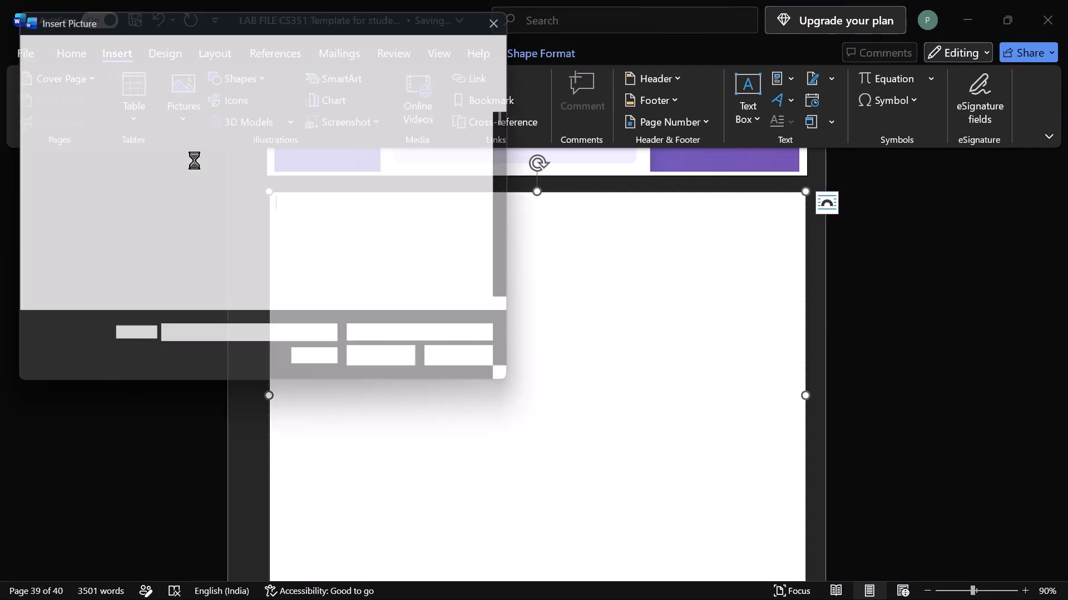
{"action": "scroll", "coordinate": [383, 253], "scroll_direction": "down", "scroll_amount": 20}
{"action": "scroll", "coordinate": [383, 253], "scroll_direction": "down", "scroll_amount": 5}
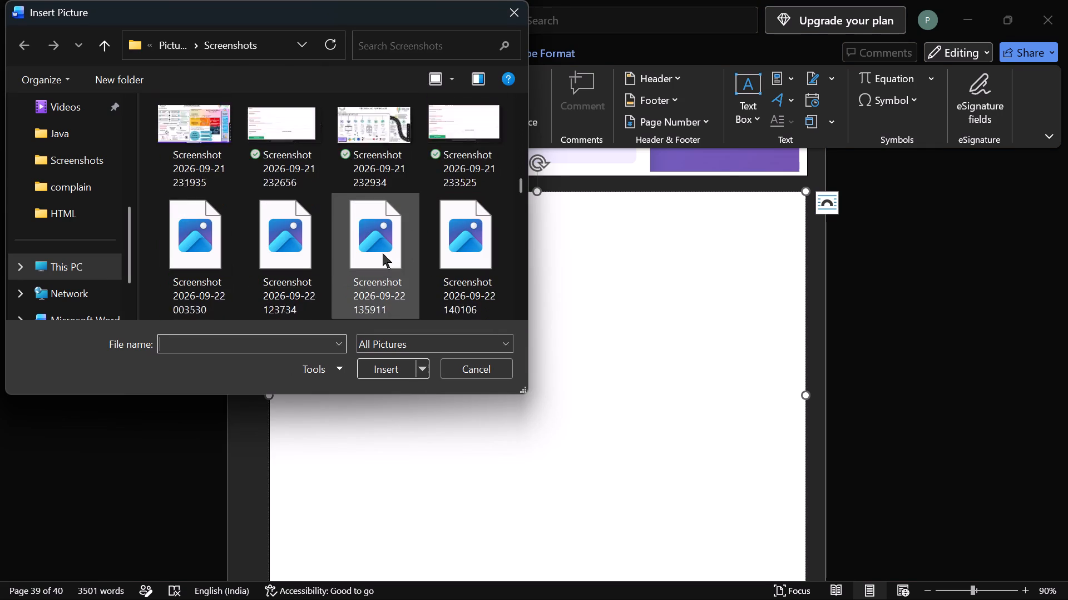
{"action": "scroll", "coordinate": [383, 253], "scroll_direction": "down", "scroll_amount": 19}
{"action": "scroll", "coordinate": [383, 253], "scroll_direction": "down", "scroll_amount": 7}
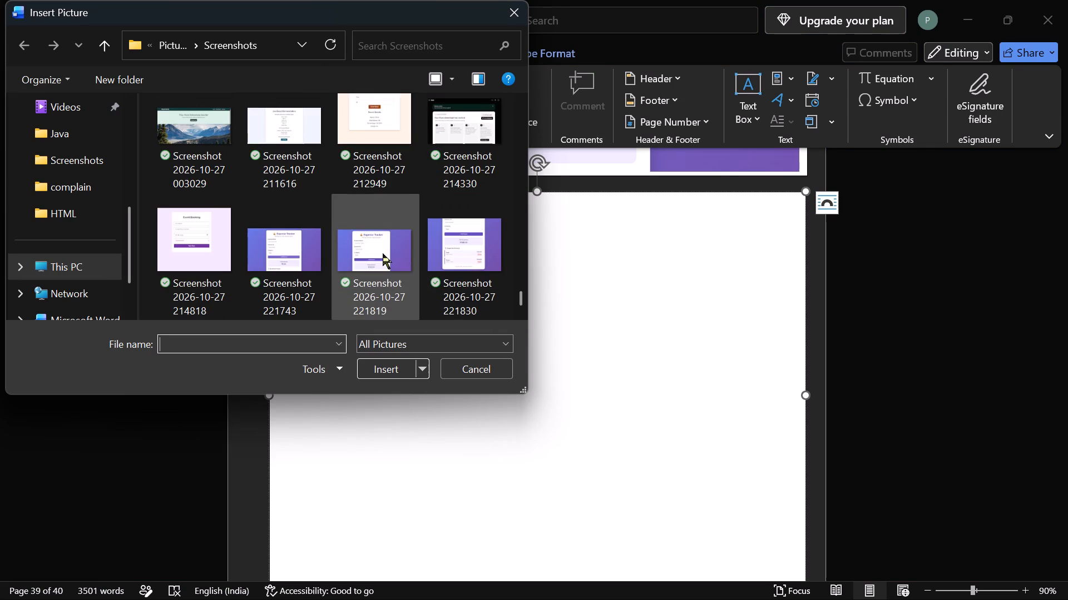
{"action": "left_click", "coordinate": [488, 228]}
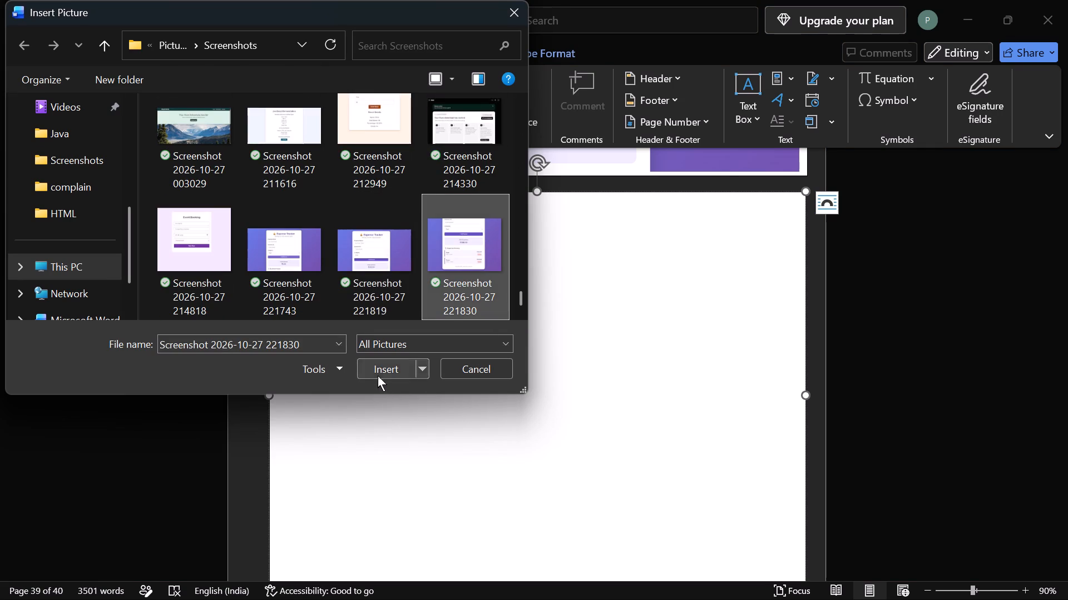
{"action": "left_click", "coordinate": [378, 376]}
Review the placement of both expense tracker screenshots and the start of the following Experiment-1 page.
{"action": "scroll", "coordinate": [468, 353], "scroll_direction": "up", "scroll_amount": 2}
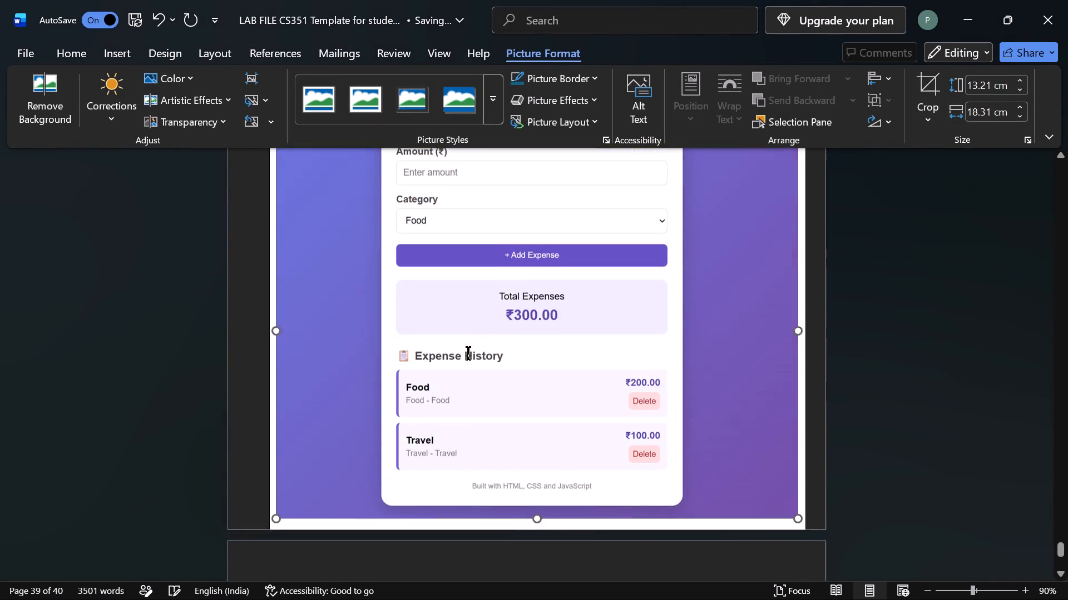
{"action": "scroll", "coordinate": [468, 353], "scroll_direction": "down", "scroll_amount": 2}
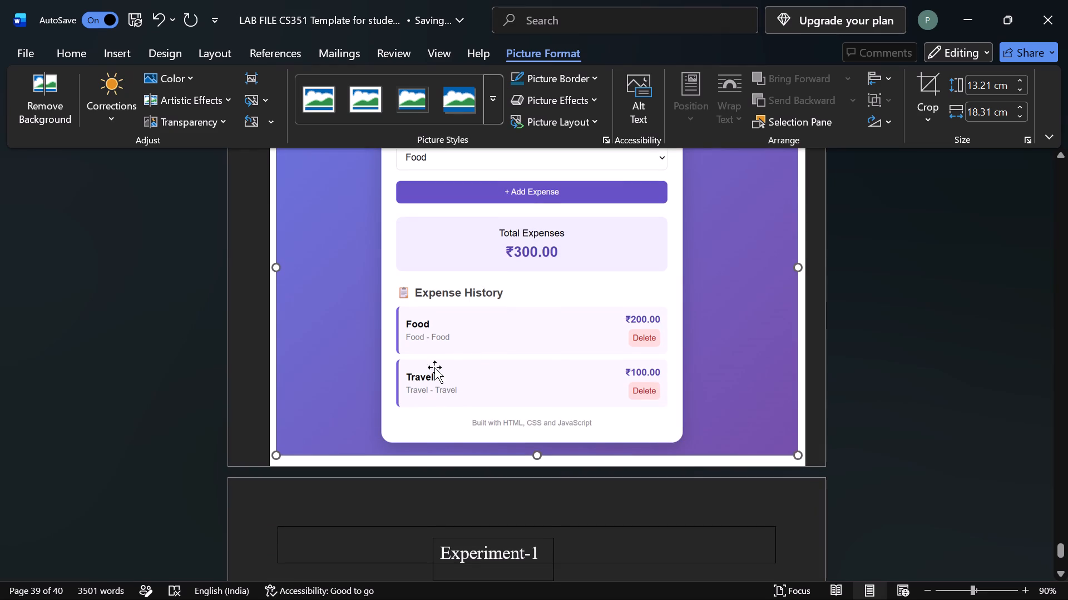
{"action": "left_click", "coordinate": [883, 279]}
{"action": "scroll", "coordinate": [883, 279], "scroll_direction": "up", "scroll_amount": 4}
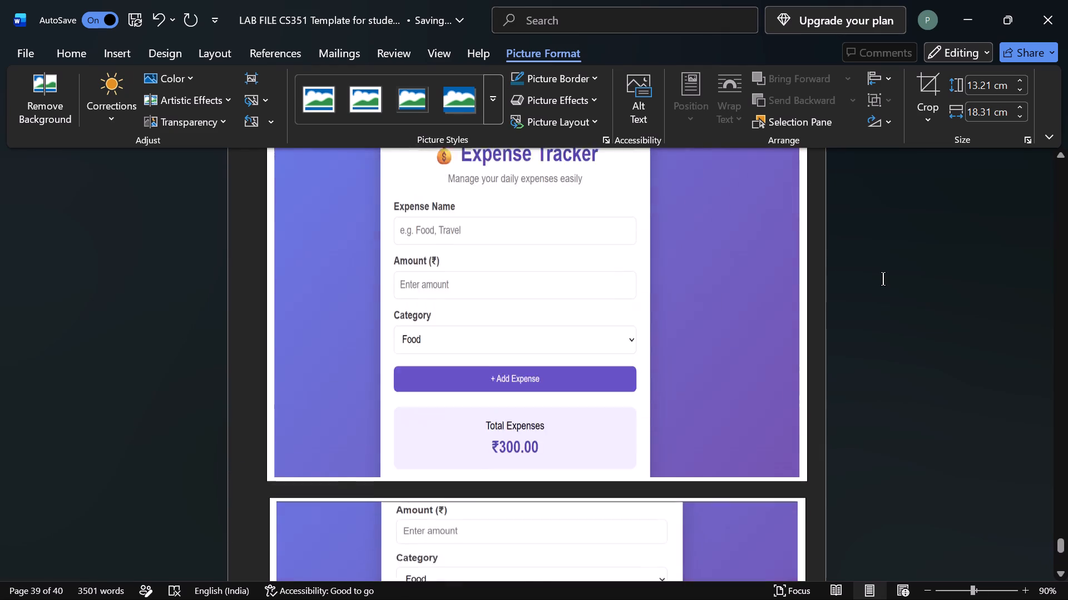
{"action": "scroll", "coordinate": [883, 279], "scroll_direction": "down", "scroll_amount": 3}
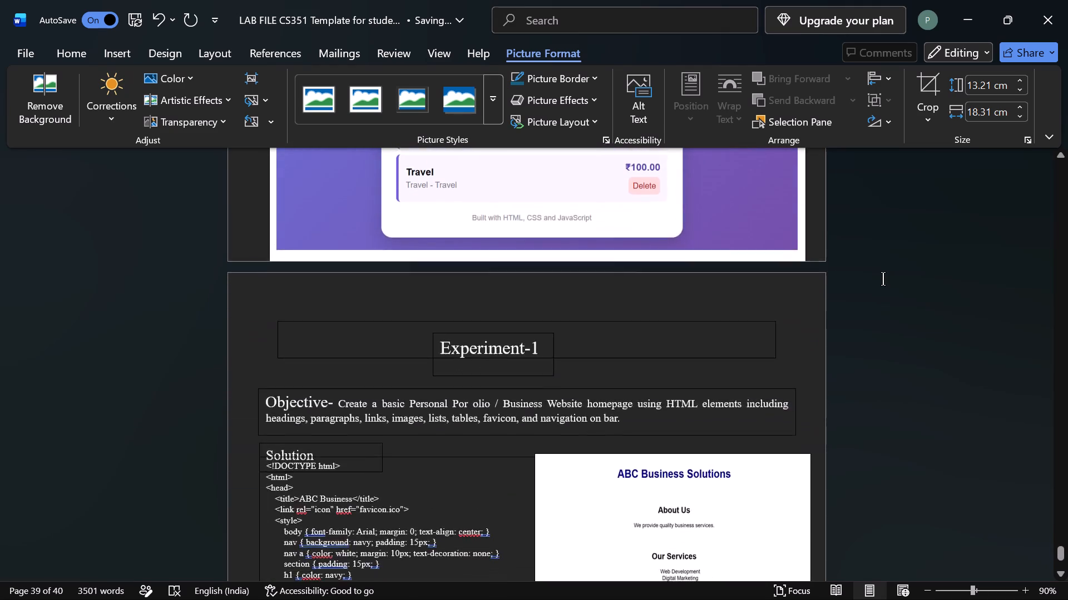
{"action": "scroll", "coordinate": [696, 315], "scroll_direction": "left", "scroll_amount": 1}
{"action": "scroll", "coordinate": [696, 315], "scroll_direction": "down", "scroll_amount": 4}
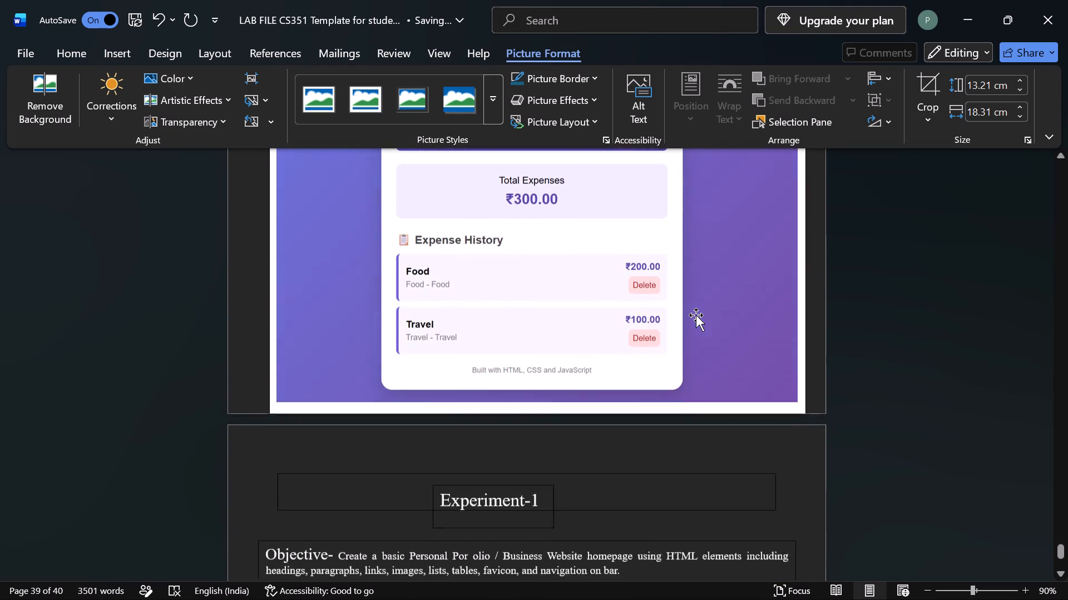
Insert a blank page between the second expense tracker screenshot and the Experiment-1 page.
{"action": "left_click", "coordinate": [241, 378]}
{"action": "left_click", "coordinate": [622, 322]}
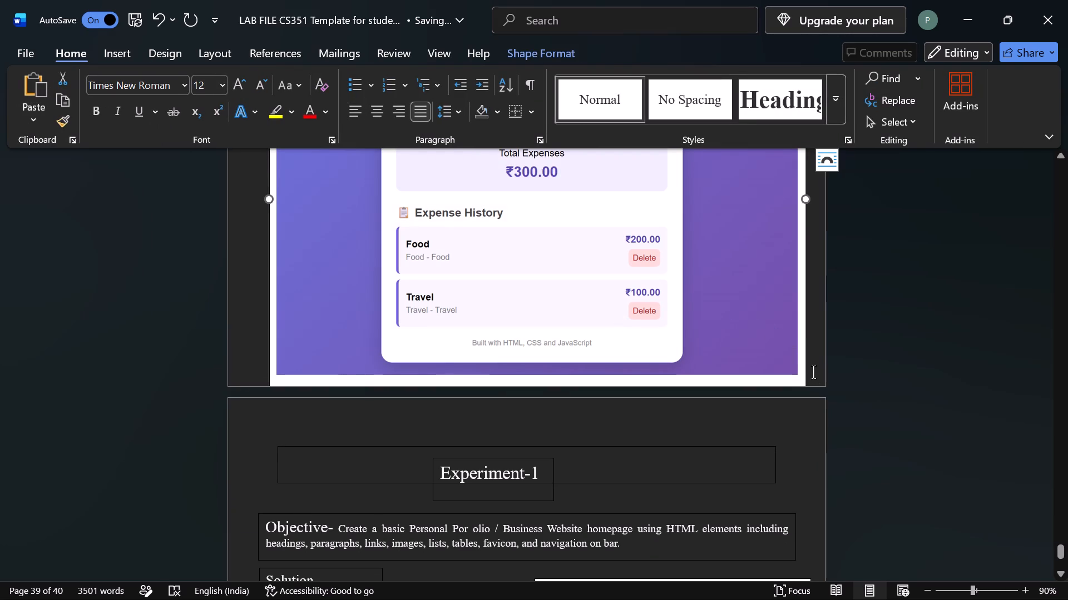
{"action": "left_click", "coordinate": [813, 372]}
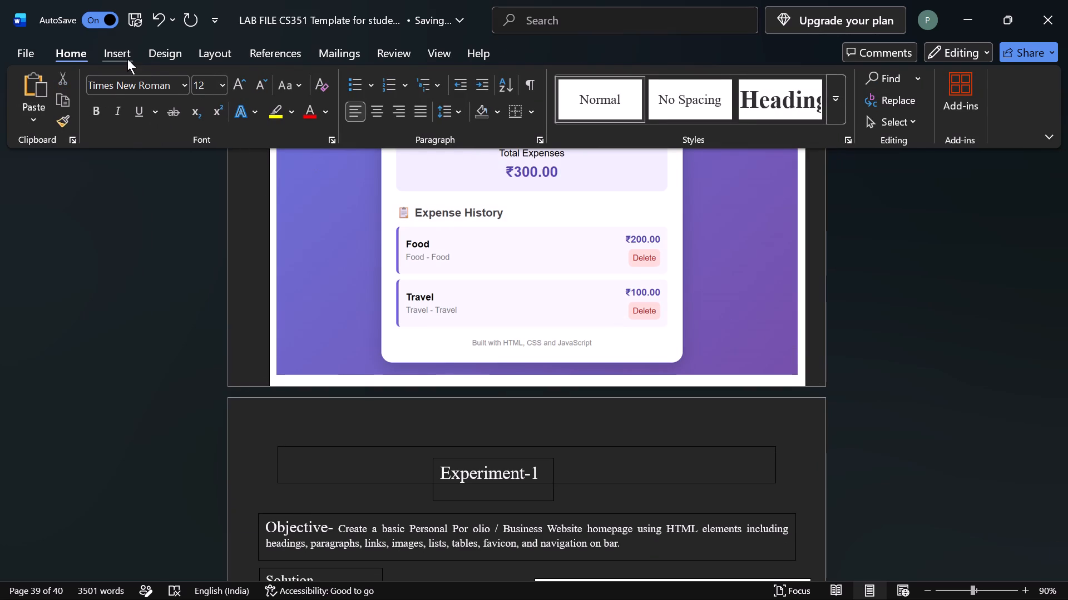
{"action": "left_click", "coordinate": [126, 58]}
{"action": "left_click", "coordinate": [67, 102]}
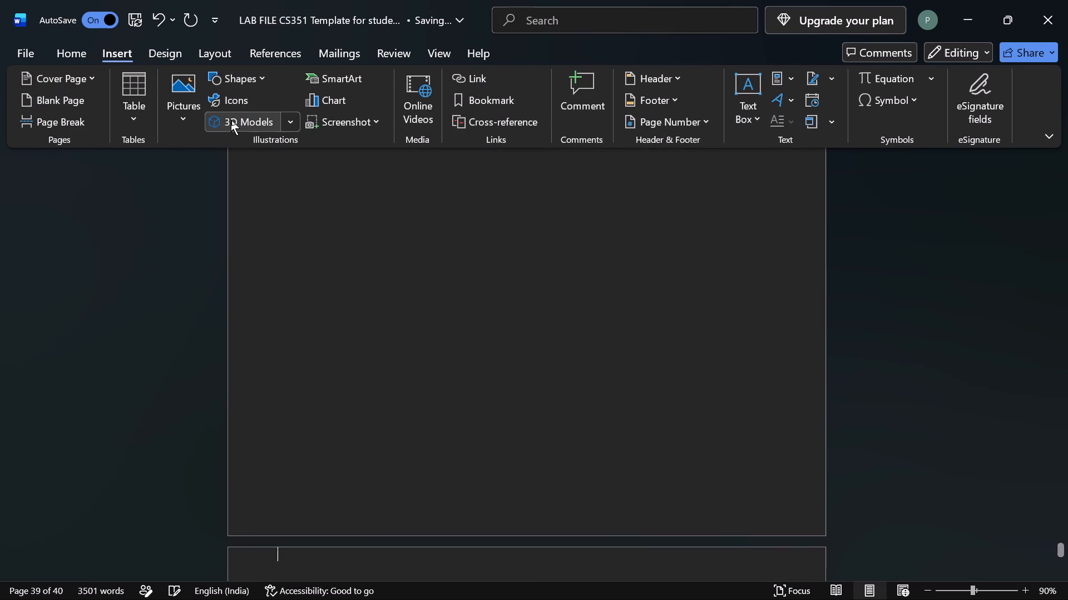
Draw a text box about 7.74 cm wide and 2.01 cm high at the top of the new blank page, with no fill.
{"action": "scroll", "coordinate": [422, 338], "scroll_direction": "up", "scroll_amount": 4}
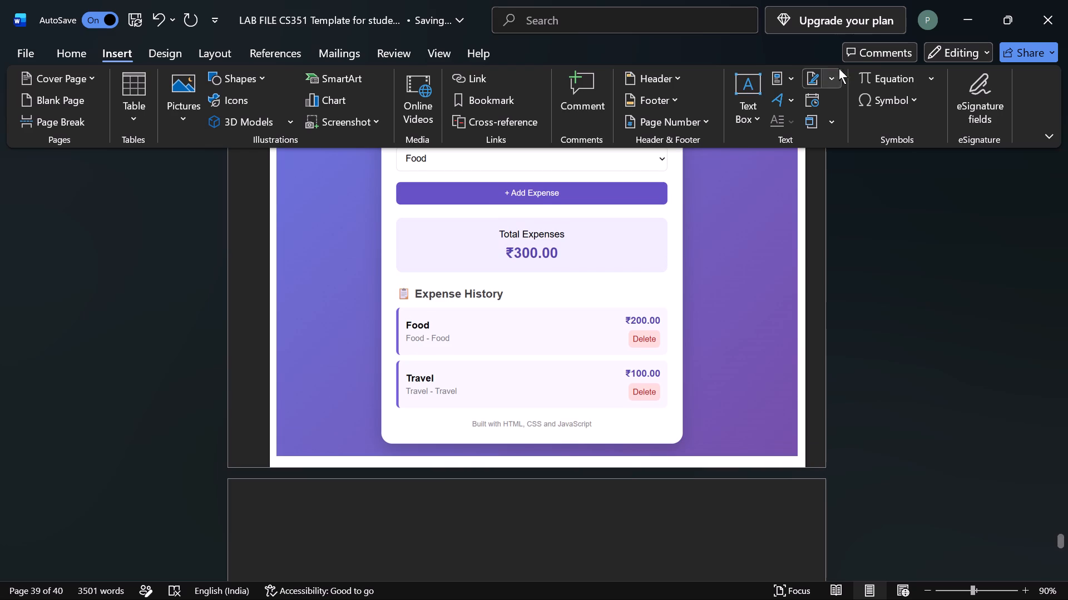
{"action": "left_click", "coordinate": [748, 92]}
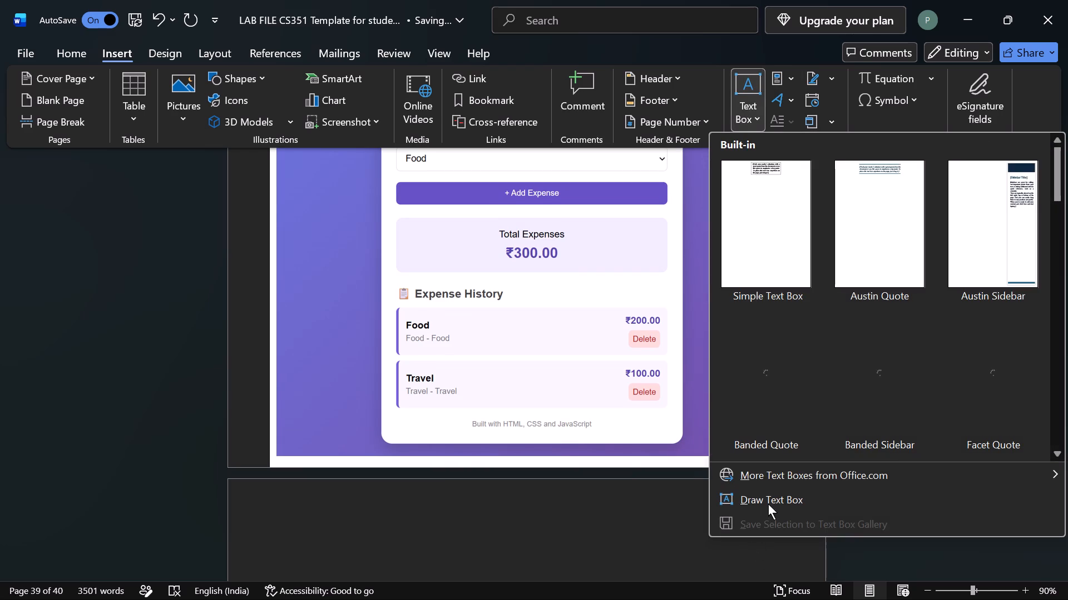
{"action": "left_click", "coordinate": [768, 504]}
{"action": "scroll", "coordinate": [541, 477], "scroll_direction": "down", "scroll_amount": 1}
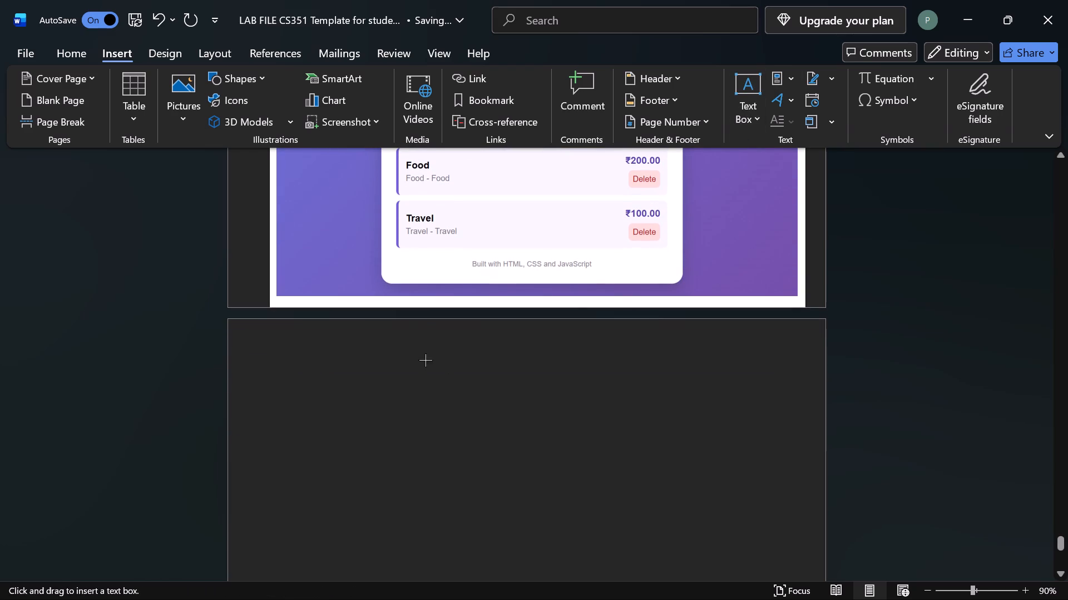
{"action": "left_click_drag", "start_coordinate": [439, 336], "coordinate": [462, 412]}
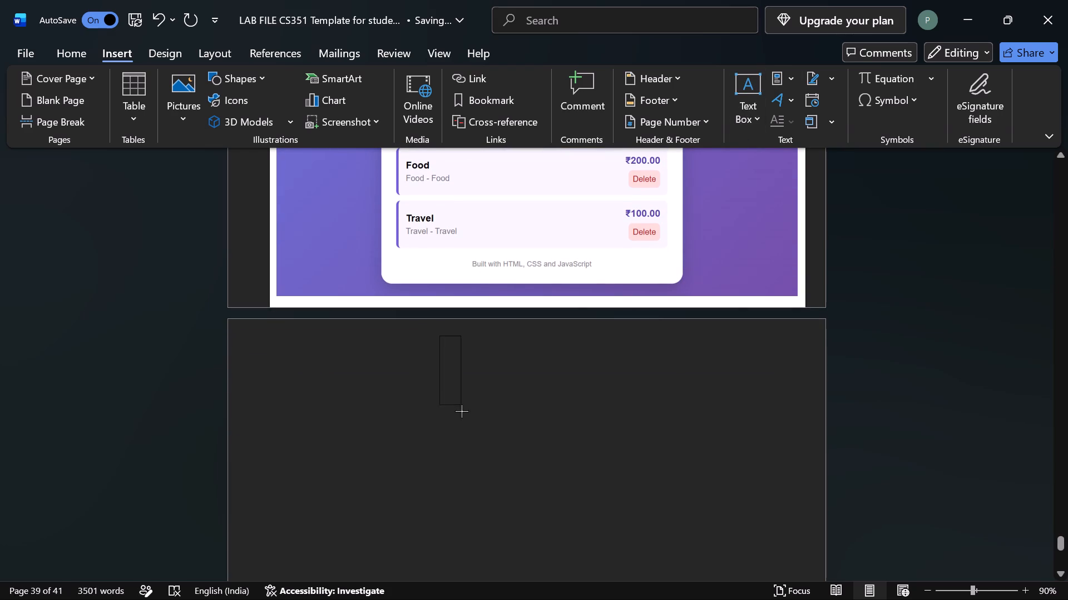
{"action": "left_click_drag", "start_coordinate": [462, 412], "coordinate": [660, 392]}
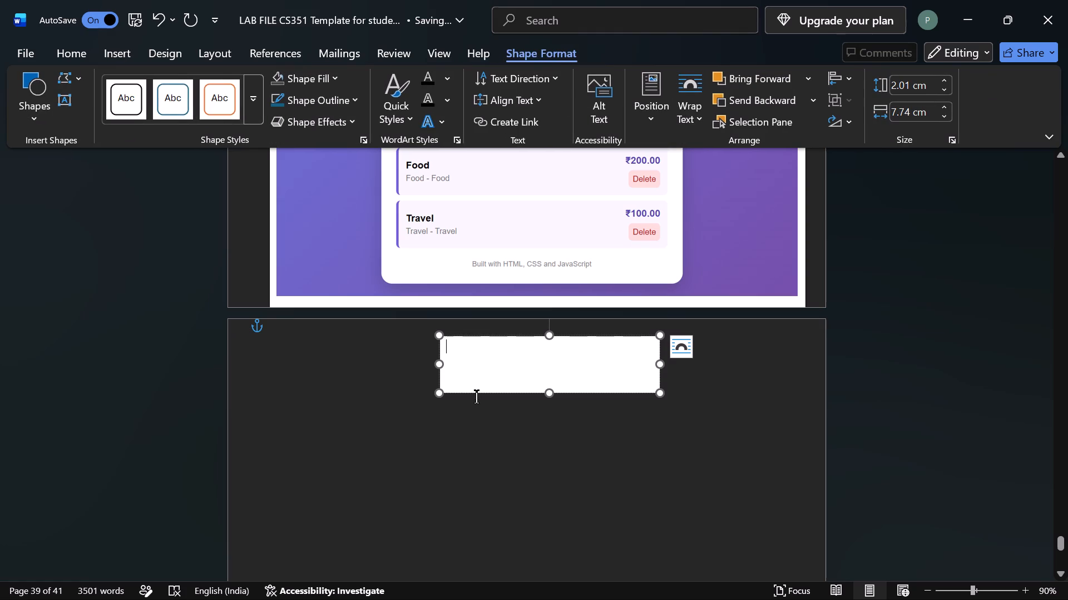
{"action": "left_click", "coordinate": [334, 85]}
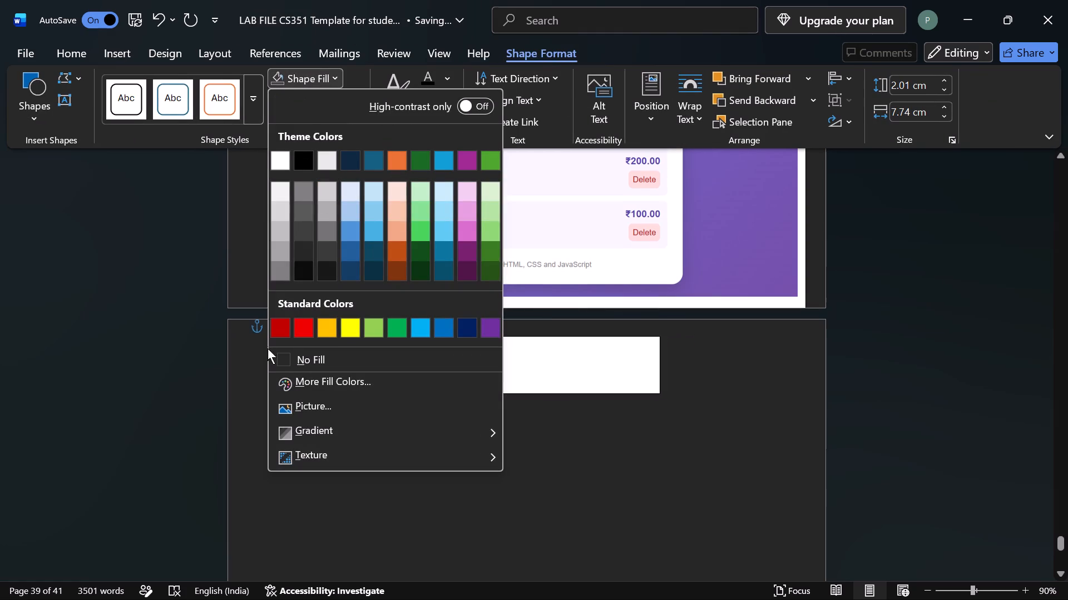
{"action": "left_click", "coordinate": [280, 358]}
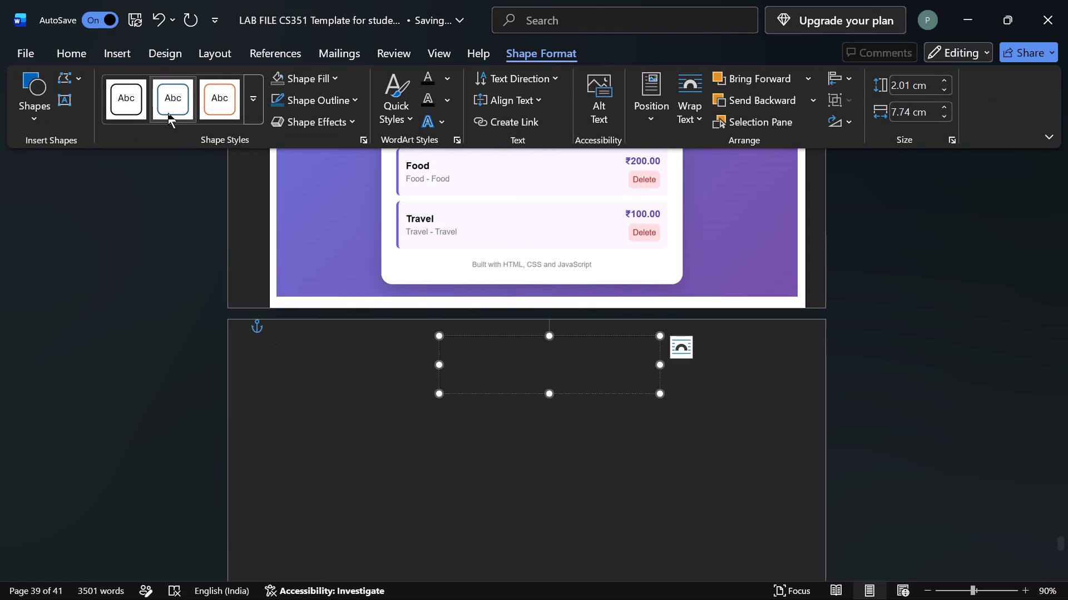
Enter the heading Experiment-10 at font size 20 in the new text box.
{"action": "left_click", "coordinate": [91, 41]}
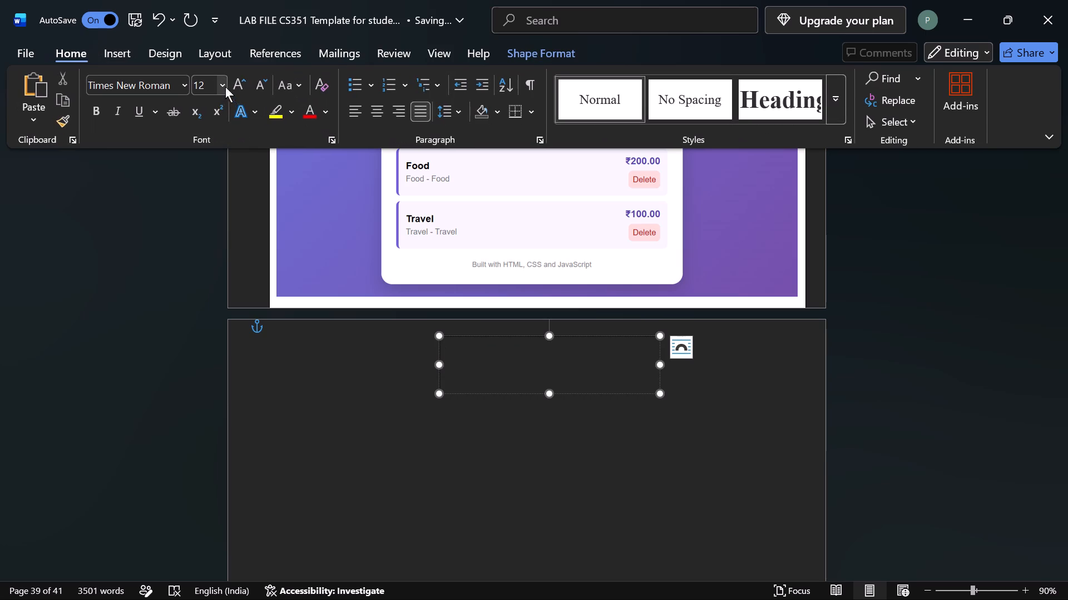
{"action": "left_click", "coordinate": [222, 87]}
{"action": "left_click", "coordinate": [212, 268]}
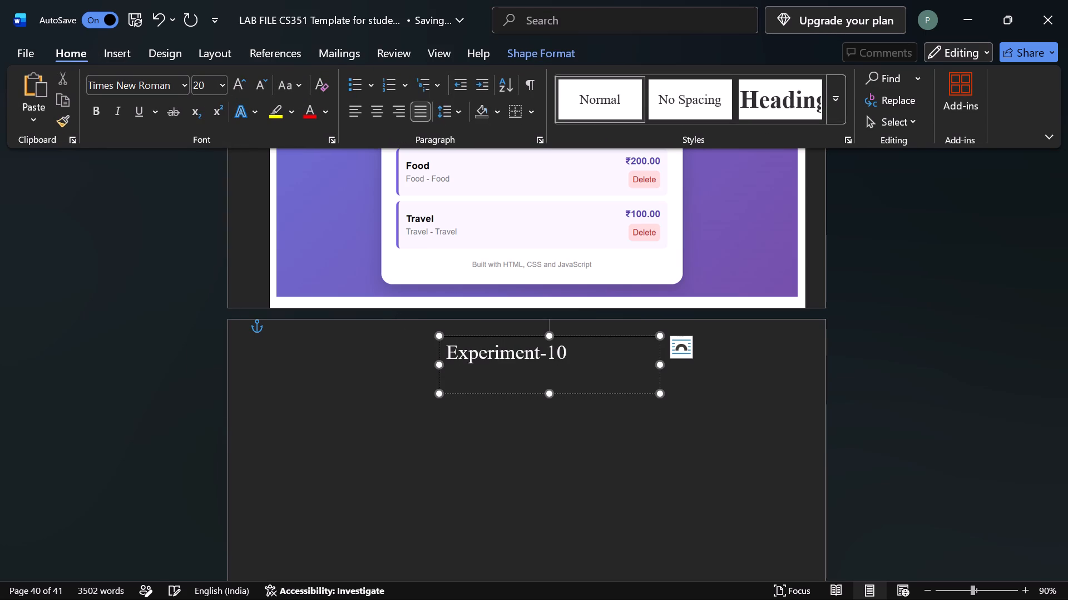
{"action": "left_click", "coordinate": [449, 424]}
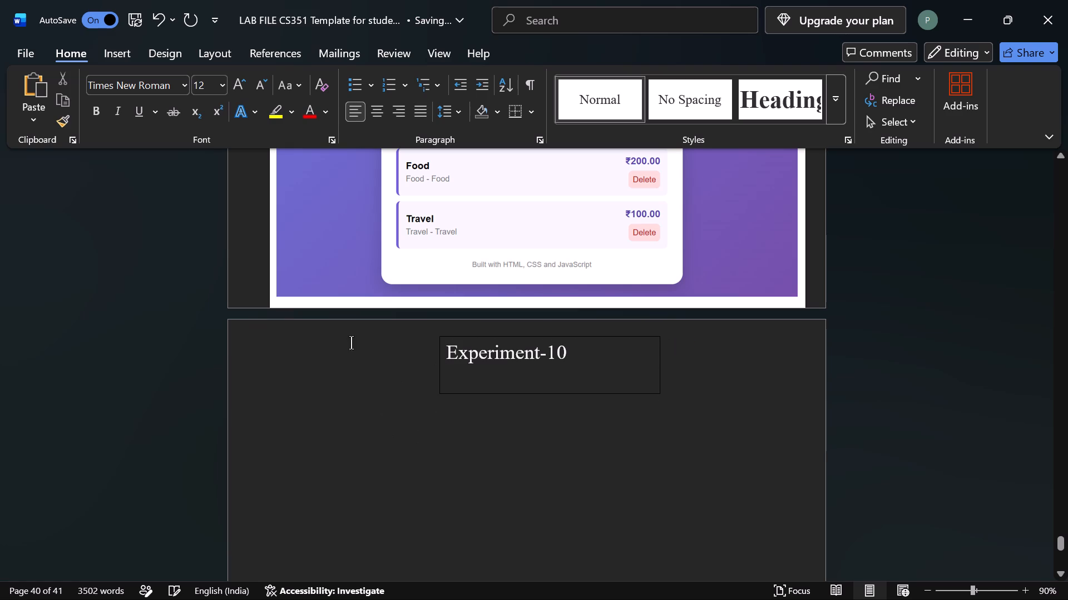
Draw an unfilled text box about 18.66 cm wide and 1.84 cm high below the Experiment-10 heading and enter the label Objective.
{"action": "left_click", "coordinate": [97, 49]}
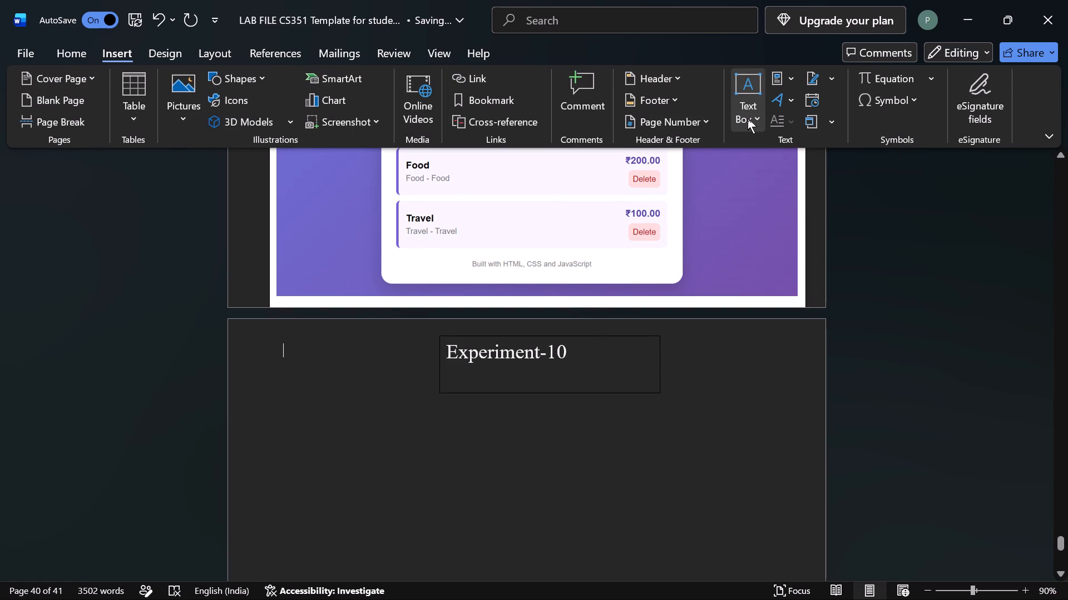
{"action": "left_click", "coordinate": [748, 118]}
{"action": "left_click", "coordinate": [751, 503]}
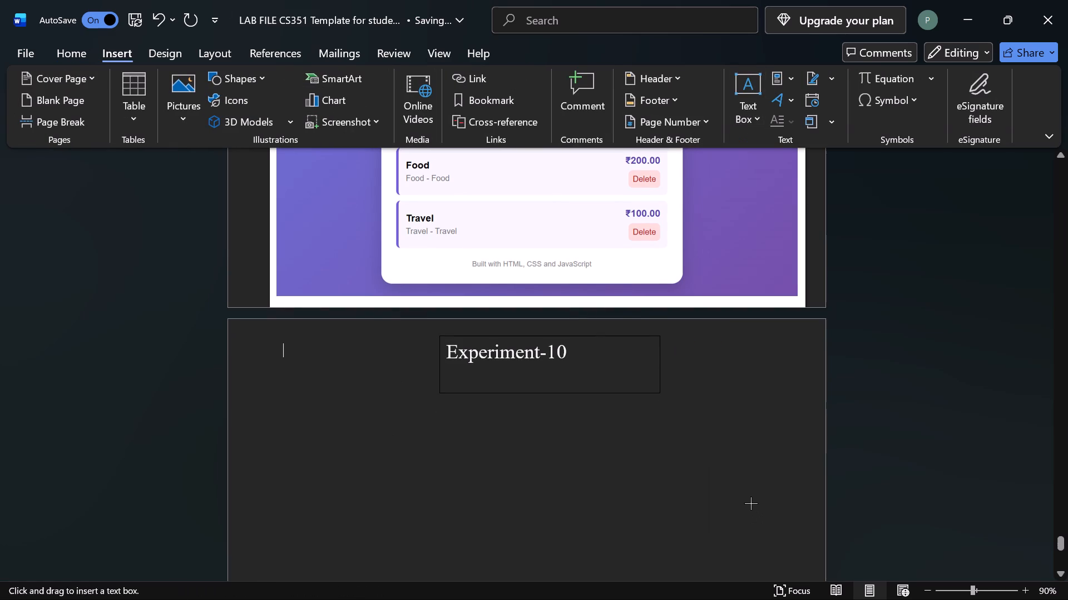
{"action": "scroll", "coordinate": [437, 453], "scroll_direction": "down", "scroll_amount": 1}
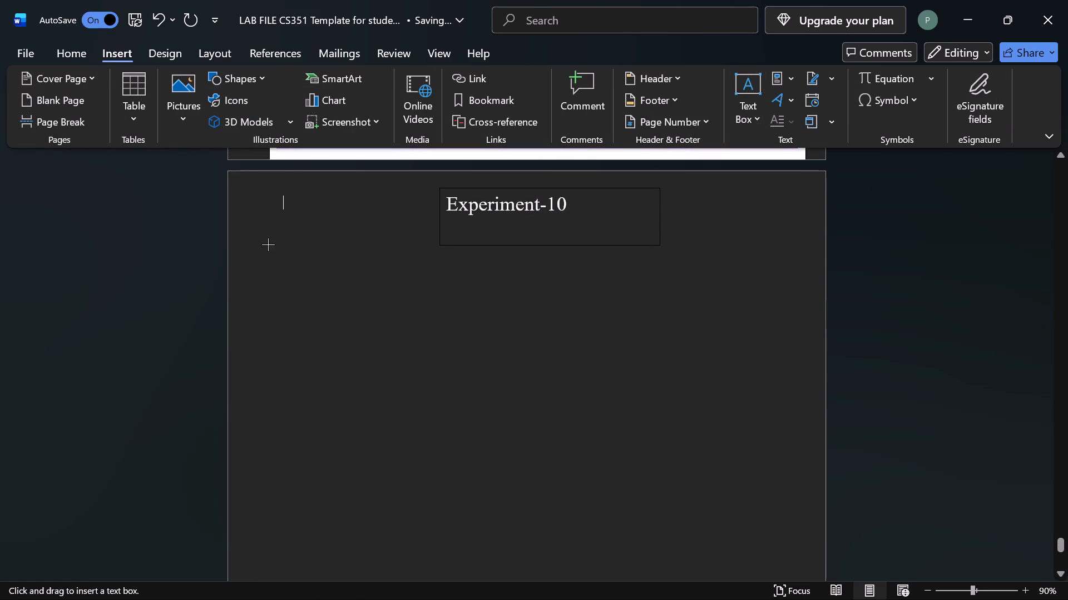
{"action": "left_click_drag", "start_coordinate": [271, 237], "coordinate": [470, 295]}
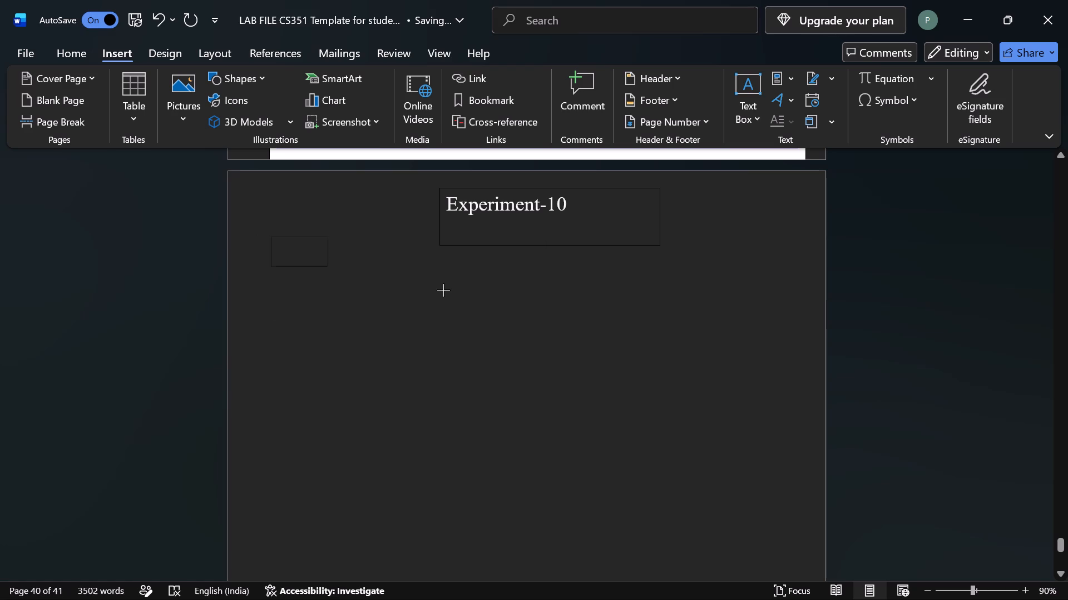
{"action": "left_click_drag", "start_coordinate": [470, 295], "coordinate": [802, 287]}
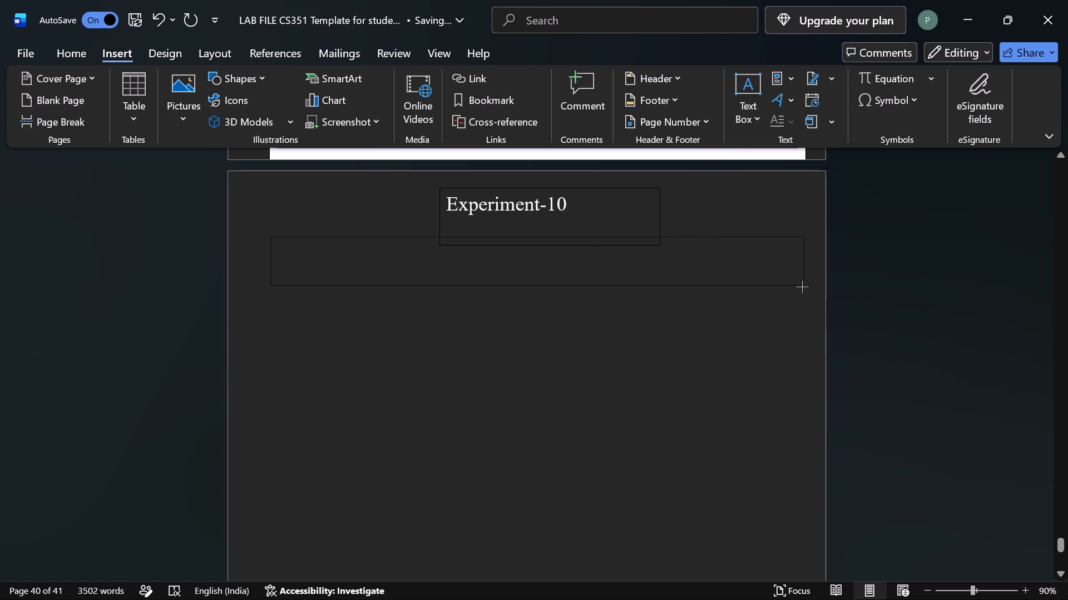
{"action": "left_click_drag", "start_coordinate": [802, 287], "coordinate": [802, 289]}
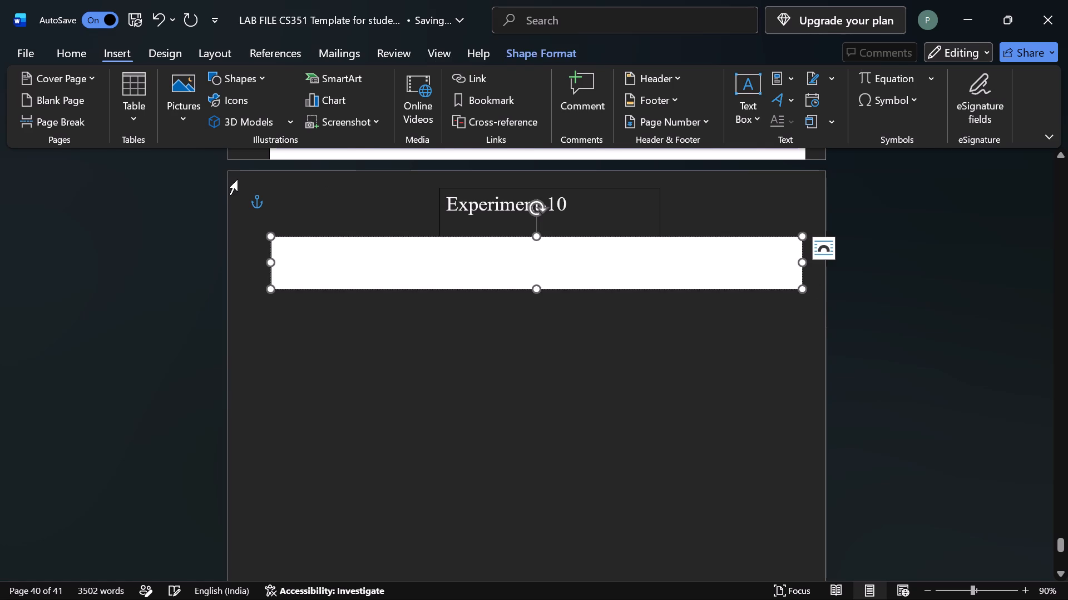
{"action": "left_click", "coordinate": [537, 232]}
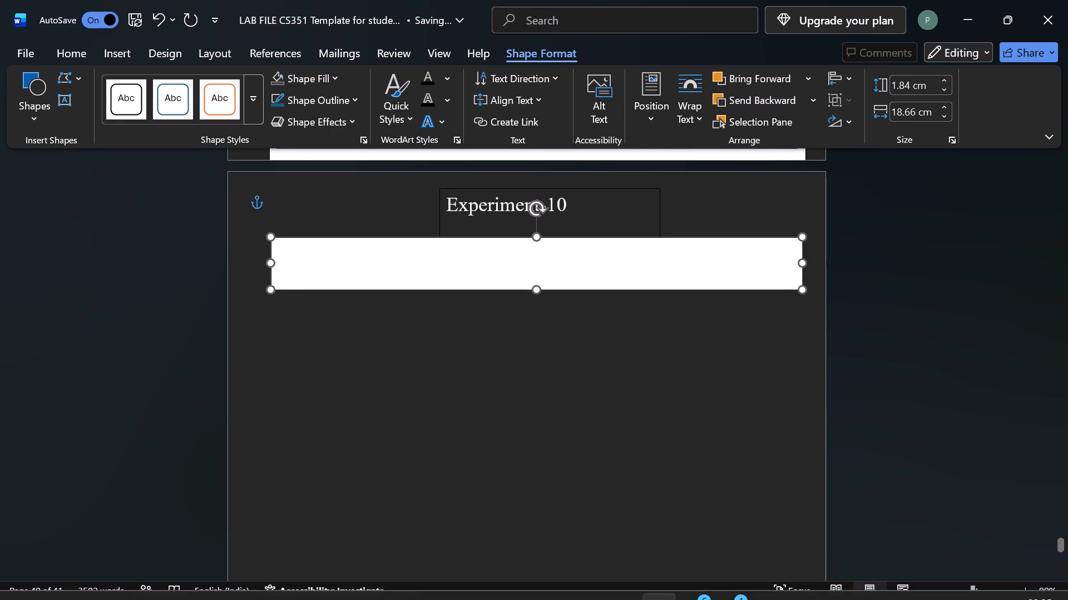
{"action": "left_click", "coordinate": [321, 263]}
{"action": "left_click", "coordinate": [336, 74]}
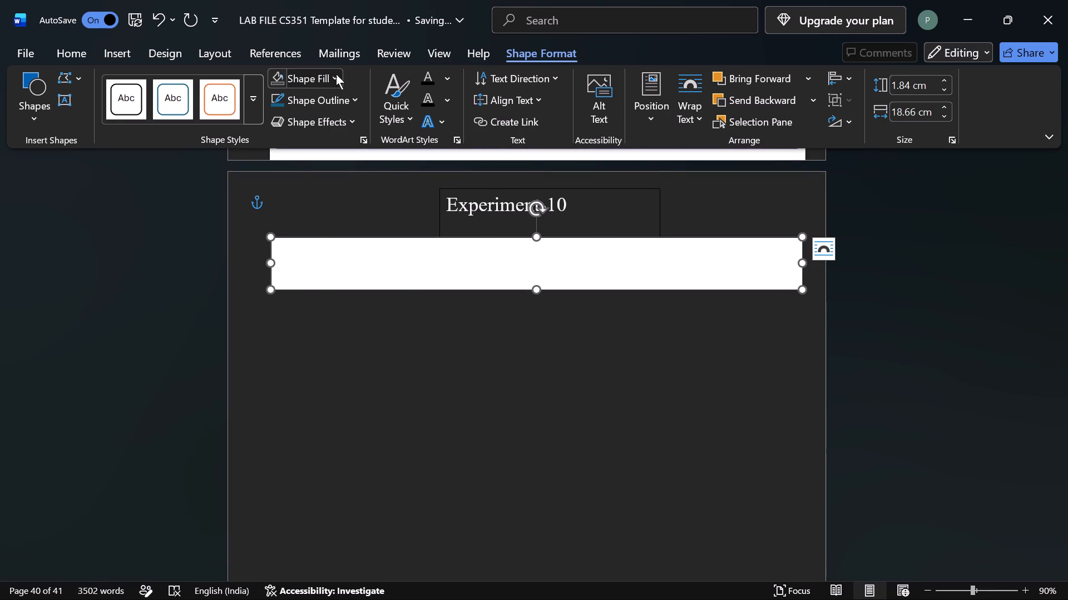
{"action": "left_click", "coordinate": [281, 362]}
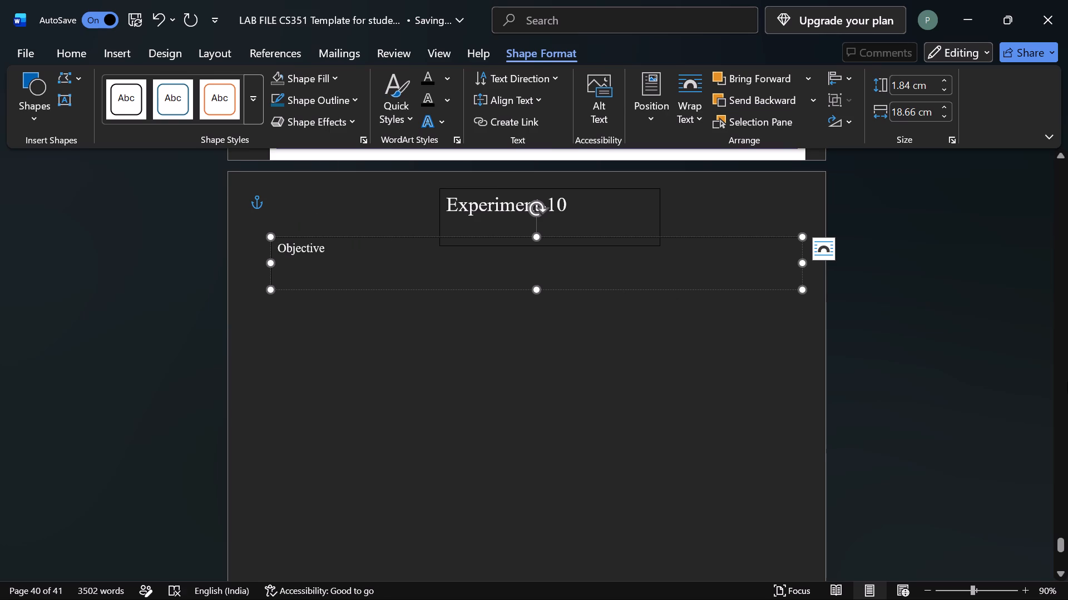
Copy the description of experiment 10, about analyzing an existing website's usability, from the experiment list table near the document's start.
{"action": "left_click_drag", "start_coordinate": [1060, 548], "coordinate": [1067, 237]}
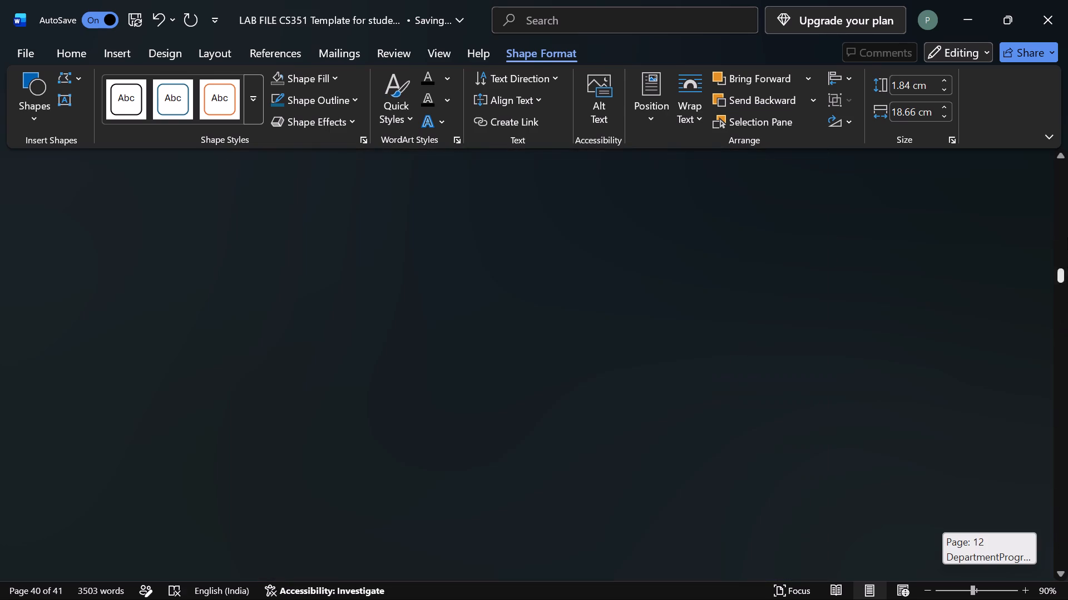
{"action": "left_click_drag", "start_coordinate": [1067, 237], "coordinate": [1067, 204]}
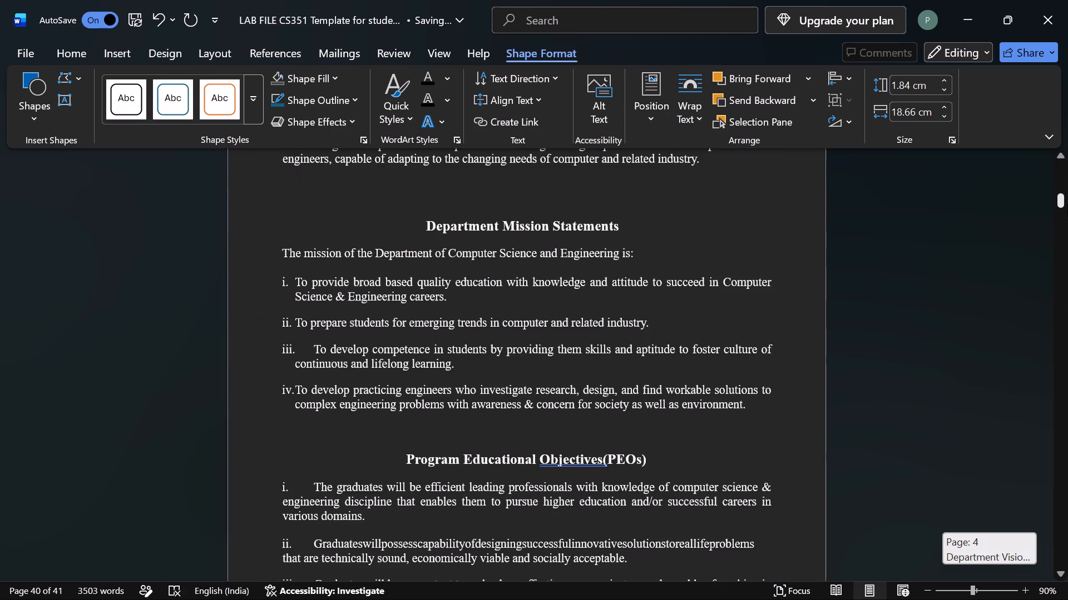
{"action": "left_click_drag", "start_coordinate": [1067, 204], "coordinate": [1067, 238]}
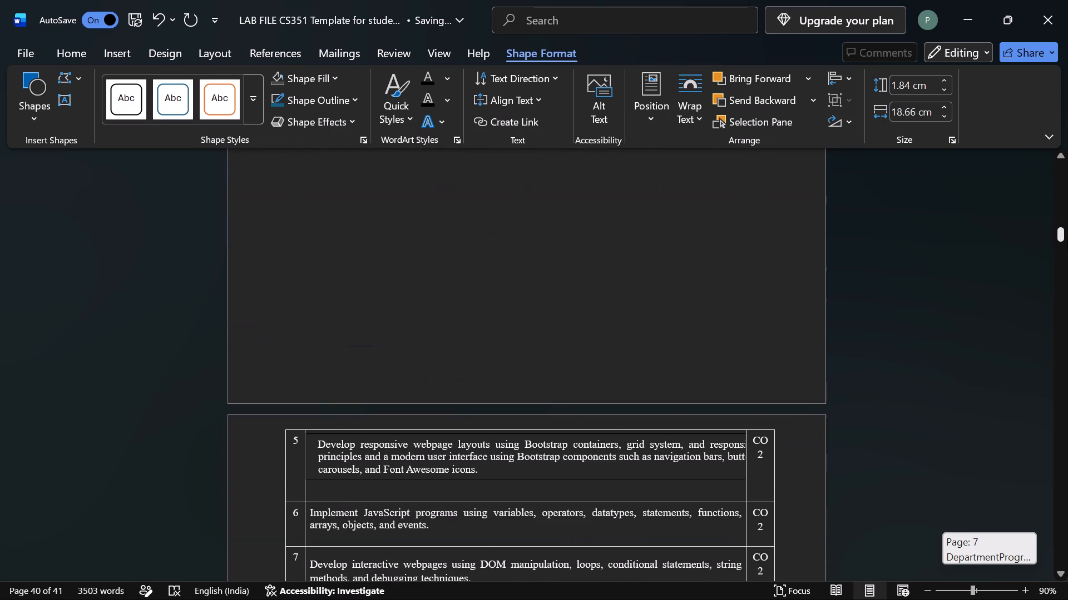
{"action": "left_click_drag", "start_coordinate": [1067, 238], "coordinate": [1065, 237]}
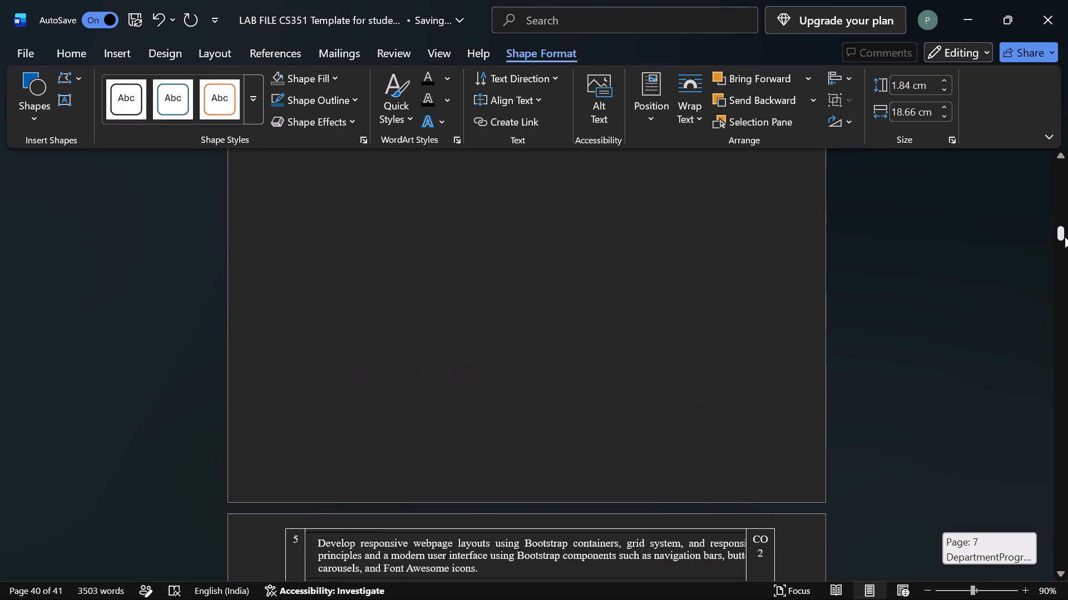
{"action": "left_click_drag", "start_coordinate": [1065, 237], "coordinate": [1066, 245]}
{"action": "scroll", "coordinate": [749, 258], "scroll_direction": "up", "scroll_amount": 1}
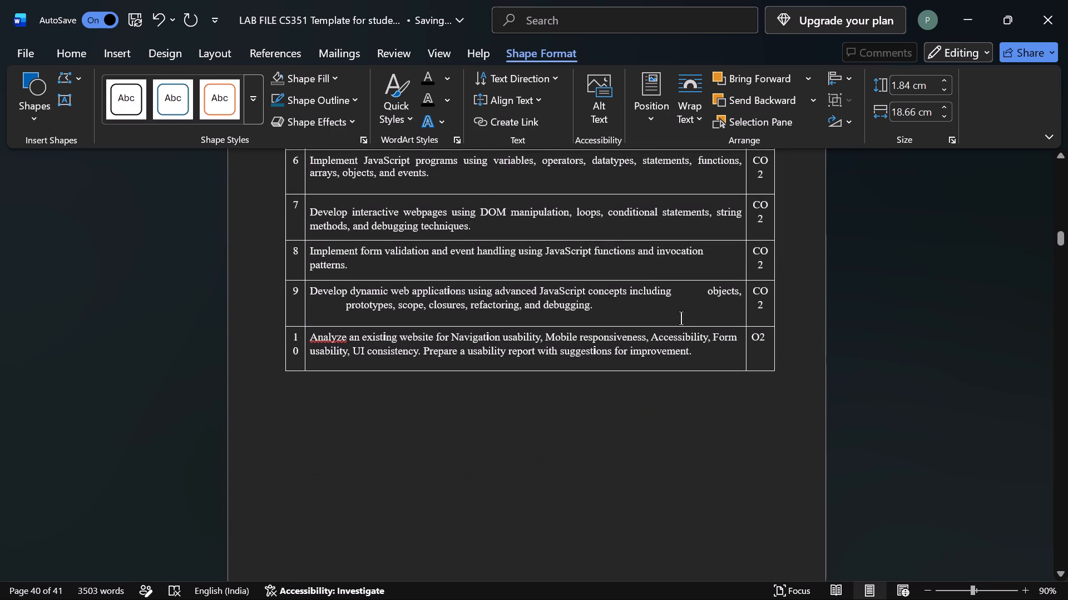
{"action": "left_click_drag", "start_coordinate": [704, 361], "coordinate": [322, 336]}
{"action": "key", "text": "ctrl+c"}
{"action": "key", "text": "ctrl+c"}
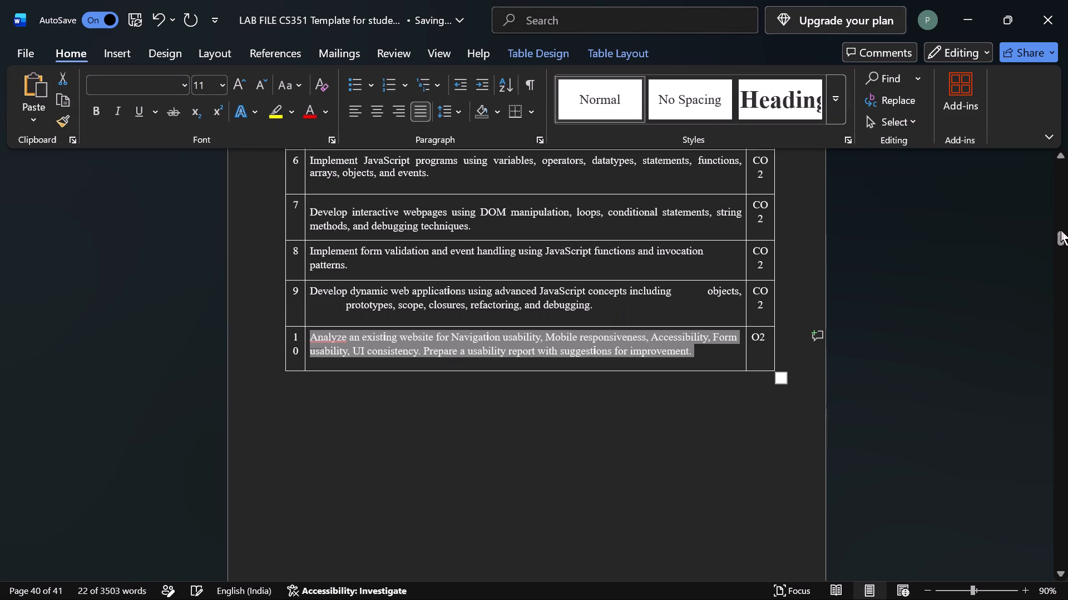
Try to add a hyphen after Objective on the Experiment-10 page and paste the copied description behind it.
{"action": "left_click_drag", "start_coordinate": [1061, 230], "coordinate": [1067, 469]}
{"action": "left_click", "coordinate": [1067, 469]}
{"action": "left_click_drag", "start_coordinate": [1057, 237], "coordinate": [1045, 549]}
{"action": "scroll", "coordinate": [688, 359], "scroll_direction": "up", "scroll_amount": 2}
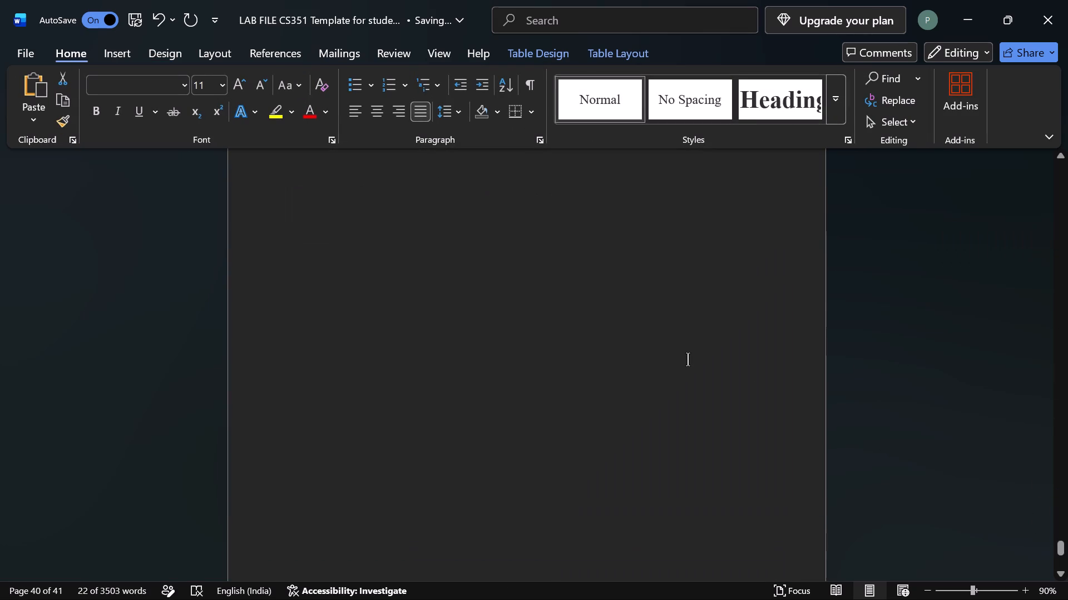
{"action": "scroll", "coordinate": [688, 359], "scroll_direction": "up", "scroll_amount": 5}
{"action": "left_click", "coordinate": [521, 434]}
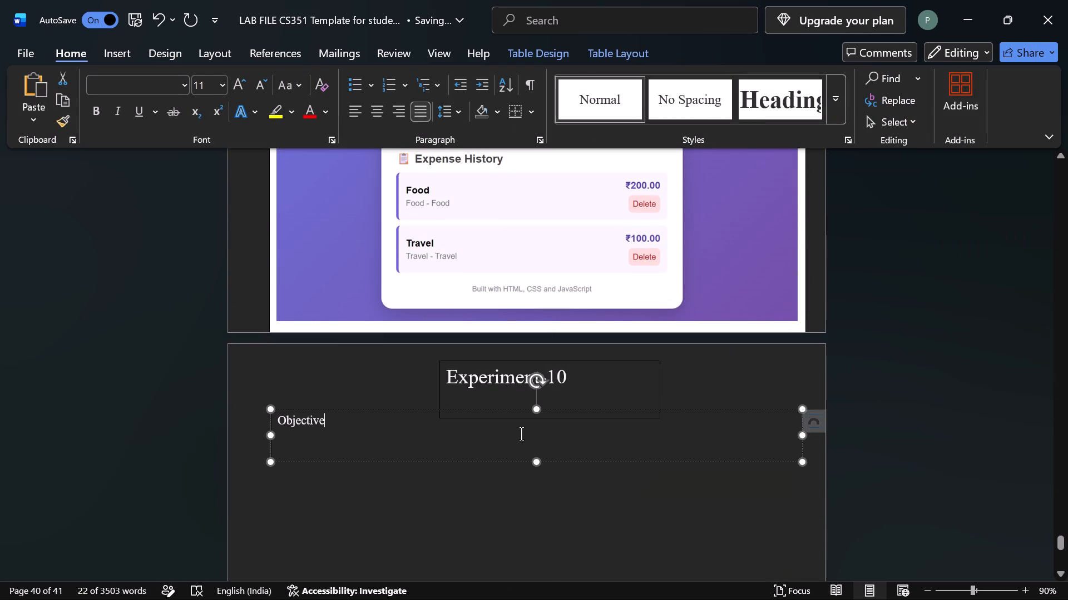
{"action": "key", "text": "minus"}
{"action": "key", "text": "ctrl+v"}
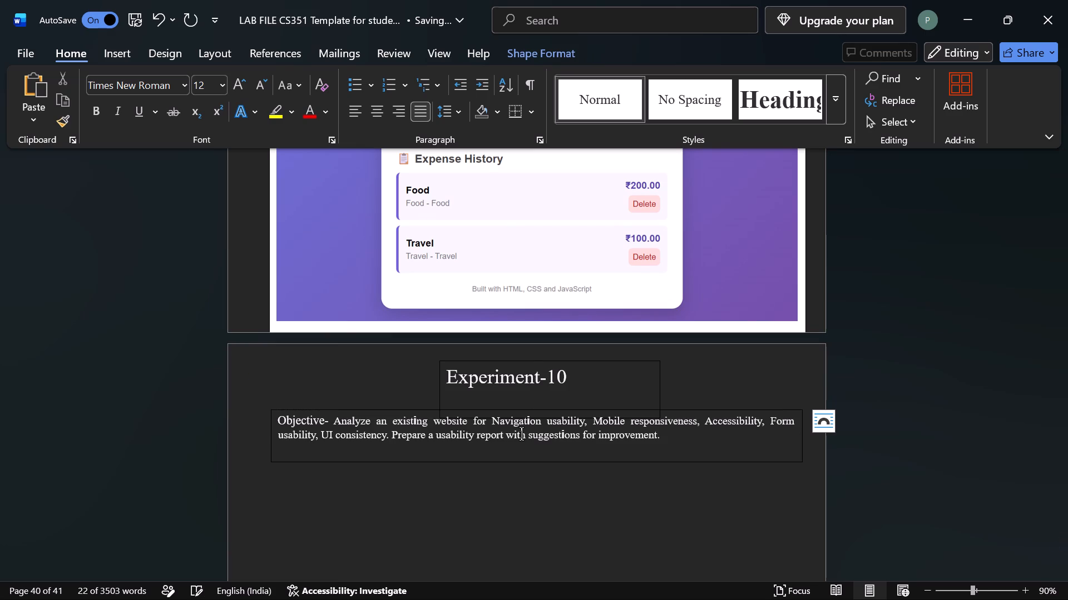
Undo the last objective edits, re-enter the hyphen after Objective and paste the copied experiment 10 description behind it.
{"action": "key", "text": "ctrl+z"}
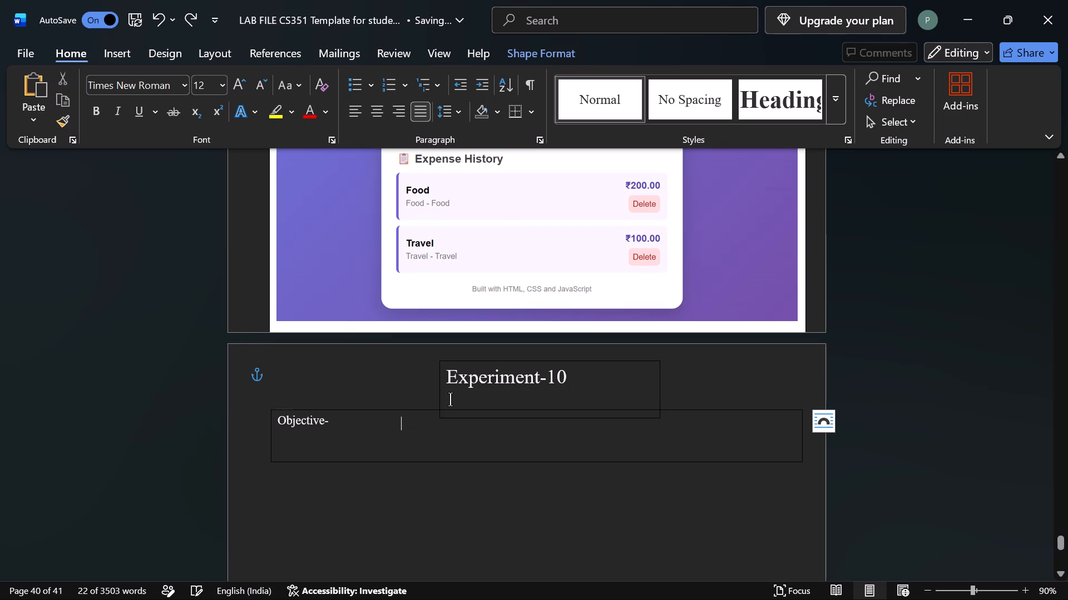
{"action": "key", "text": "ctrl+z"}
{"action": "key", "text": "minus"}
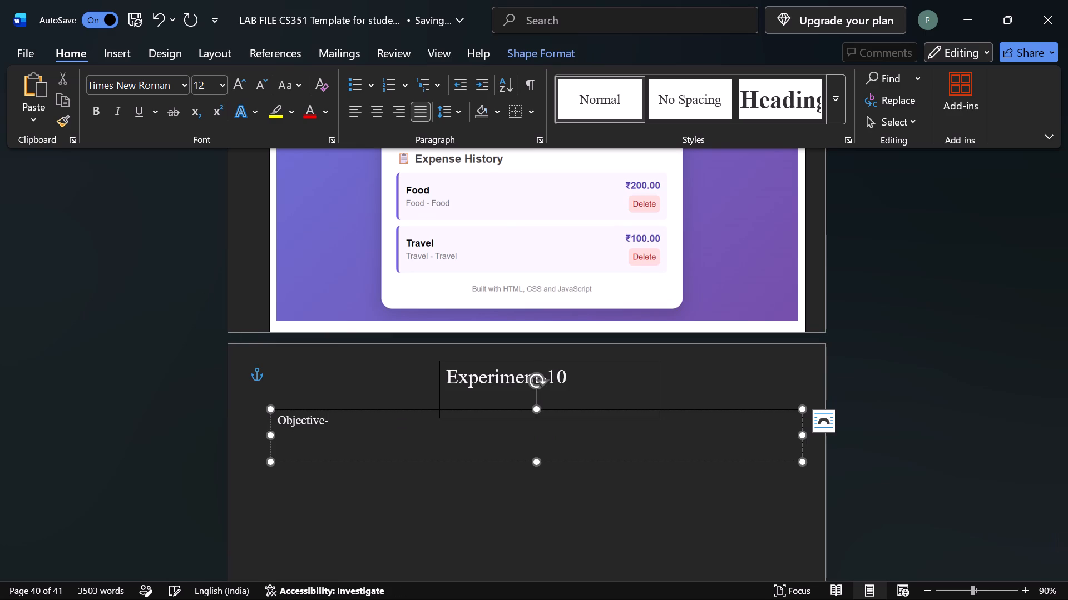
{"action": "key", "text": "ctrl+c"}
{"action": "key", "text": "ctrl+v"}
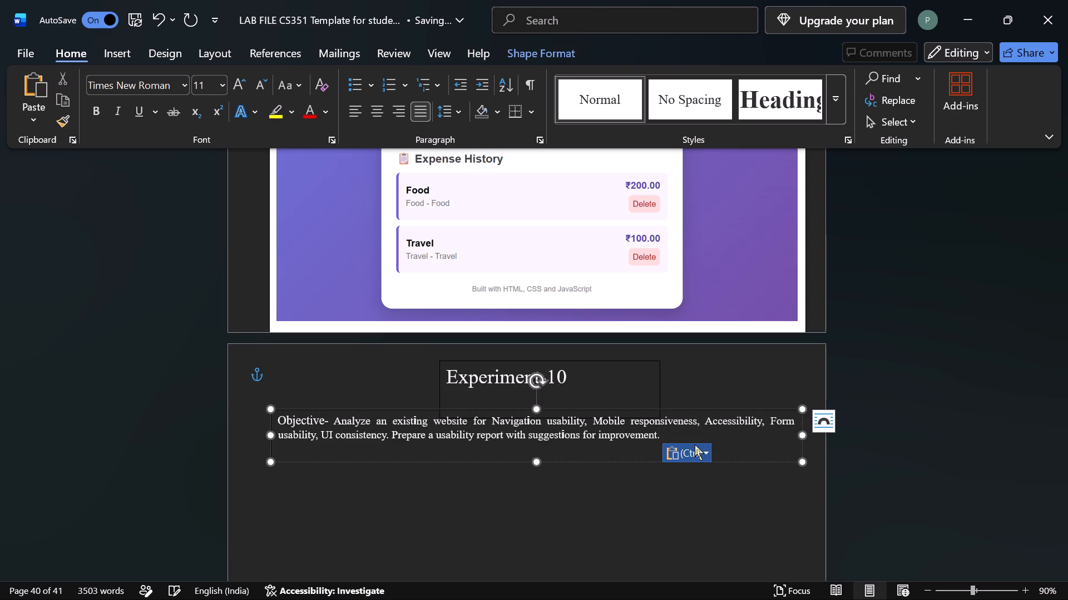
Set the whole objective text on the Experiment-10 page to font size 14.
{"action": "key", "text": "ctrl+a"}
{"action": "left_click", "coordinate": [695, 444], "text": "ctrl"}
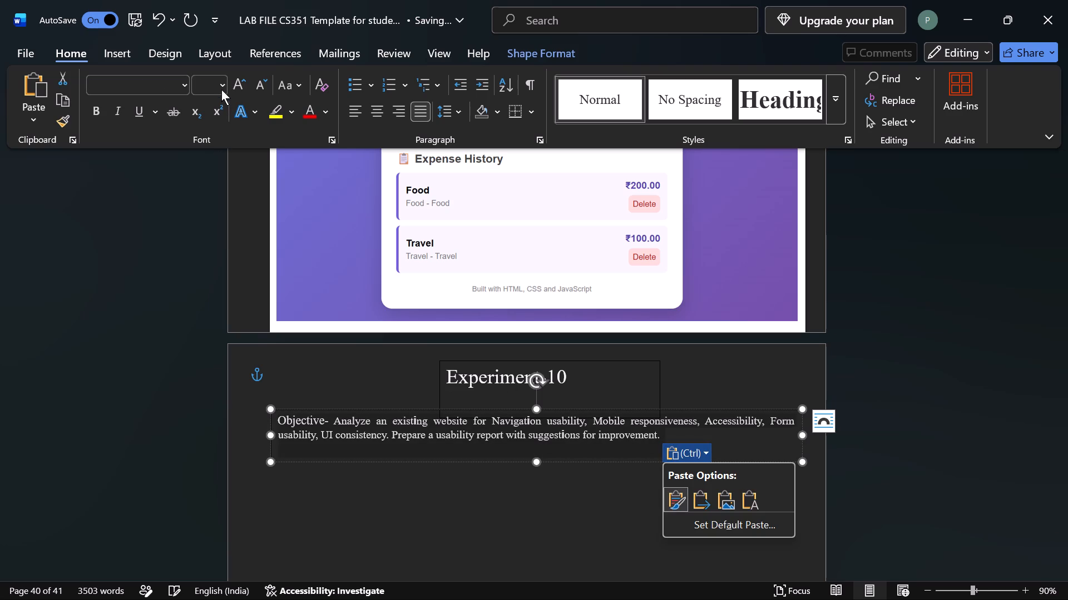
{"action": "left_click", "coordinate": [222, 89]}
{"action": "left_click", "coordinate": [210, 207]}
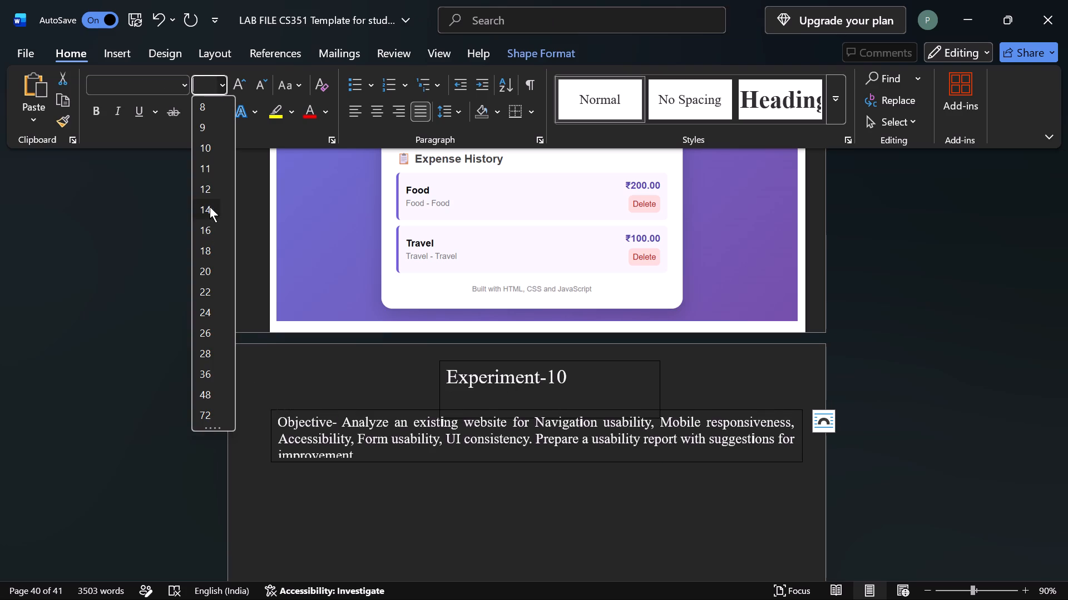
{"action": "left_click", "coordinate": [453, 446]}
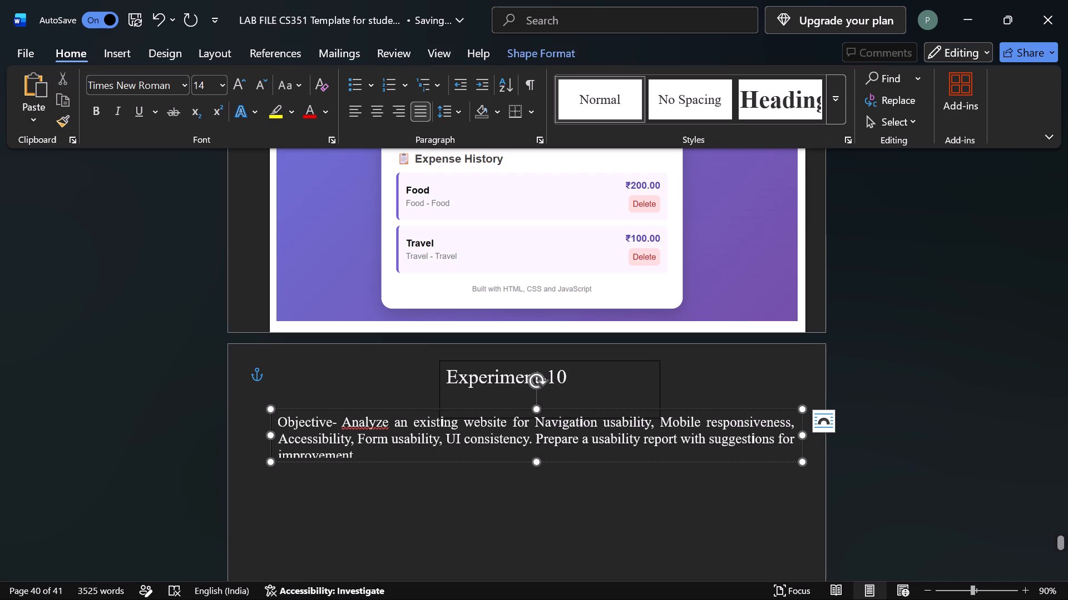
{"action": "left_click", "coordinate": [457, 579]}
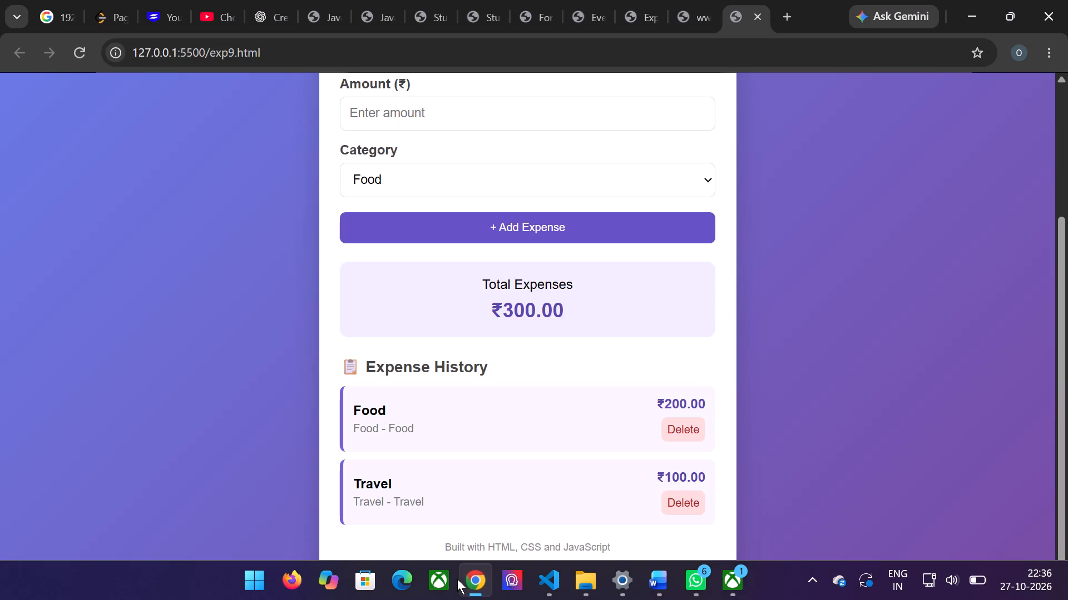
{"action": "left_click", "coordinate": [250, 1]}
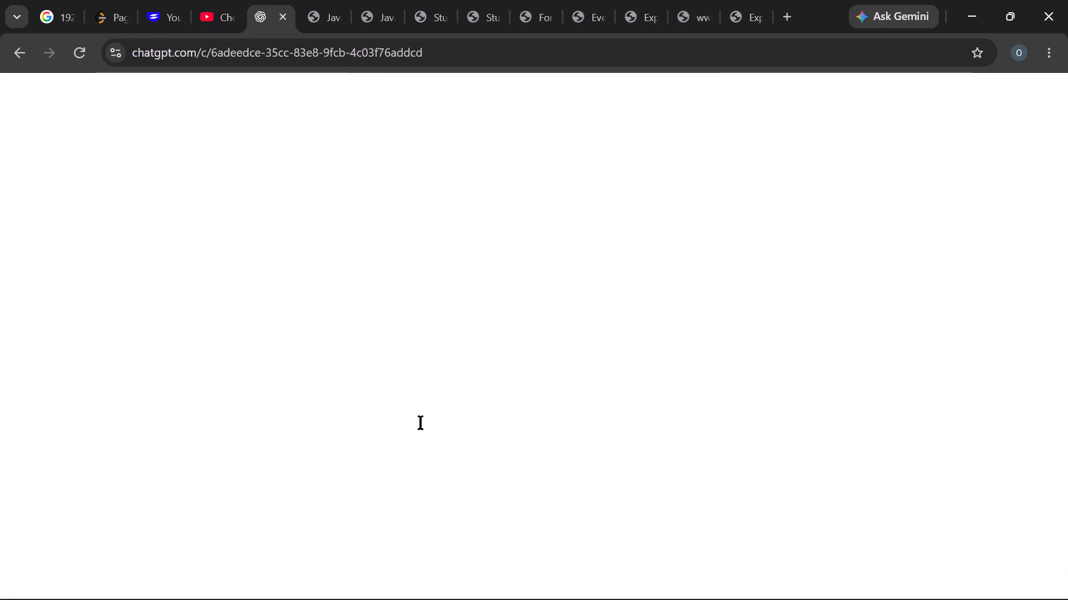
{"action": "left_click", "coordinate": [483, 554]}
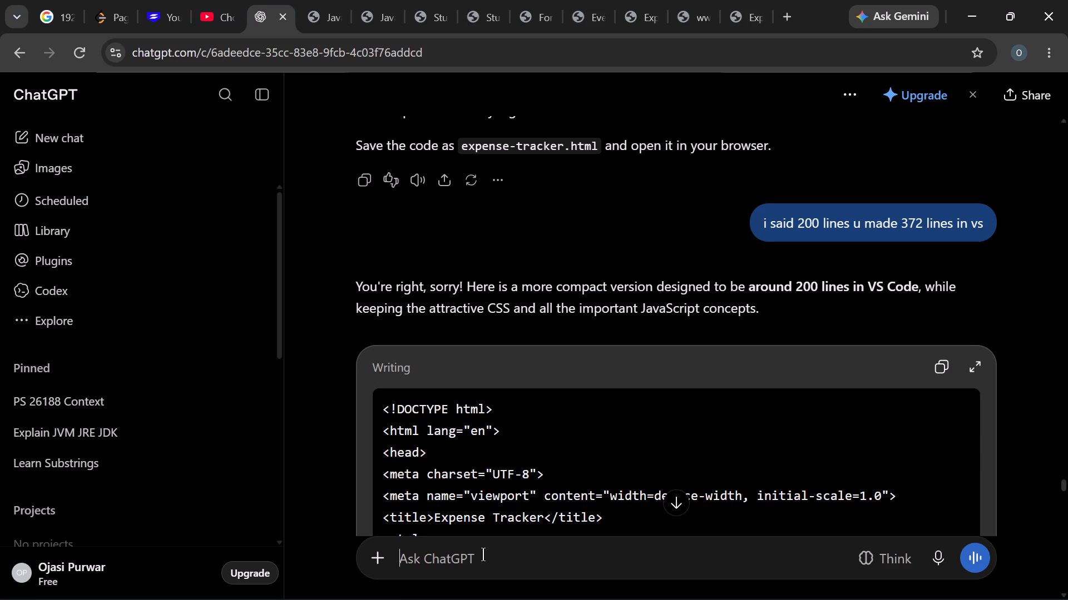
{"action": "key", "text": "ctrl+v"}
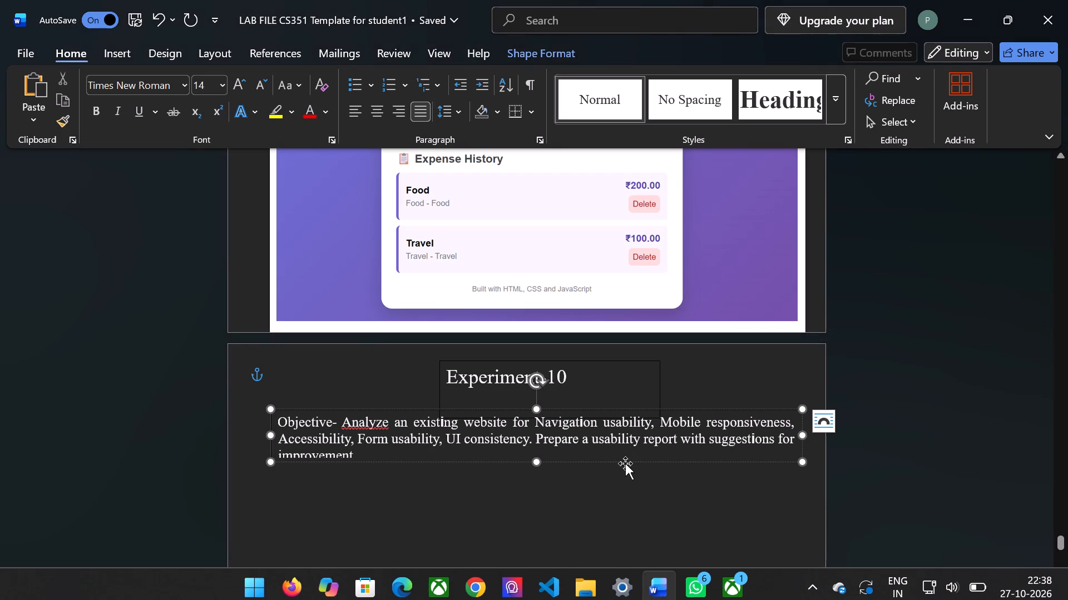
{"action": "left_click_drag", "start_coordinate": [538, 467], "coordinate": [538, 466]}
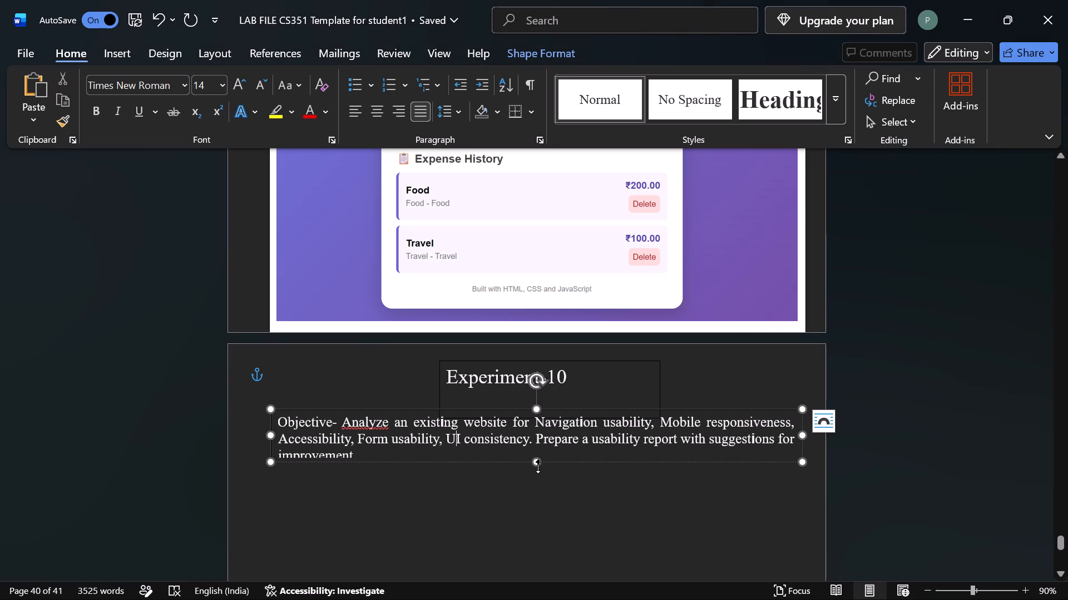
{"action": "left_click_drag", "start_coordinate": [538, 466], "coordinate": [536, 478]}
Draw a text box directly below the objective and extend it down the page to about 24.25 cm high and 18.66 cm wide.
{"action": "scroll", "coordinate": [502, 490], "scroll_direction": "down", "scroll_amount": 1}
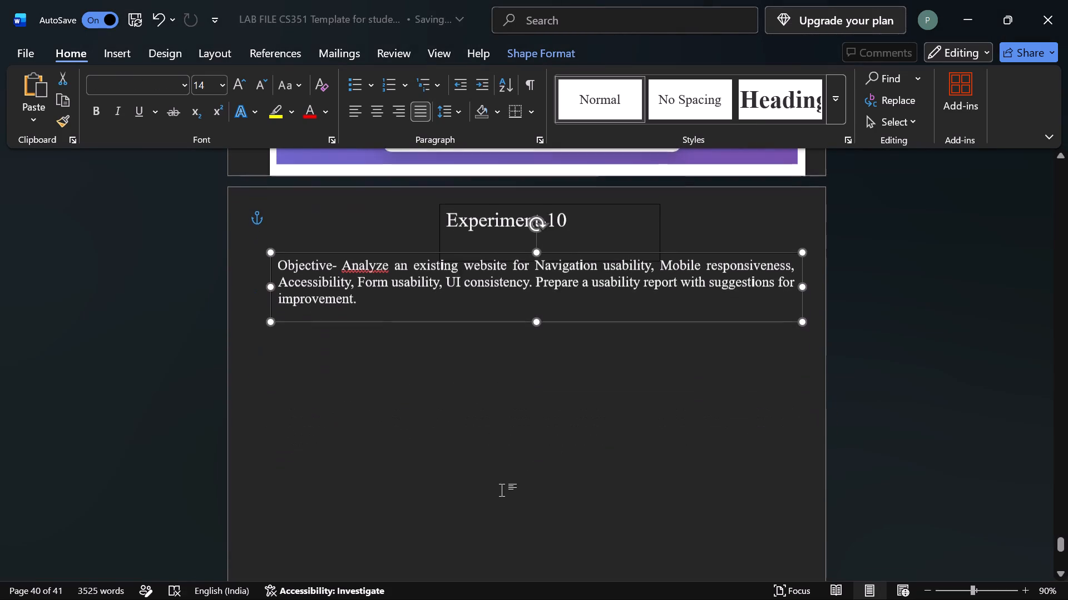
{"action": "left_click", "coordinate": [502, 490]}
{"action": "left_click", "coordinate": [132, 51]}
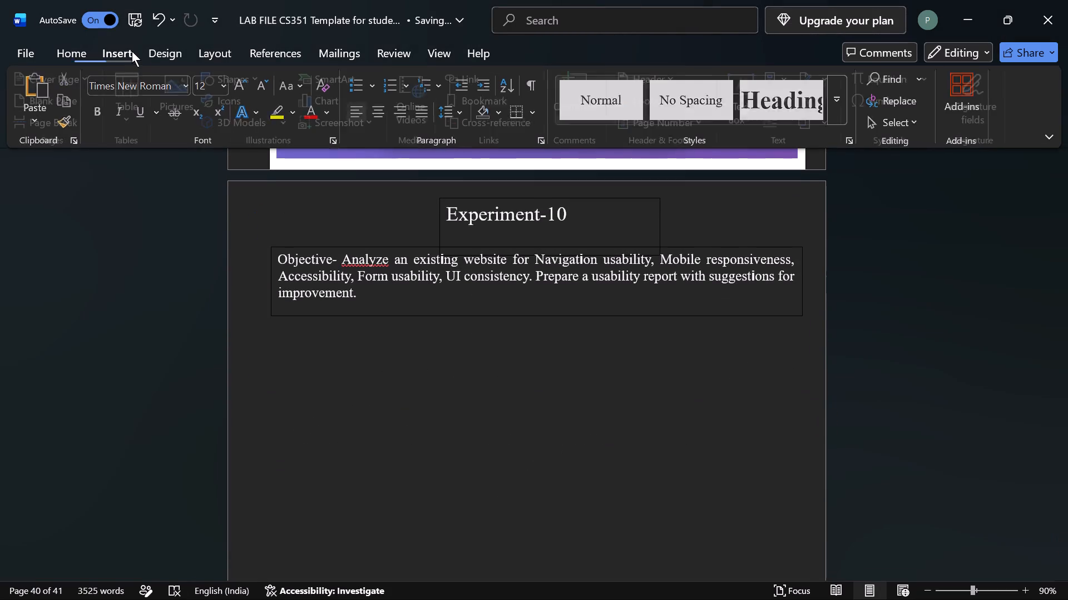
{"action": "left_click", "coordinate": [733, 102]}
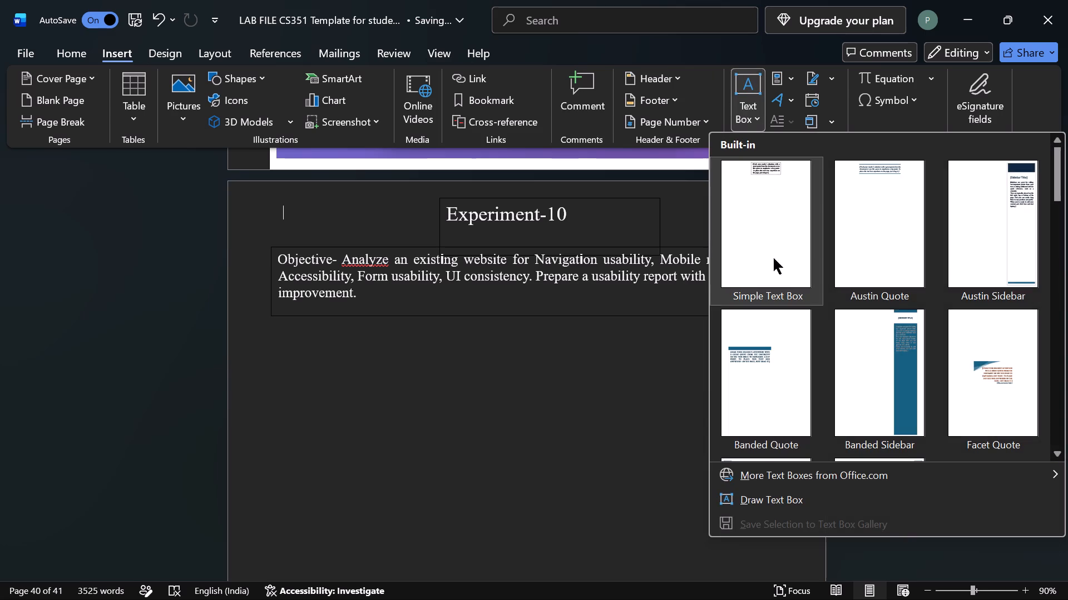
{"action": "left_click", "coordinate": [739, 492]}
{"action": "scroll", "coordinate": [510, 478], "scroll_direction": "down", "scroll_amount": 1}
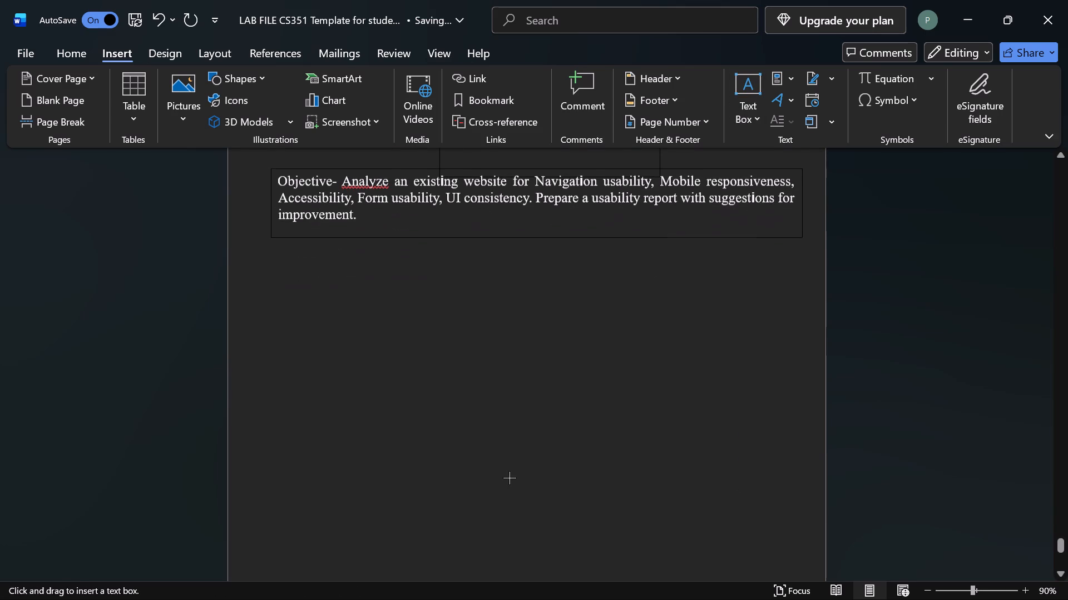
{"action": "scroll", "coordinate": [510, 478], "scroll_direction": "down", "scroll_amount": 1}
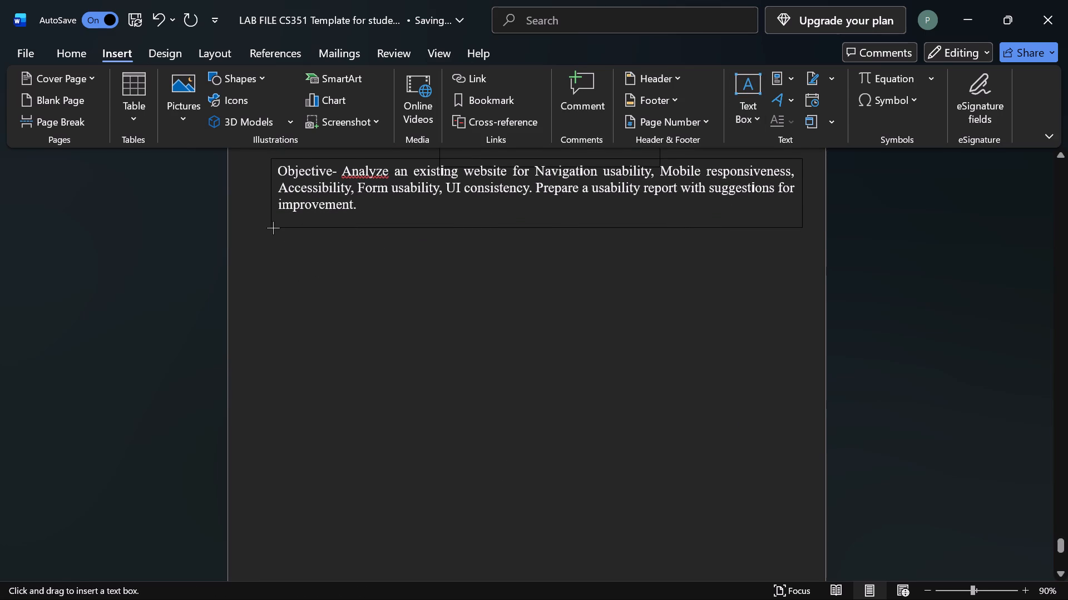
{"action": "left_click_drag", "start_coordinate": [273, 228], "coordinate": [743, 599]}
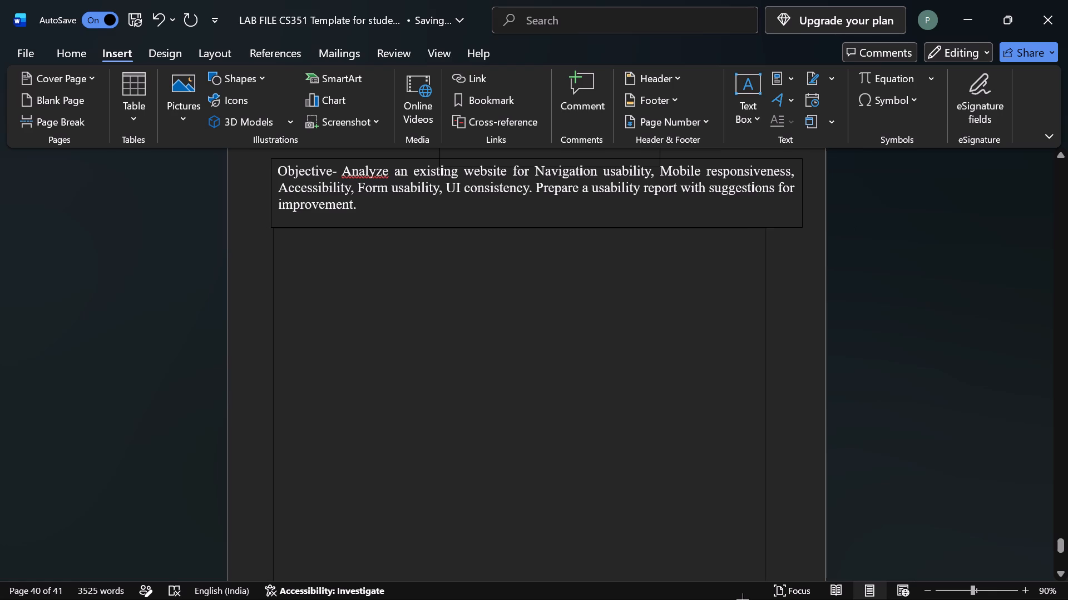
{"action": "left_click_drag", "start_coordinate": [743, 599], "coordinate": [800, 599]}
{"action": "left_click_drag", "start_coordinate": [800, 599], "coordinate": [803, 599]}
{"action": "scroll", "coordinate": [634, 452], "scroll_direction": "down", "scroll_amount": 2}
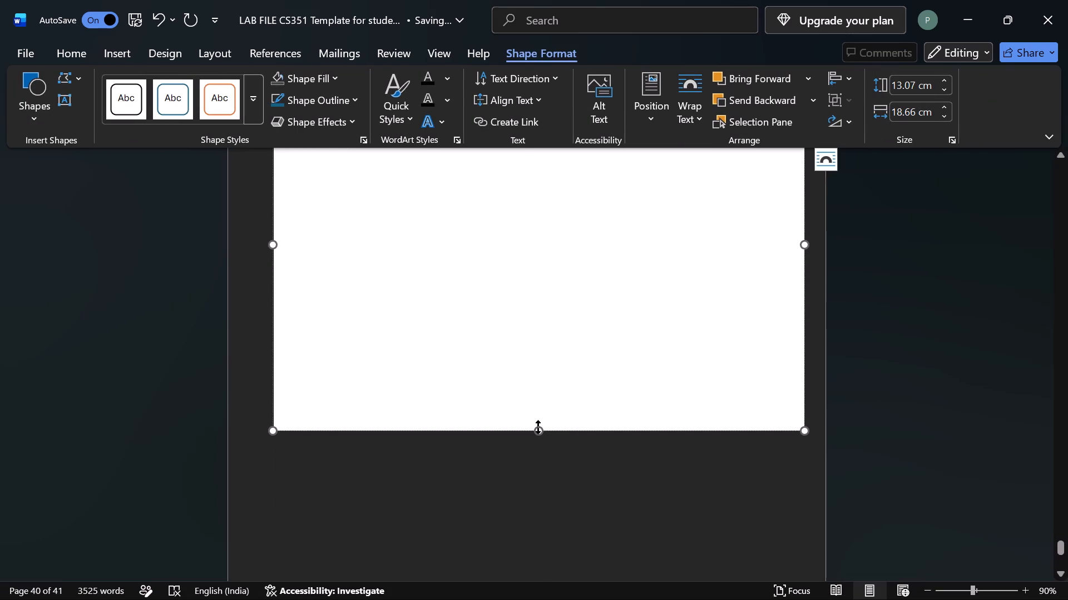
{"action": "left_click_drag", "start_coordinate": [538, 427], "coordinate": [542, 577]}
{"action": "scroll", "coordinate": [550, 412], "scroll_direction": "down", "scroll_amount": 2}
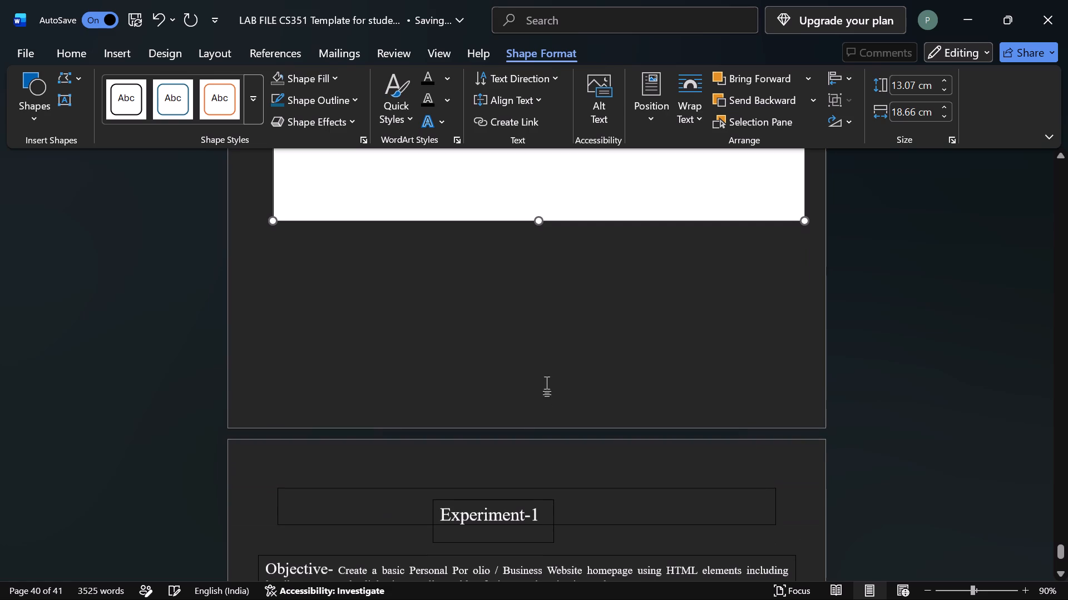
{"action": "left_click_drag", "start_coordinate": [541, 220], "coordinate": [518, 368]}
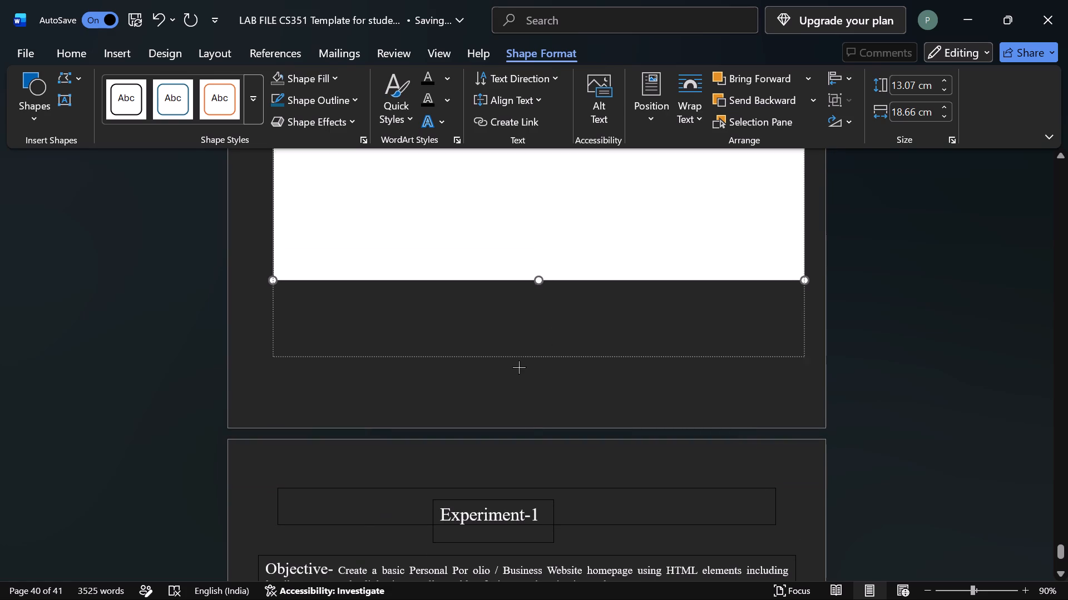
{"action": "left_click_drag", "start_coordinate": [518, 368], "coordinate": [504, 415]}
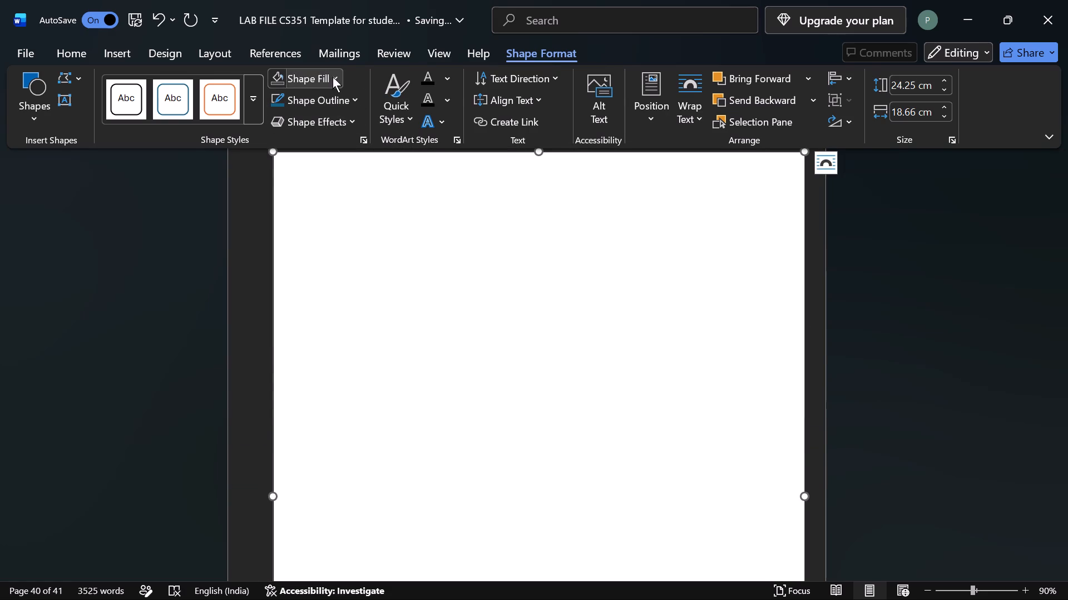
Remove the white fill from the new text box.
{"action": "left_click", "coordinate": [332, 77]}
{"action": "left_click", "coordinate": [305, 359]}
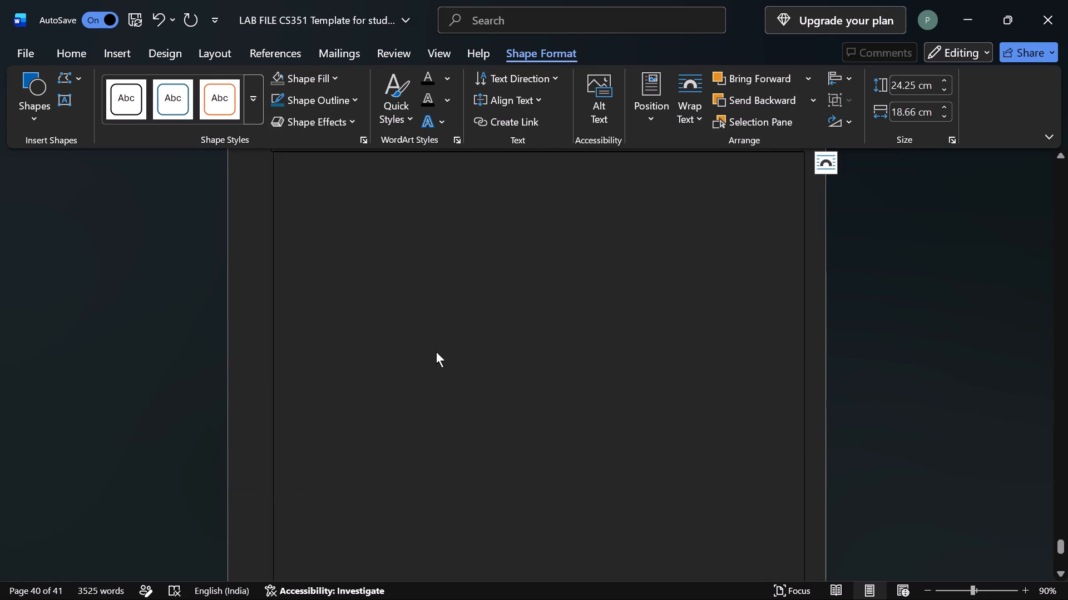
Enter the heading "Solution" in the new text box and set its font size to 14.
{"action": "left_click", "coordinate": [436, 352]}
{"action": "scroll", "coordinate": [436, 352], "scroll_direction": "up", "scroll_amount": 1}
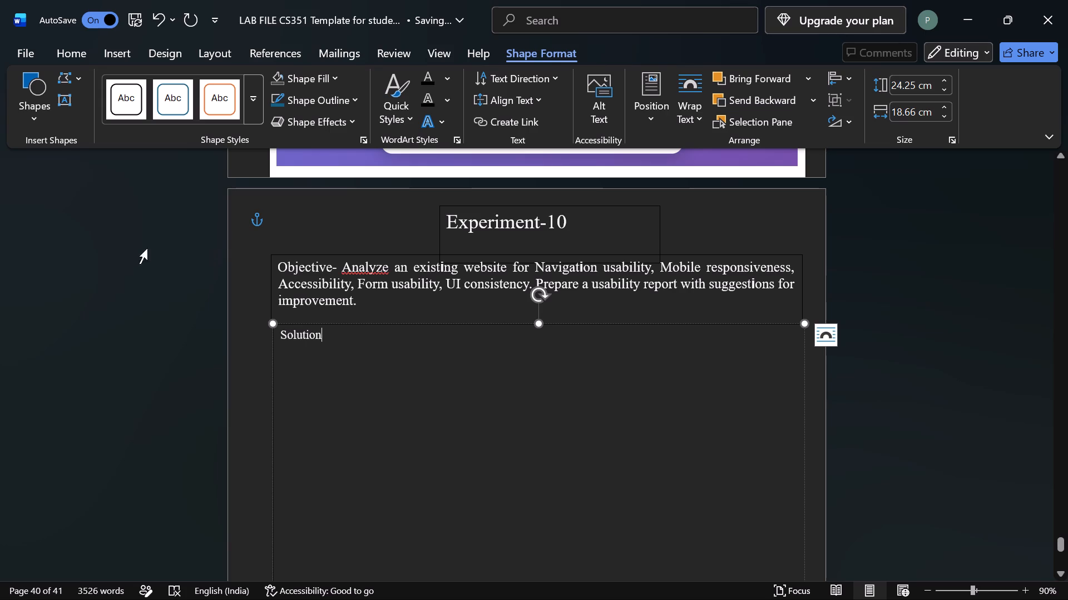
{"action": "left_click", "coordinate": [406, 335]}
{"action": "left_click_drag", "start_coordinate": [364, 329], "coordinate": [274, 328]}
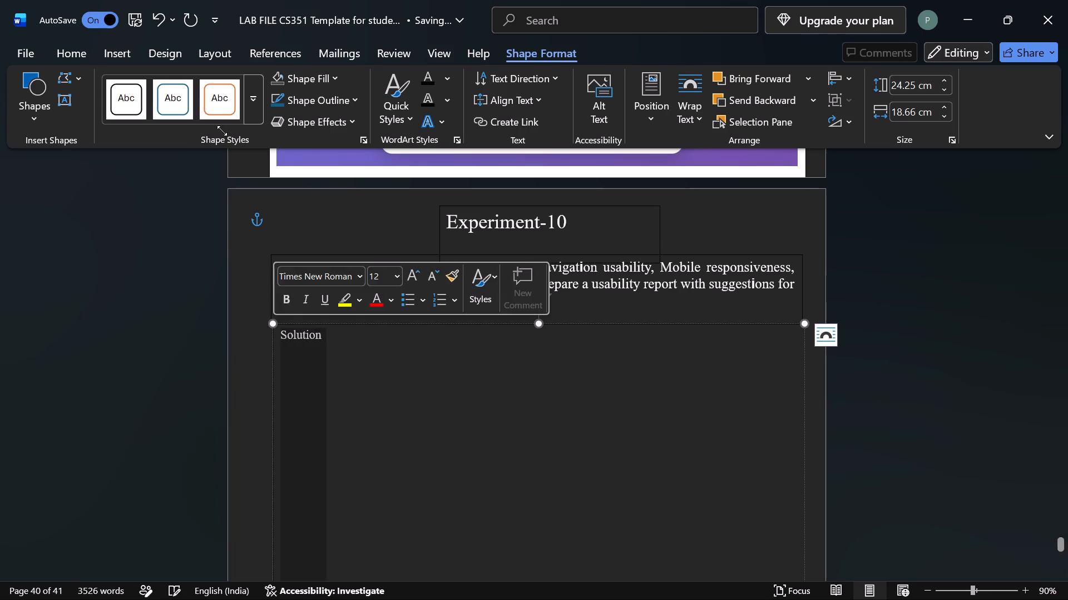
{"action": "left_click", "coordinate": [75, 52]}
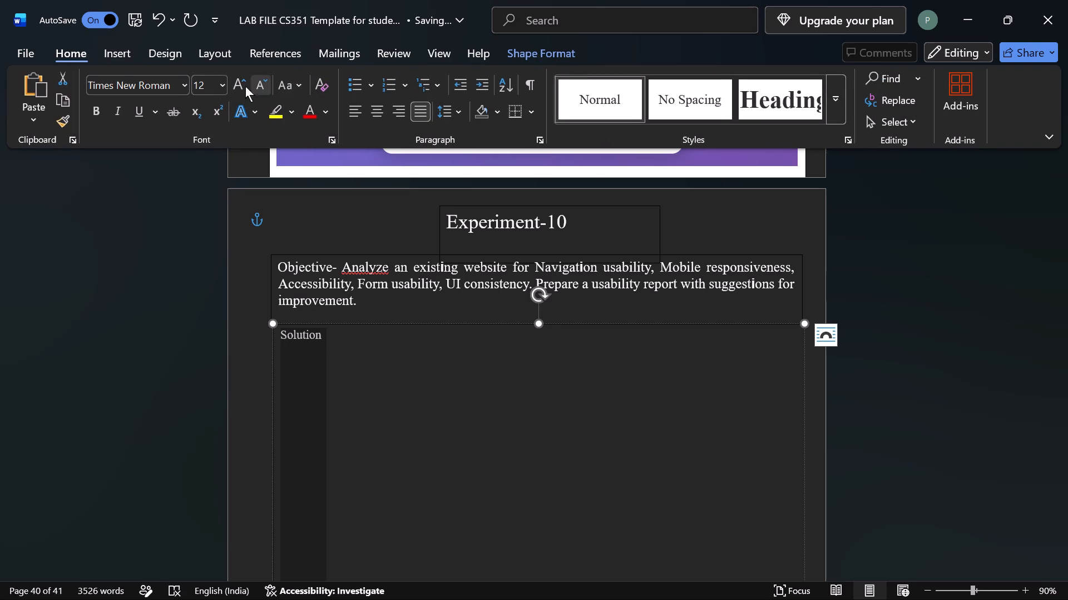
{"action": "left_click", "coordinate": [223, 83]}
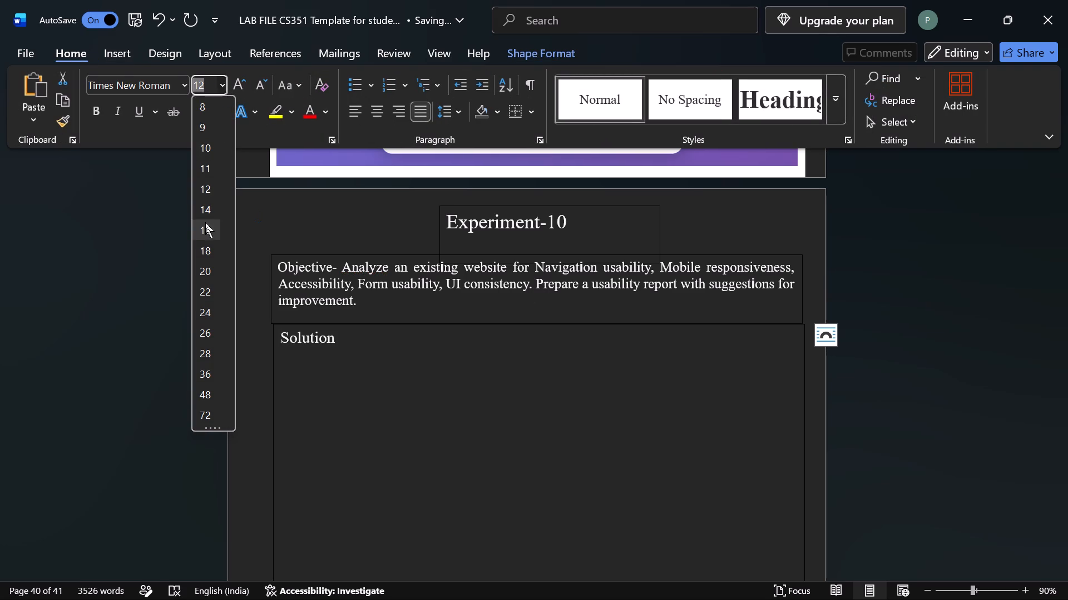
{"action": "left_click", "coordinate": [202, 214]}
{"action": "left_click", "coordinate": [384, 343]}
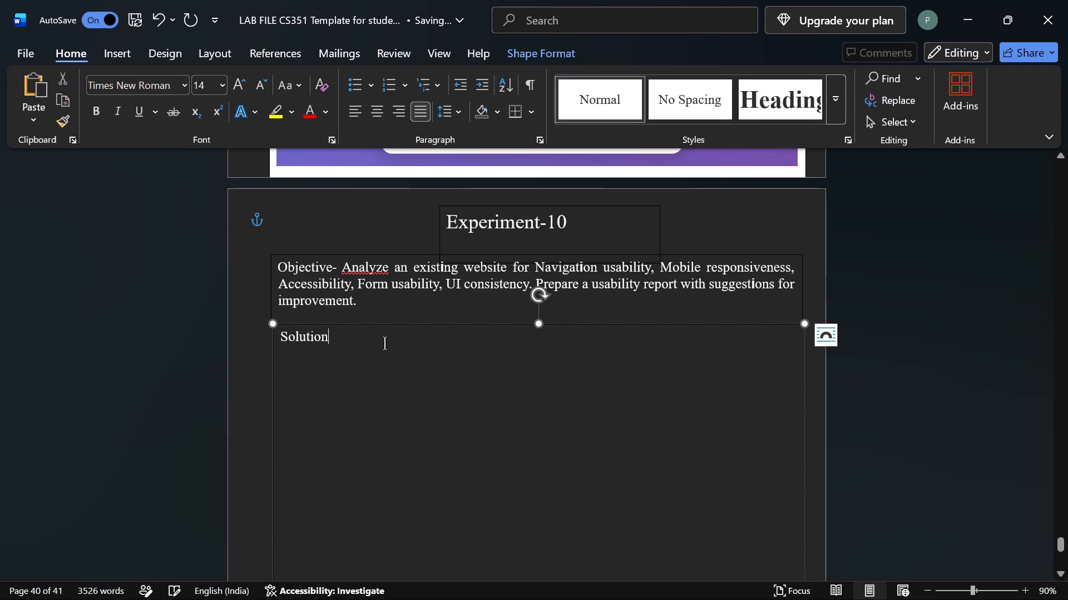
Paste the copied usability report on a new line below the "Solution" heading.
{"action": "key", "text": "Return"}
{"action": "key", "text": "ctrl+v"}
{"action": "right_click", "coordinate": [384, 343], "text": "ctrl"}
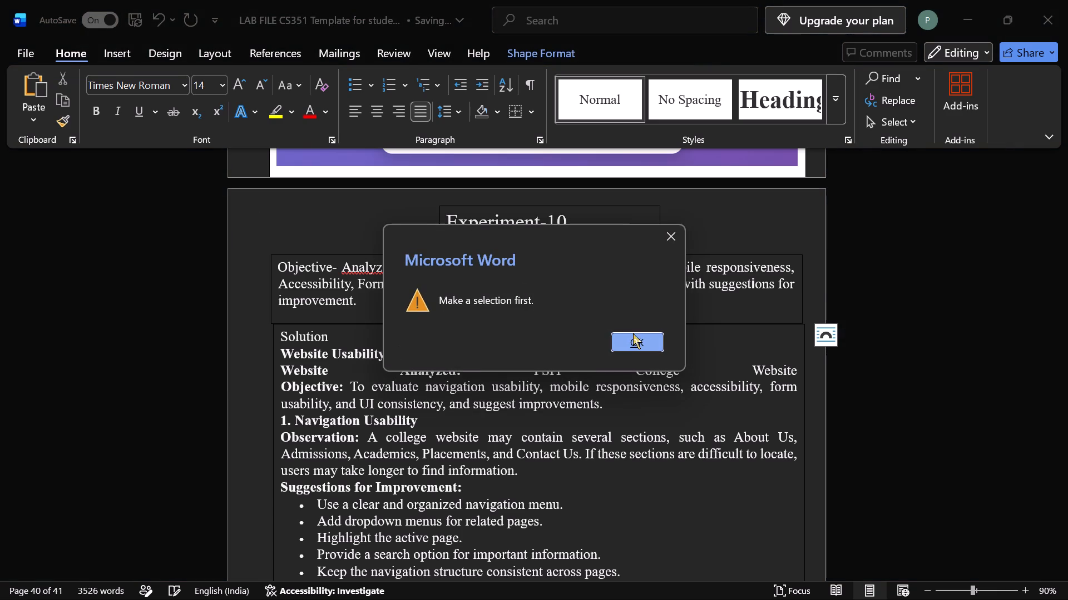
{"action": "left_click", "coordinate": [631, 337]}
Set all text in the solution text box to font size 11 and check how it fits down to the box's bottom edge.
{"action": "scroll", "coordinate": [521, 422], "scroll_direction": "up", "scroll_amount": 1}
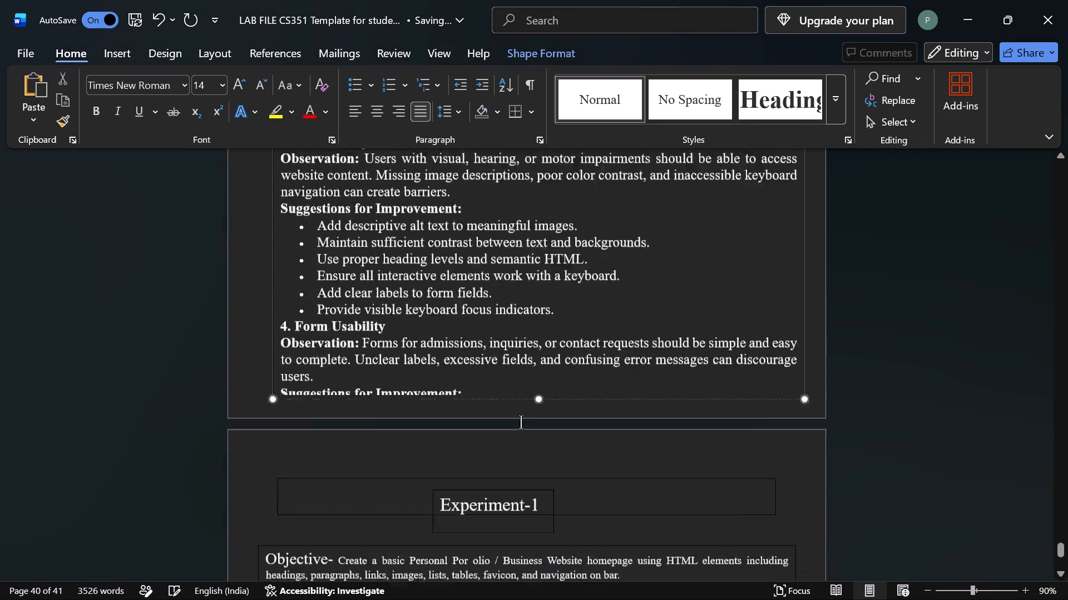
{"action": "scroll", "coordinate": [521, 422], "scroll_direction": "up", "scroll_amount": 1}
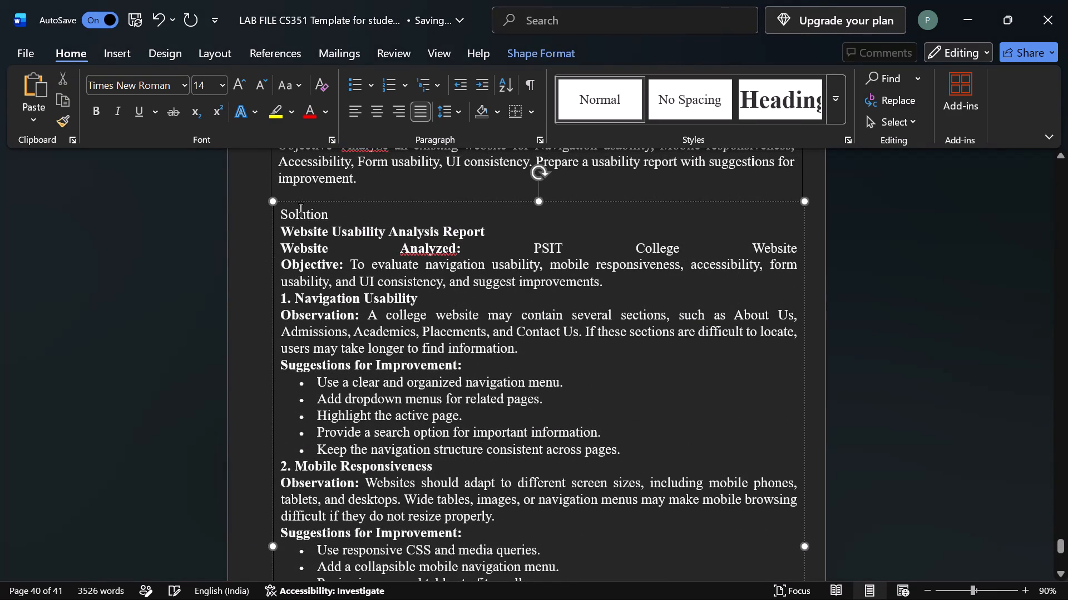
{"action": "left_click_drag", "start_coordinate": [280, 232], "coordinate": [483, 532]}
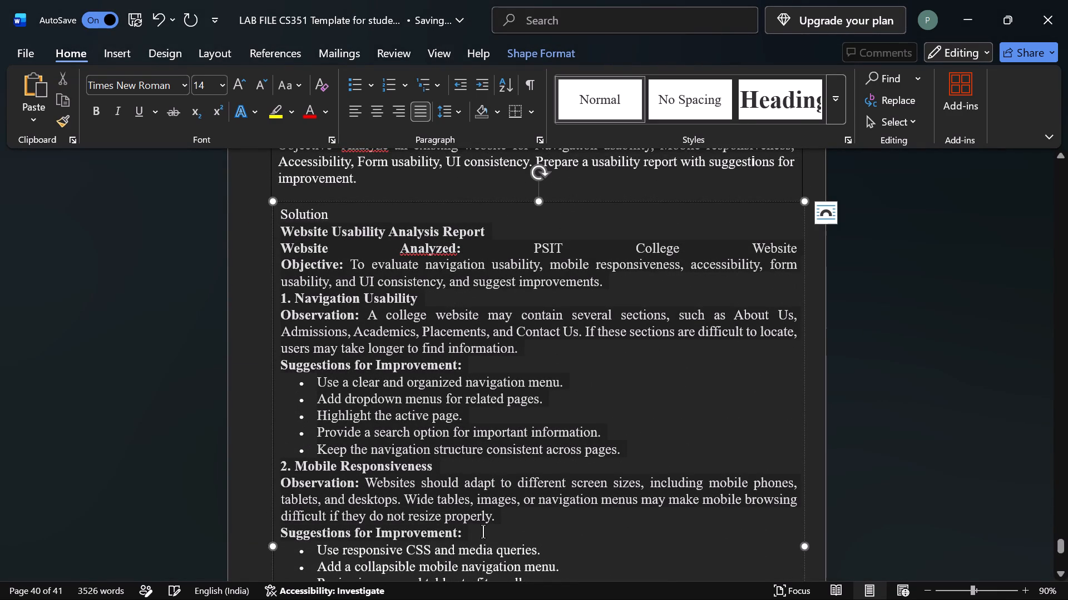
{"action": "left_click_drag", "start_coordinate": [483, 532], "coordinate": [477, 501]}
{"action": "key", "text": "ctrl+a"}
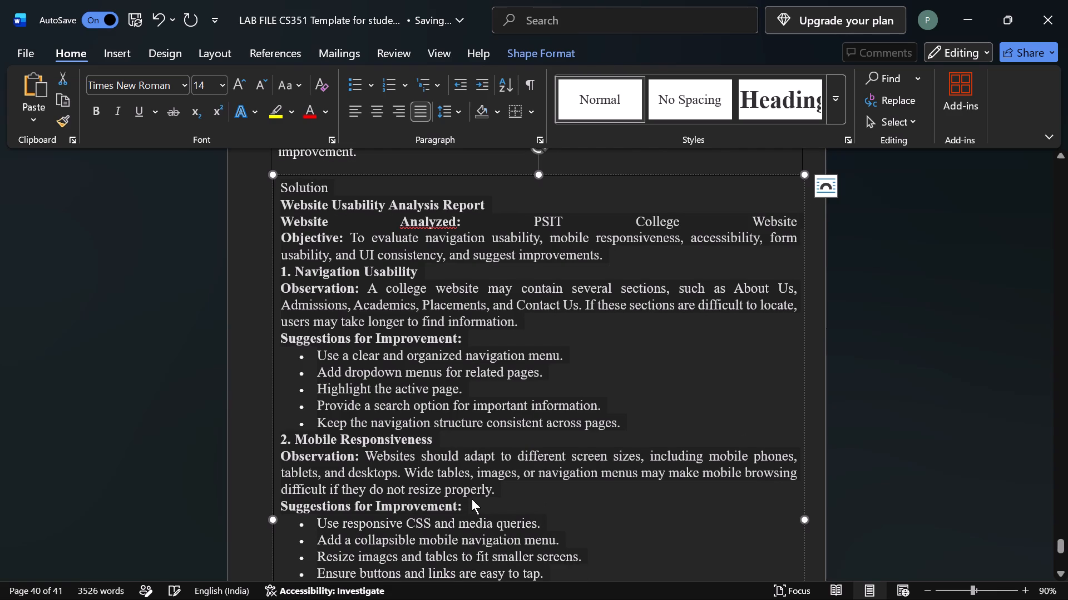
{"action": "left_click", "coordinate": [219, 83]}
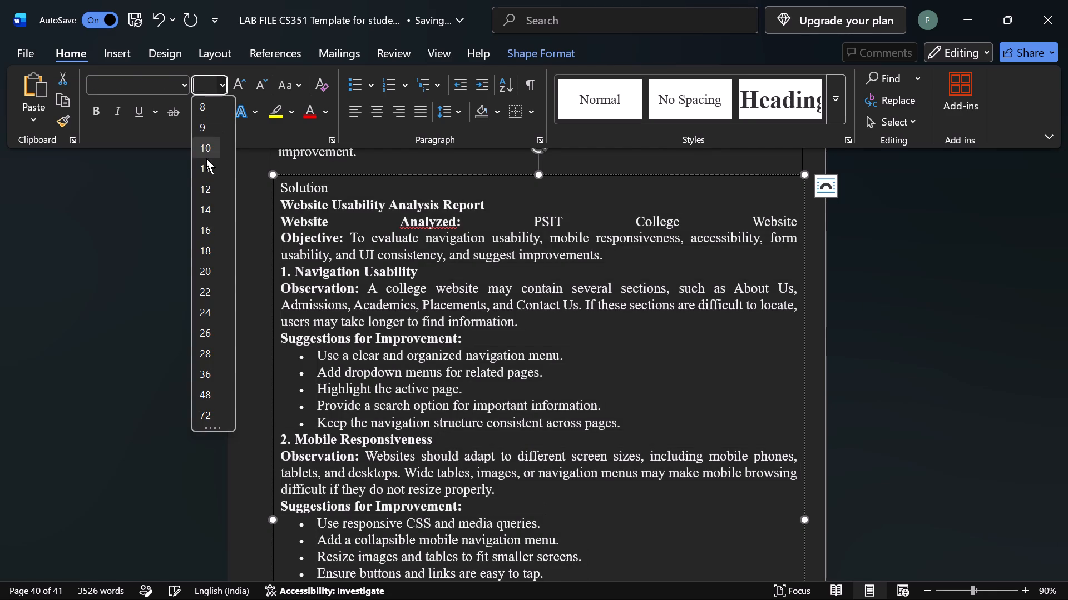
{"action": "left_click", "coordinate": [206, 169]}
{"action": "scroll", "coordinate": [415, 314], "scroll_direction": "down", "scroll_amount": 3}
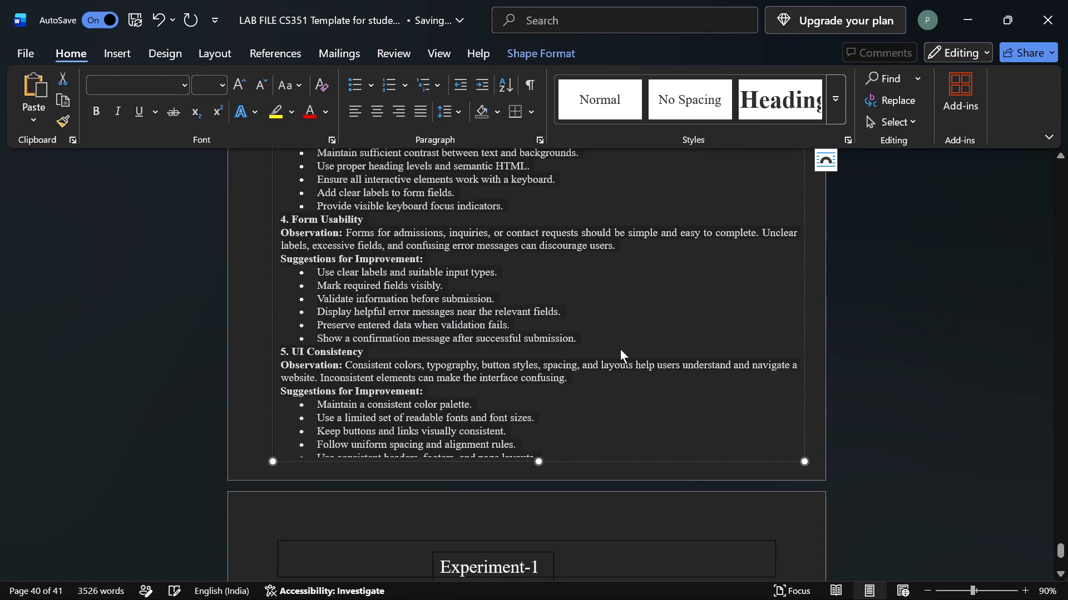
{"action": "left_click", "coordinate": [604, 338]}
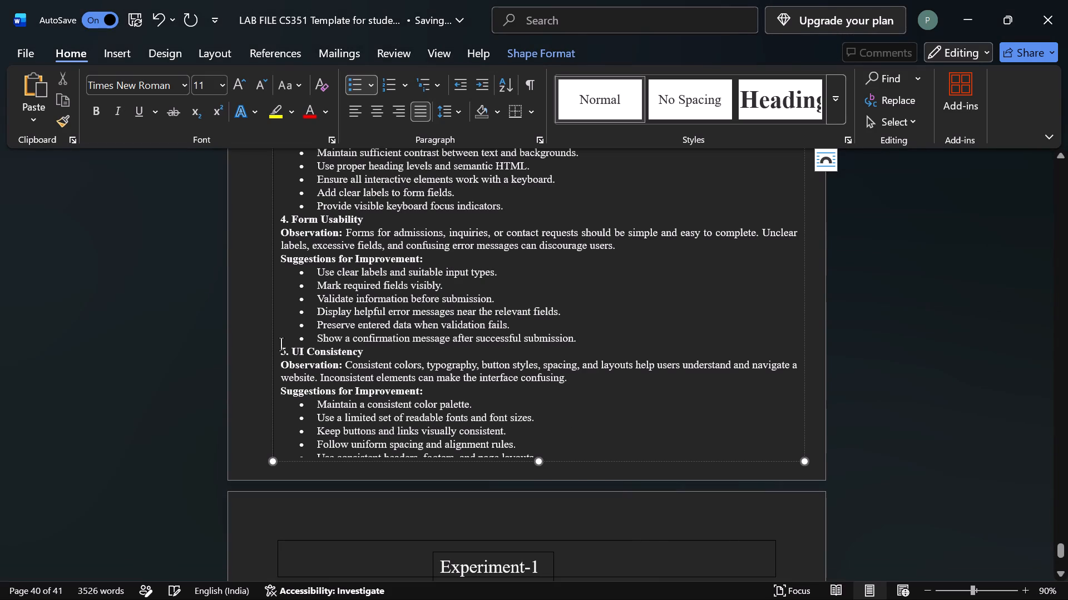
{"action": "left_click_drag", "start_coordinate": [281, 344], "coordinate": [574, 474]}
{"action": "key", "text": "BackSpace"}
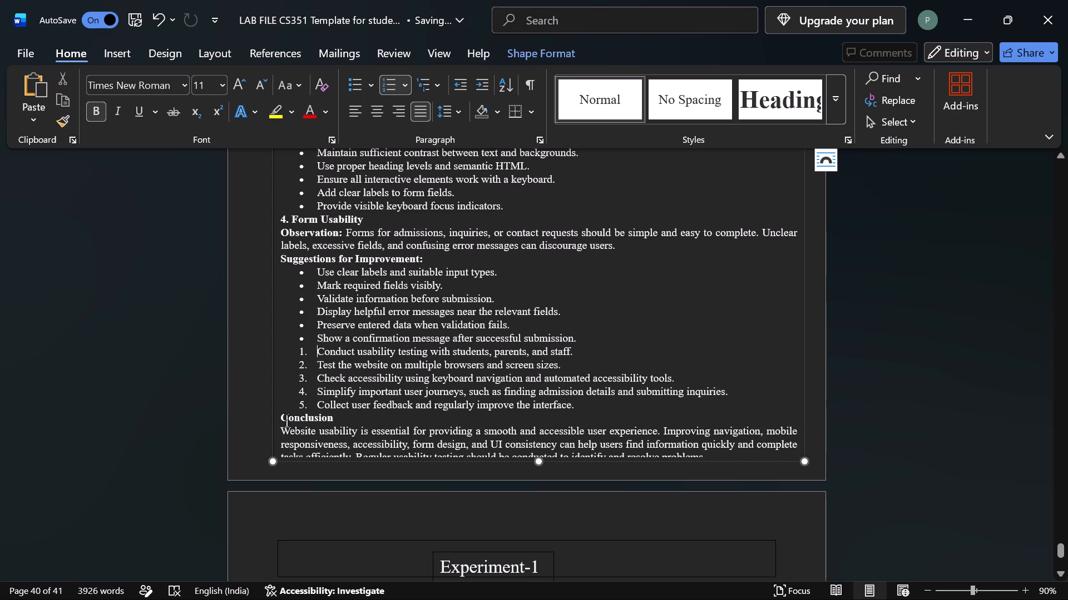
{"action": "left_click_drag", "start_coordinate": [278, 414], "coordinate": [764, 484]}
{"action": "key", "text": "BackSpace"}
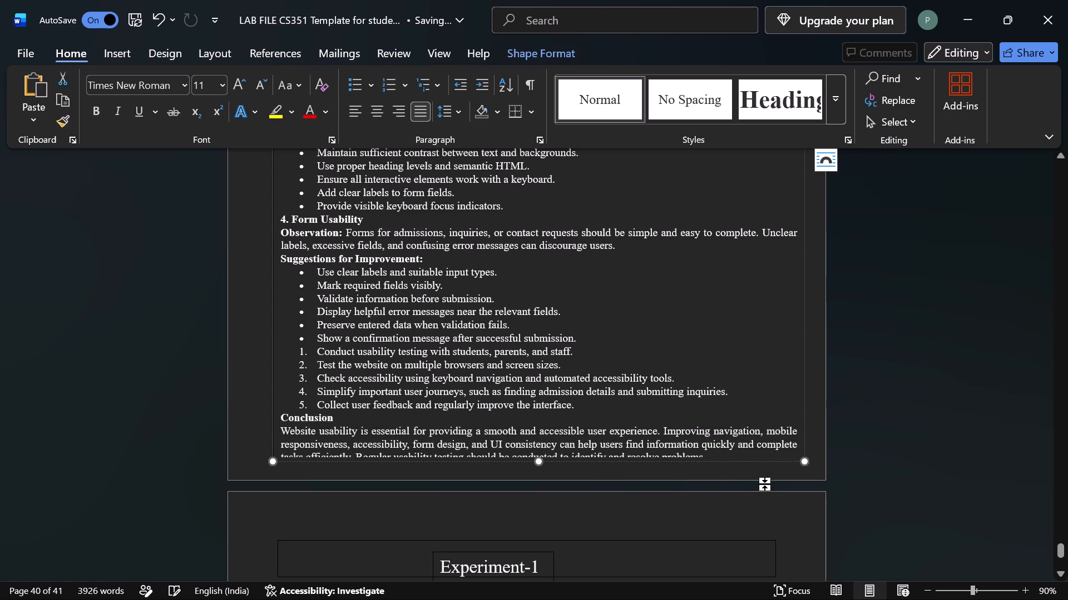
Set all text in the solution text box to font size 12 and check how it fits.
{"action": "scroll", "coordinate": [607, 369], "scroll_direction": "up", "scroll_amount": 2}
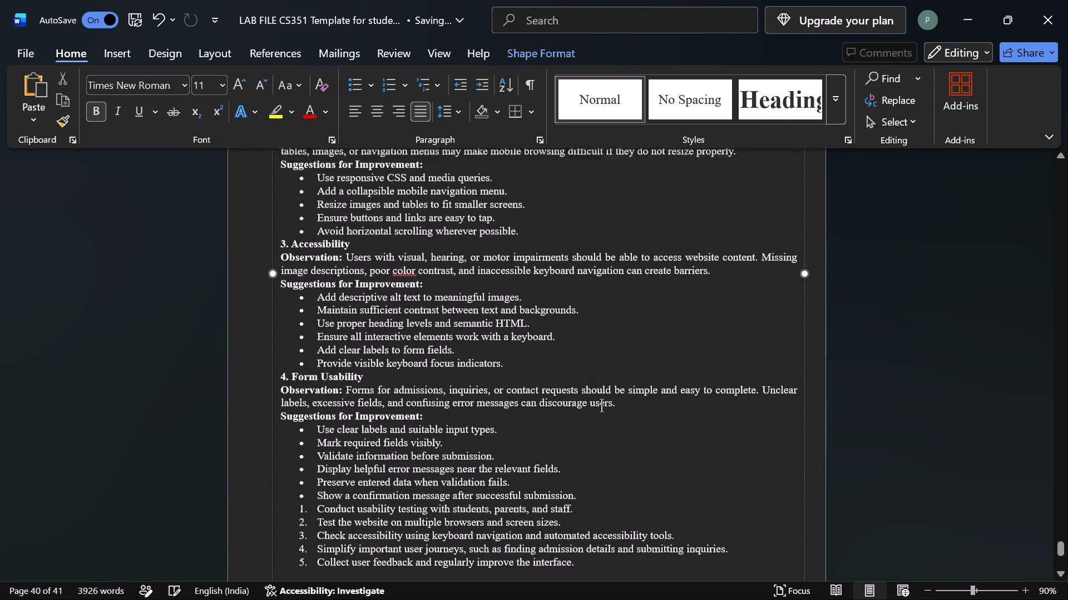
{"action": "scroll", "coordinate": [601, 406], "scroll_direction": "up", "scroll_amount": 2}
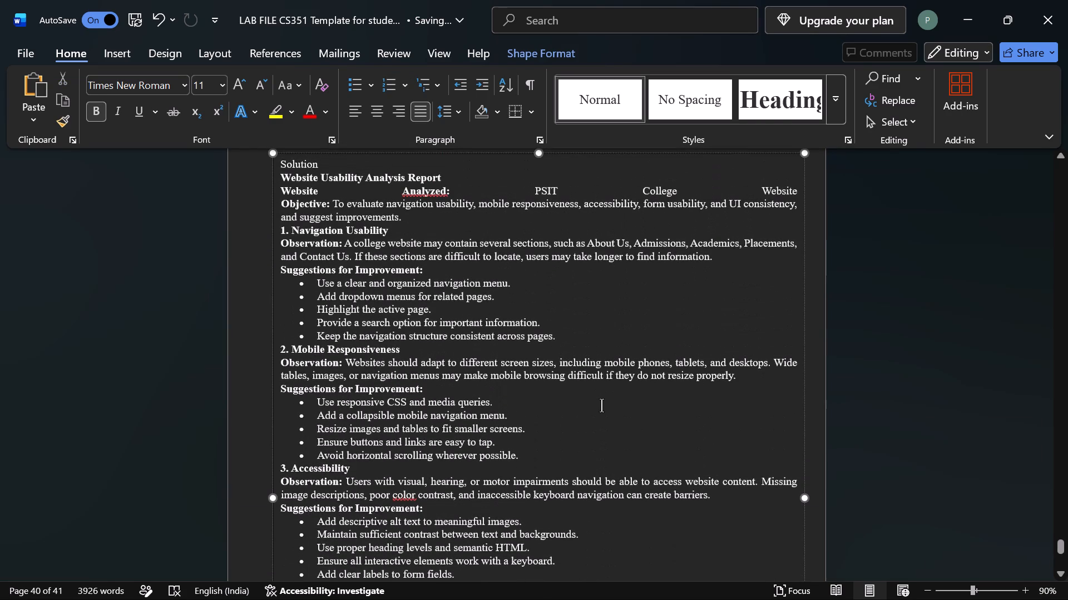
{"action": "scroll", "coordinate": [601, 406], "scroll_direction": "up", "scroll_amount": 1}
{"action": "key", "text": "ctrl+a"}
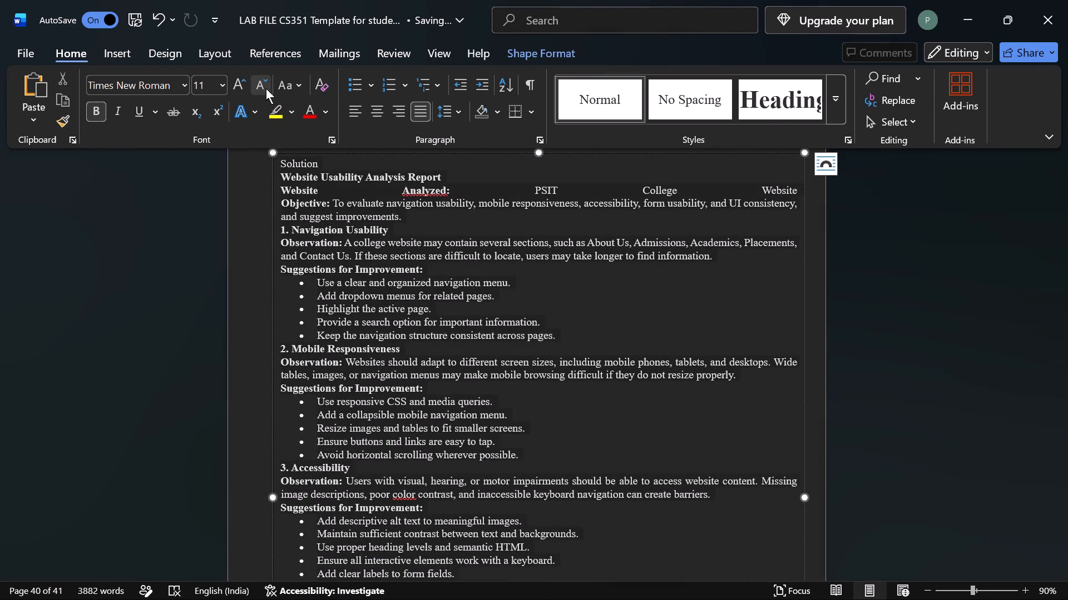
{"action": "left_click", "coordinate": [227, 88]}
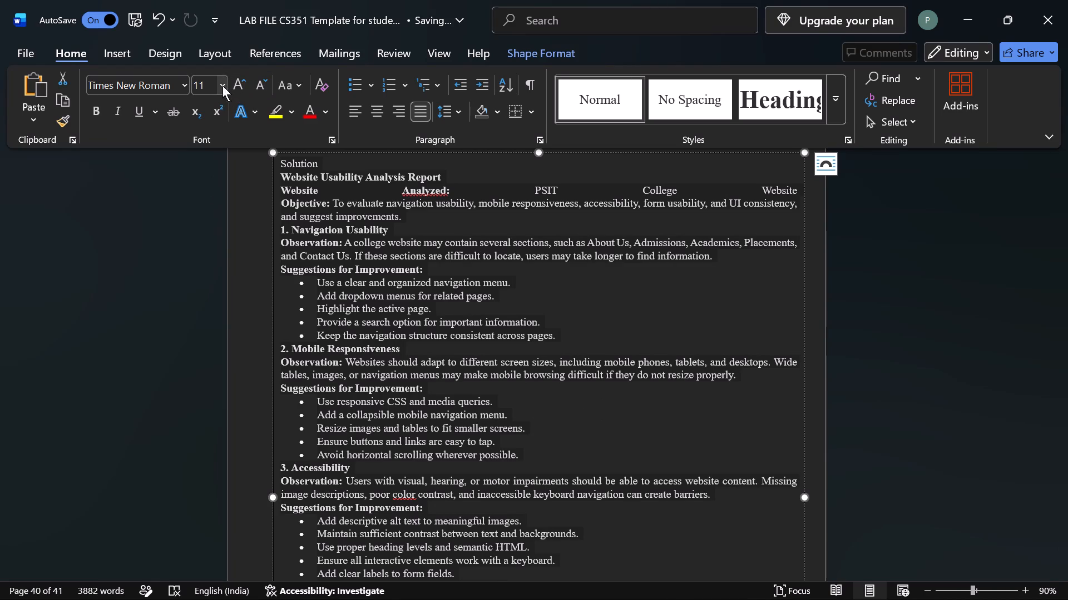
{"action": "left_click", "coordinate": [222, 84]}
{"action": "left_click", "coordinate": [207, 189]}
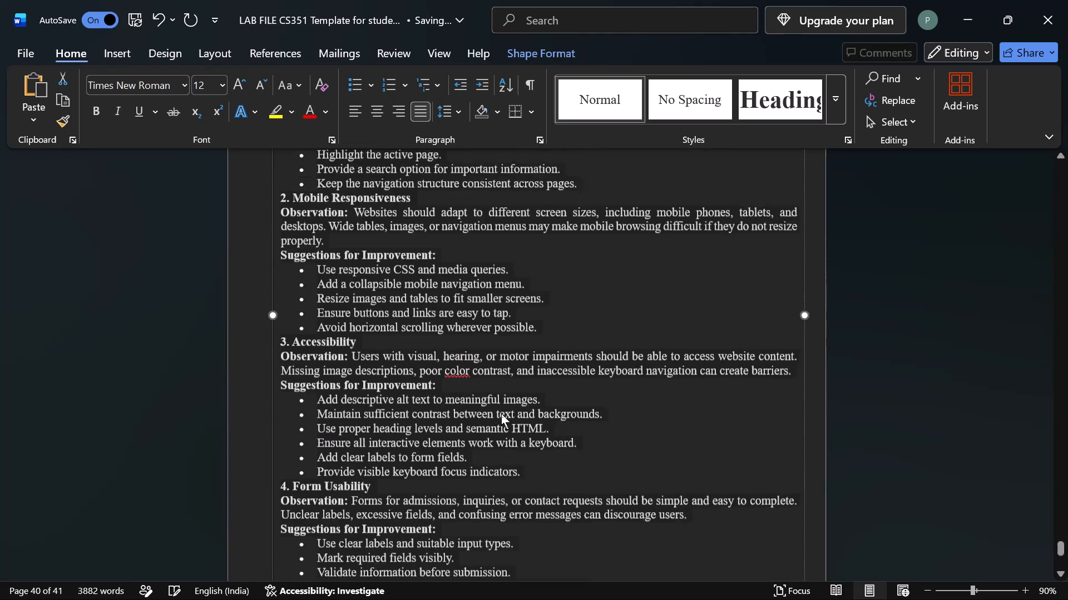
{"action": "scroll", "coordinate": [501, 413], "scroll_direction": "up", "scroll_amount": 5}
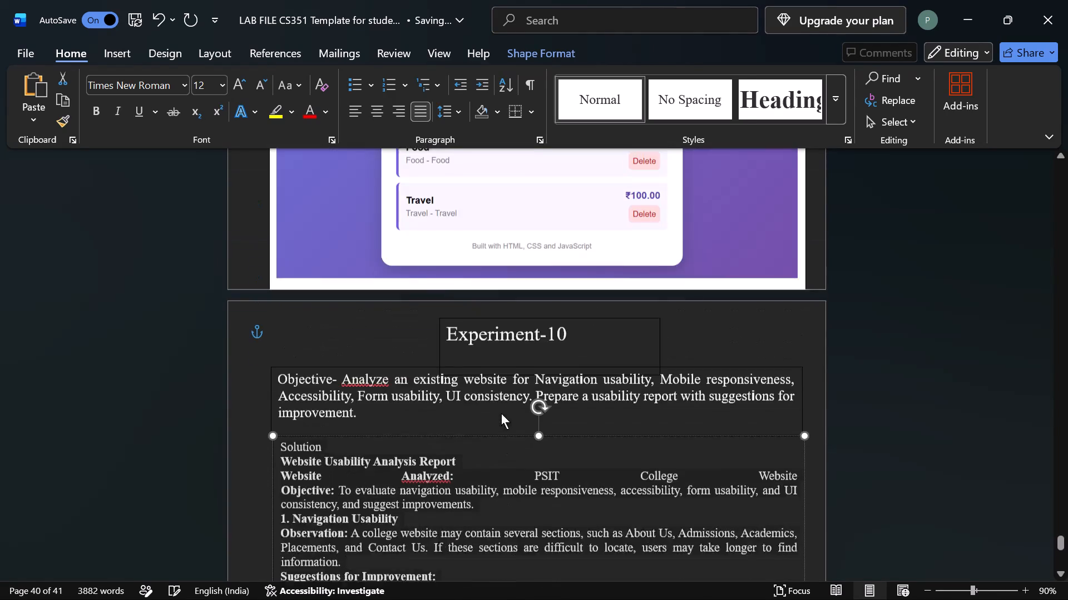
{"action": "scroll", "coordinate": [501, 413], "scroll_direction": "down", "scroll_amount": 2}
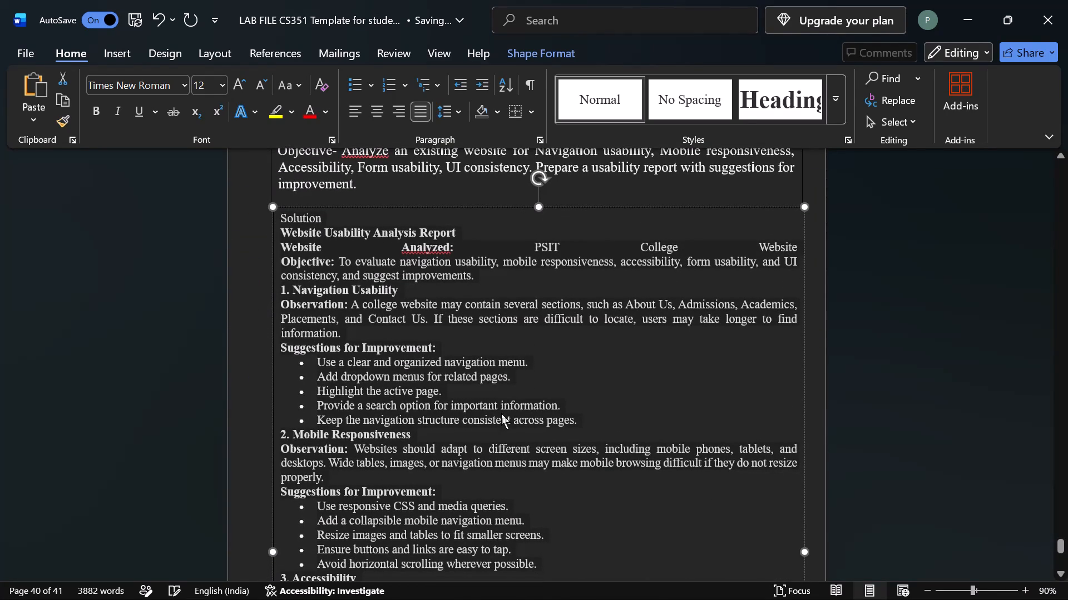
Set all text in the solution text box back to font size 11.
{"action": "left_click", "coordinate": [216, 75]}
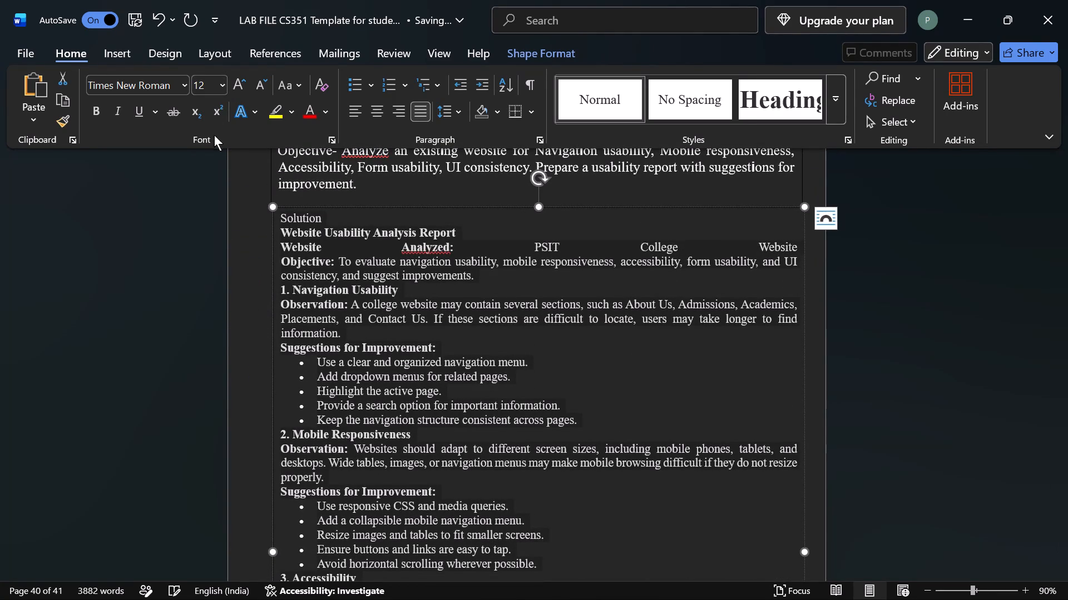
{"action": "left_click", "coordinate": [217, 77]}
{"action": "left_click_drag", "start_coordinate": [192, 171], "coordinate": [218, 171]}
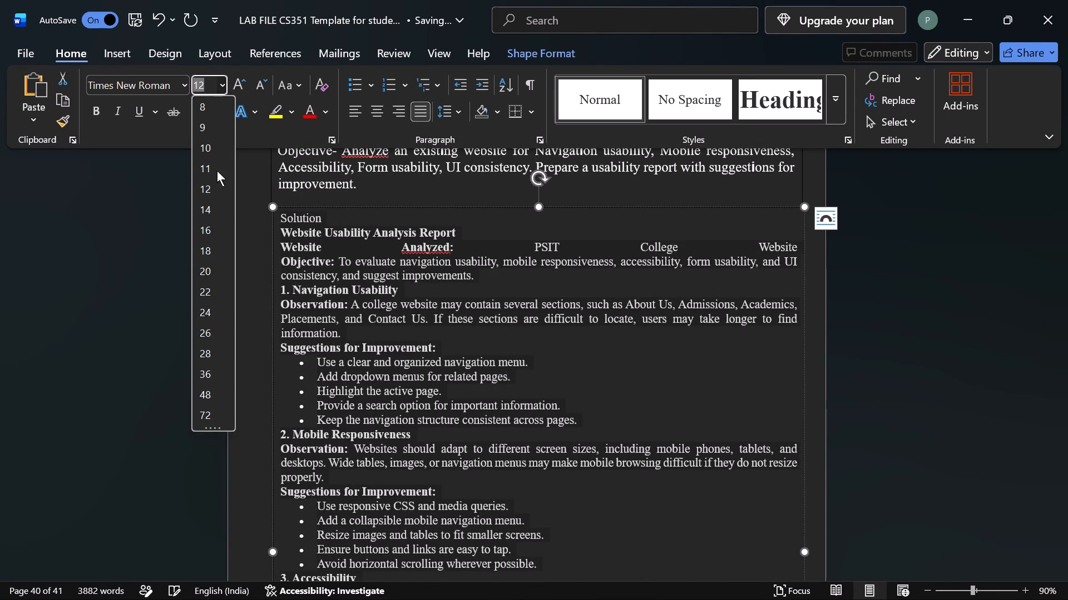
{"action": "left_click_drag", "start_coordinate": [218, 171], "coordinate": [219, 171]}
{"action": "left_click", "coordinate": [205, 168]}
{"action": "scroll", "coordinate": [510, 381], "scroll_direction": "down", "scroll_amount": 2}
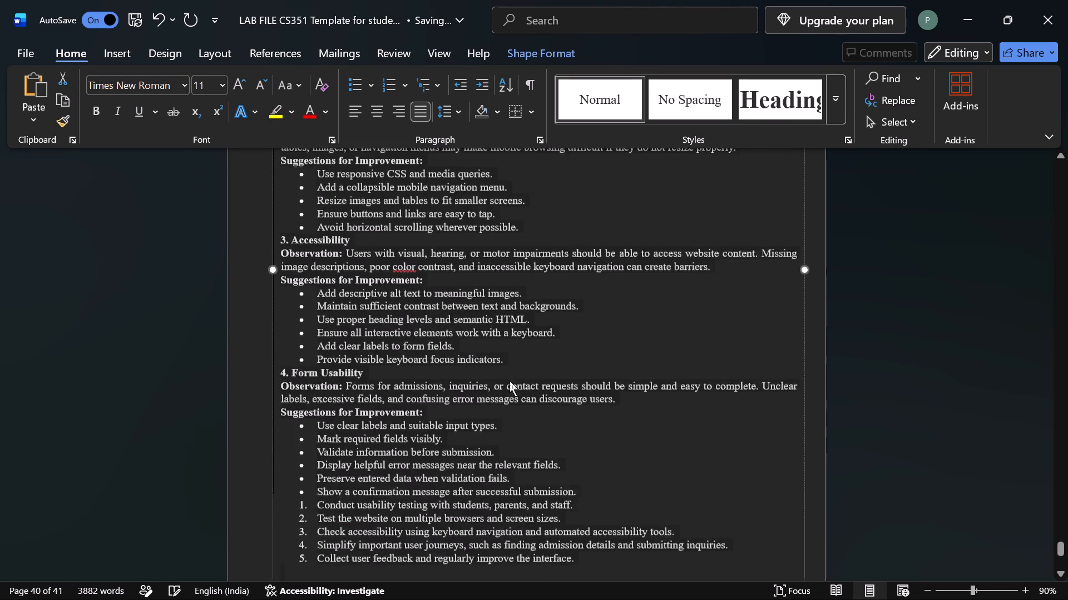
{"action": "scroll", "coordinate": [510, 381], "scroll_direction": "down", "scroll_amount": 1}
Set the "Solution" heading to font size 14 and add a blank line below it.
{"action": "scroll", "coordinate": [530, 427], "scroll_direction": "up", "scroll_amount": 1}
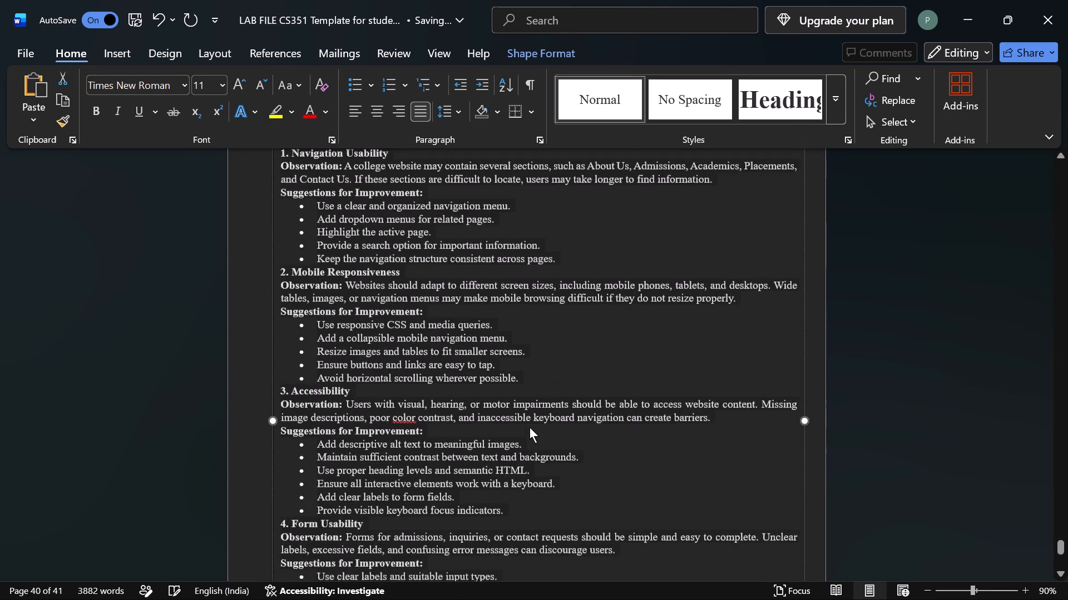
{"action": "scroll", "coordinate": [530, 427], "scroll_direction": "up", "scroll_amount": 1}
{"action": "scroll", "coordinate": [545, 240], "scroll_direction": "up", "scroll_amount": 1}
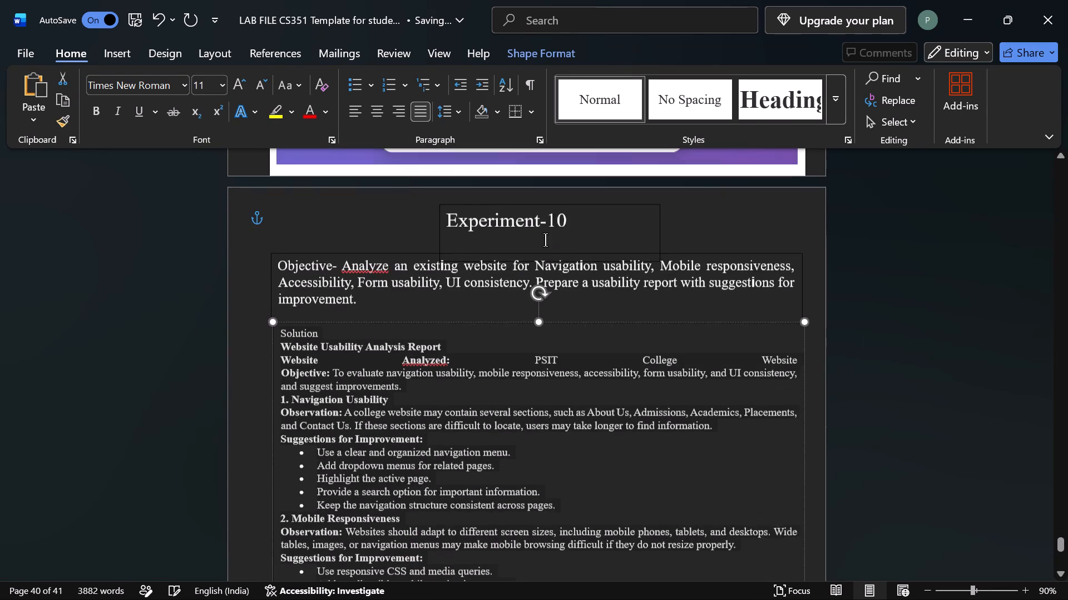
{"action": "left_click", "coordinate": [352, 334]}
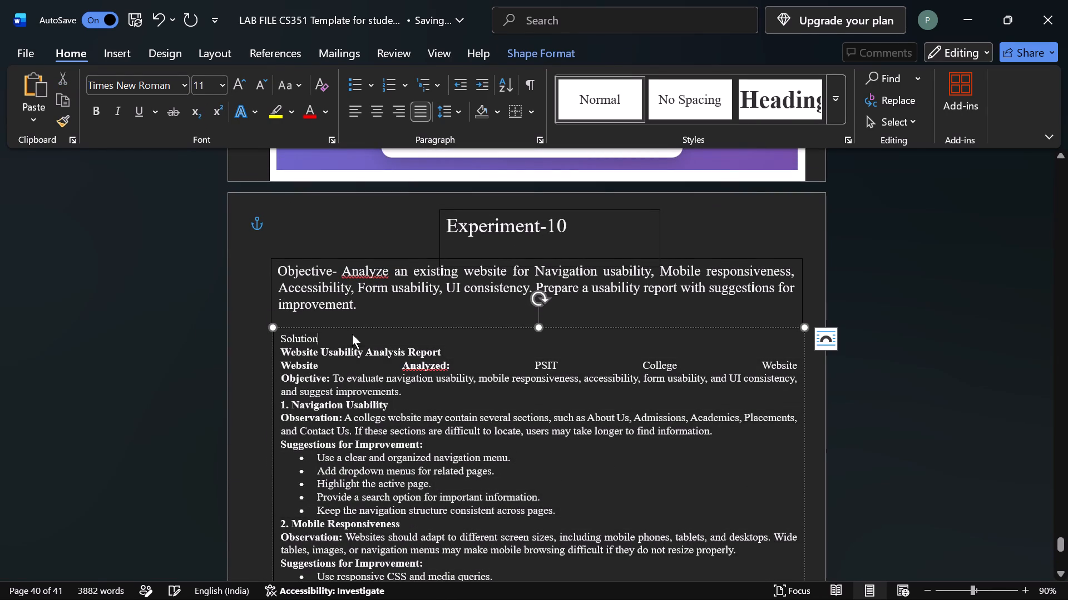
{"action": "left_click_drag", "start_coordinate": [352, 334], "coordinate": [271, 335]}
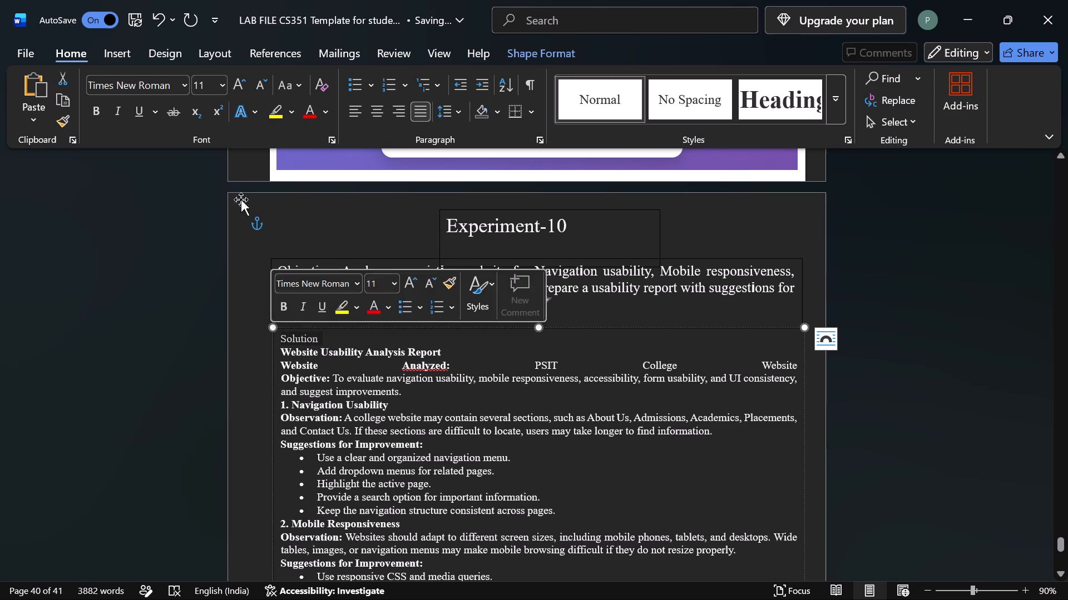
{"action": "left_click", "coordinate": [221, 77]}
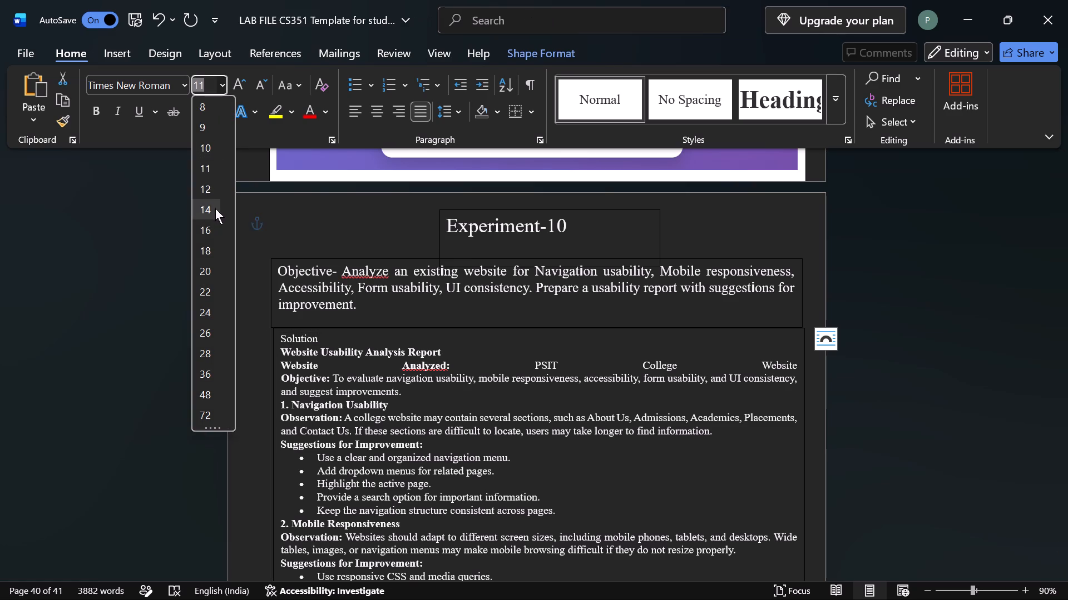
{"action": "left_click", "coordinate": [215, 208]}
{"action": "left_click", "coordinate": [394, 336]}
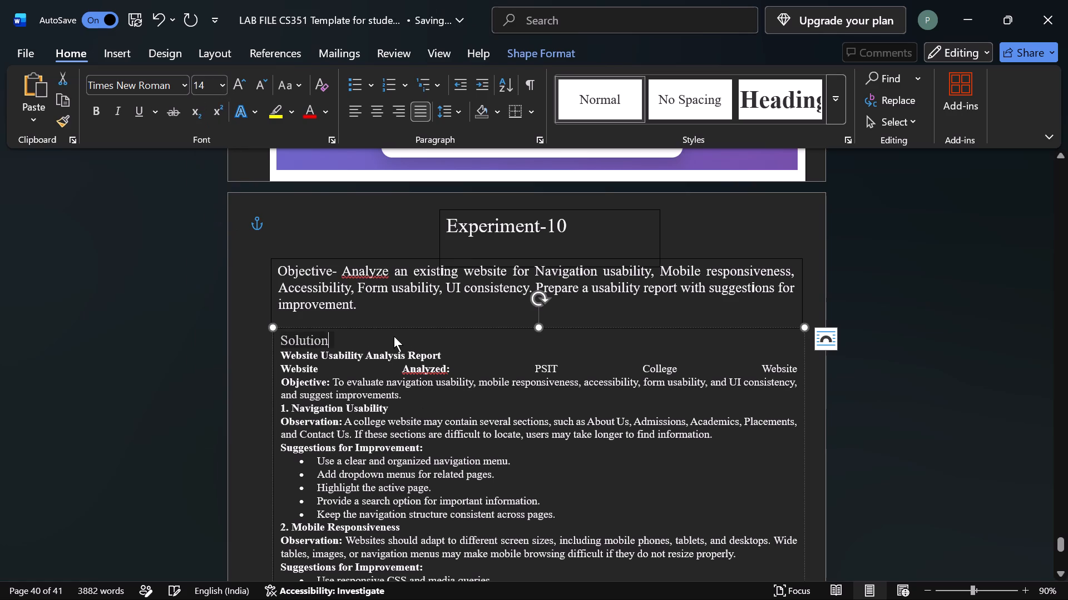
{"action": "key", "text": "Return"}
Insert a blank page after the Experiment-10 solution page, ahead of the Experiment-1 page.
{"action": "scroll", "coordinate": [394, 336], "scroll_direction": "down", "scroll_amount": 5}
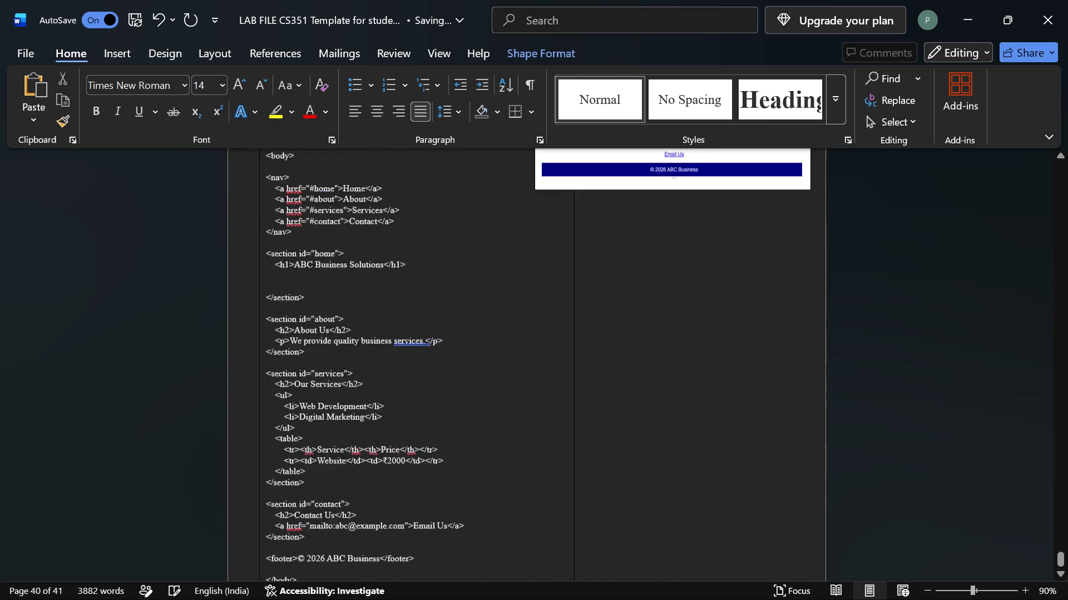
{"action": "scroll", "coordinate": [283, 563], "scroll_direction": "up", "scroll_amount": 1}
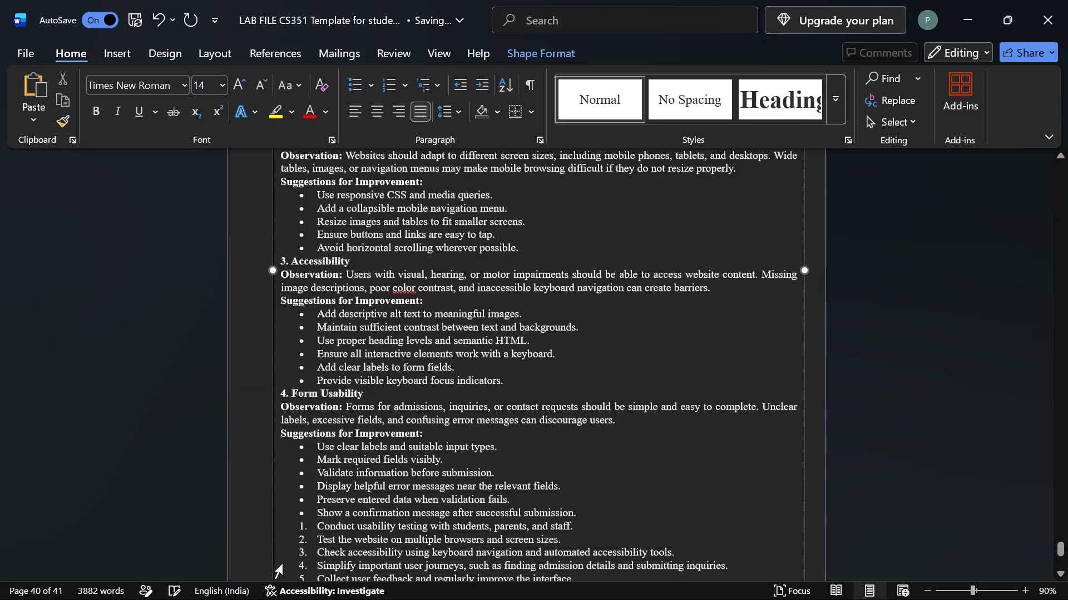
{"action": "scroll", "coordinate": [283, 563], "scroll_direction": "up", "scroll_amount": 1}
{"action": "left_click", "coordinate": [261, 546]}
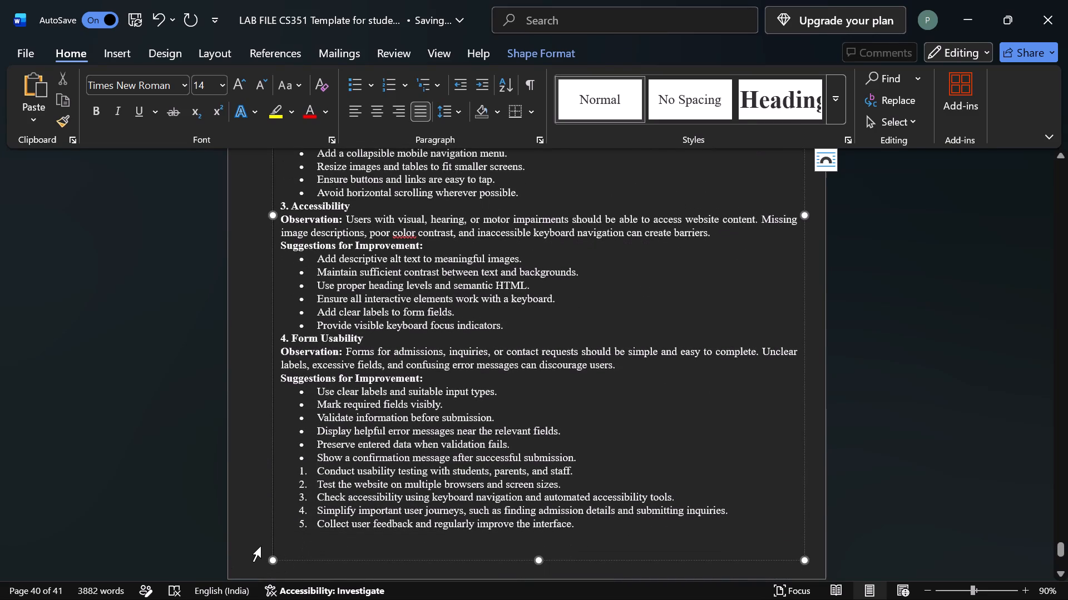
{"action": "scroll", "coordinate": [261, 546], "scroll_direction": "down", "scroll_amount": 1}
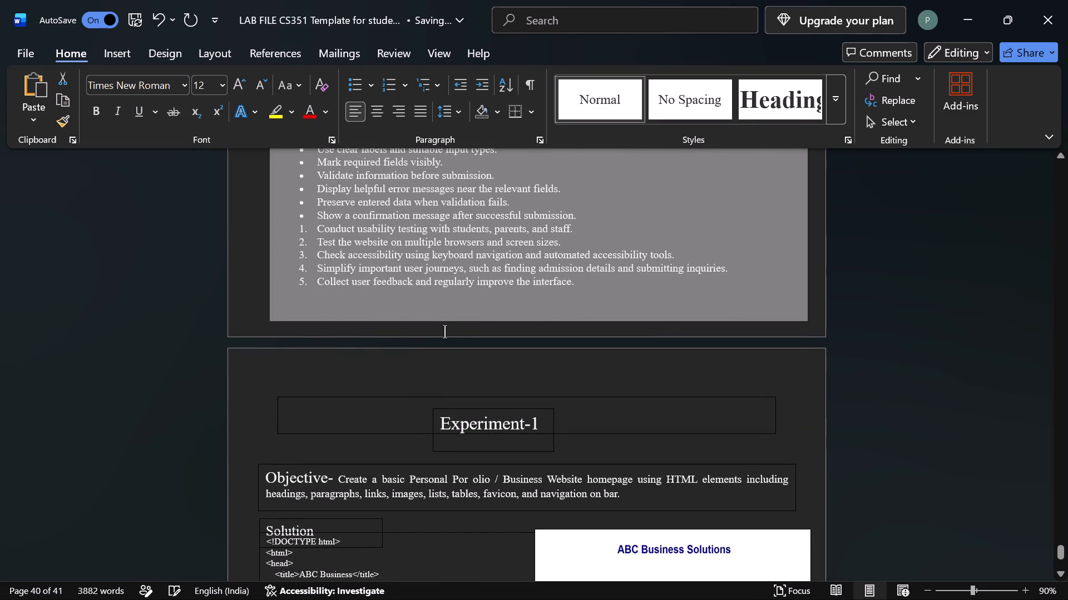
{"action": "left_click", "coordinate": [445, 333]}
{"action": "left_click", "coordinate": [125, 42]}
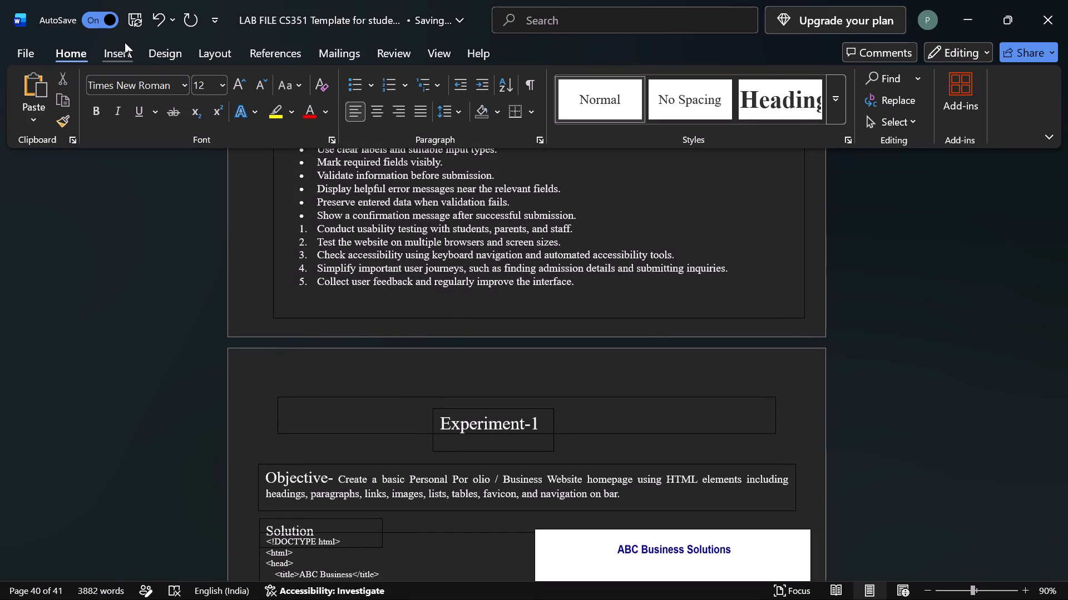
{"action": "left_click", "coordinate": [58, 107]}
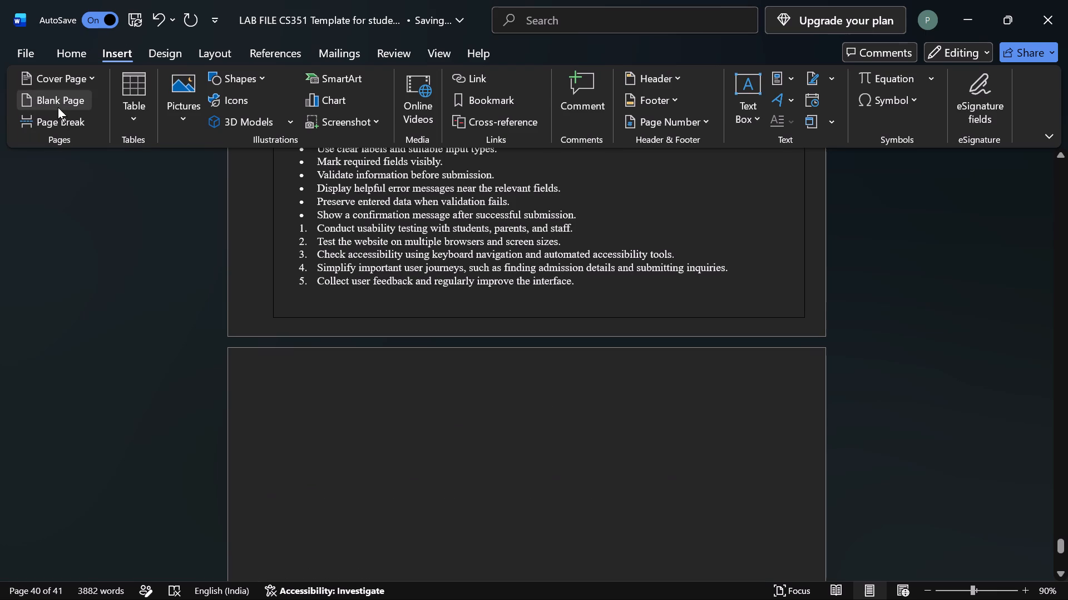
{"action": "scroll", "coordinate": [379, 239], "scroll_direction": "up", "scroll_amount": 5}
{"action": "scroll", "coordinate": [379, 239], "scroll_direction": "down", "scroll_amount": 1}
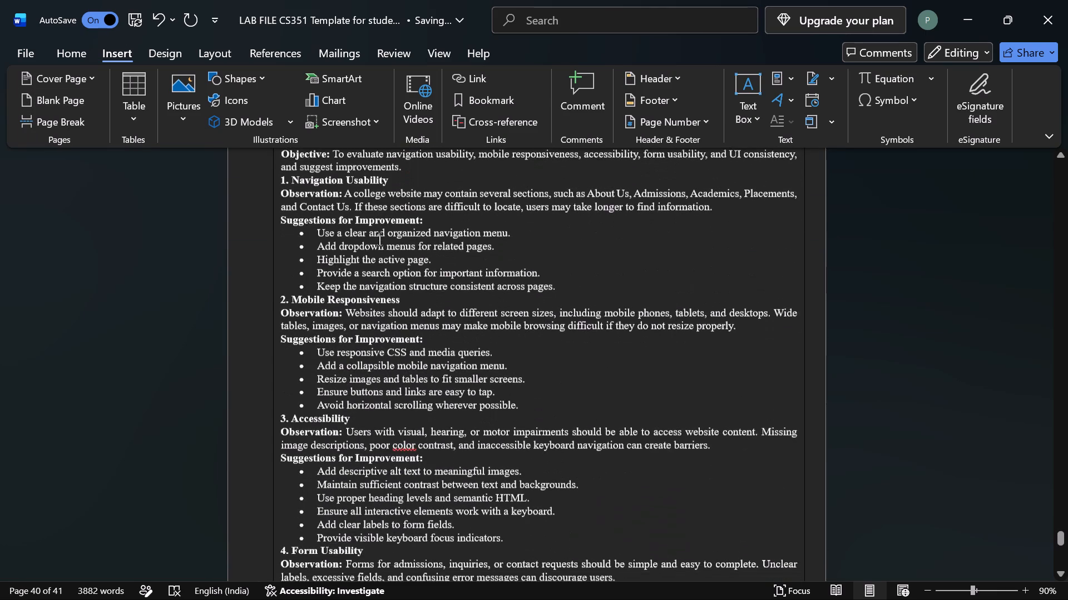
{"action": "scroll", "coordinate": [379, 239], "scroll_direction": "down", "scroll_amount": 1}
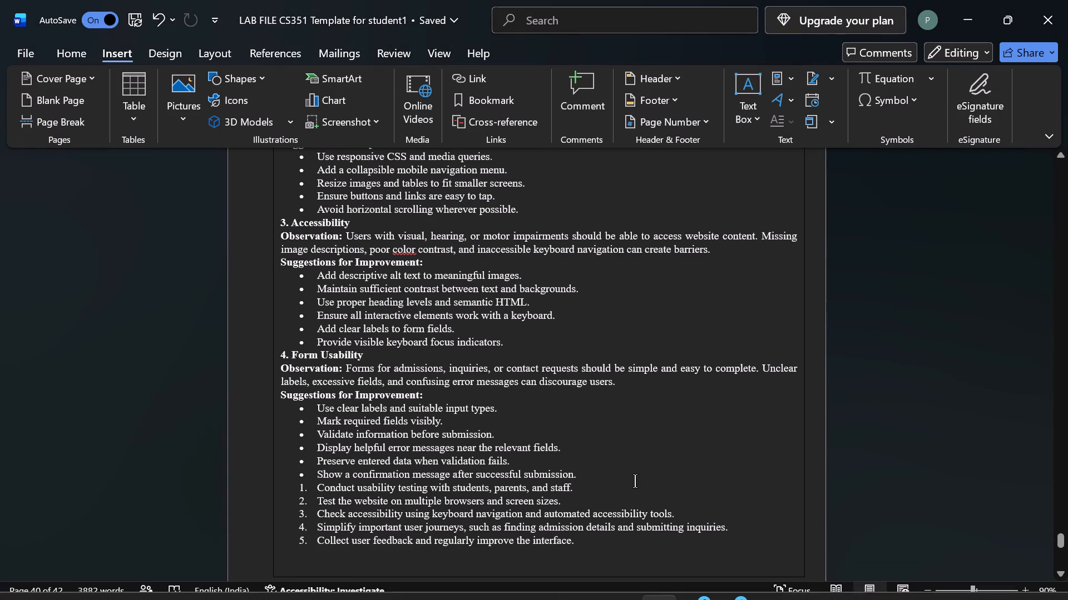
{"action": "scroll", "coordinate": [635, 481], "scroll_direction": "down", "scroll_amount": 3}
{"action": "scroll", "coordinate": [635, 481], "scroll_direction": "left", "scroll_amount": 1}
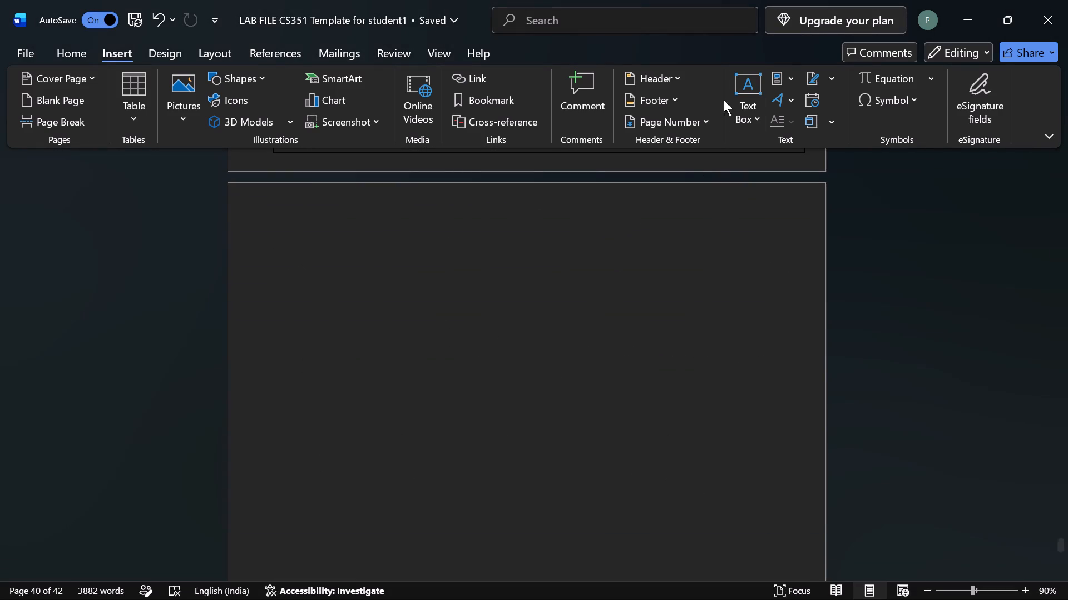
{"action": "left_click", "coordinate": [741, 101]}
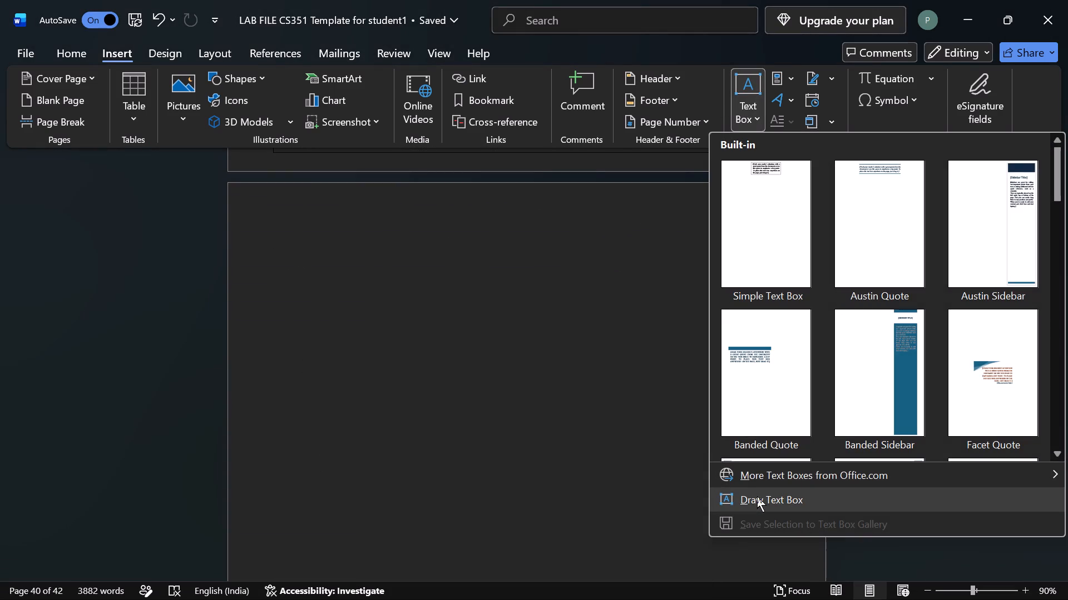
{"action": "left_click", "coordinate": [757, 496]}
{"action": "scroll", "coordinate": [285, 208], "scroll_direction": "up", "scroll_amount": 1}
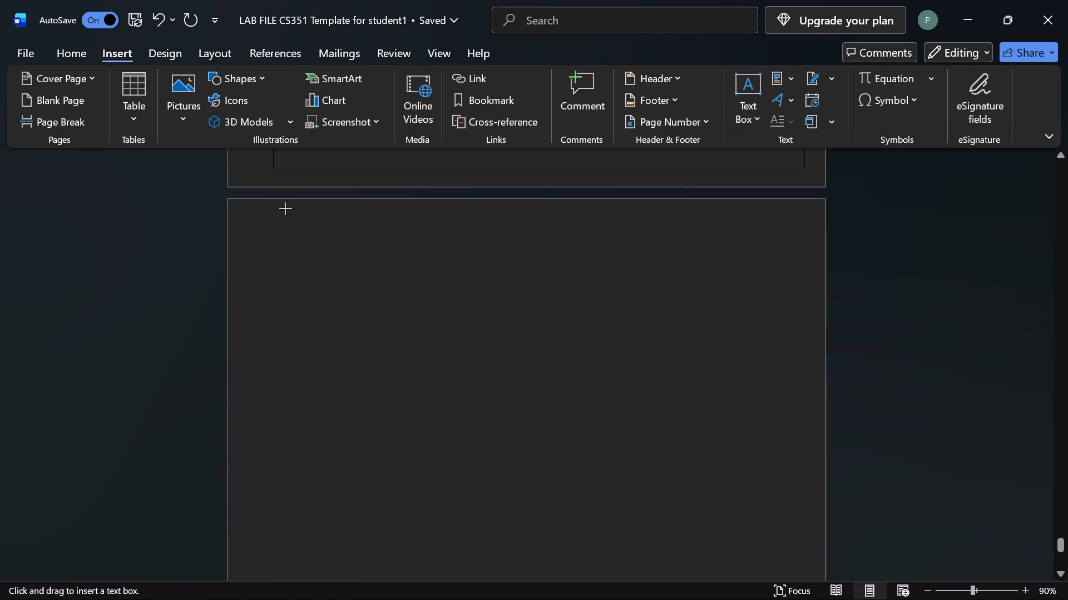
{"action": "scroll", "coordinate": [285, 208], "scroll_direction": "up", "scroll_amount": 1}
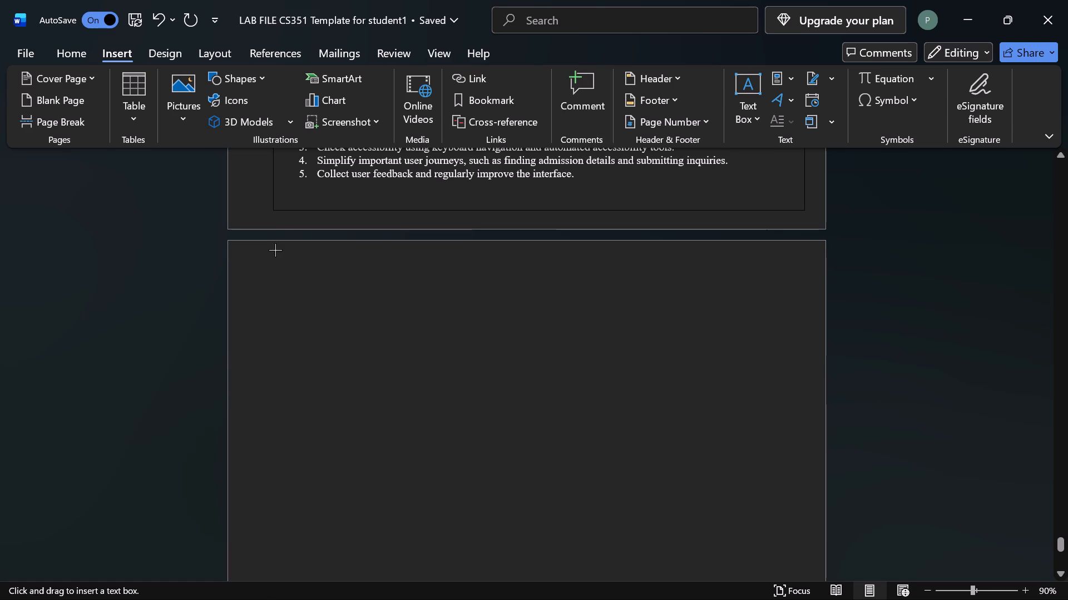
{"action": "left_click_drag", "start_coordinate": [275, 250], "coordinate": [792, 599]}
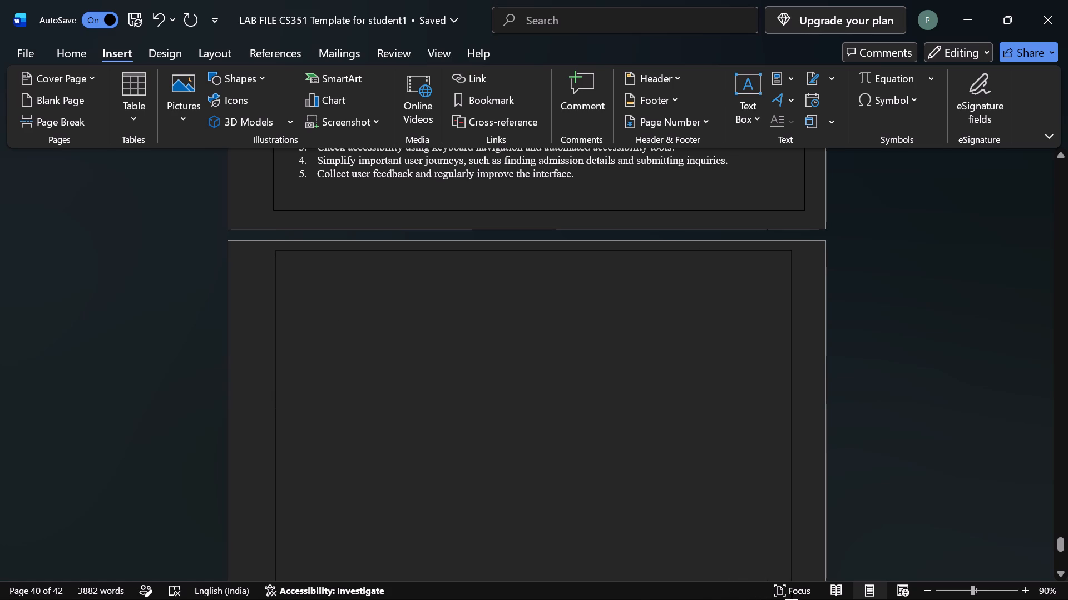
{"action": "left_click_drag", "start_coordinate": [792, 599], "coordinate": [802, 599]}
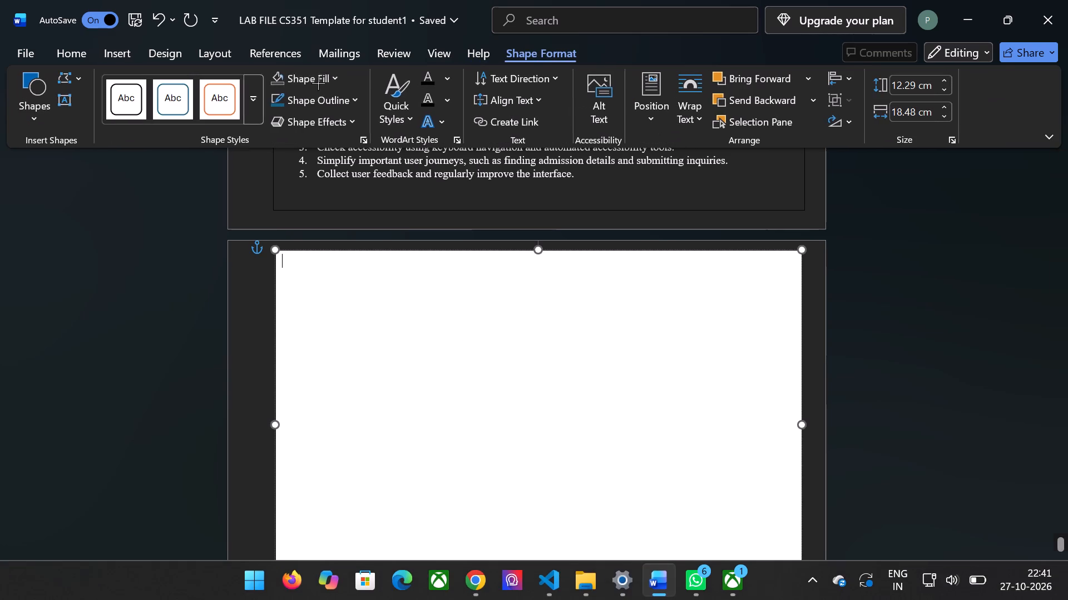
{"action": "left_click", "coordinate": [330, 81]}
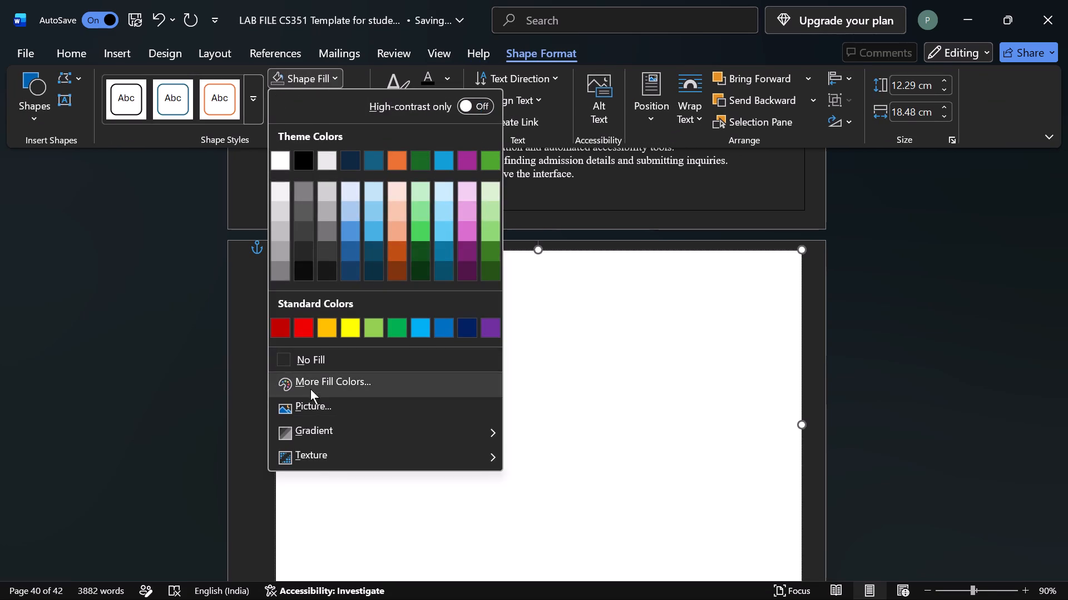
{"action": "left_click", "coordinate": [296, 362]}
Paste the copied report sections, from UI Consistency to Conclusion, into the new text box.
{"action": "left_click", "coordinate": [375, 281]}
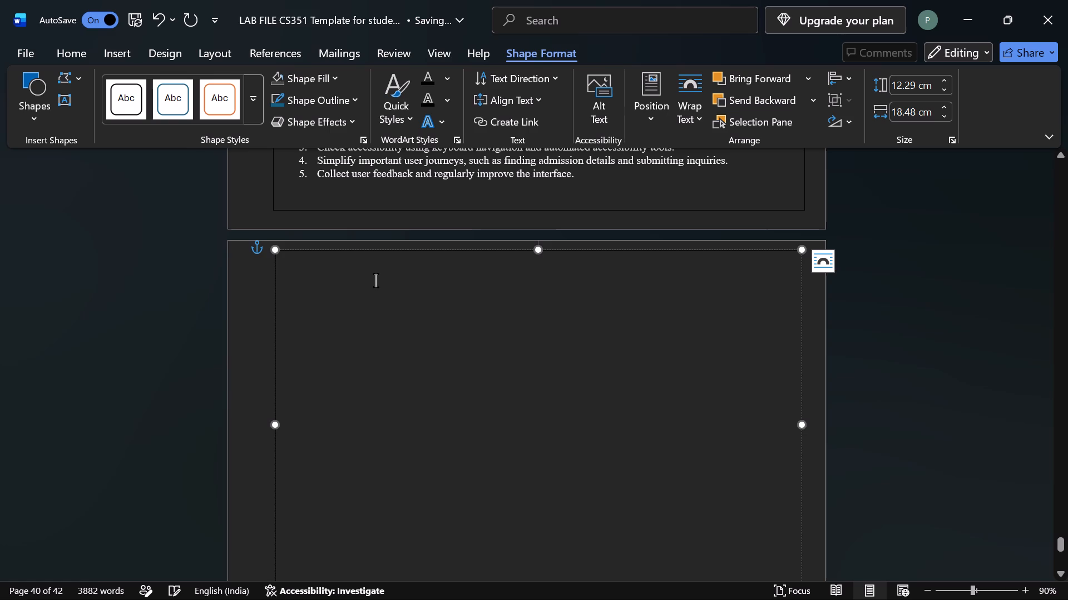
{"action": "key", "text": "ctrl+v"}
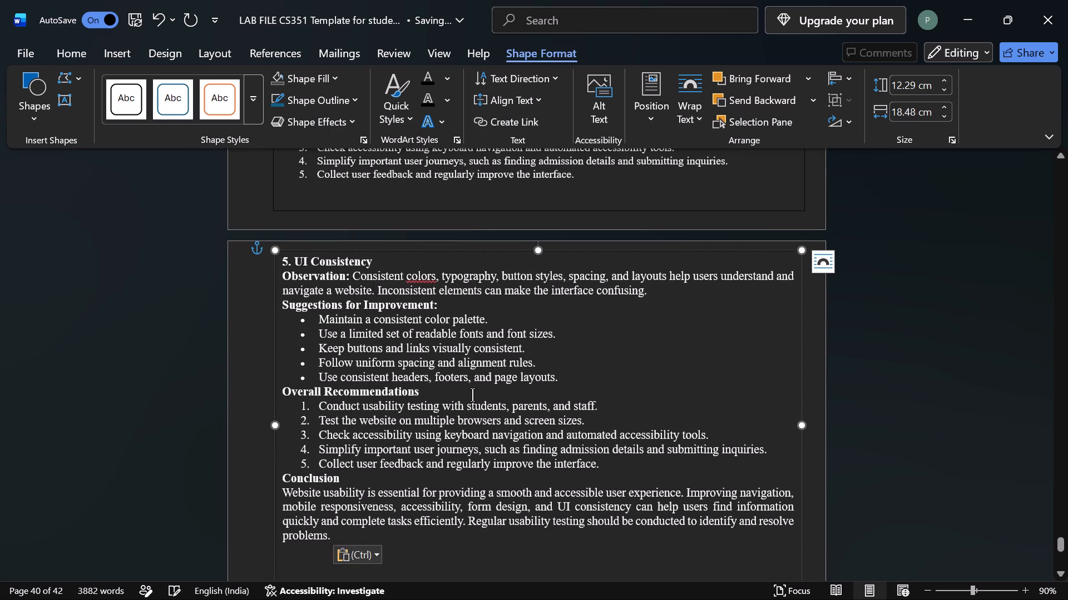
Set all text in the UI Consistency text box to font size 11.
{"action": "scroll", "coordinate": [481, 417], "scroll_direction": "up", "scroll_amount": 1}
{"action": "scroll", "coordinate": [481, 417], "scroll_direction": "right", "scroll_amount": 1}
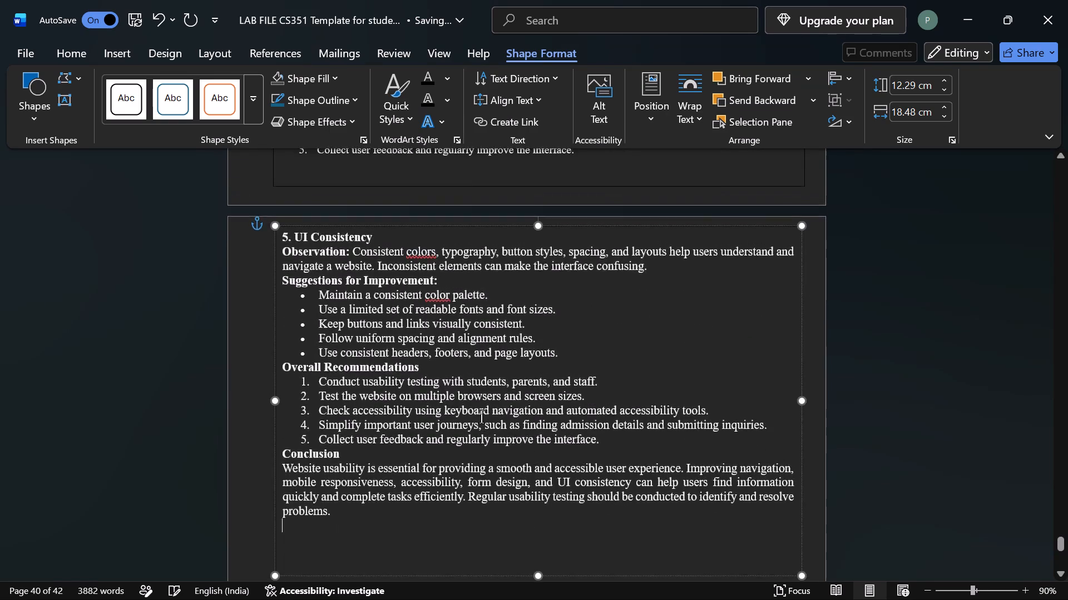
{"action": "scroll", "coordinate": [481, 417], "scroll_direction": "right", "scroll_amount": 2}
{"action": "key", "text": "ctrl+a"}
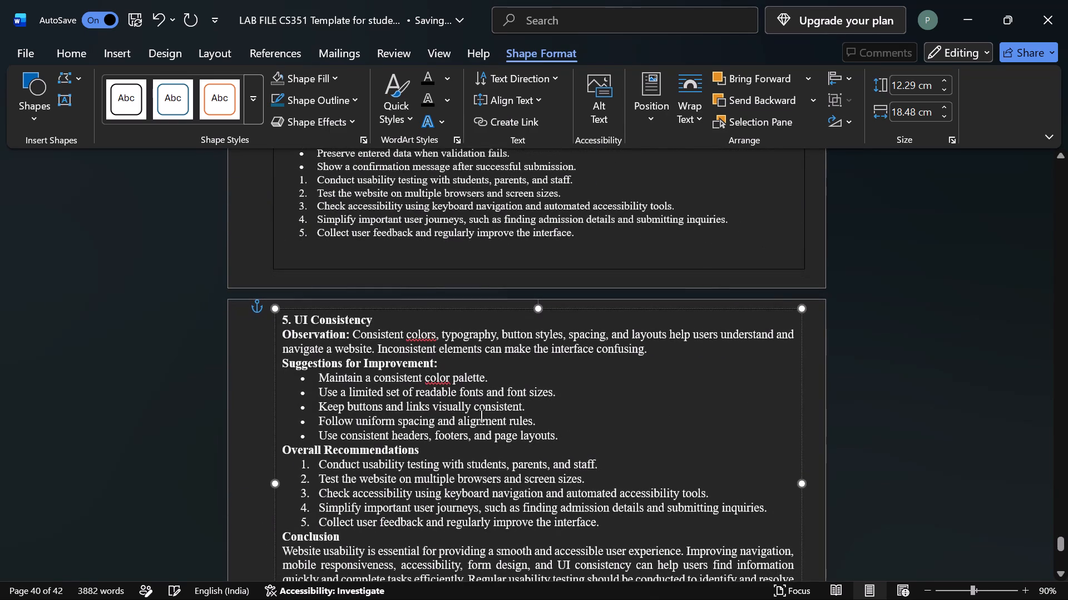
{"action": "left_click", "coordinate": [592, 426]}
{"action": "key", "text": "ctrl+a"}
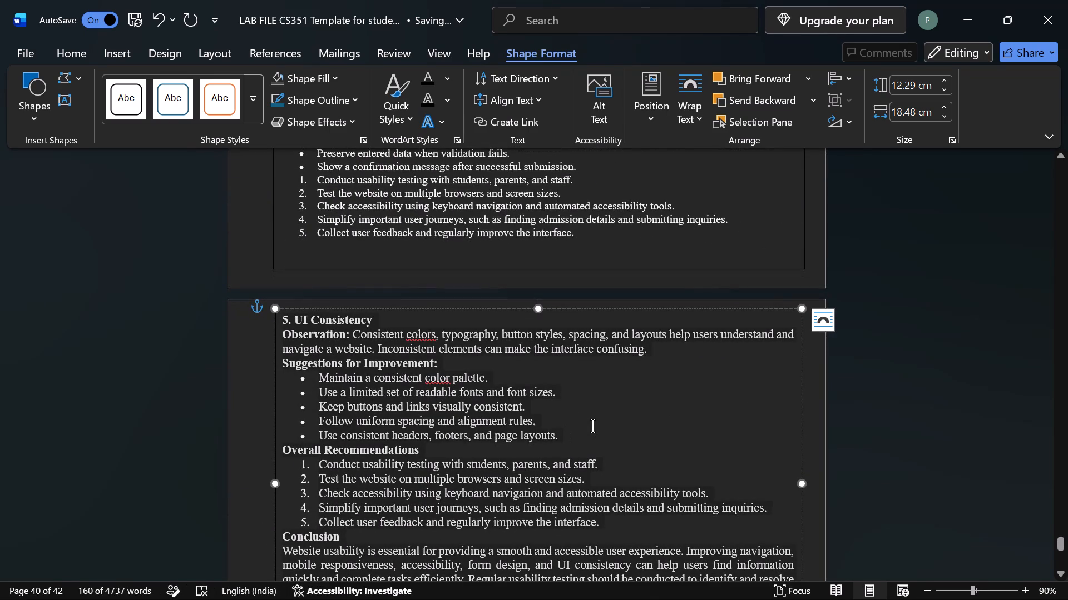
{"action": "left_click", "coordinate": [78, 58]}
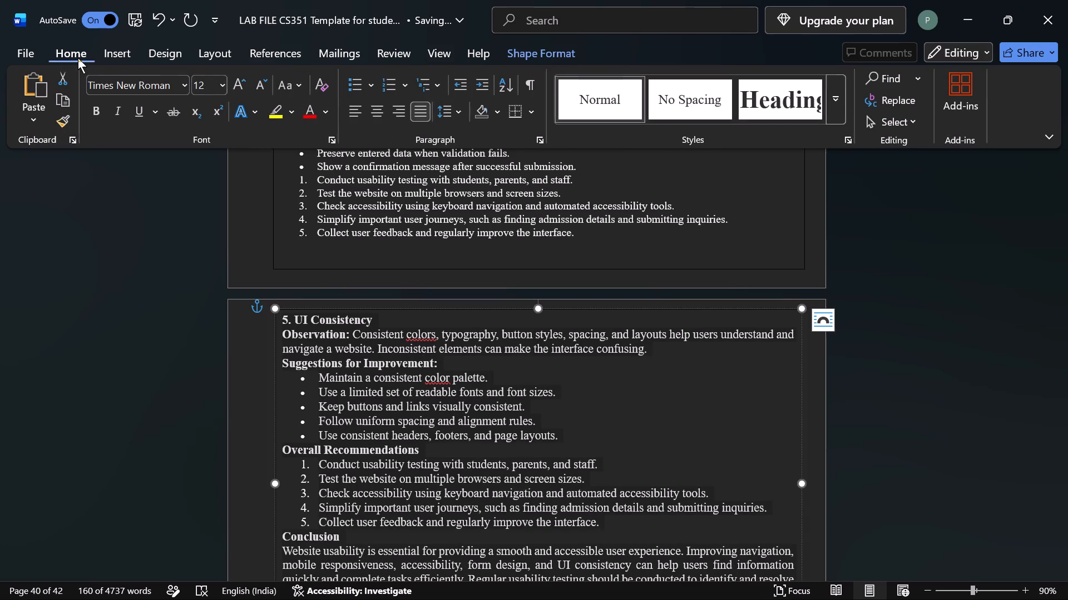
{"action": "left_click", "coordinate": [222, 94]}
{"action": "left_click", "coordinate": [211, 176]}
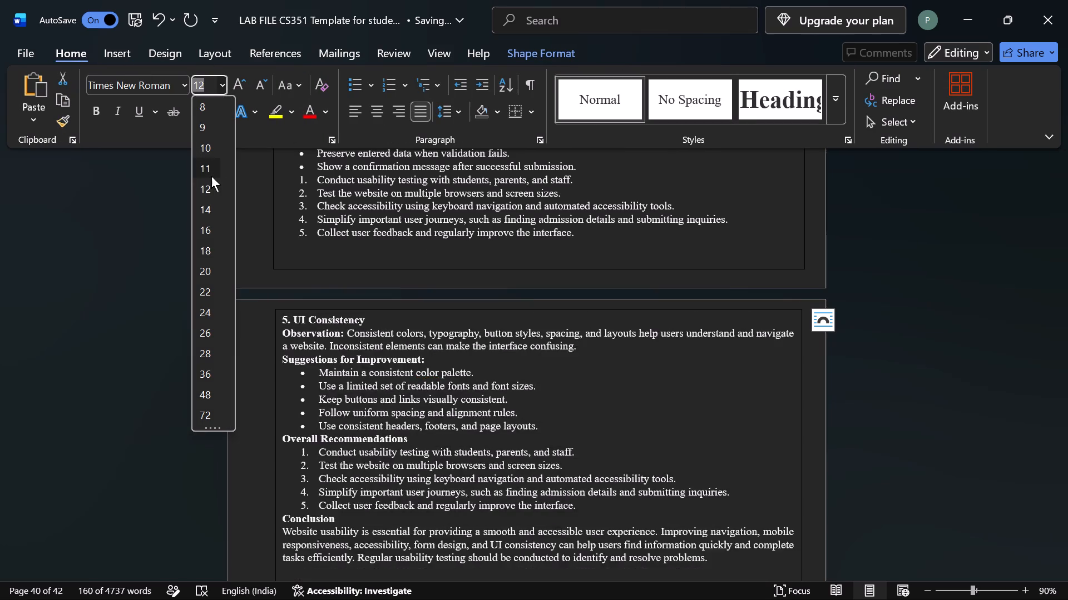
Delete the ABC Business Solutions output picture beside the code on the leftover Experiment-1 page.
{"action": "scroll", "coordinate": [370, 369], "scroll_direction": "down", "scroll_amount": 2}
{"action": "left_click", "coordinate": [370, 369]}
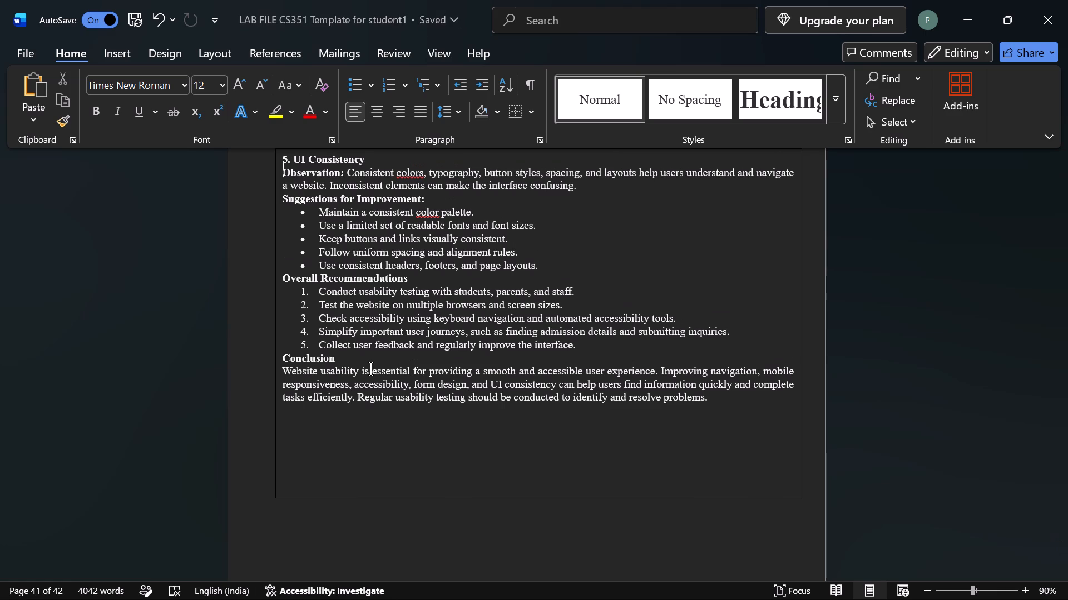
{"action": "scroll", "coordinate": [370, 369], "scroll_direction": "down", "scroll_amount": 5}
{"action": "left_click", "coordinate": [511, 355]}
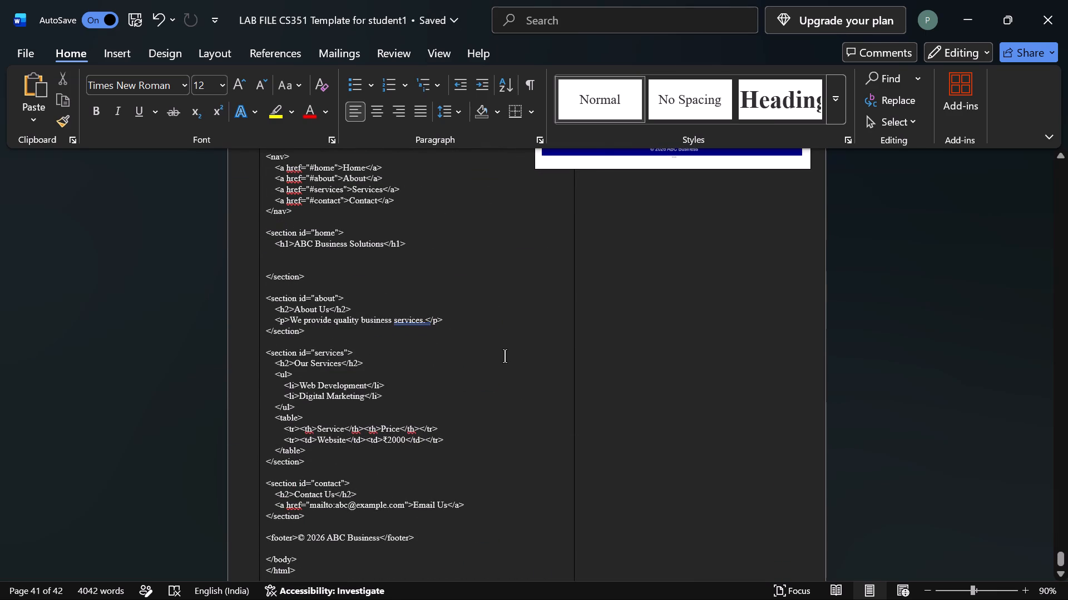
{"action": "scroll", "coordinate": [511, 355], "scroll_direction": "up", "scroll_amount": 3}
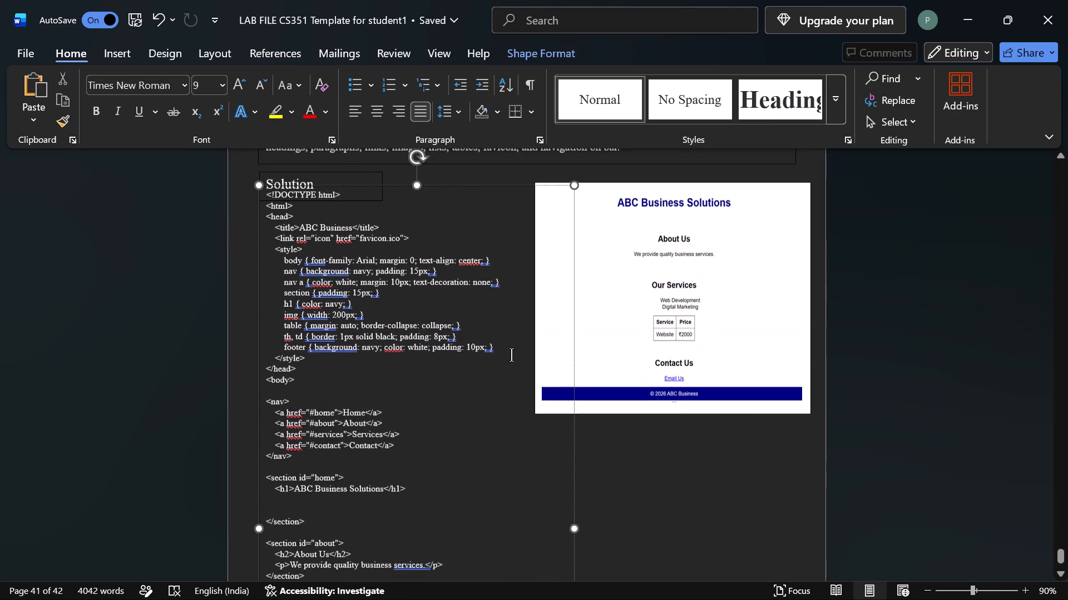
{"action": "left_click", "coordinate": [706, 328]}
{"action": "left_click", "coordinate": [706, 328]}
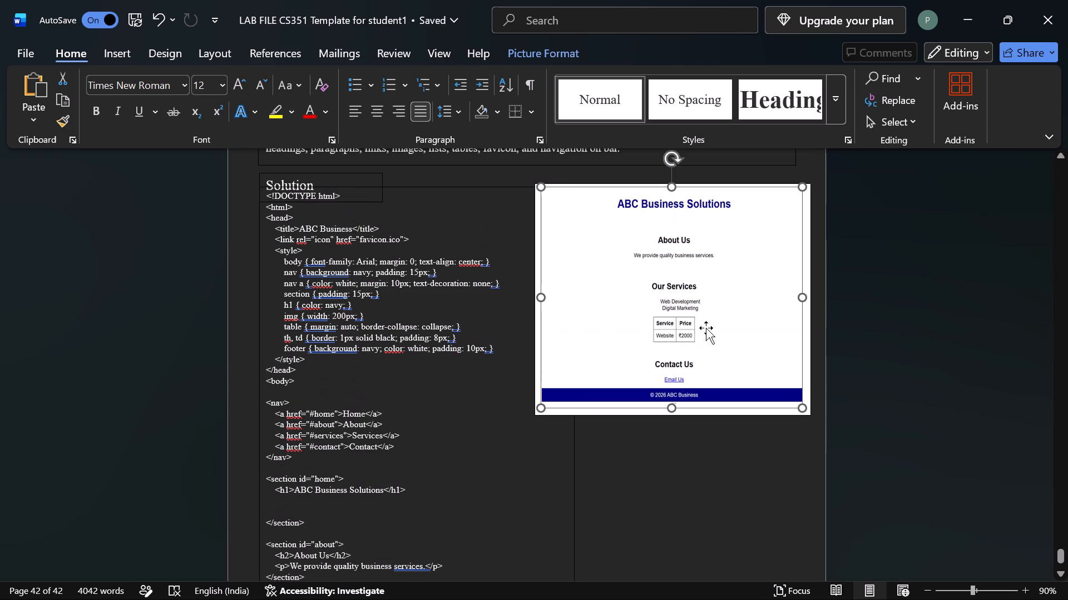
{"action": "key", "text": "Delete"}
{"action": "key", "text": "Delete"}
Remove the empty white text box that held the output picture on the Experiment-1 page.
{"action": "left_click", "coordinate": [706, 328]}
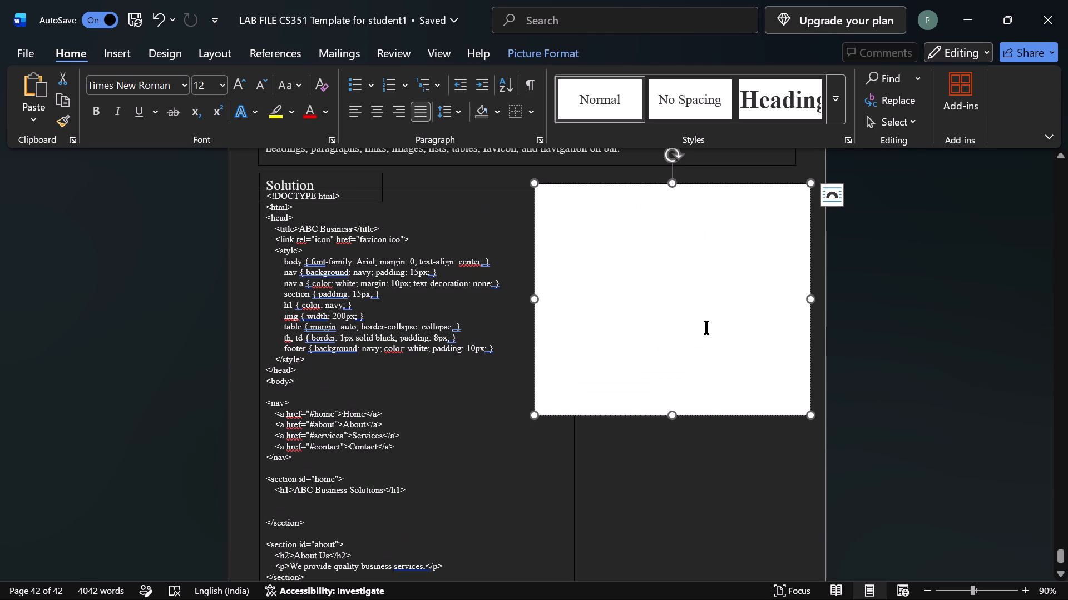
{"action": "key", "text": "Delete"}
{"action": "key", "text": "Delete"}
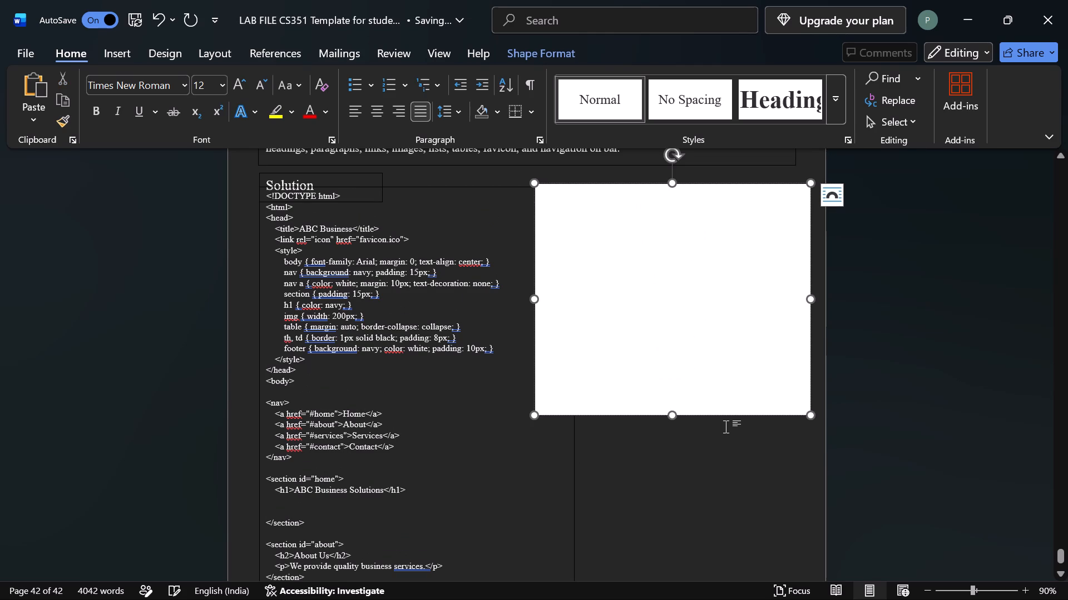
{"action": "left_click_drag", "start_coordinate": [676, 416], "coordinate": [666, 266]}
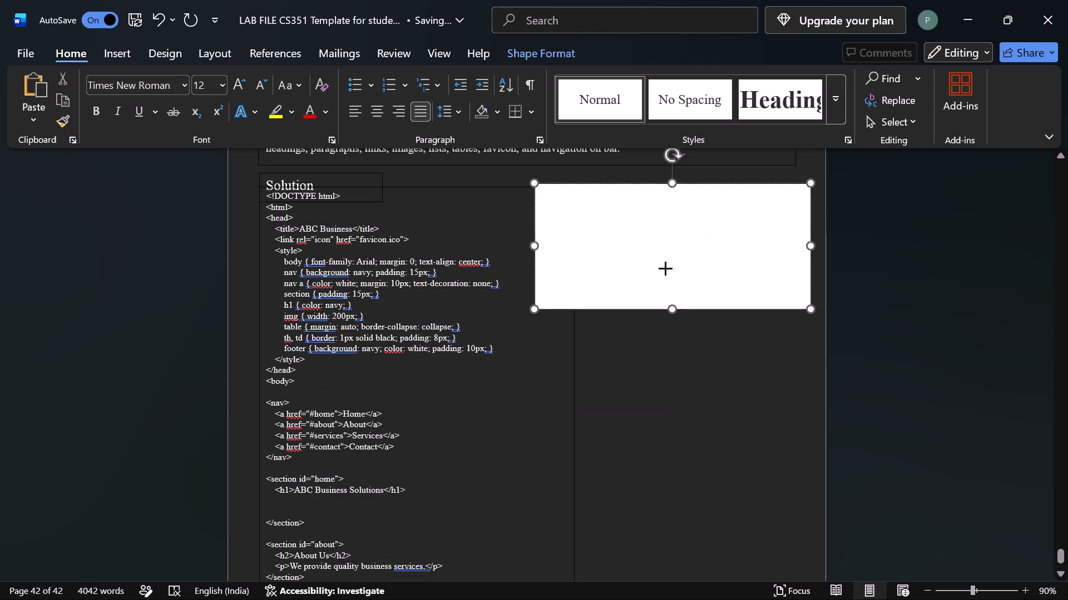
{"action": "left_click_drag", "start_coordinate": [666, 266], "coordinate": [675, 183]}
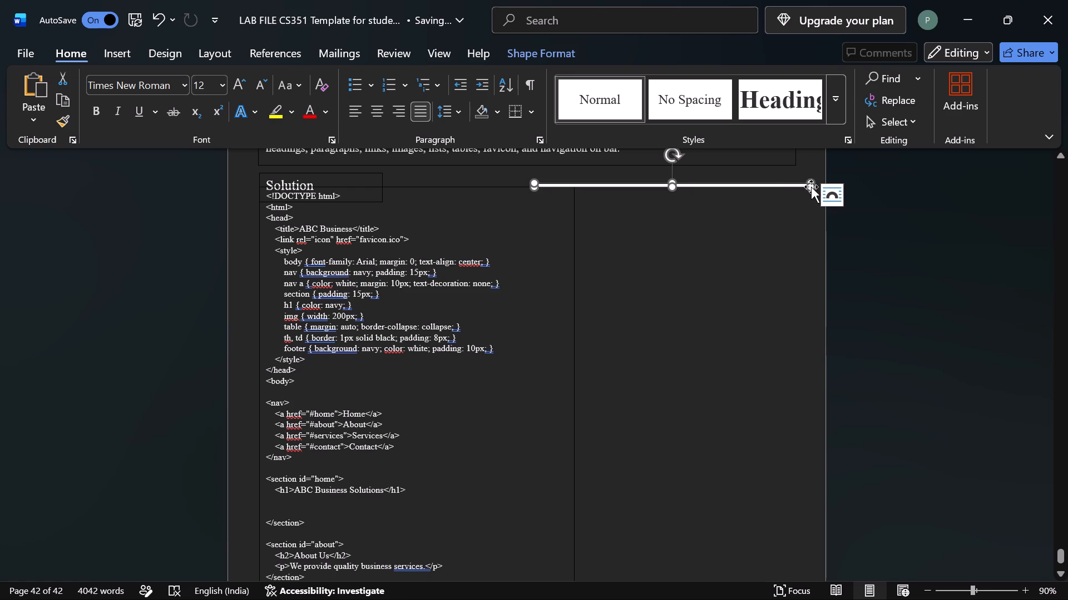
{"action": "left_click_drag", "start_coordinate": [812, 188], "coordinate": [644, 172]}
{"action": "right_click", "coordinate": [644, 172]}
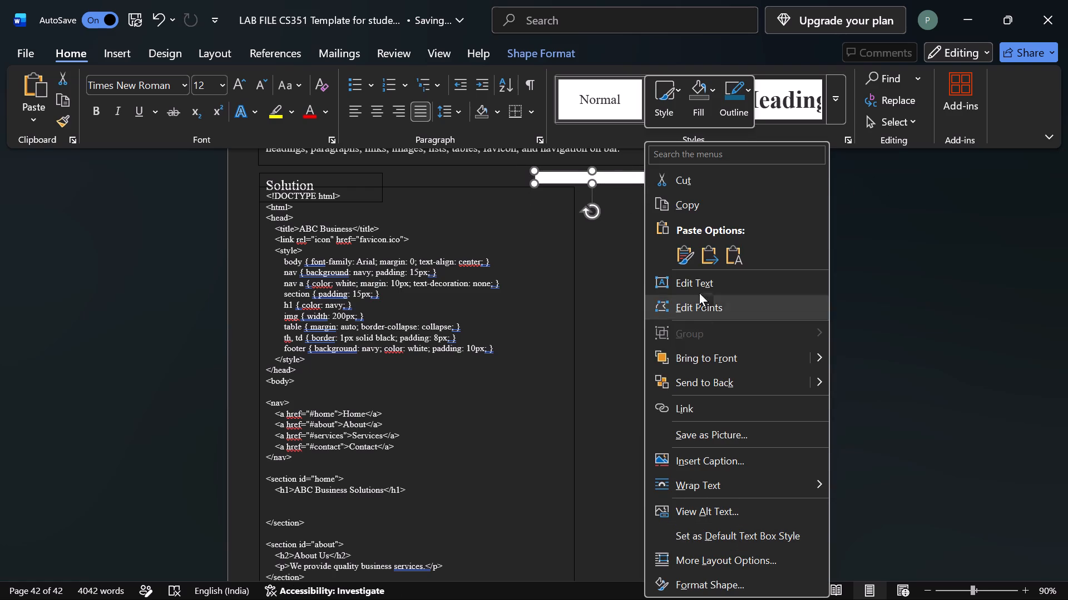
{"action": "left_click", "coordinate": [684, 184]}
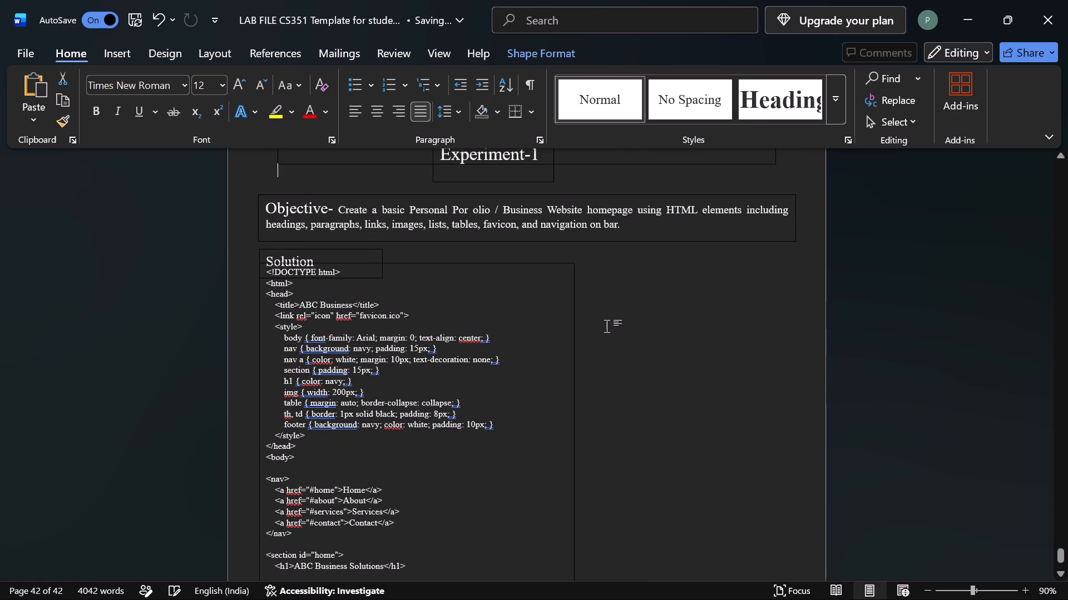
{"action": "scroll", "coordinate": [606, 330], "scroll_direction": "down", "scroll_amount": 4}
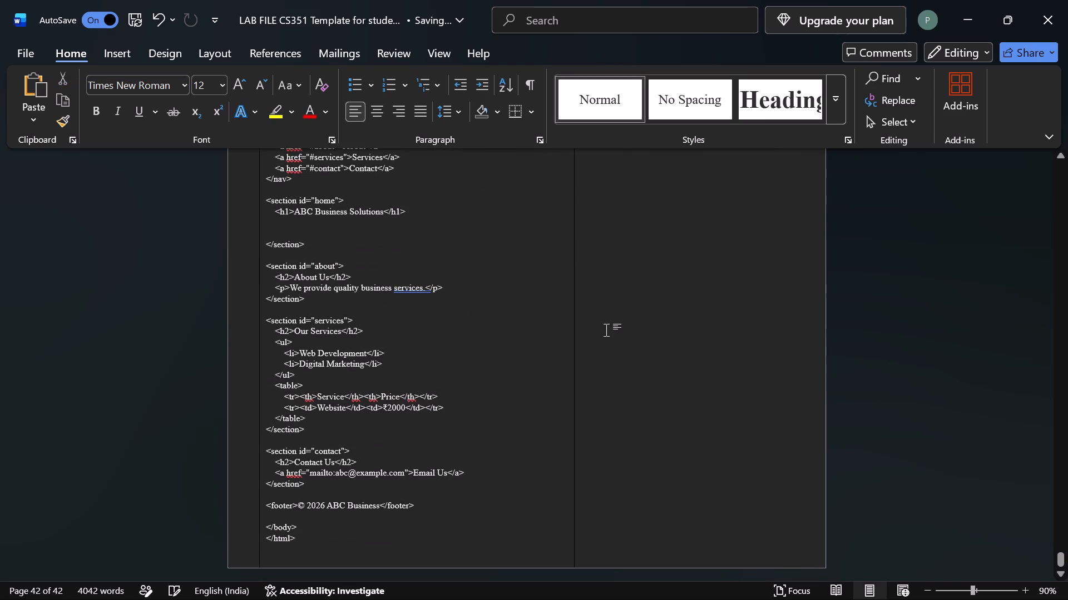
Remove the blank lines above the closing body tag, the footer, the contact section and the services section in the Experiment-1 code.
{"action": "scroll", "coordinate": [606, 330], "scroll_direction": "down", "scroll_amount": 1}
{"action": "scroll", "coordinate": [606, 330], "scroll_direction": "up", "scroll_amount": 1}
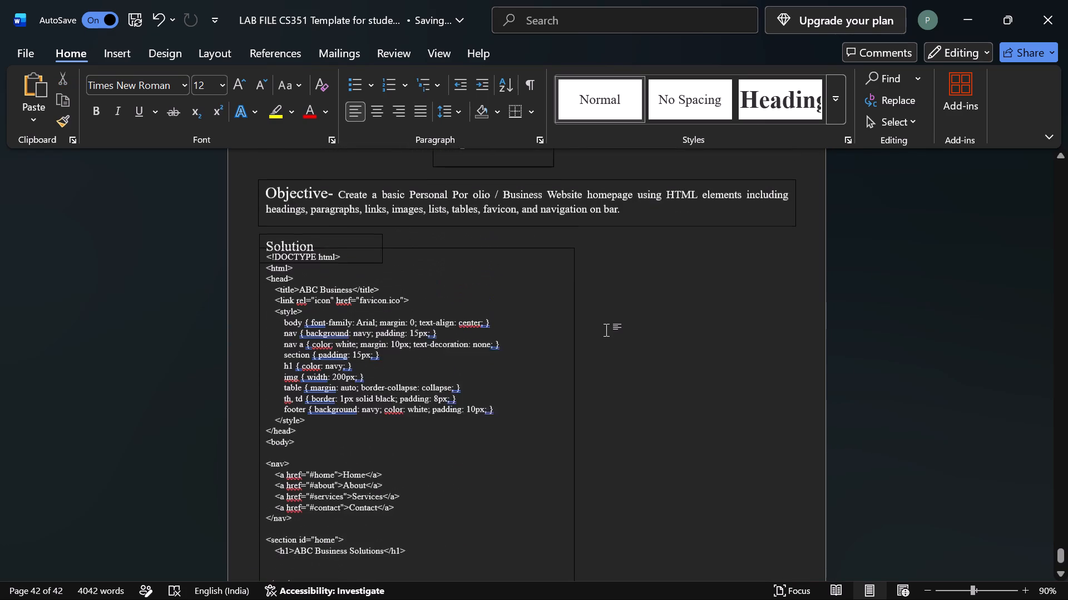
{"action": "scroll", "coordinate": [606, 330], "scroll_direction": "up", "scroll_amount": 1}
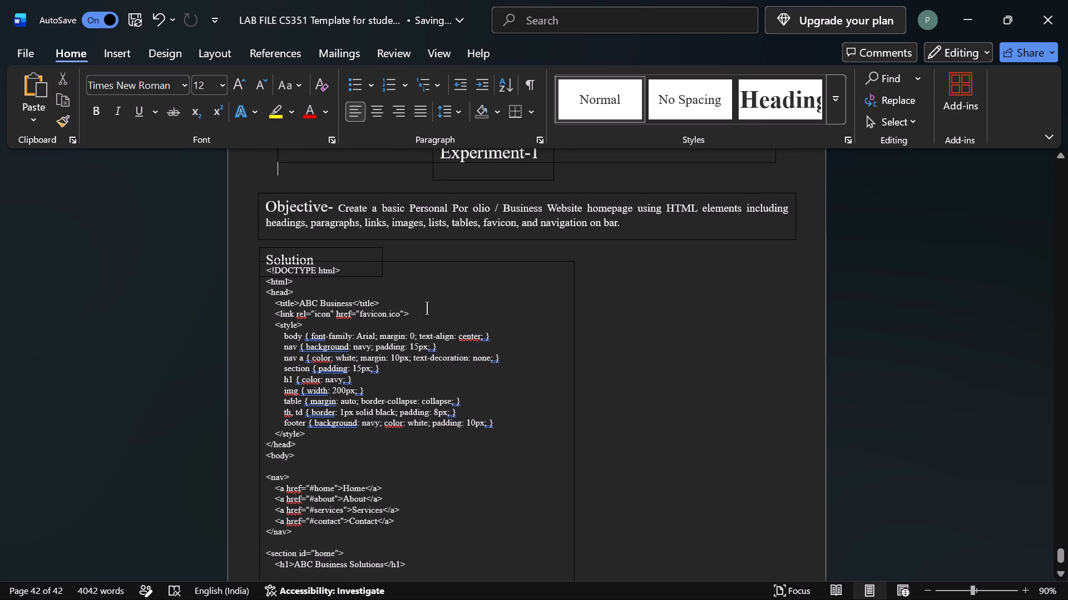
{"action": "scroll", "coordinate": [432, 325], "scroll_direction": "down", "scroll_amount": 3}
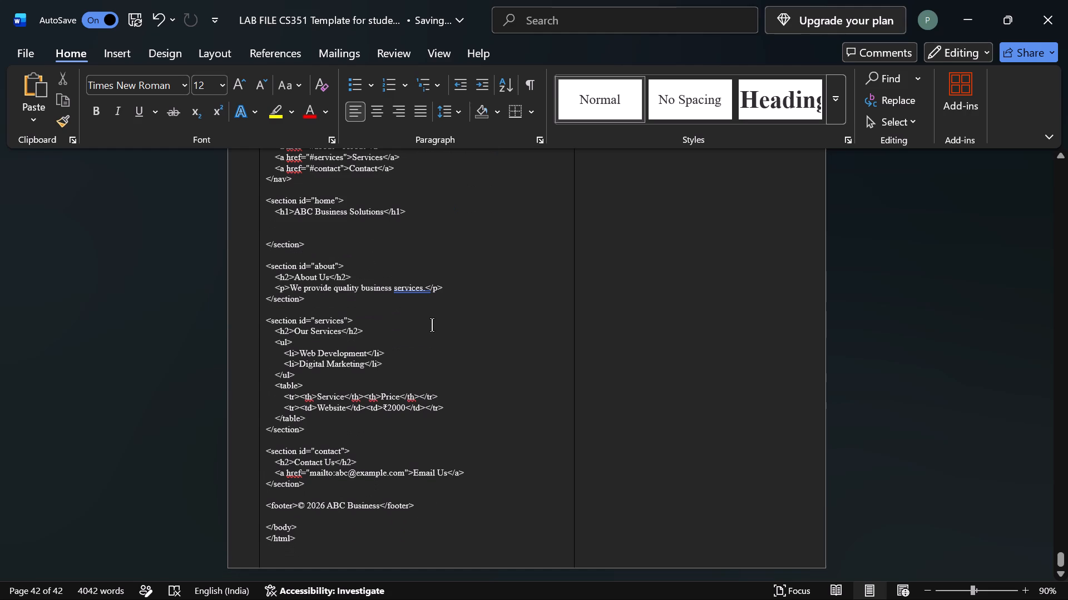
{"action": "left_click", "coordinate": [277, 518]}
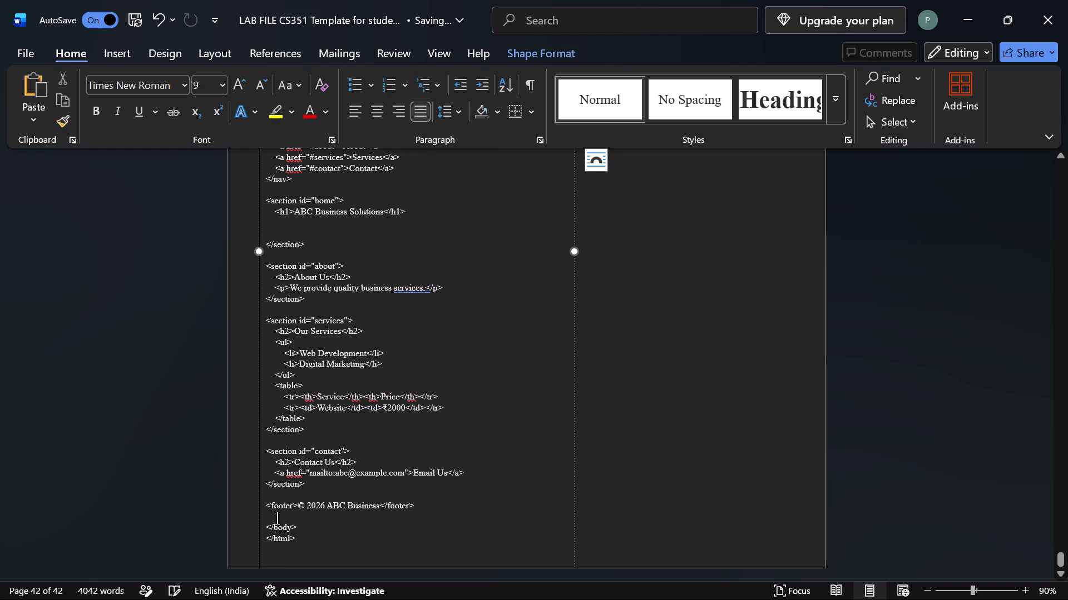
{"action": "key", "text": "BackSpace"}
{"action": "key", "text": "BackSpace"}
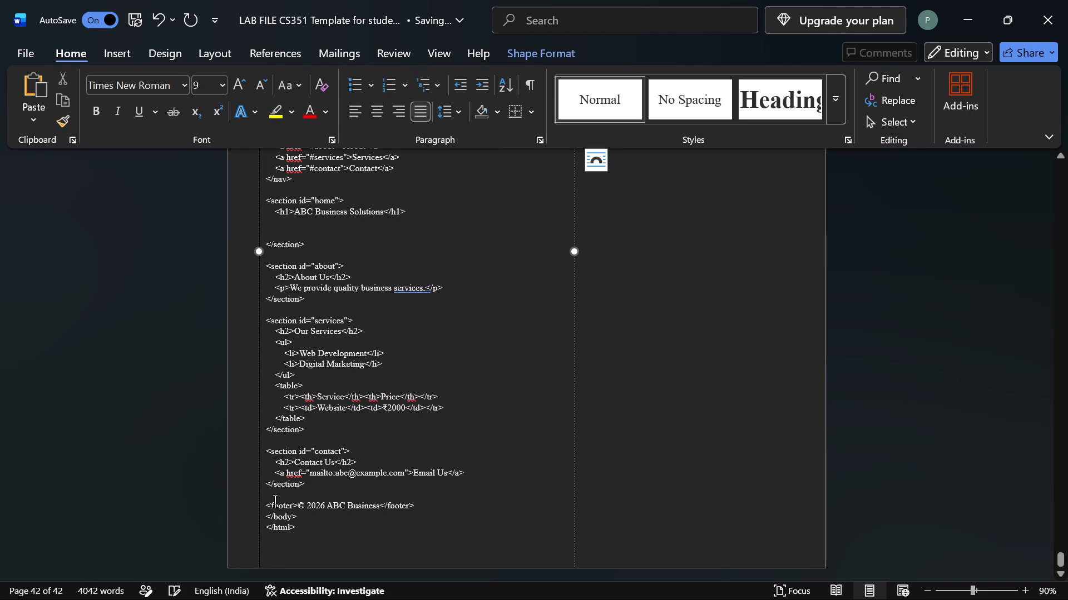
{"action": "left_click", "coordinate": [274, 497]}
{"action": "key", "text": "BackSpace"}
{"action": "key", "text": "BackSpace"}
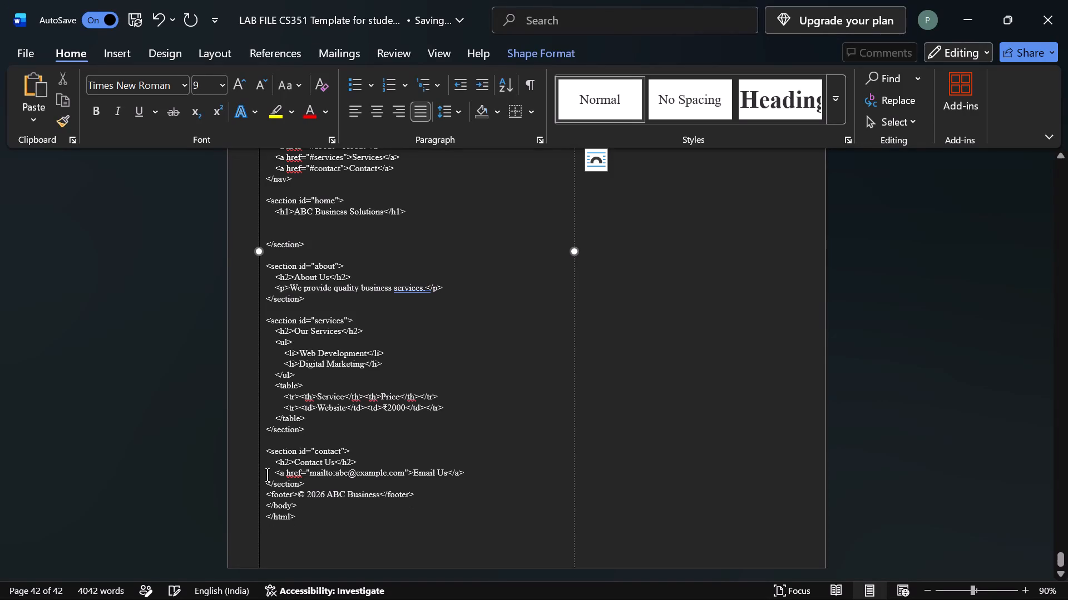
{"action": "left_click", "coordinate": [270, 436]}
{"action": "key", "text": "BackSpace"}
{"action": "key", "text": "BackSpace"}
{"action": "left_click", "coordinate": [274, 309]}
{"action": "key", "text": "BackSpace"}
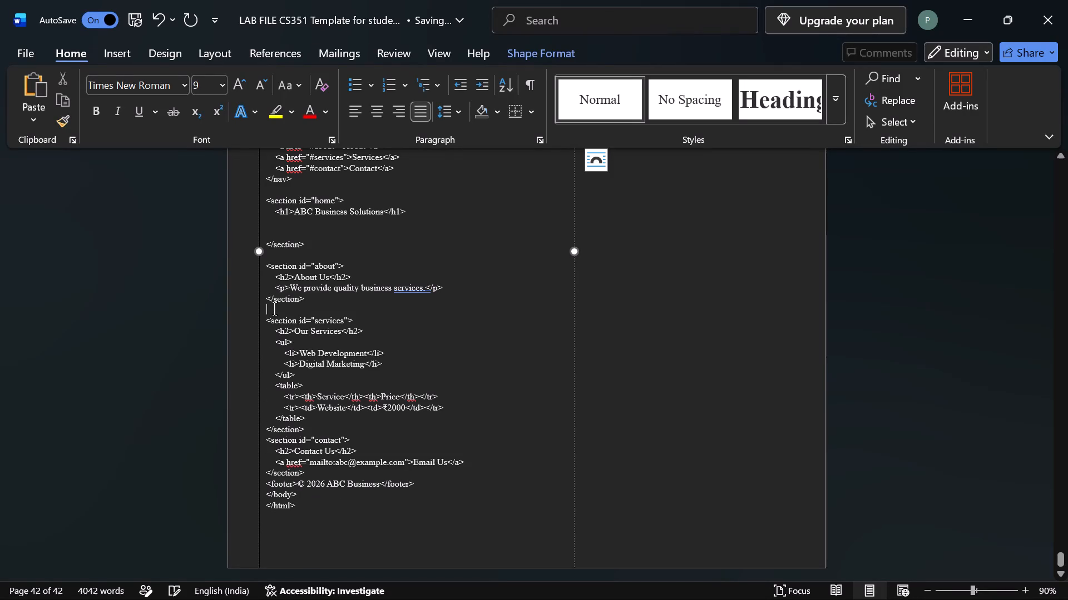
{"action": "key", "text": "BackSpace"}
{"action": "left_click", "coordinate": [275, 247]}
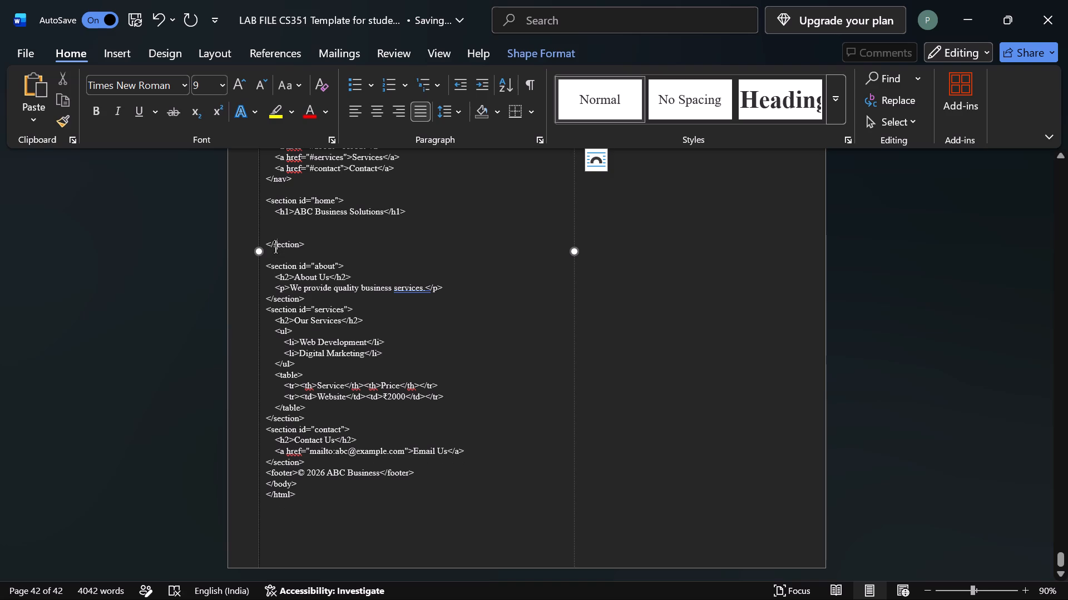
{"action": "left_click", "coordinate": [276, 250]}
{"action": "key", "text": "BackSpace"}
Set all the HTML code in the Experiment-1 solution text box to font size 11.
{"action": "scroll", "coordinate": [276, 250], "scroll_direction": "up", "scroll_amount": 3}
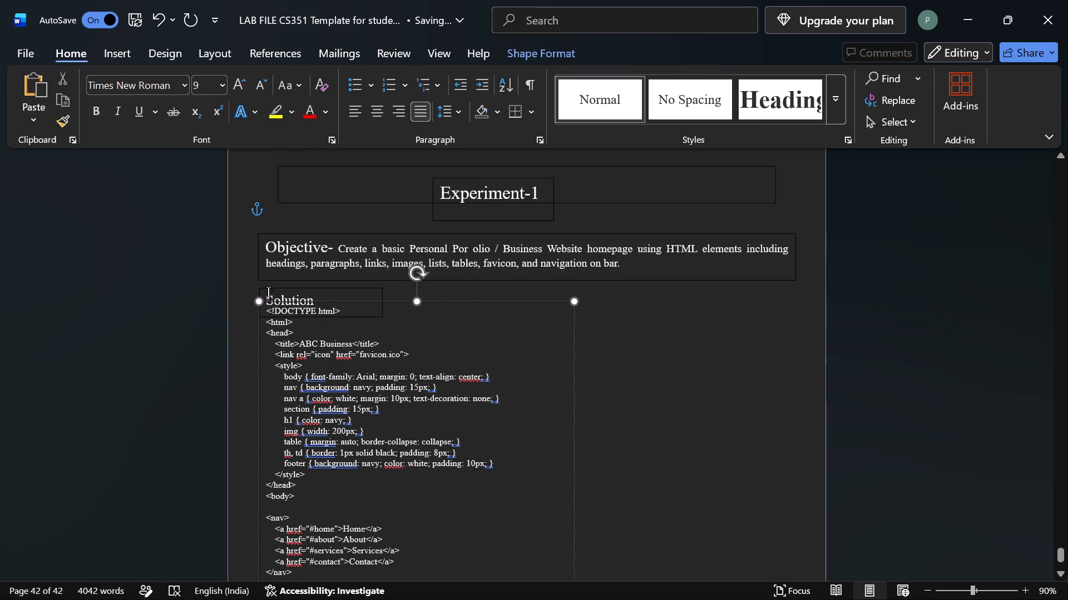
{"action": "left_click_drag", "start_coordinate": [265, 313], "coordinate": [391, 516]}
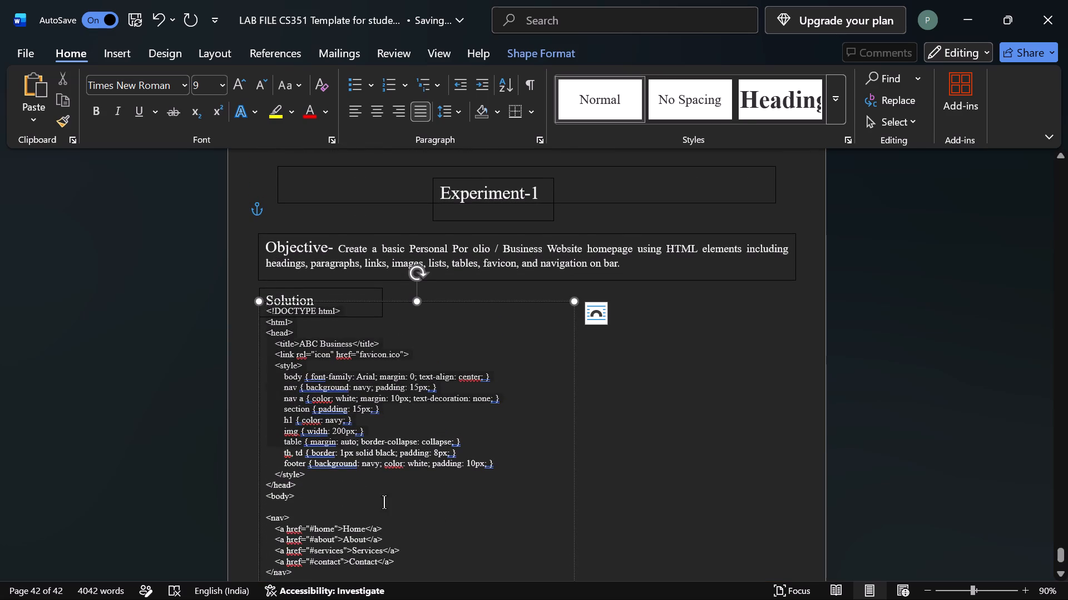
{"action": "left_click_drag", "start_coordinate": [391, 516], "coordinate": [429, 559]}
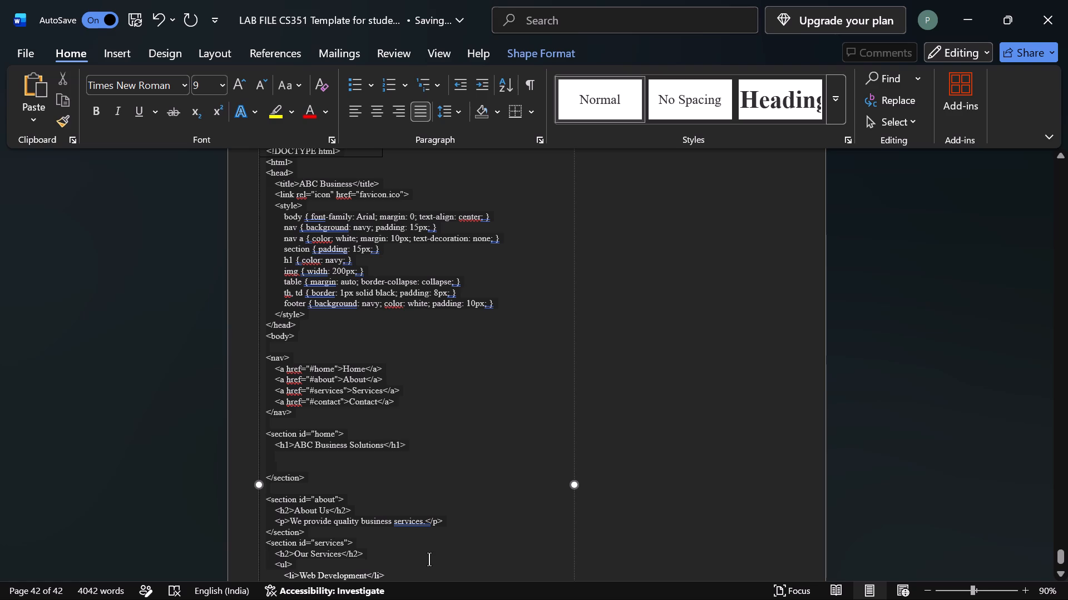
{"action": "left_click_drag", "start_coordinate": [429, 559], "coordinate": [397, 586]}
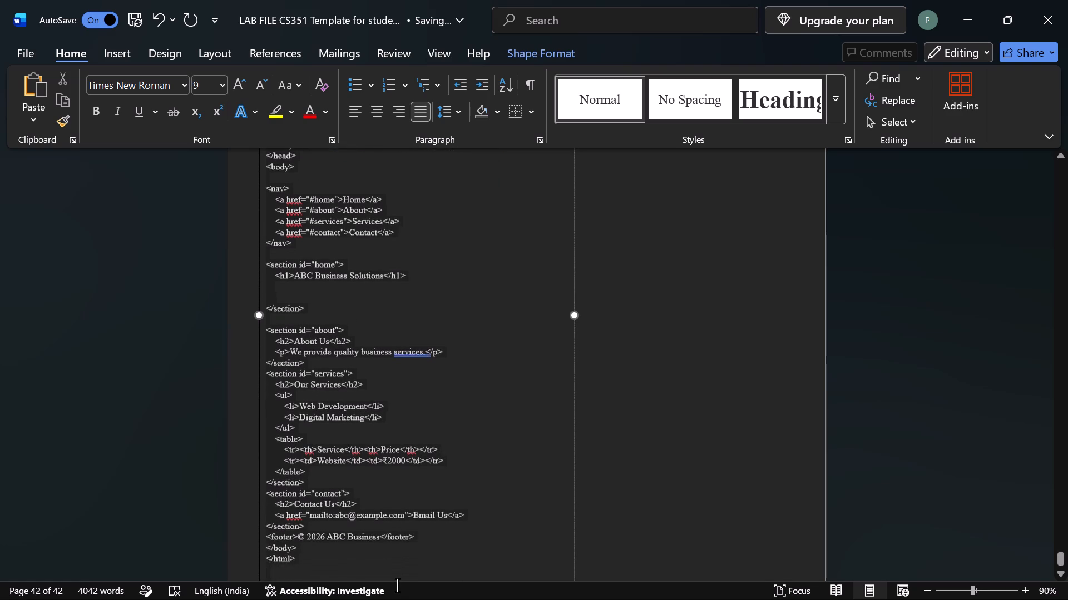
{"action": "left_click_drag", "start_coordinate": [397, 586], "coordinate": [392, 553]}
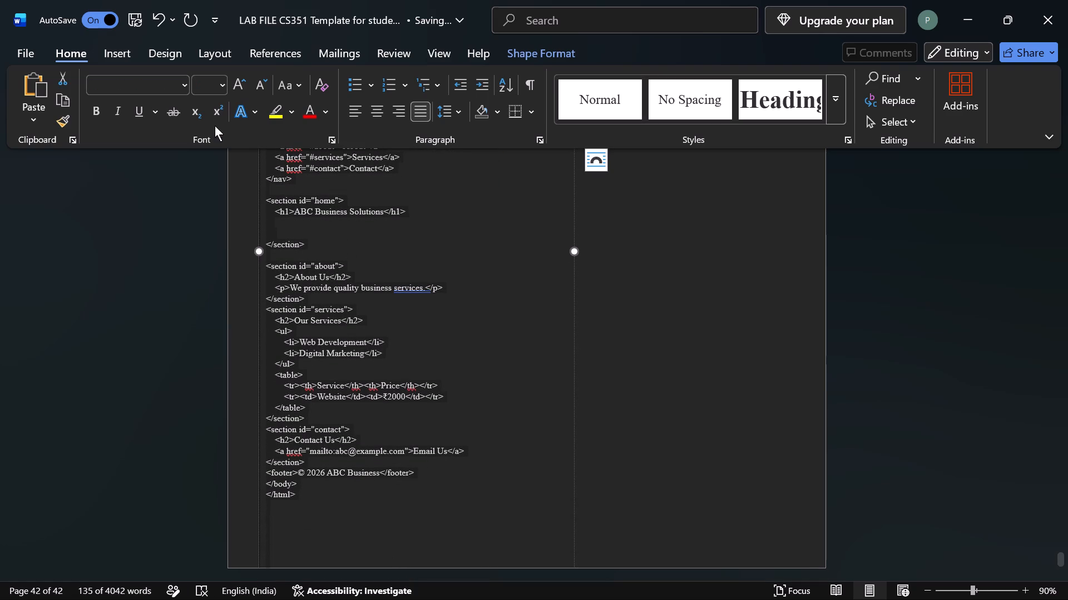
{"action": "left_click", "coordinate": [221, 86]}
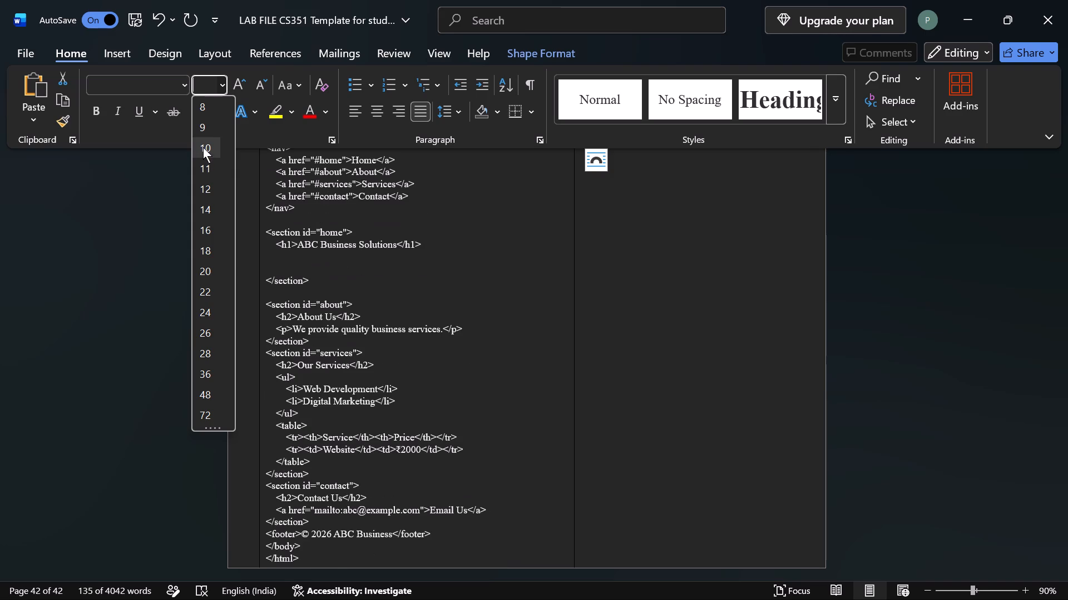
{"action": "left_click", "coordinate": [204, 159]}
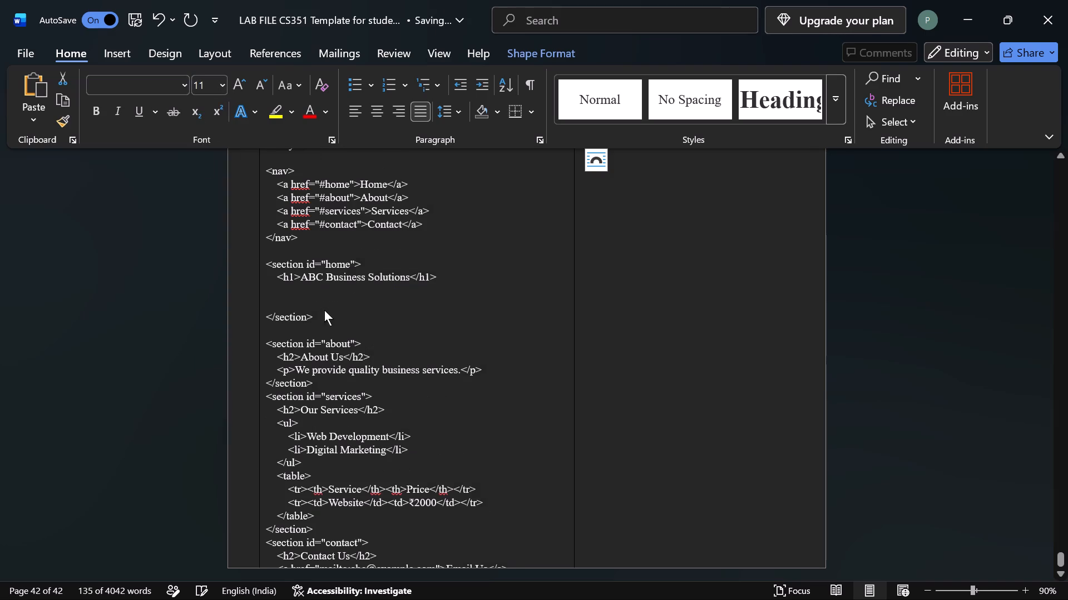
Remove the blank lines between the ABC Business Solutions h1 line and the closing tag of the home section.
{"action": "left_click", "coordinate": [289, 299]}
{"action": "key", "text": "BackSpace"}
{"action": "key", "text": "BackSpace"}
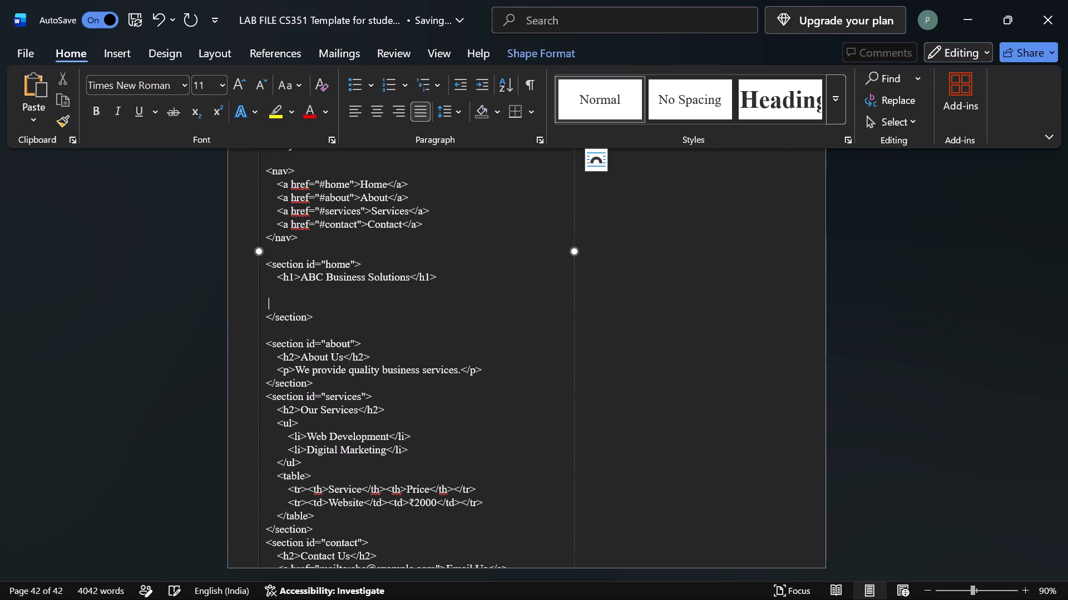
{"action": "key", "text": "BackSpace"}
{"action": "key", "text": "BackSpace"}
{"action": "key", "text": "BackSpace"}
{"action": "key", "text": "BackSpace"}
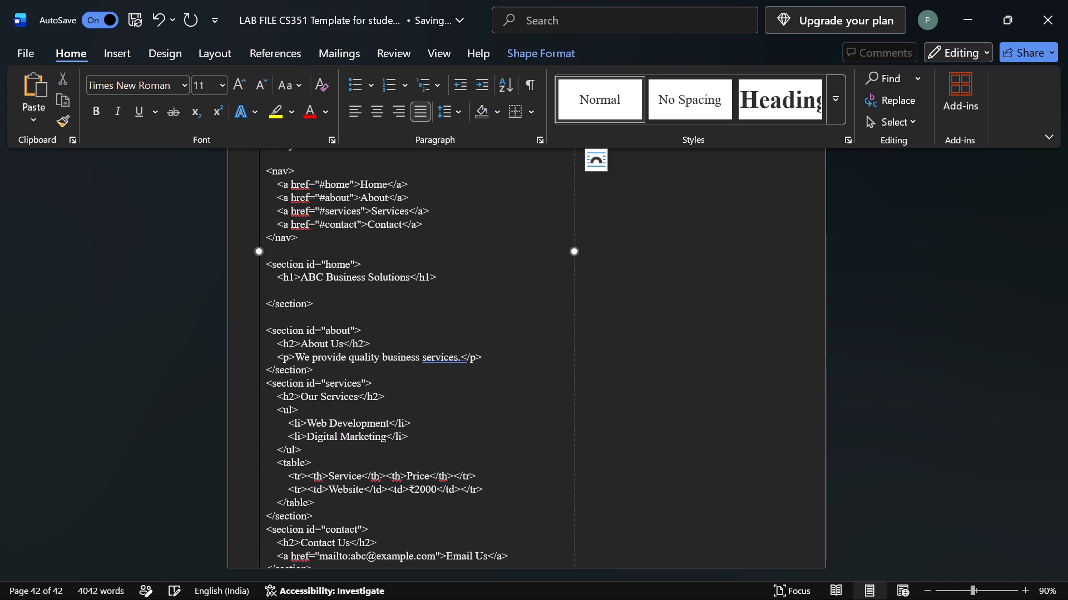
{"action": "key", "text": "BackSpace"}
{"action": "key", "text": "BackSpace"}
{"action": "key", "text": "BackSpace"}
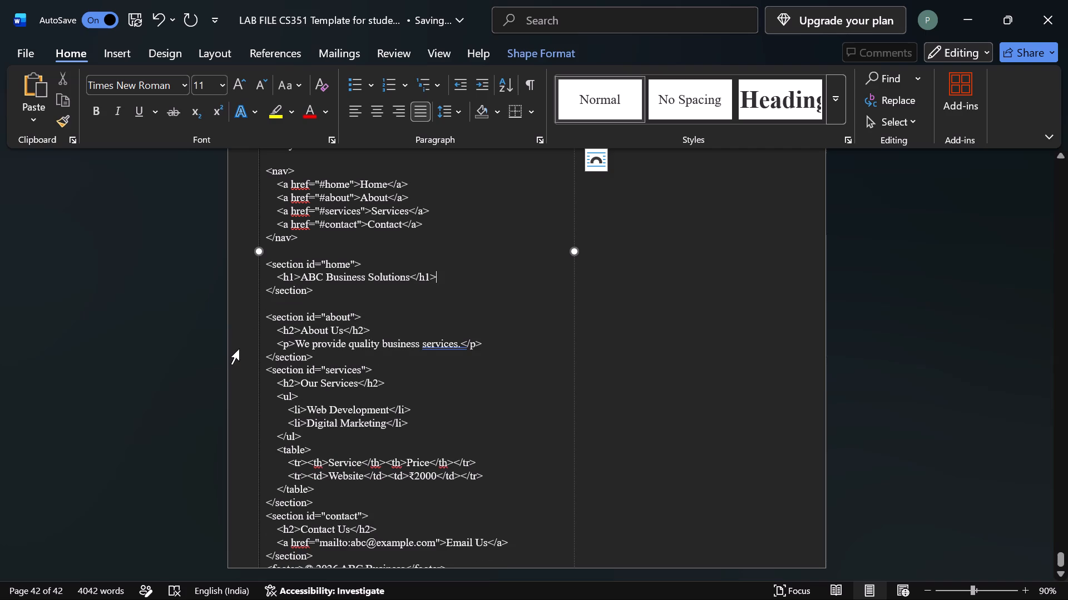
Remove the blank lines above the about section, the home section and the opening nav tag in the code.
{"action": "left_click", "coordinate": [272, 304]}
{"action": "key", "text": "BackSpace"}
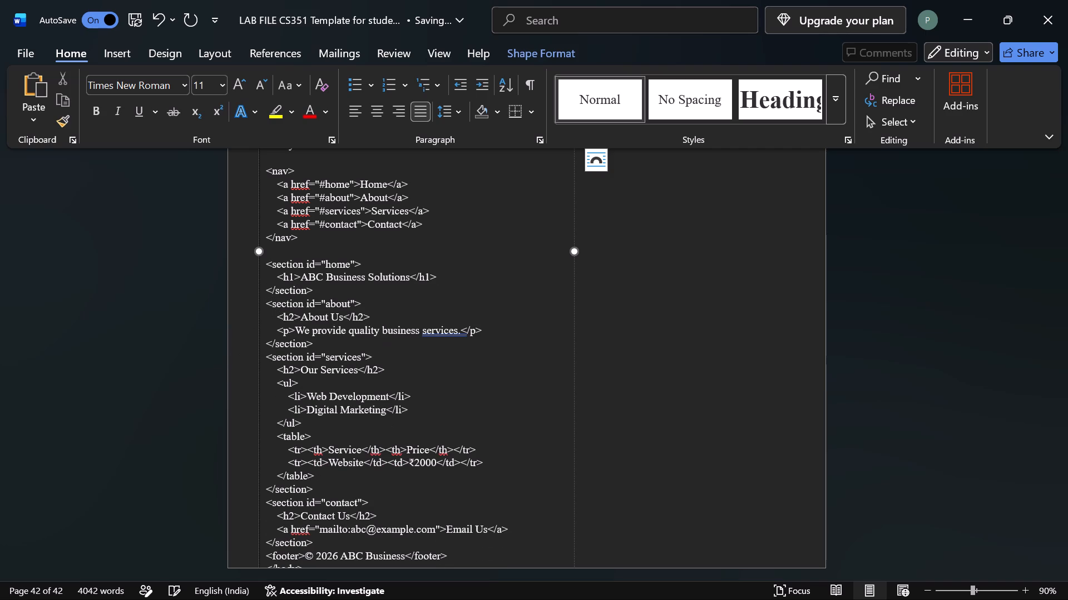
{"action": "left_click", "coordinate": [285, 256]}
{"action": "key", "text": "BackSpace"}
{"action": "key", "text": "BackSpace"}
{"action": "scroll", "coordinate": [285, 256], "scroll_direction": "up", "scroll_amount": 1}
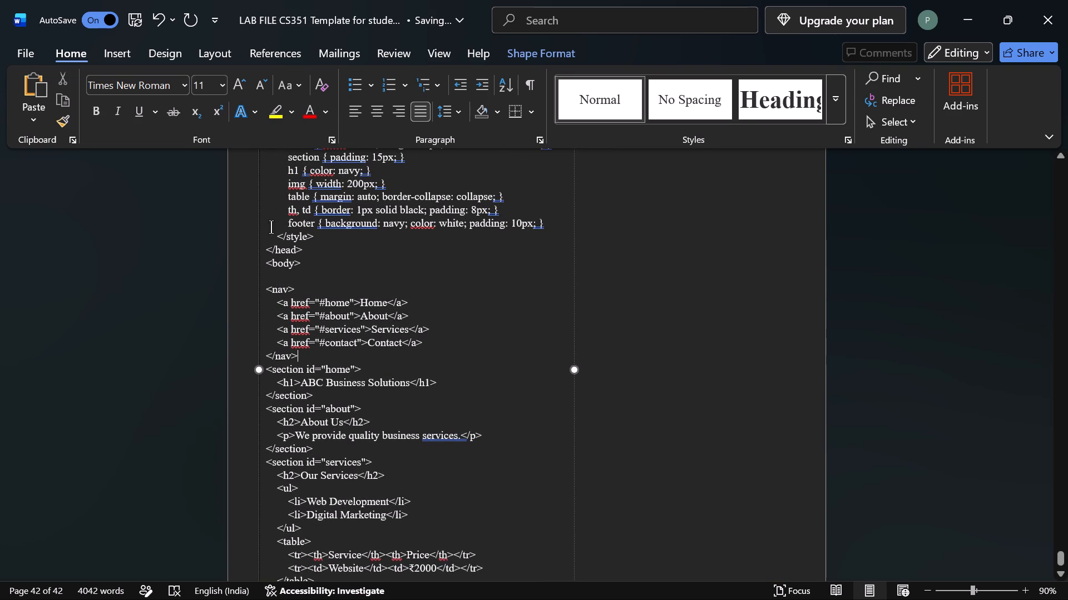
{"action": "left_click", "coordinate": [276, 275]}
{"action": "key", "text": "BackSpace"}
{"action": "key", "text": "BackSpace"}
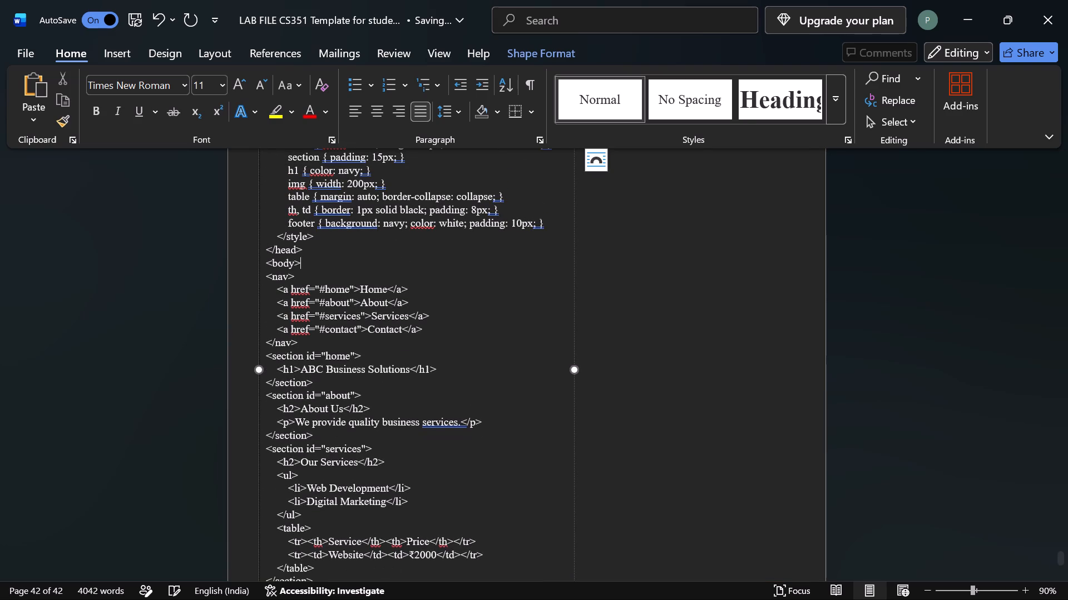
Insert a blank page directly before the Experiment-1 page.
{"action": "scroll", "coordinate": [276, 275], "scroll_direction": "down", "scroll_amount": 2}
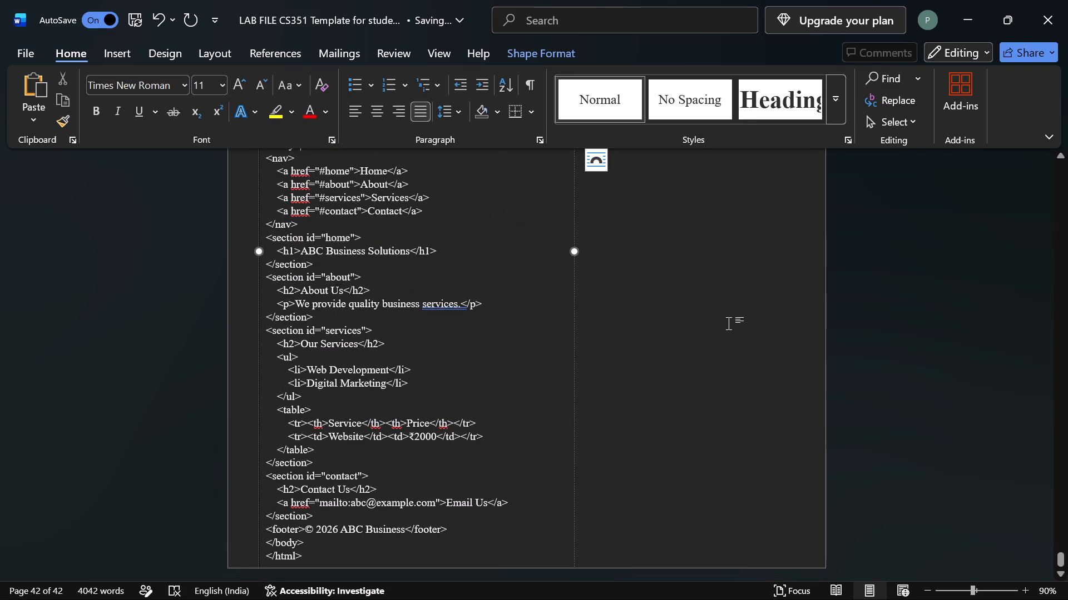
{"action": "left_click", "coordinate": [733, 323]}
{"action": "scroll", "coordinate": [733, 323], "scroll_direction": "down", "scroll_amount": 4}
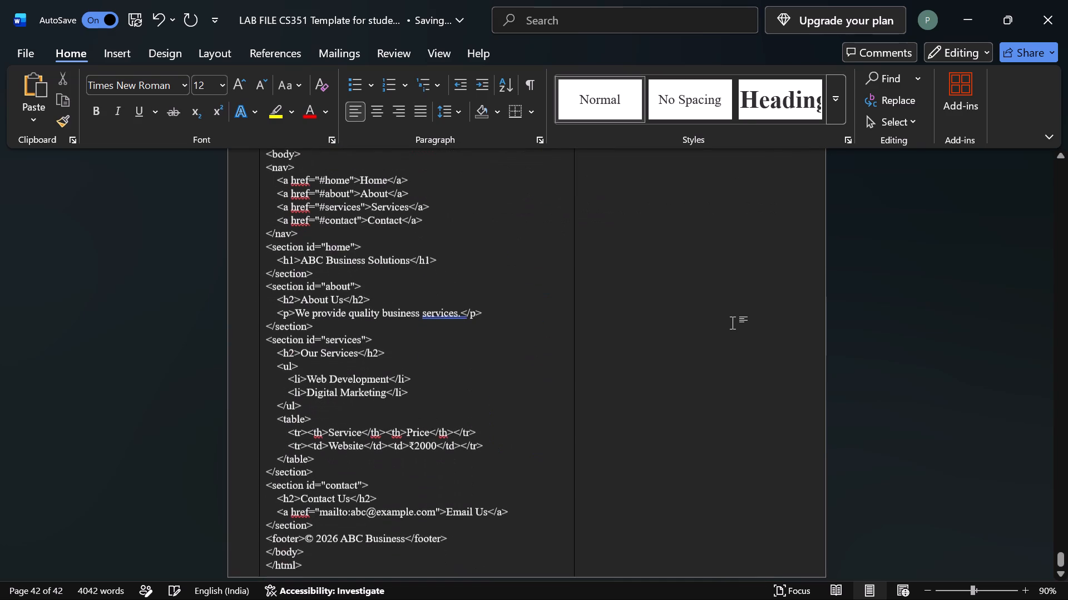
{"action": "scroll", "coordinate": [733, 323], "scroll_direction": "down", "scroll_amount": 3}
{"action": "left_click", "coordinate": [701, 503]}
{"action": "scroll", "coordinate": [609, 410], "scroll_direction": "down", "scroll_amount": 1}
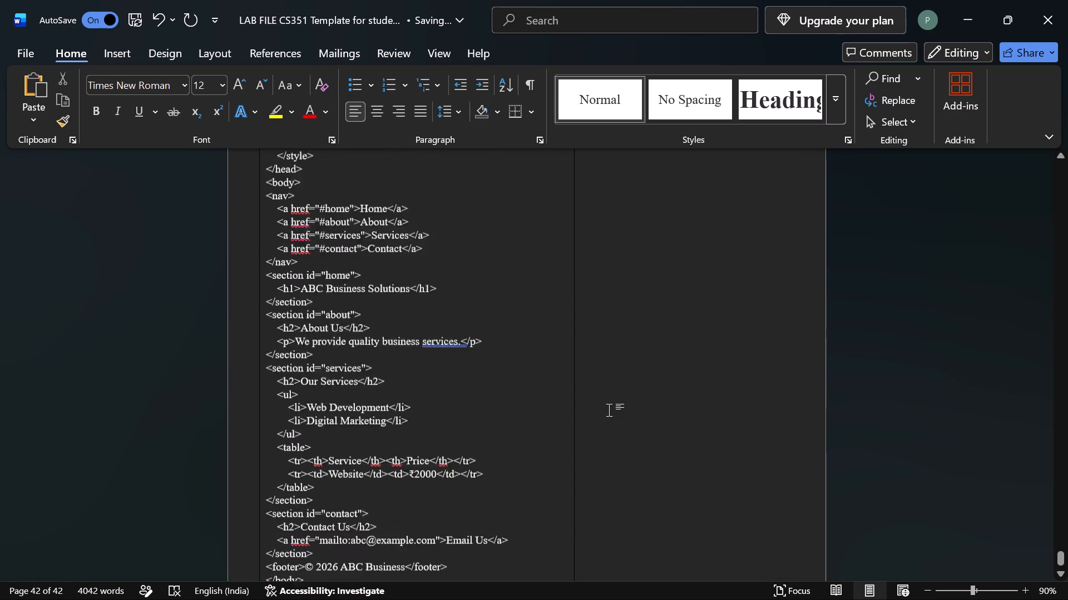
{"action": "scroll", "coordinate": [609, 410], "scroll_direction": "down", "scroll_amount": 1}
{"action": "left_click", "coordinate": [115, 48]}
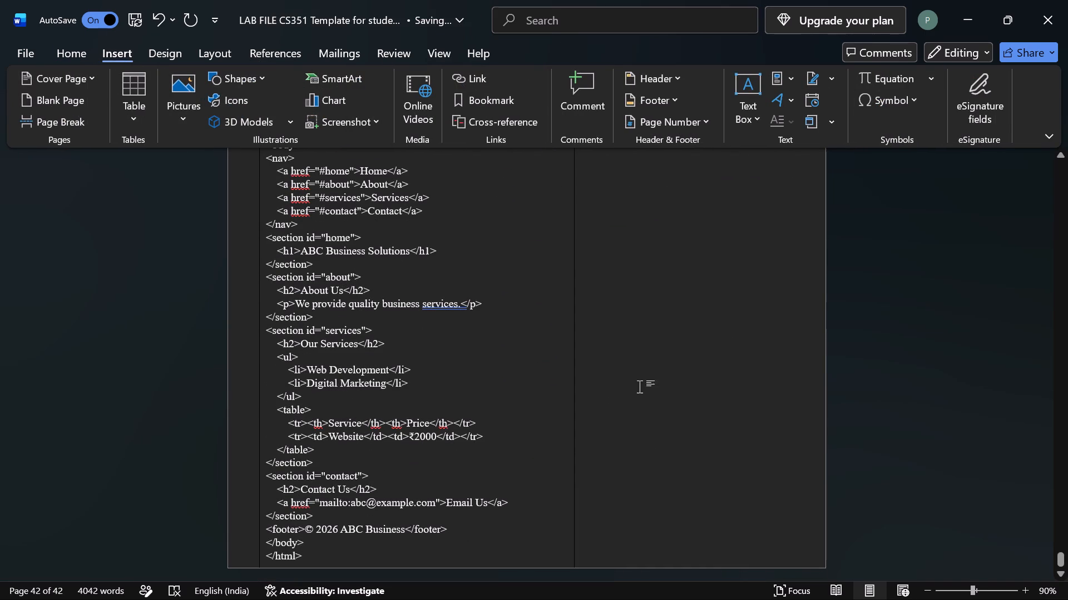
{"action": "left_click", "coordinate": [71, 97]}
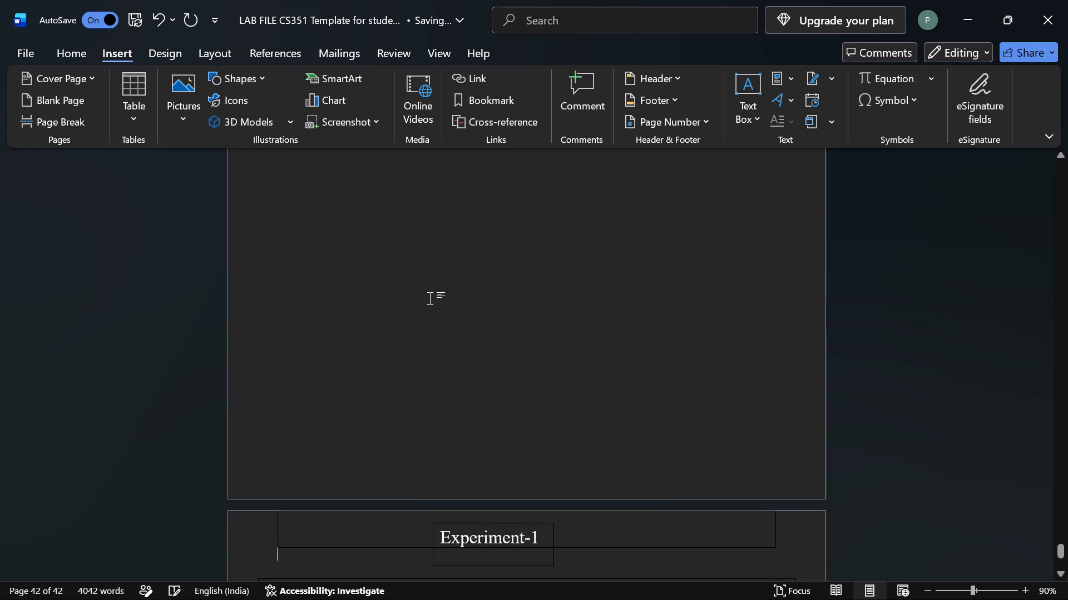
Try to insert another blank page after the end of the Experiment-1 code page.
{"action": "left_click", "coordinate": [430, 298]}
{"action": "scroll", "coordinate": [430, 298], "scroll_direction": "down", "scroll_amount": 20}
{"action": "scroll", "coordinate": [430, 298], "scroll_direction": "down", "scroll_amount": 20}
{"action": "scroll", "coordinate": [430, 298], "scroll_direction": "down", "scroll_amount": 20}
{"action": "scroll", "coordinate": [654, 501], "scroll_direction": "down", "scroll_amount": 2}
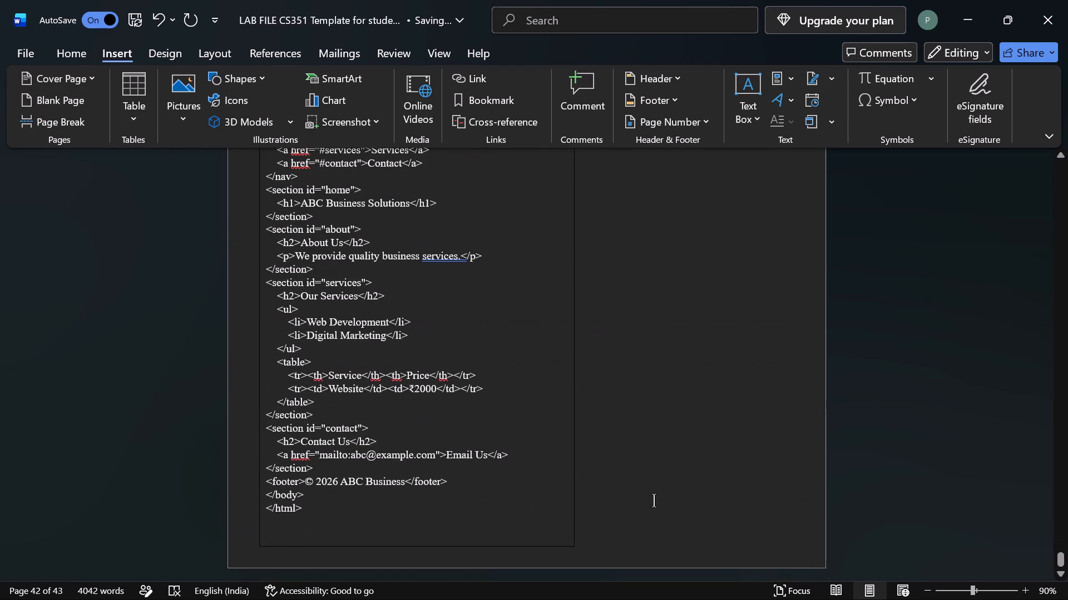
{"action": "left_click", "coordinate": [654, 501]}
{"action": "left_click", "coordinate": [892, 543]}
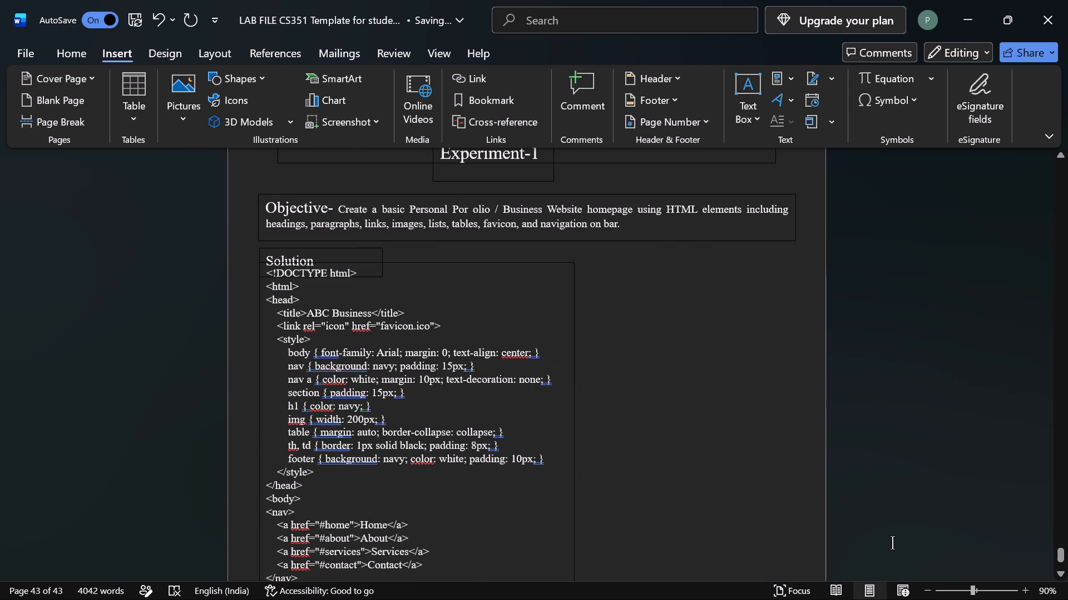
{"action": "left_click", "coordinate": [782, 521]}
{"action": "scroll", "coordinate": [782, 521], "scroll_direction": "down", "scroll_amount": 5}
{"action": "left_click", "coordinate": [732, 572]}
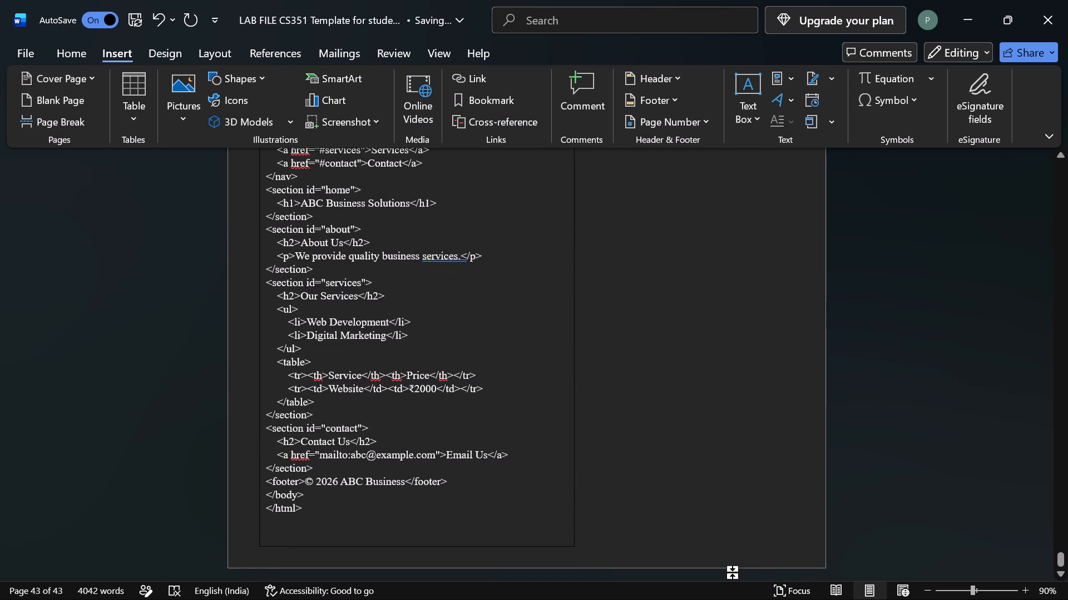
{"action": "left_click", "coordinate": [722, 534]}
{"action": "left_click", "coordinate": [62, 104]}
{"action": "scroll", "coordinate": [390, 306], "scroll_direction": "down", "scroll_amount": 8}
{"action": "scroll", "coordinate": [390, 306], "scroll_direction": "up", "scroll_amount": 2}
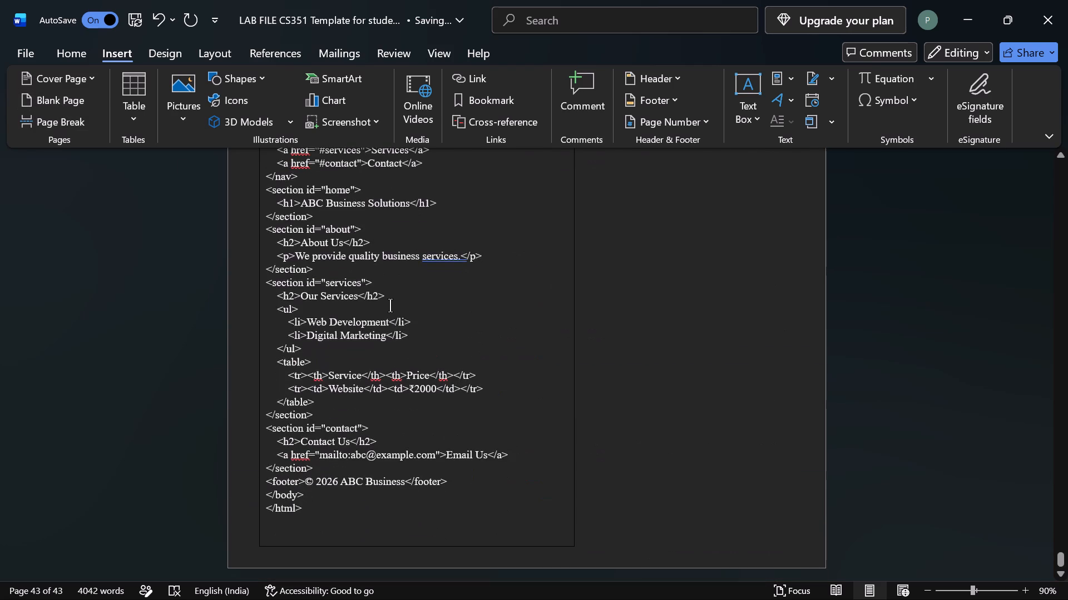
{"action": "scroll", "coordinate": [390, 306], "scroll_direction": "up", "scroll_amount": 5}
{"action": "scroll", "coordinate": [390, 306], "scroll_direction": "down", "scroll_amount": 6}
Insert a blank page after the page with the empty index table, directly before the Experiment-2 page.
{"action": "scroll", "coordinate": [390, 306], "scroll_direction": "up", "scroll_amount": 5}
{"action": "scroll", "coordinate": [390, 306], "scroll_direction": "down", "scroll_amount": 4}
{"action": "scroll", "coordinate": [390, 306], "scroll_direction": "up", "scroll_amount": 3}
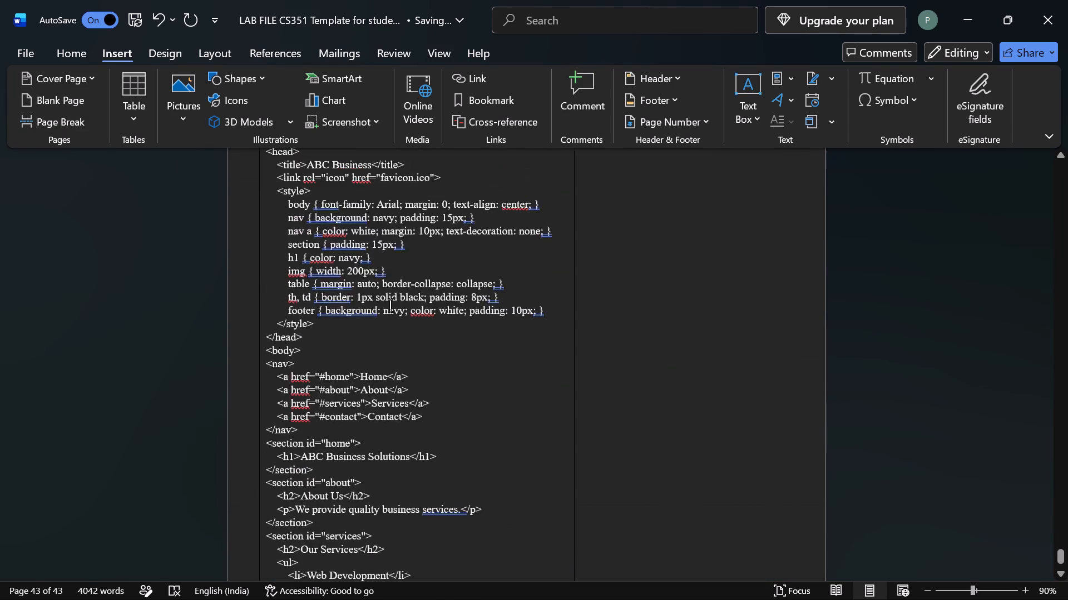
{"action": "scroll", "coordinate": [390, 306], "scroll_direction": "up", "scroll_amount": 1}
{"action": "scroll", "coordinate": [395, 256], "scroll_direction": "up", "scroll_amount": 20}
{"action": "scroll", "coordinate": [395, 256], "scroll_direction": "up", "scroll_amount": 20}
{"action": "scroll", "coordinate": [395, 256], "scroll_direction": "up", "scroll_amount": 20}
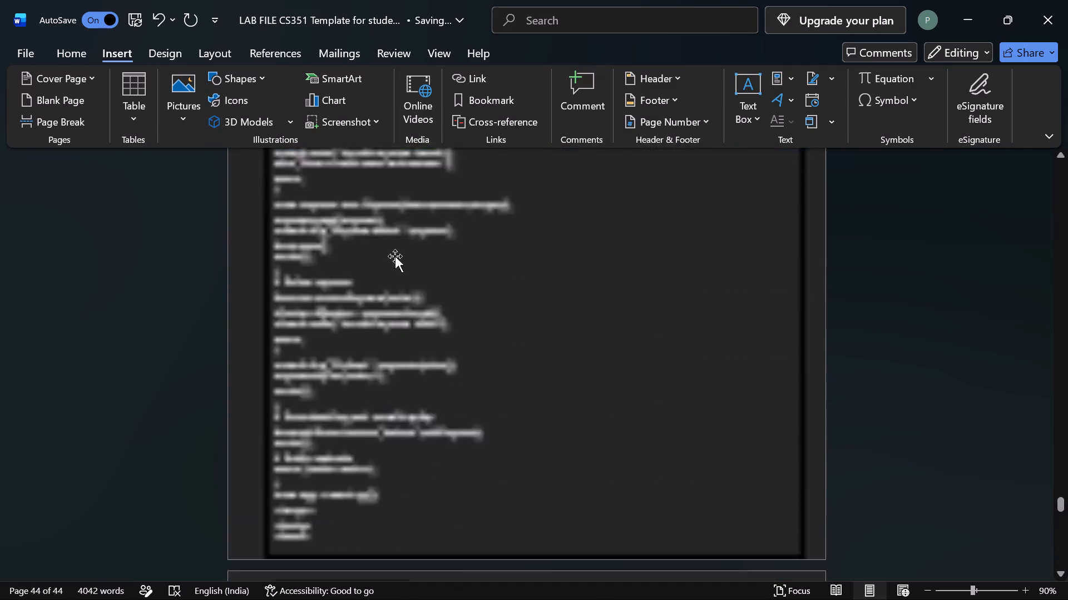
{"action": "scroll", "coordinate": [395, 256], "scroll_direction": "up", "scroll_amount": 20}
{"action": "scroll", "coordinate": [395, 256], "scroll_direction": "up", "scroll_amount": 20}
{"action": "scroll", "coordinate": [395, 256], "scroll_direction": "up", "scroll_amount": 20}
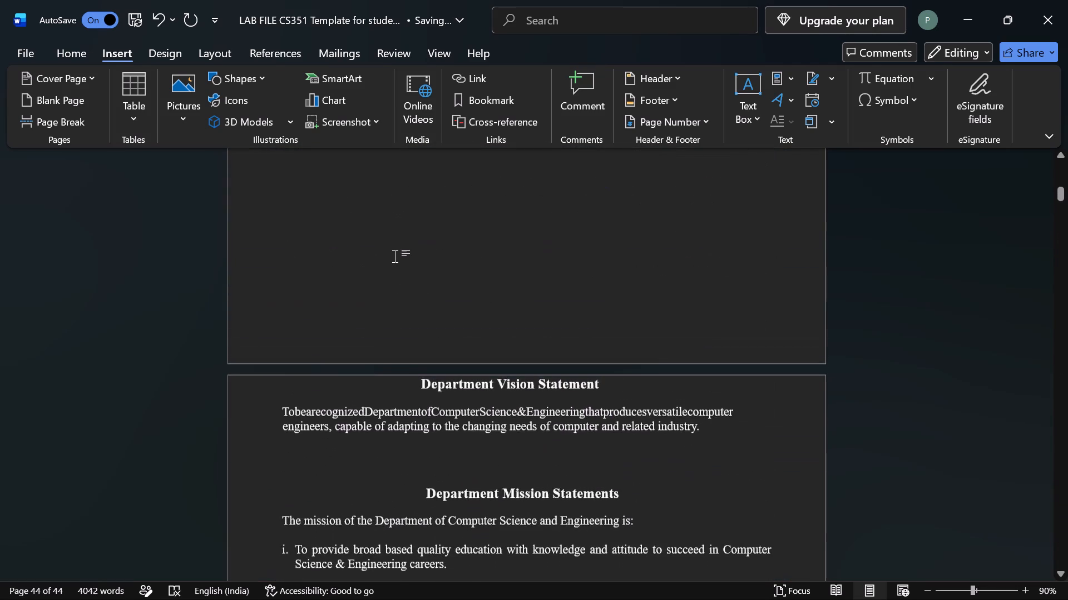
{"action": "scroll", "coordinate": [395, 256], "scroll_direction": "down", "scroll_amount": 6}
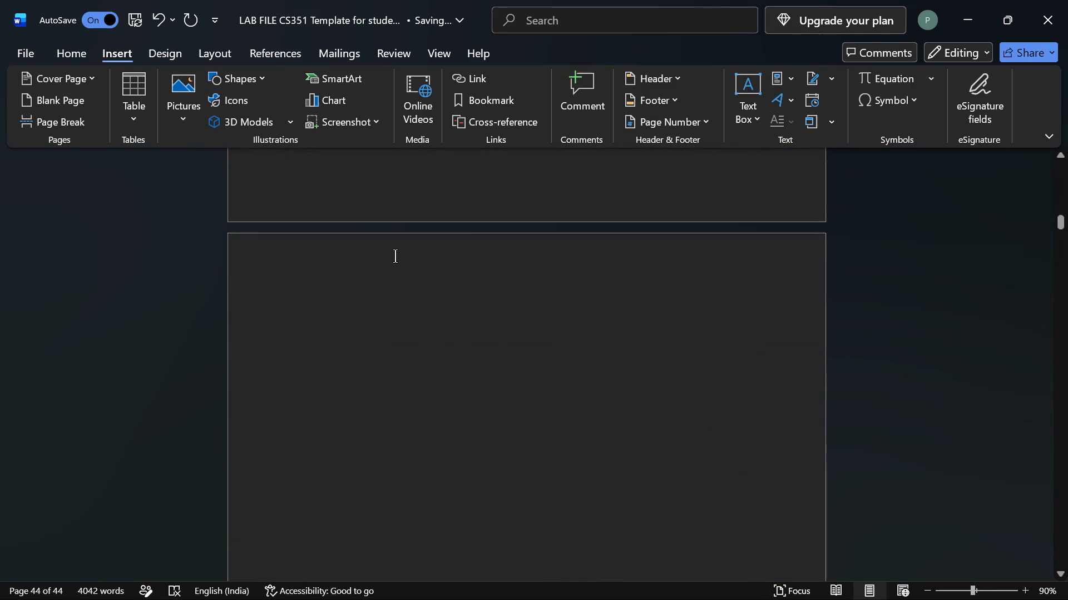
{"action": "scroll", "coordinate": [395, 256], "scroll_direction": "down", "scroll_amount": 7}
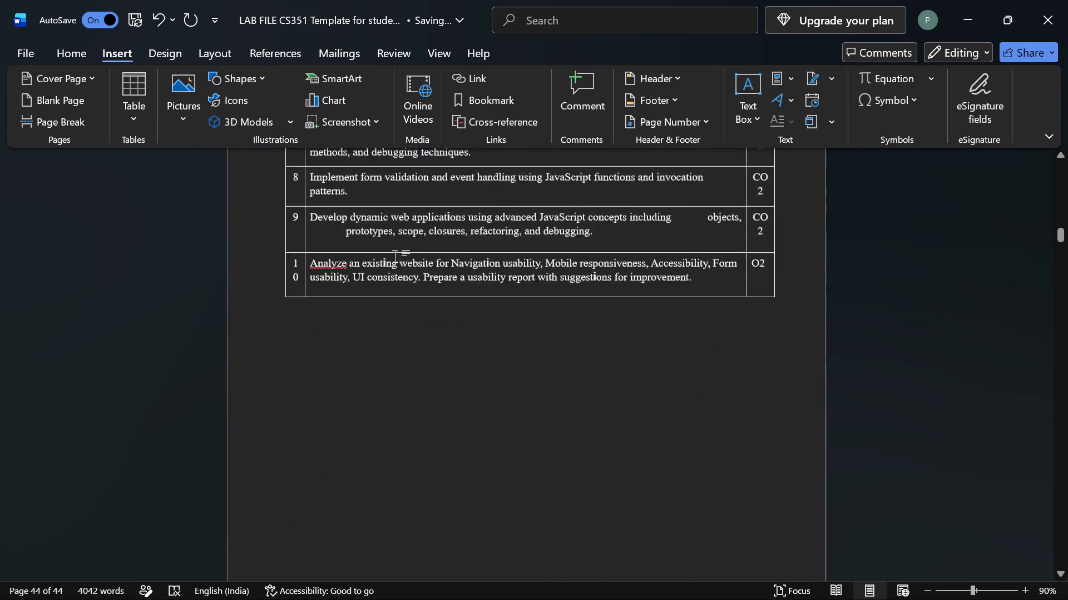
{"action": "scroll", "coordinate": [395, 256], "scroll_direction": "down", "scroll_amount": 7}
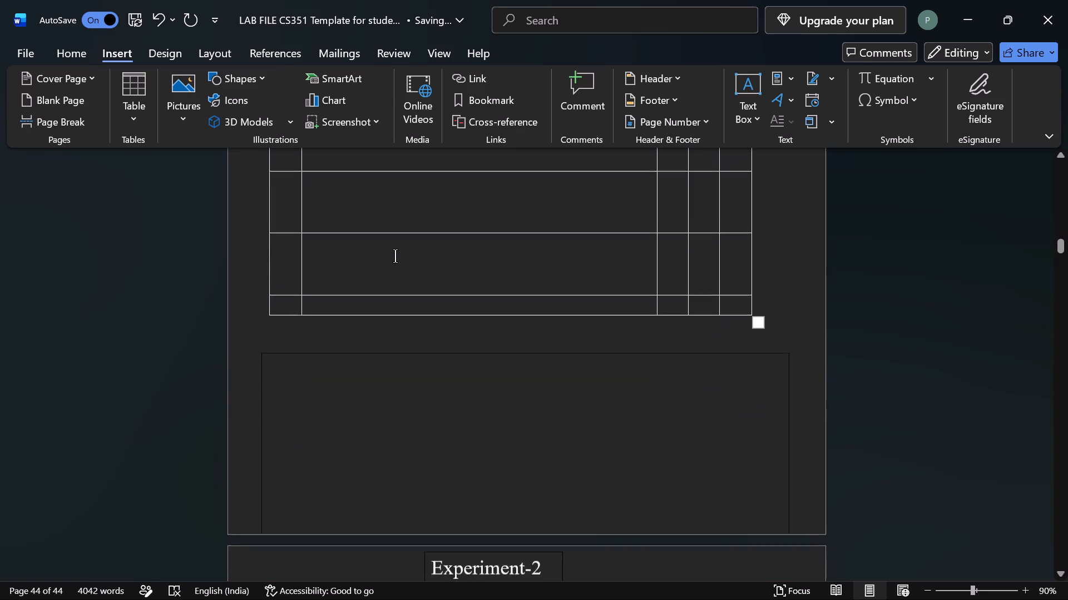
{"action": "scroll", "coordinate": [395, 256], "scroll_direction": "down", "scroll_amount": 3}
{"action": "left_click", "coordinate": [273, 353]}
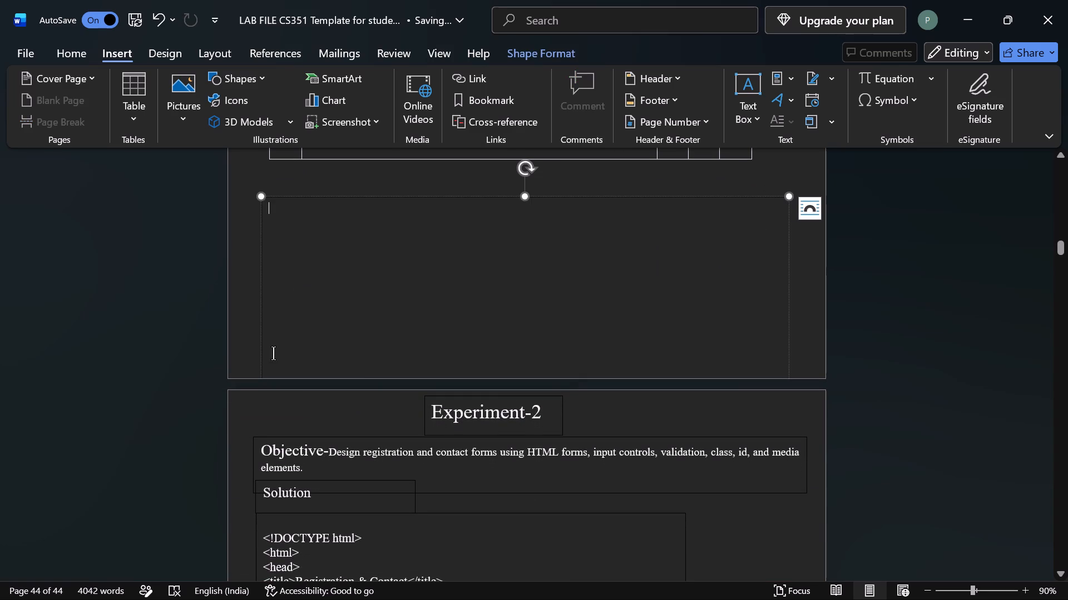
{"action": "left_click", "coordinate": [240, 354]}
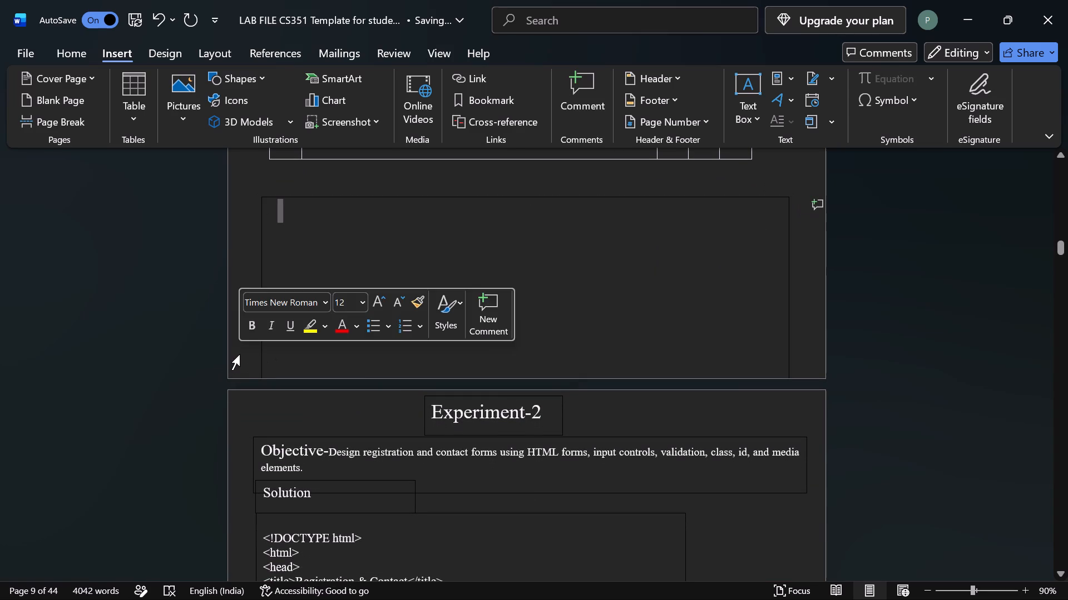
{"action": "left_click", "coordinate": [249, 364]}
{"action": "left_click", "coordinate": [254, 340]}
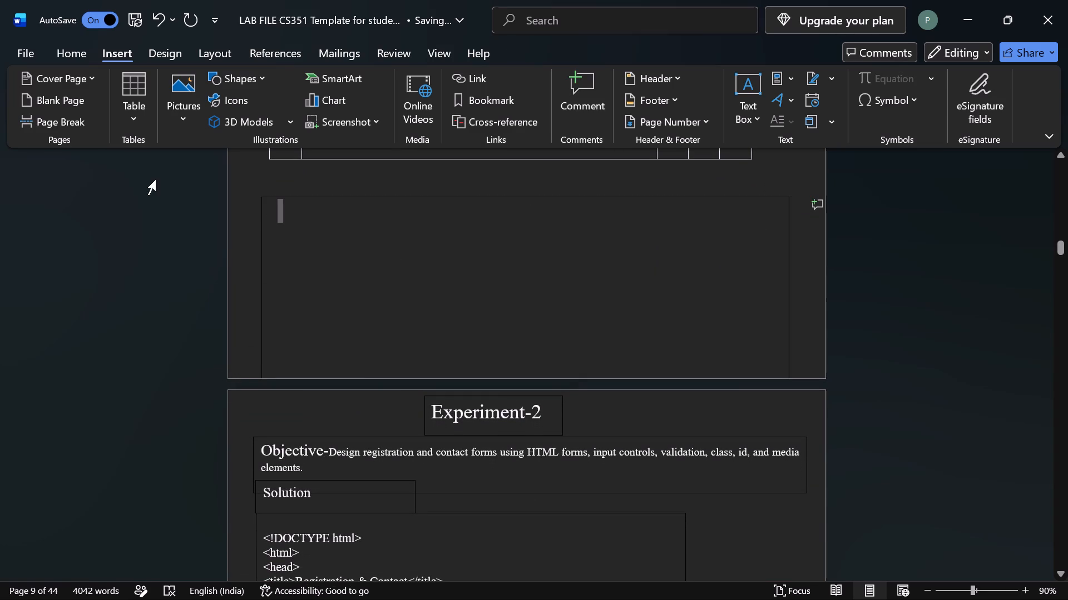
{"action": "left_click", "coordinate": [73, 98]}
Draw a text box about 7.6 by 1.4 cm at the top centre of the new page, with no fill and the text Experiment-1.
{"action": "scroll", "coordinate": [472, 352], "scroll_direction": "down", "scroll_amount": 1}
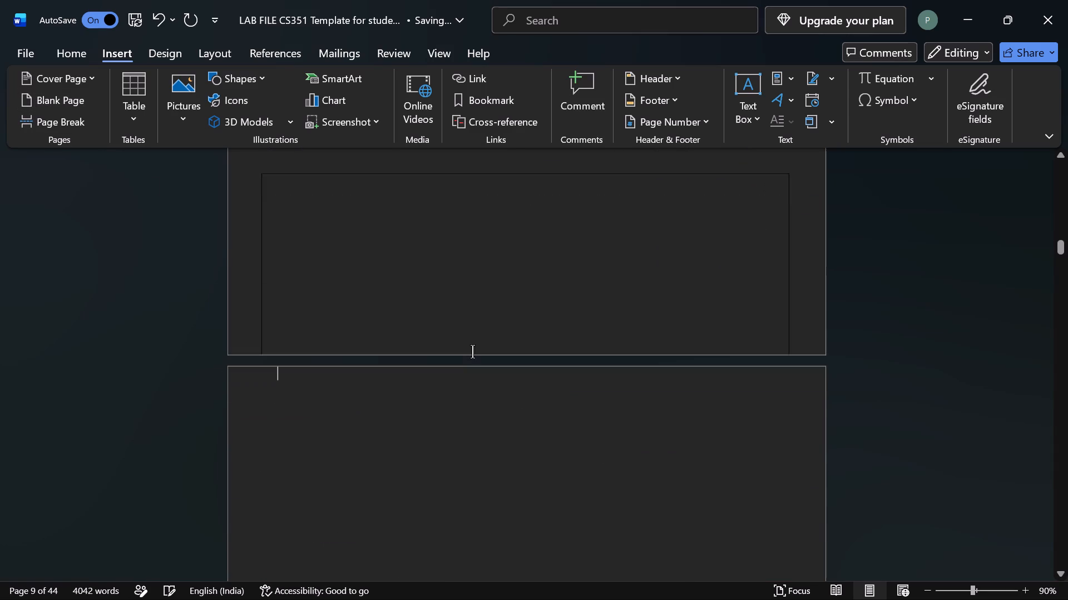
{"action": "scroll", "coordinate": [472, 352], "scroll_direction": "down", "scroll_amount": 2}
{"action": "scroll", "coordinate": [472, 352], "scroll_direction": "up", "scroll_amount": 1}
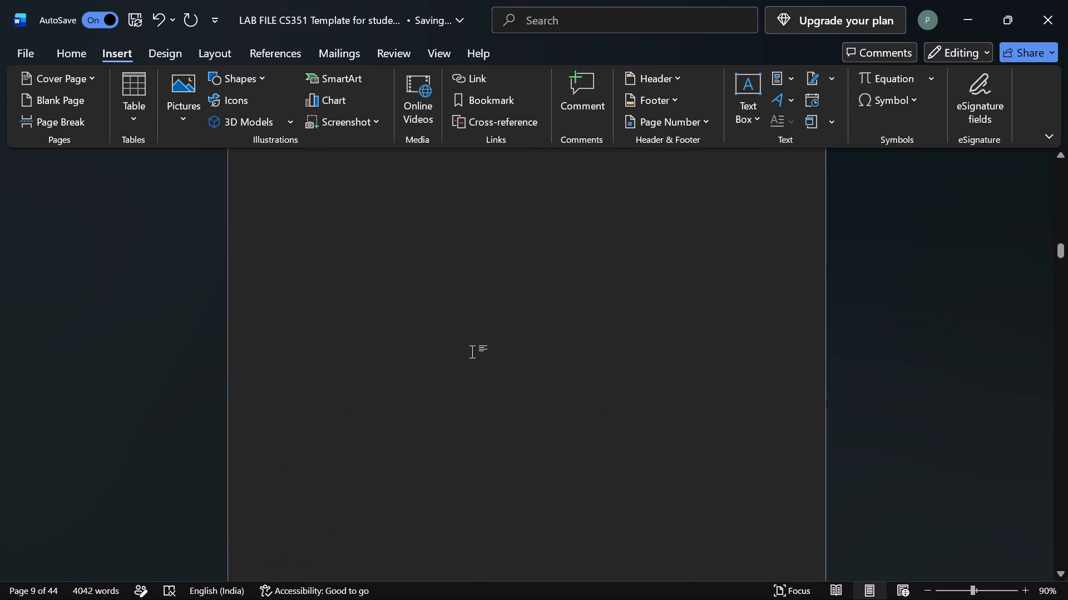
{"action": "scroll", "coordinate": [472, 352], "scroll_direction": "up", "scroll_amount": 2}
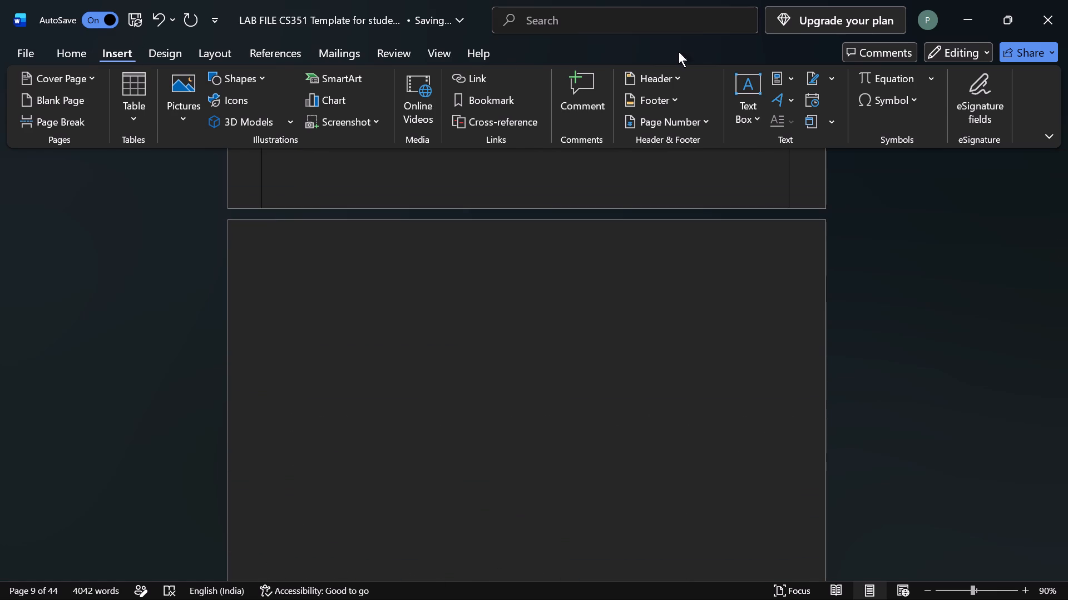
{"action": "left_click", "coordinate": [753, 112]}
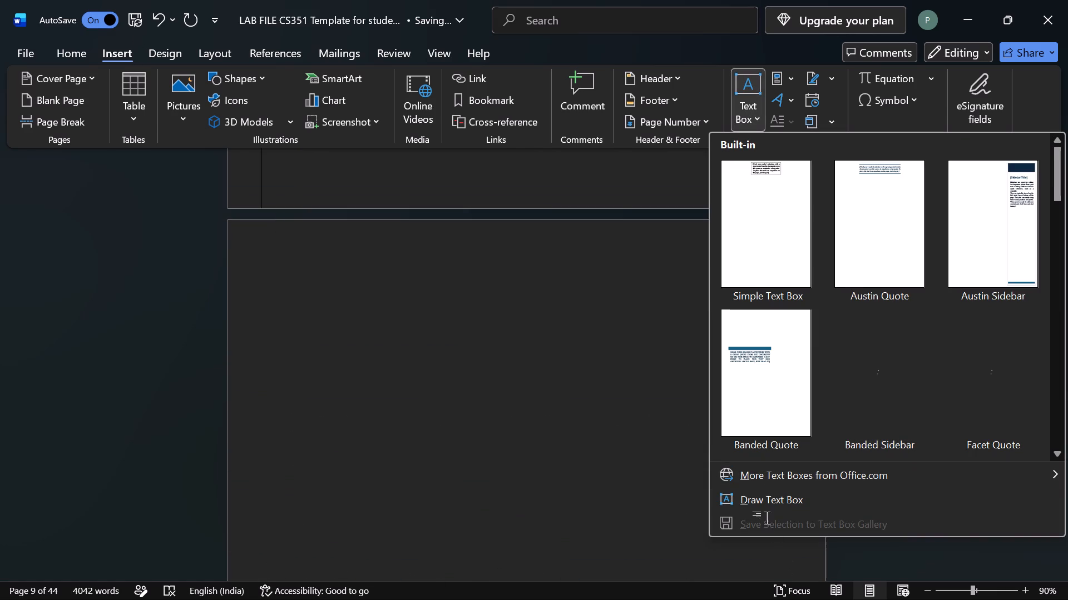
{"action": "left_click", "coordinate": [764, 503]}
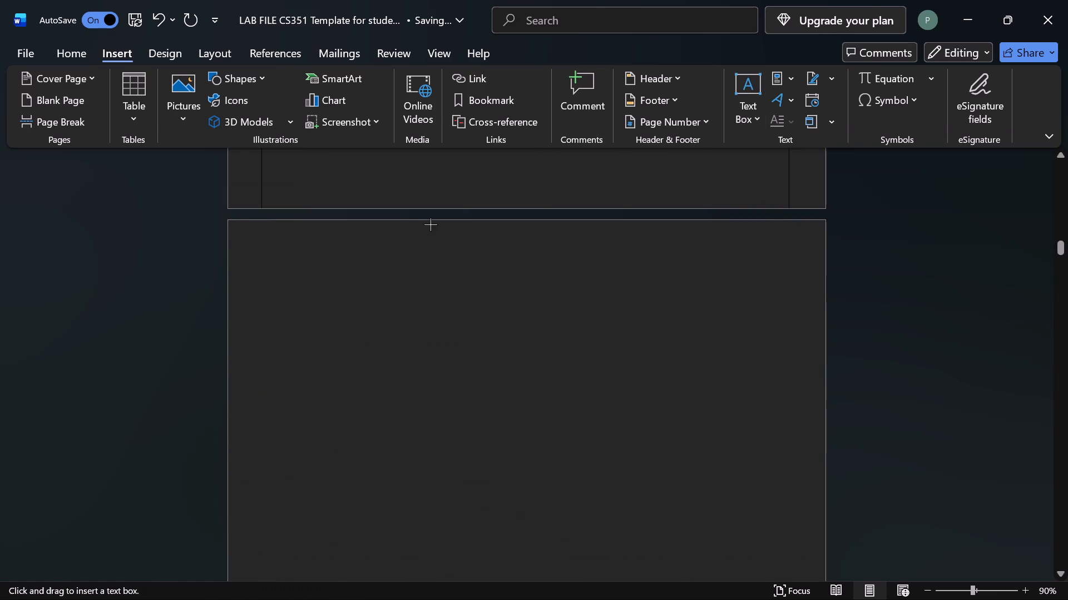
{"action": "left_click_drag", "start_coordinate": [410, 232], "coordinate": [620, 286]}
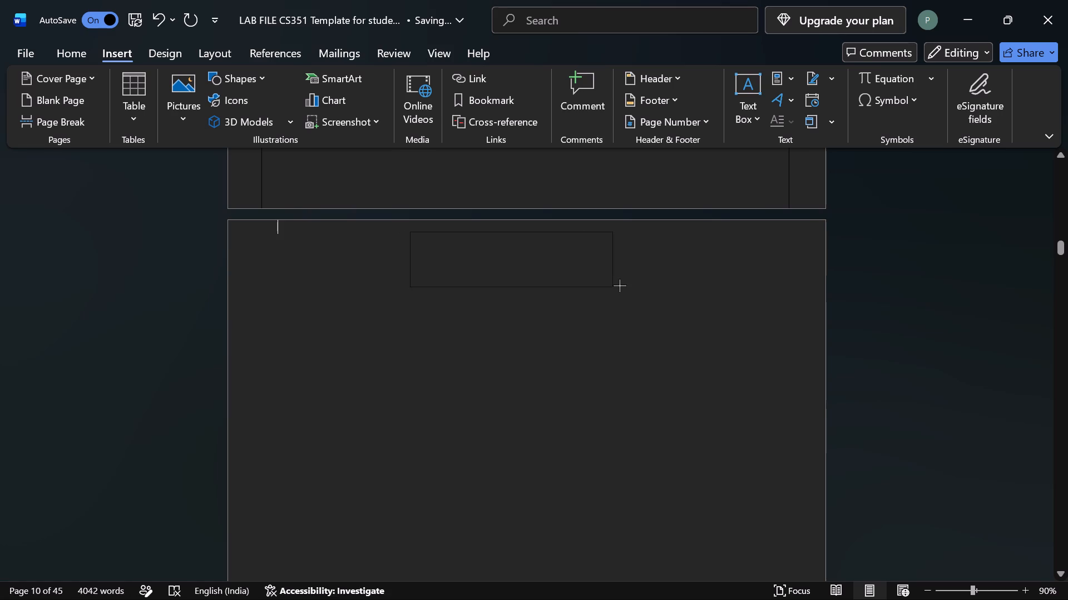
{"action": "left_click_drag", "start_coordinate": [620, 286], "coordinate": [634, 279]}
{"action": "left_click_drag", "start_coordinate": [634, 279], "coordinate": [627, 271]}
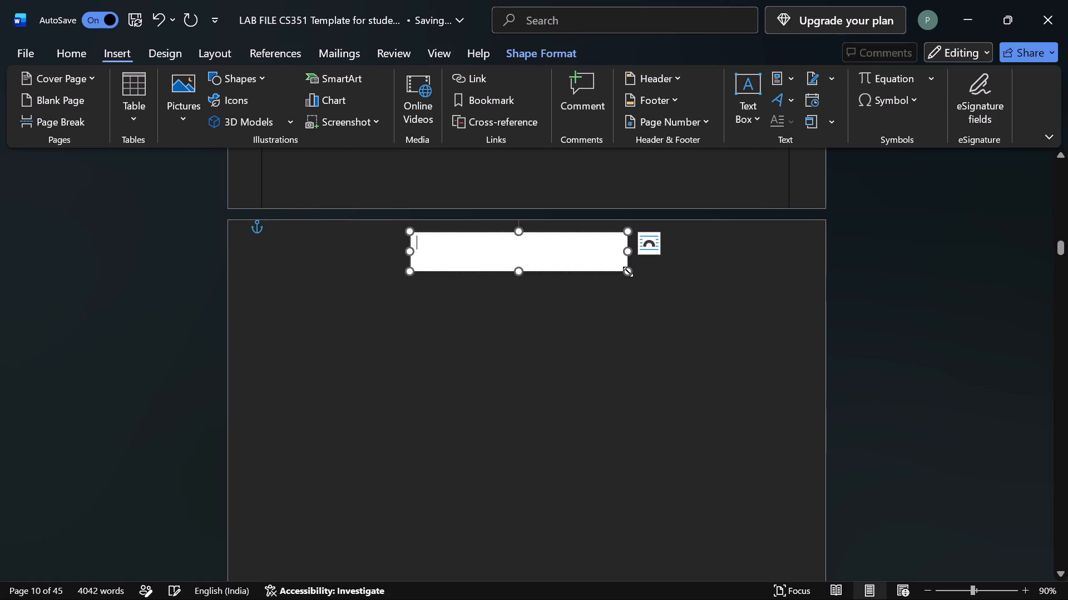
{"action": "left_click", "coordinate": [330, 82]}
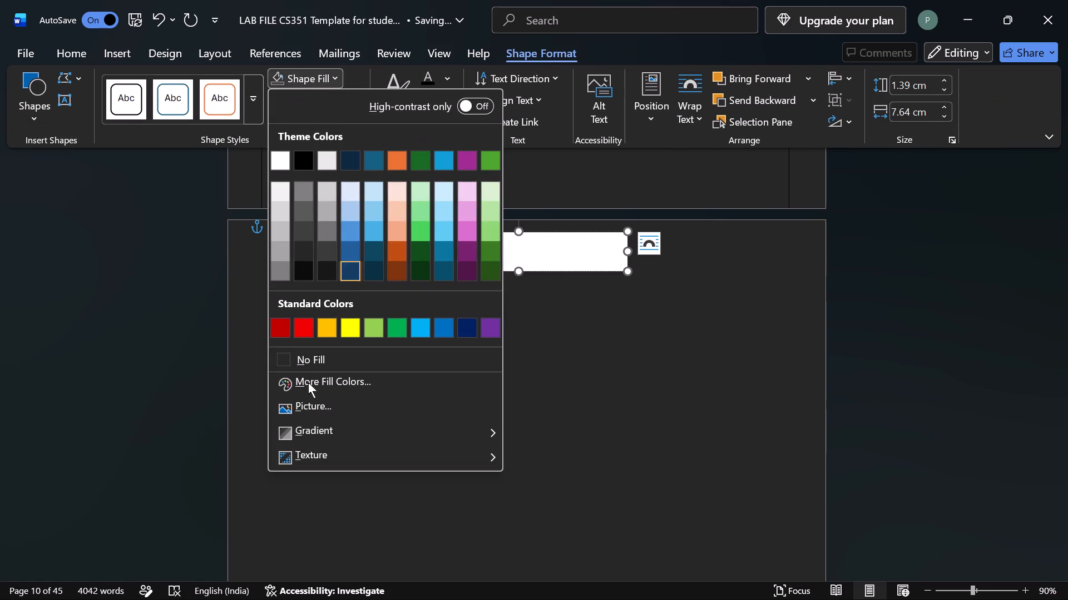
{"action": "left_click", "coordinate": [292, 355]}
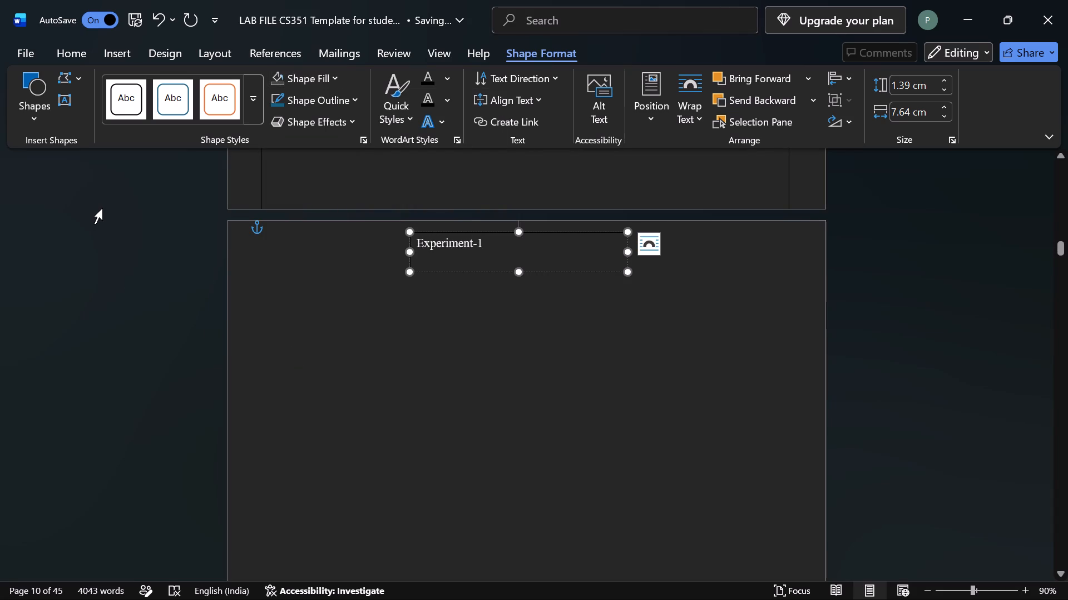
Set the font size of the Experiment-1 heading text to 20.
{"action": "key", "text": "ctrl+a"}
{"action": "left_click", "coordinate": [74, 46]}
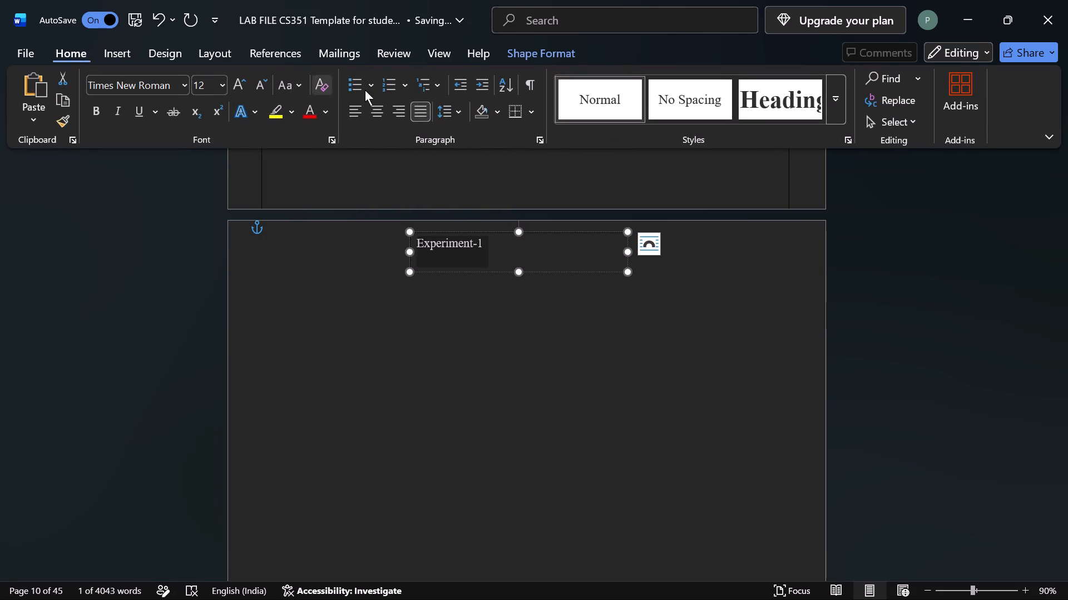
{"action": "left_click", "coordinate": [225, 82]}
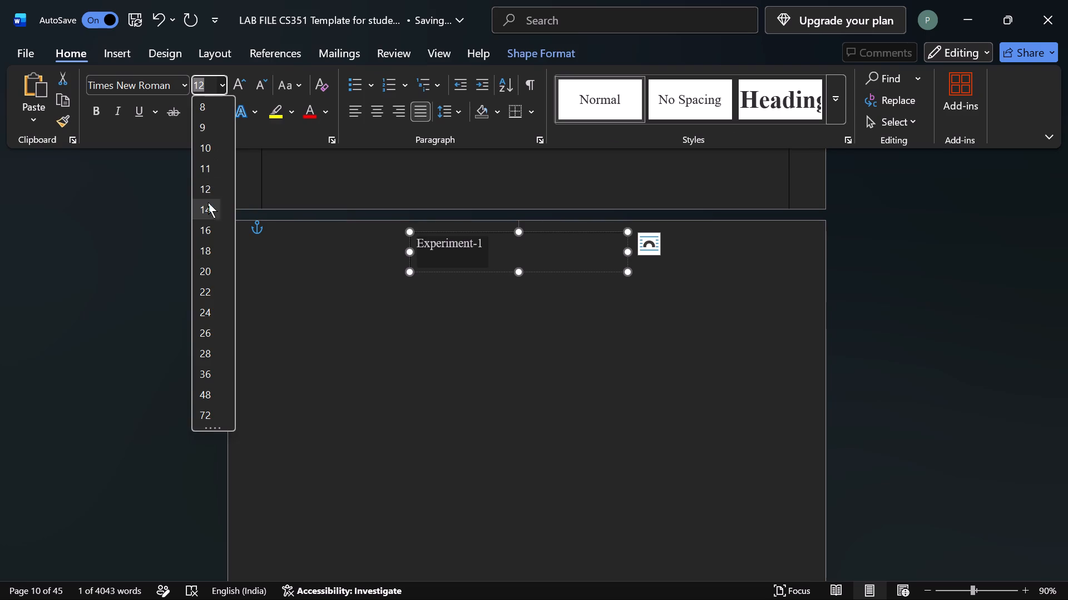
{"action": "left_click", "coordinate": [221, 268]}
{"action": "left_click", "coordinate": [208, 269]}
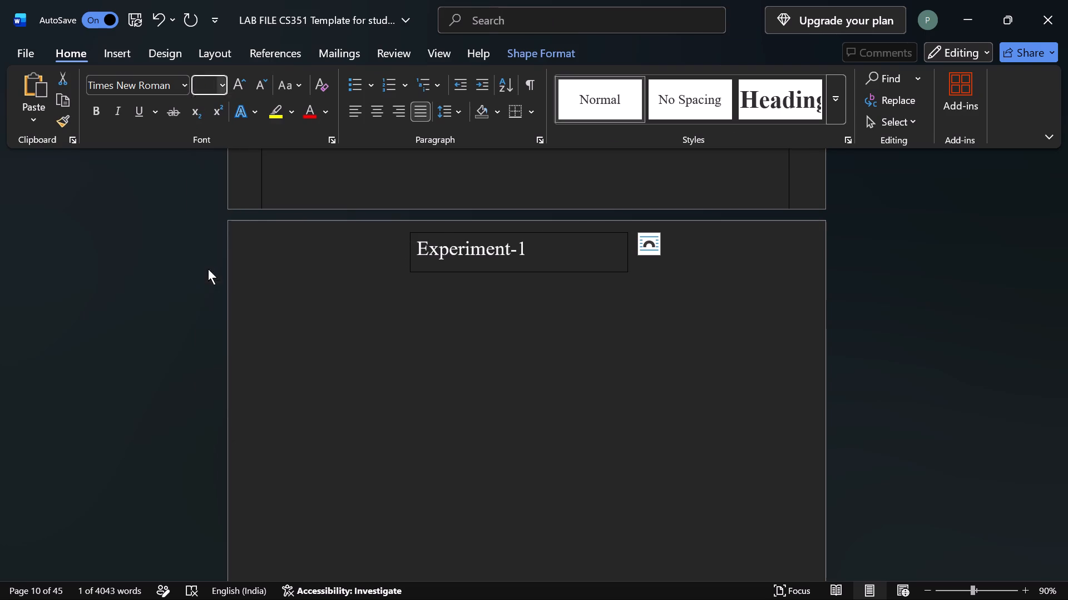
{"action": "left_click", "coordinate": [506, 327]}
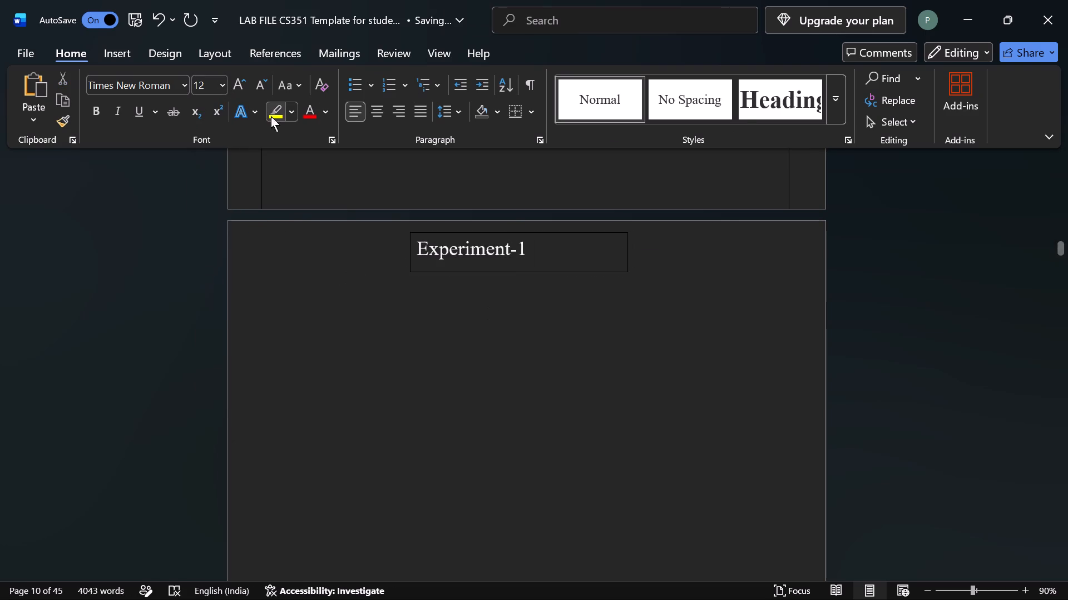
Draw a text box about 19 by 2 cm below the Experiment-1 heading, with no fill and the text Objective-.
{"action": "left_click", "coordinate": [124, 46]}
{"action": "left_click", "coordinate": [746, 96]}
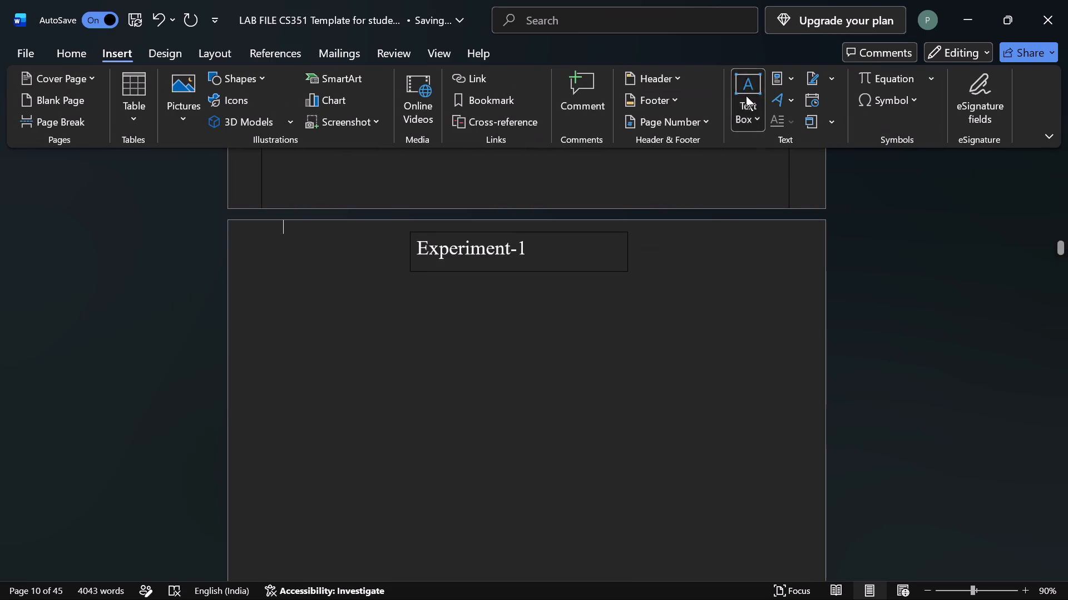
{"action": "left_click", "coordinate": [731, 503]}
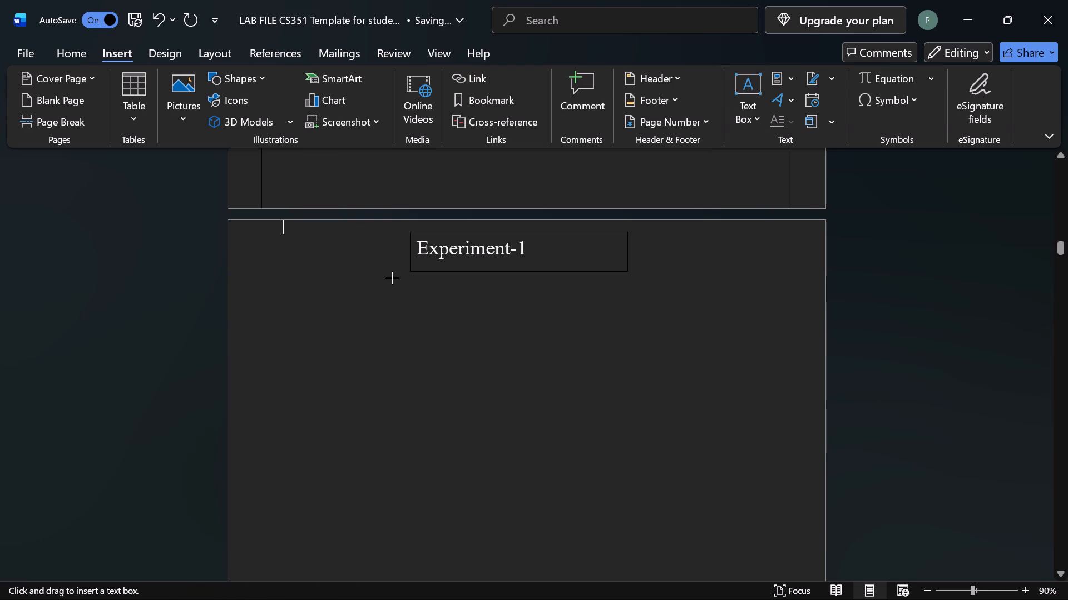
{"action": "left_click_drag", "start_coordinate": [254, 276], "coordinate": [852, 331]}
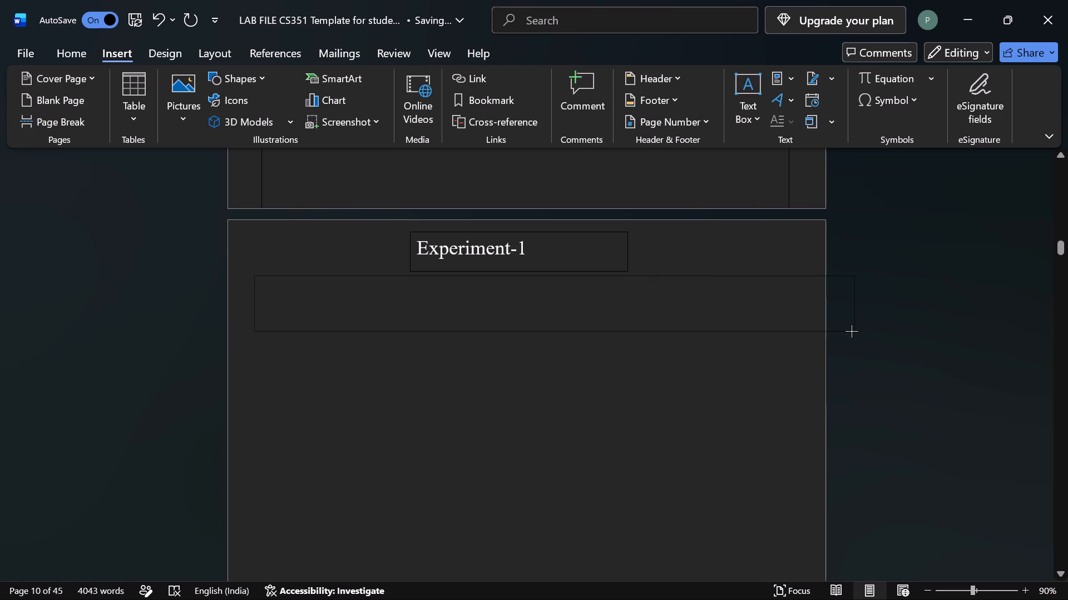
{"action": "left_click_drag", "start_coordinate": [852, 331], "coordinate": [797, 331]}
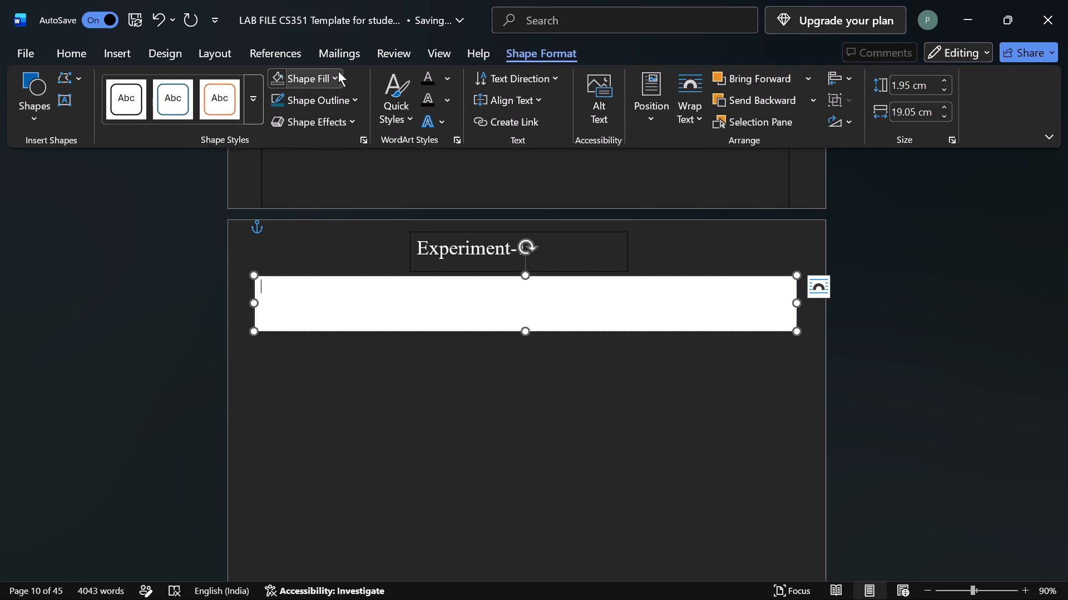
{"action": "left_click", "coordinate": [334, 77]}
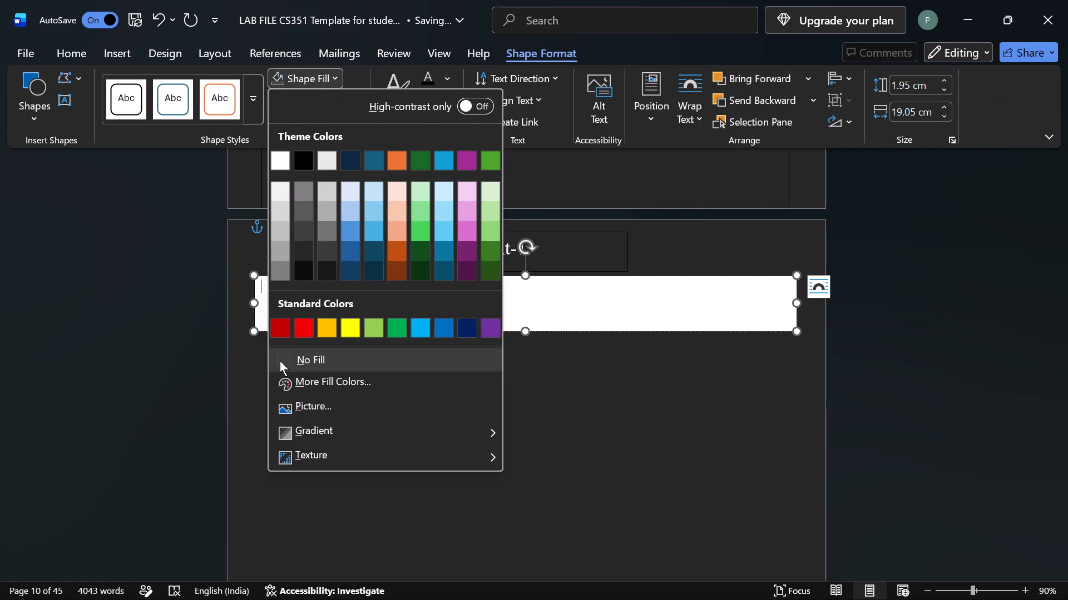
{"action": "left_click", "coordinate": [280, 361]}
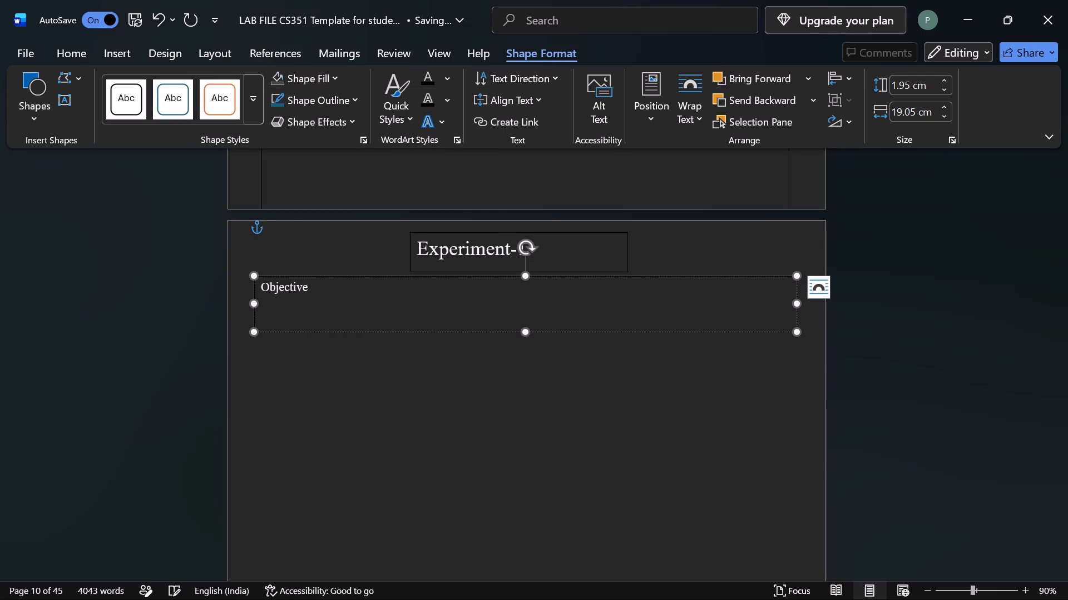
{"action": "key", "text": "minus"}
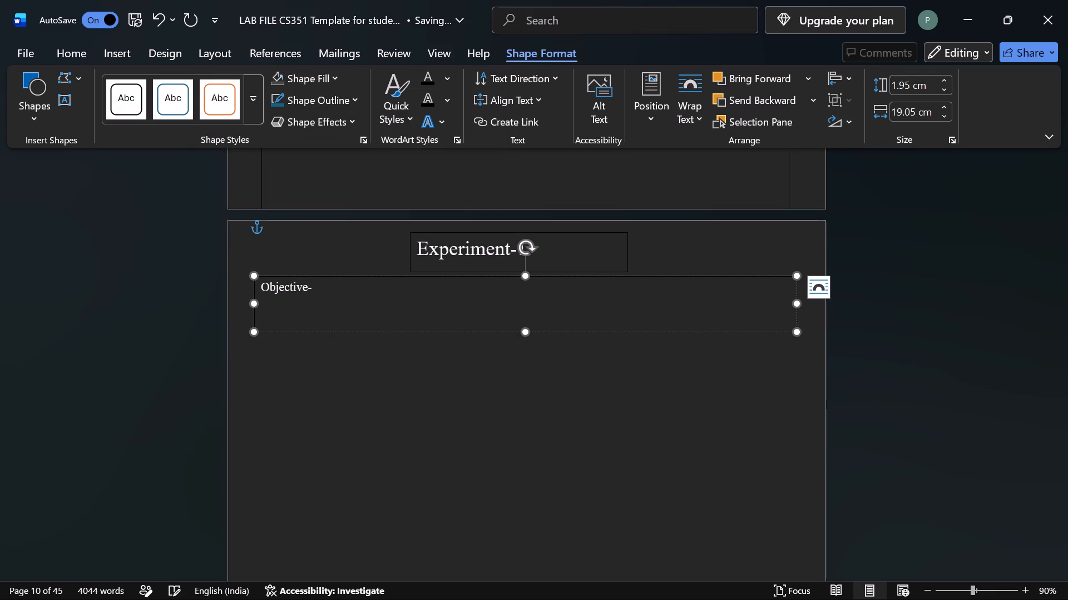
Copy the title text of experiment 1, about the basic Personal Portfolio / Business Website homepage, from the experiment list table.
{"action": "scroll", "coordinate": [301, 227], "scroll_direction": "up", "scroll_amount": 10}
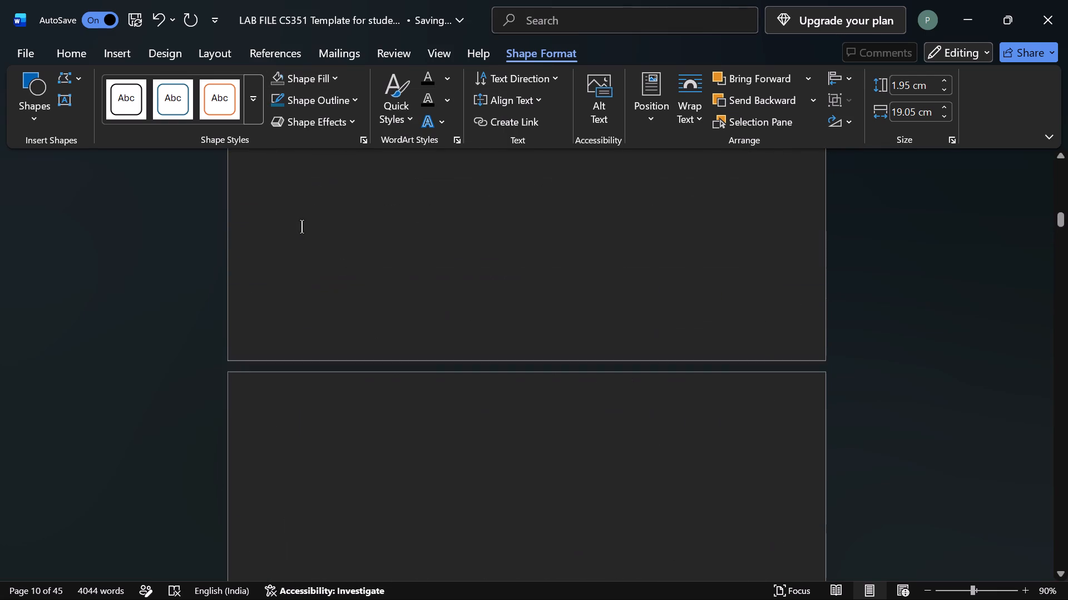
{"action": "scroll", "coordinate": [301, 227], "scroll_direction": "up", "scroll_amount": 2}
{"action": "scroll", "coordinate": [369, 337], "scroll_direction": "down", "scroll_amount": 10}
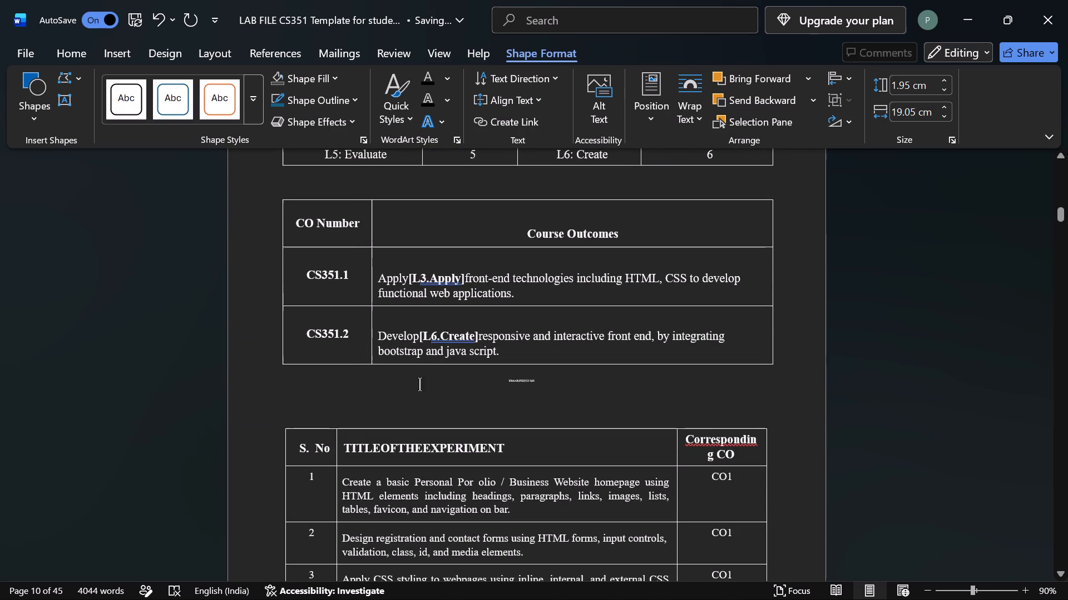
{"action": "left_click_drag", "start_coordinate": [514, 513], "coordinate": [375, 467]}
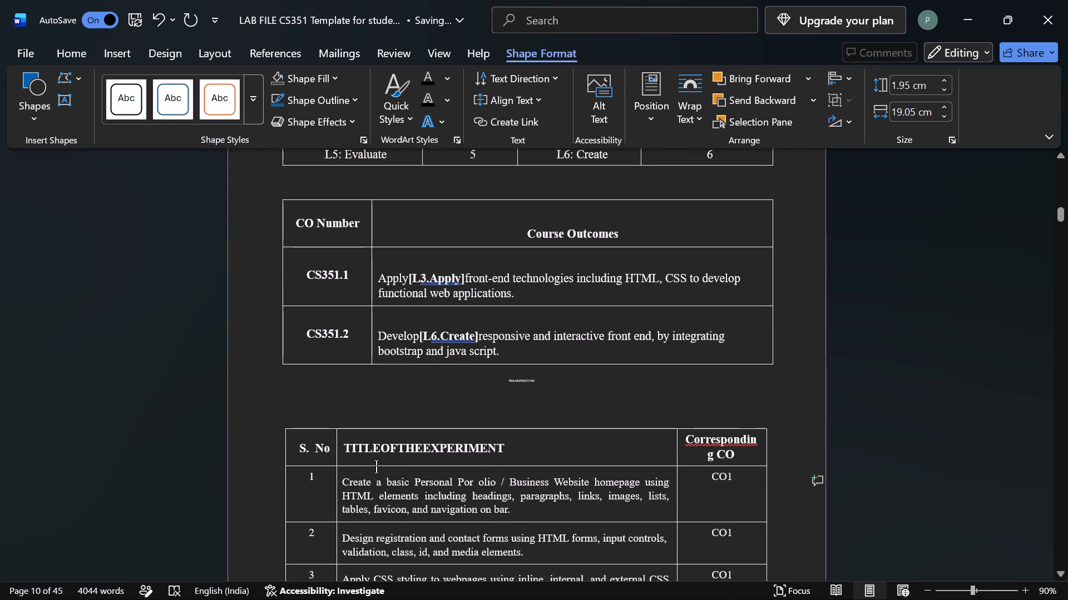
{"action": "left_click_drag", "start_coordinate": [375, 467], "coordinate": [353, 474]}
{"action": "key", "text": "ctrl+c"}
{"action": "key", "text": "ctrl+c"}
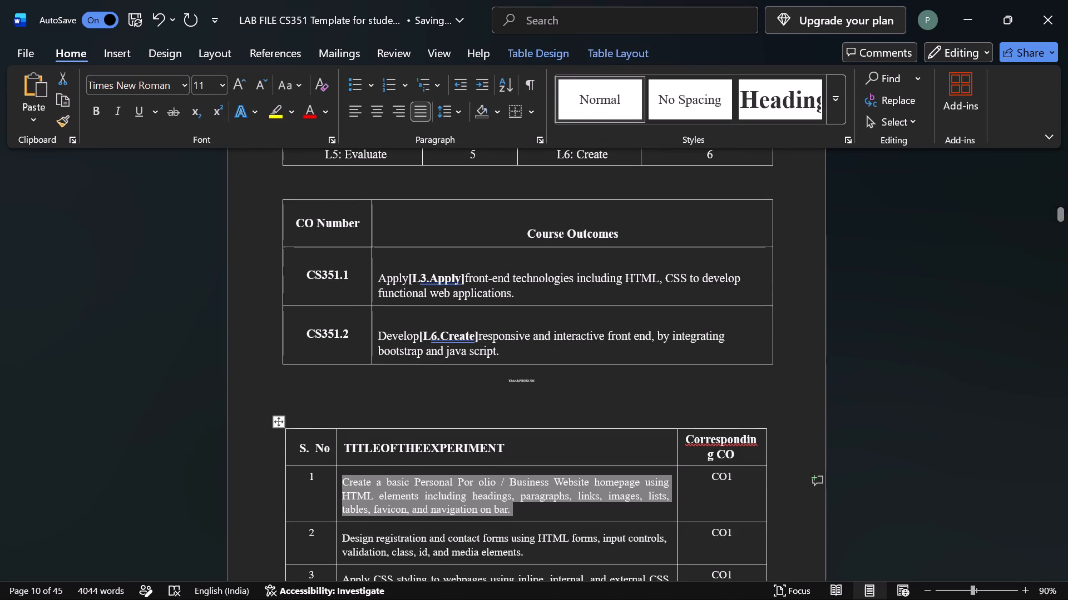
Paste the copied experiment title after Objective- in the text box on the new Experiment-1 page.
{"action": "scroll", "coordinate": [581, 479], "scroll_direction": "down", "scroll_amount": 7}
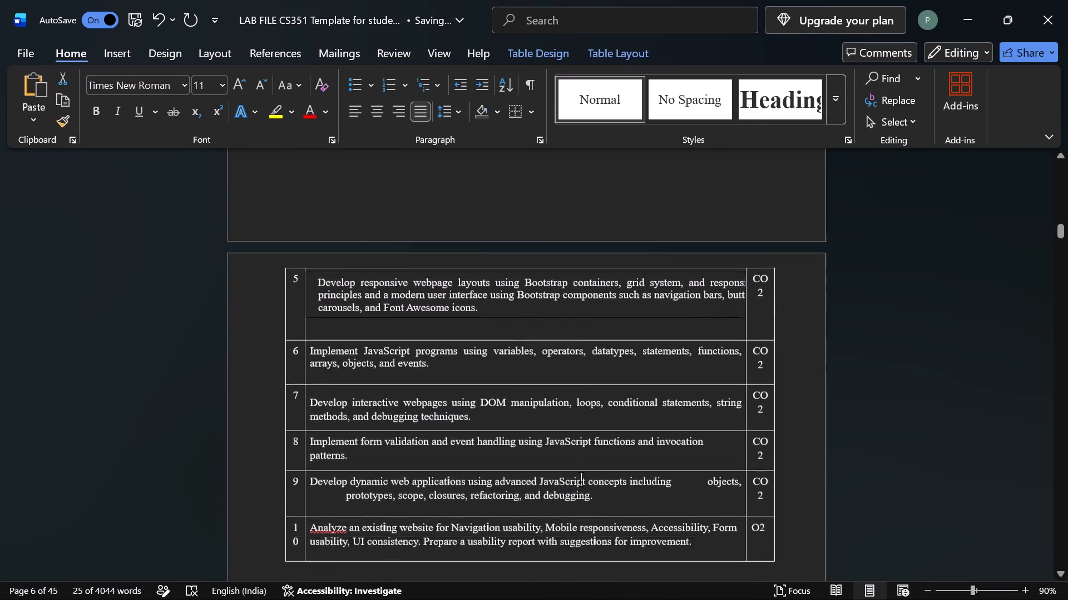
{"action": "scroll", "coordinate": [581, 479], "scroll_direction": "down", "scroll_amount": 9}
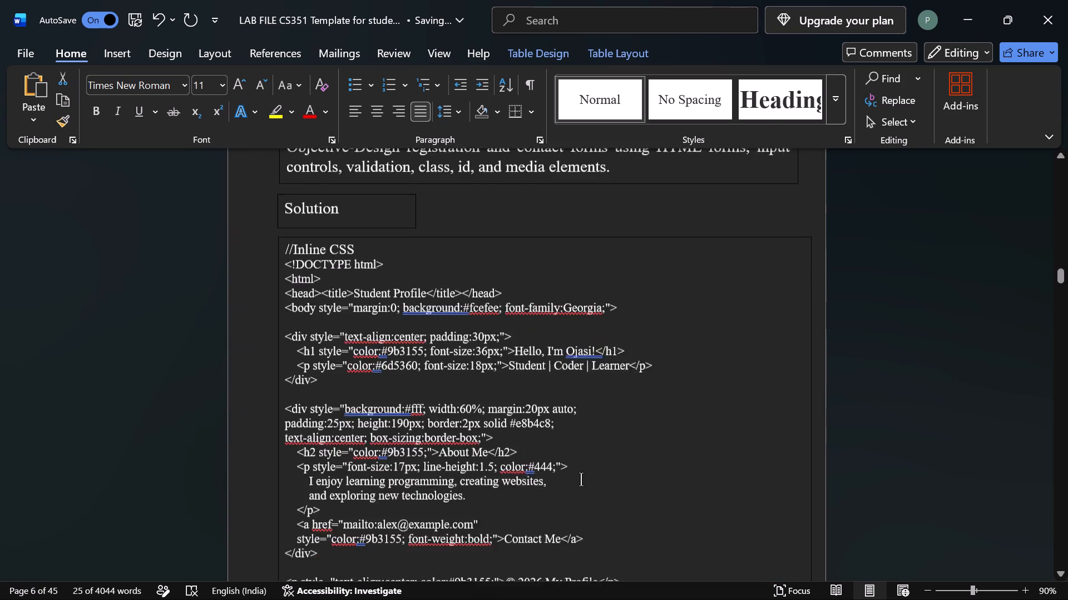
{"action": "scroll", "coordinate": [581, 479], "scroll_direction": "up", "scroll_amount": 3}
{"action": "scroll", "coordinate": [581, 479], "scroll_direction": "down", "scroll_amount": 1}
{"action": "scroll", "coordinate": [581, 479], "scroll_direction": "up", "scroll_amount": 1}
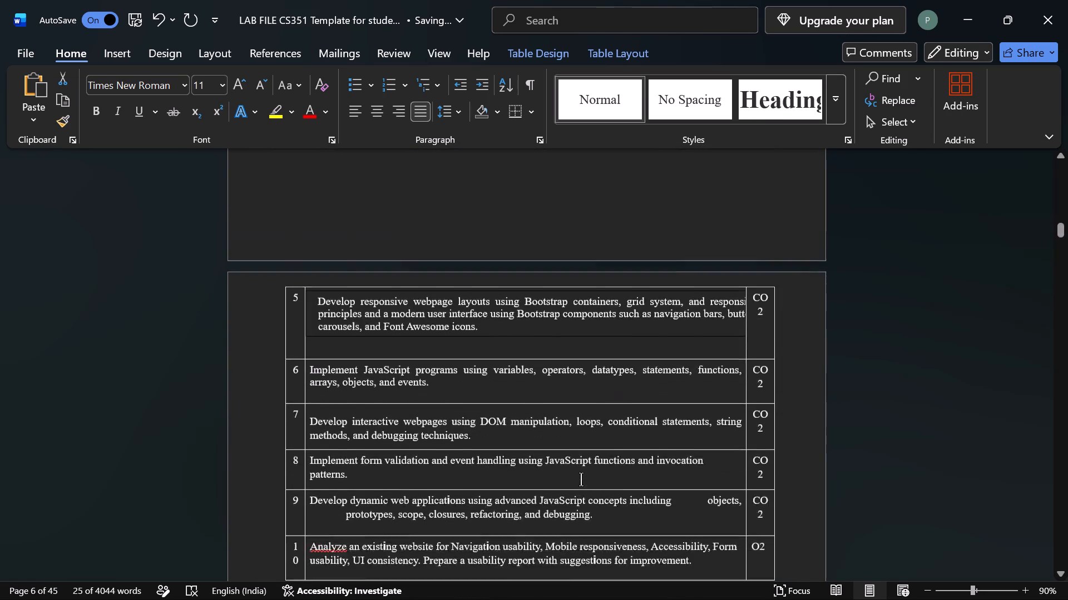
{"action": "scroll", "coordinate": [581, 479], "scroll_direction": "down", "scroll_amount": 6}
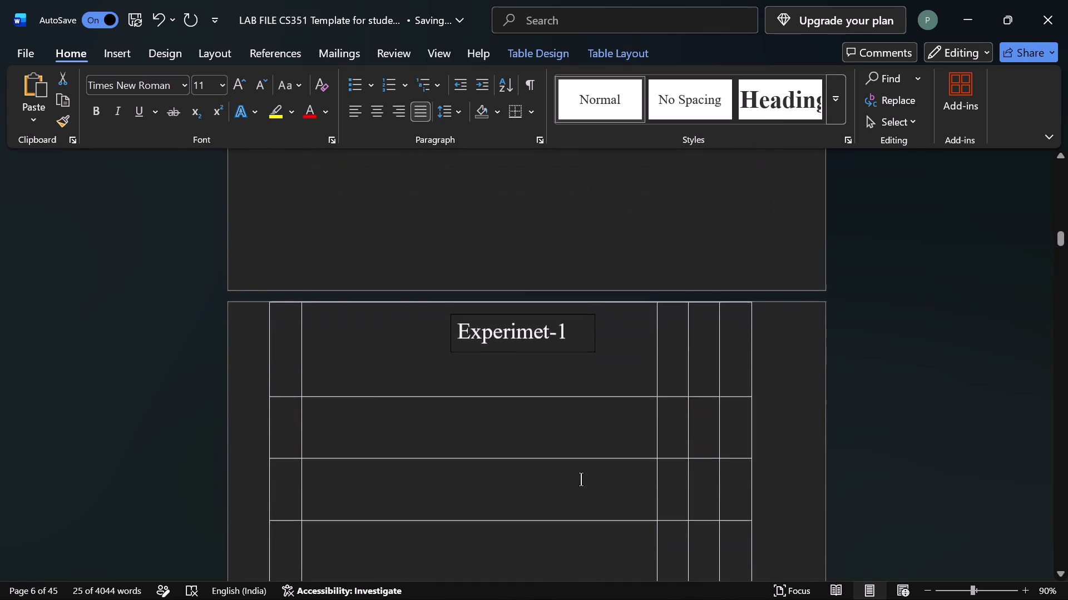
{"action": "scroll", "coordinate": [581, 479], "scroll_direction": "down", "scroll_amount": 5}
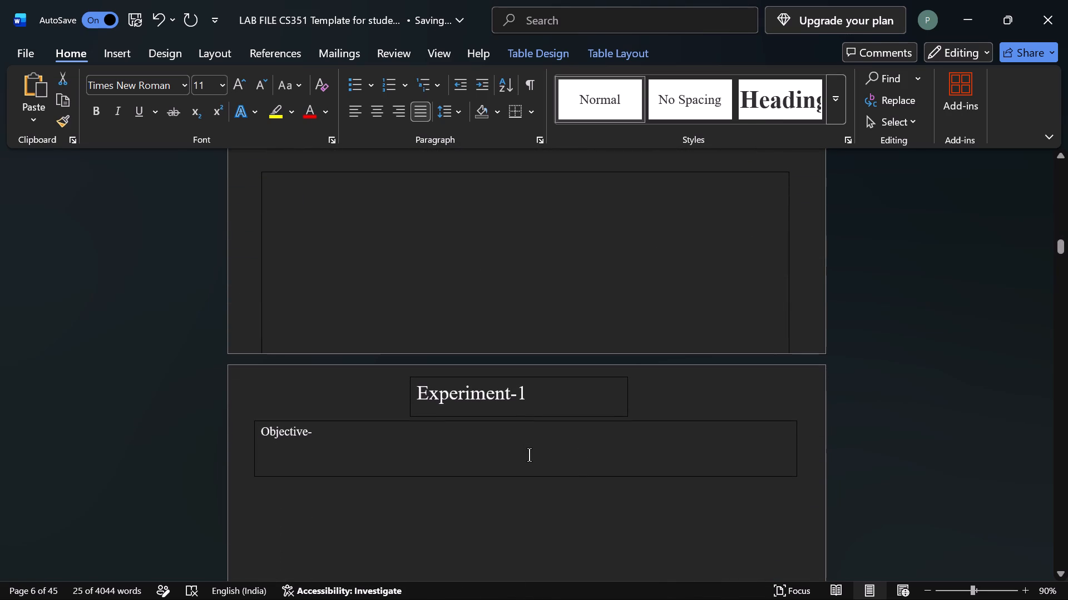
{"action": "left_click", "coordinate": [530, 456]}
{"action": "key", "text": "ctrl+v"}
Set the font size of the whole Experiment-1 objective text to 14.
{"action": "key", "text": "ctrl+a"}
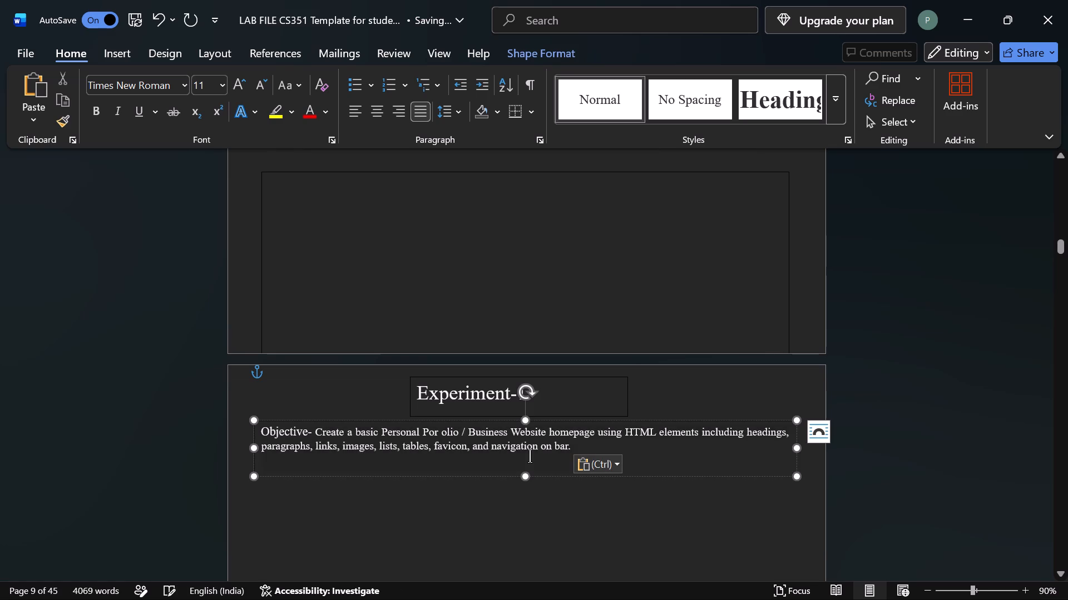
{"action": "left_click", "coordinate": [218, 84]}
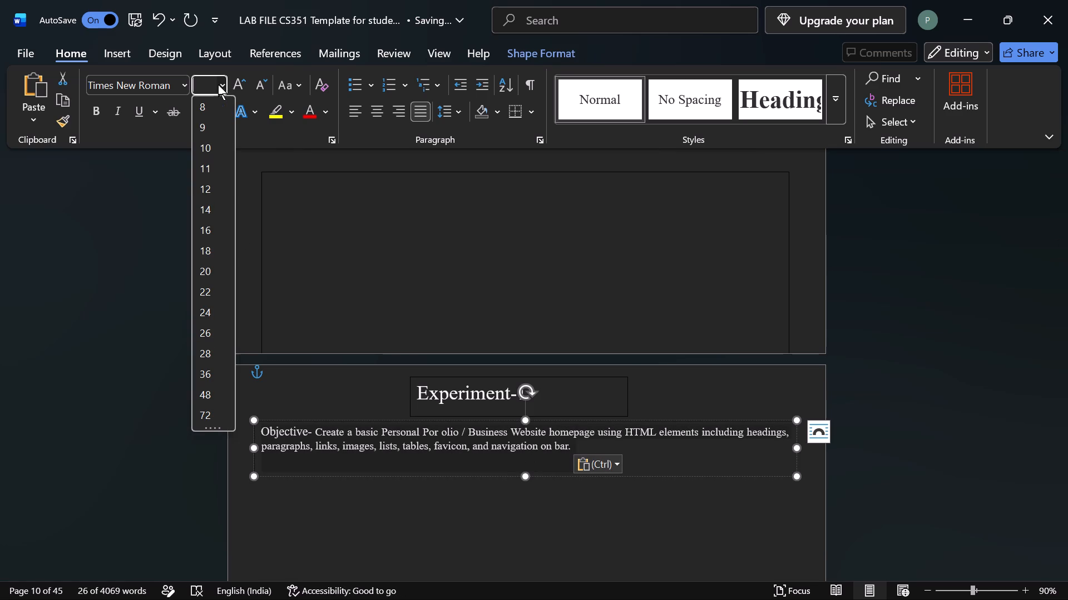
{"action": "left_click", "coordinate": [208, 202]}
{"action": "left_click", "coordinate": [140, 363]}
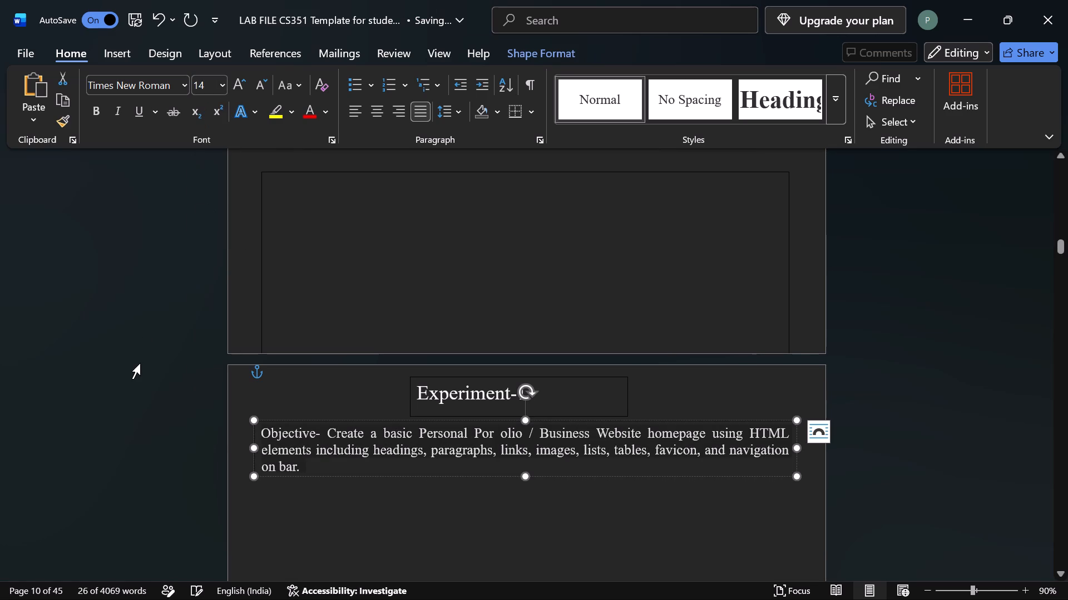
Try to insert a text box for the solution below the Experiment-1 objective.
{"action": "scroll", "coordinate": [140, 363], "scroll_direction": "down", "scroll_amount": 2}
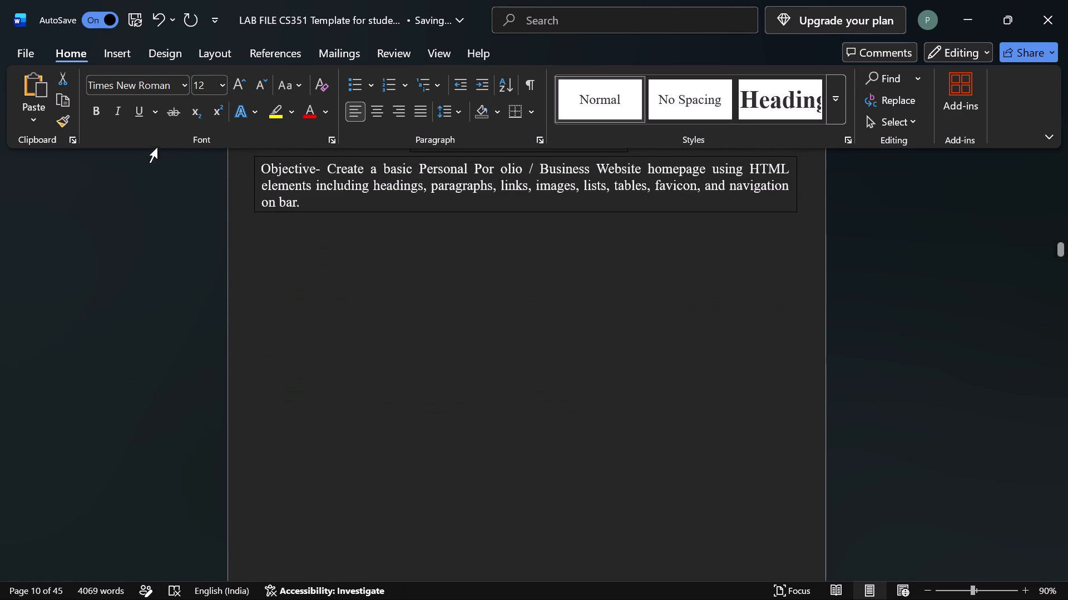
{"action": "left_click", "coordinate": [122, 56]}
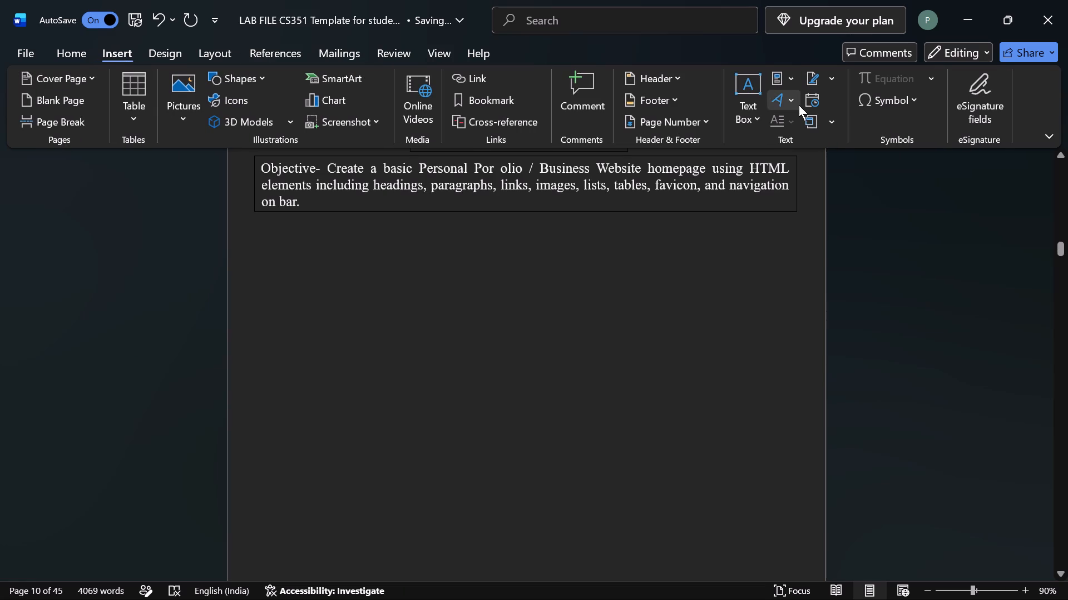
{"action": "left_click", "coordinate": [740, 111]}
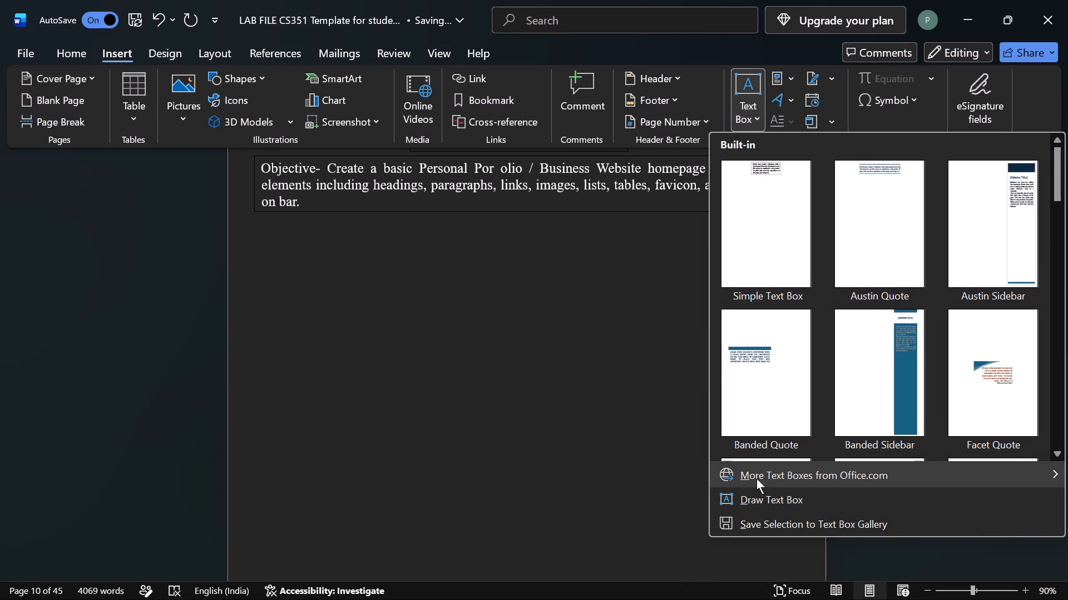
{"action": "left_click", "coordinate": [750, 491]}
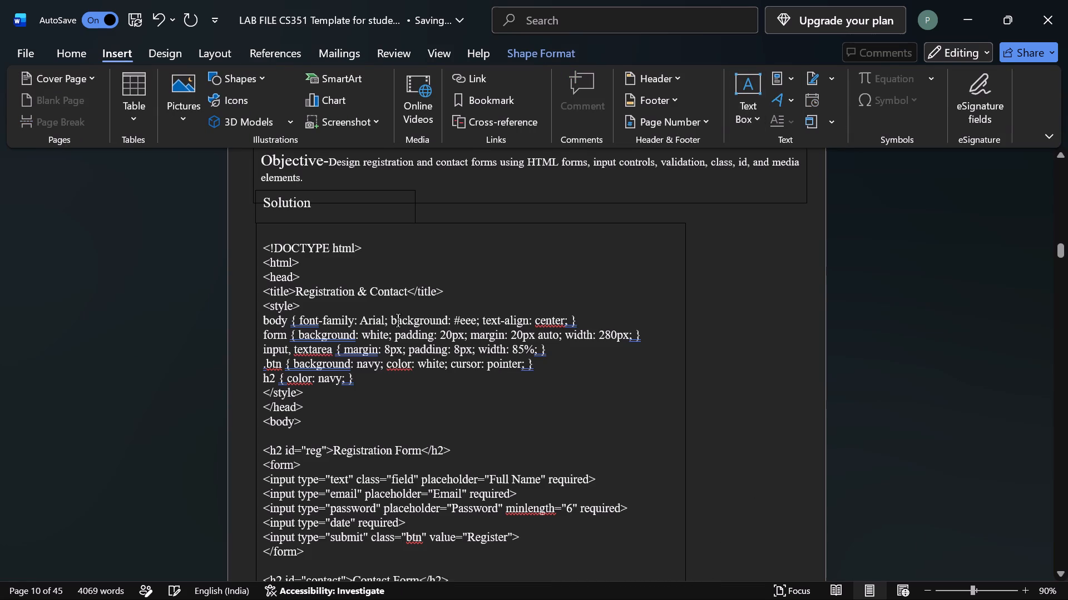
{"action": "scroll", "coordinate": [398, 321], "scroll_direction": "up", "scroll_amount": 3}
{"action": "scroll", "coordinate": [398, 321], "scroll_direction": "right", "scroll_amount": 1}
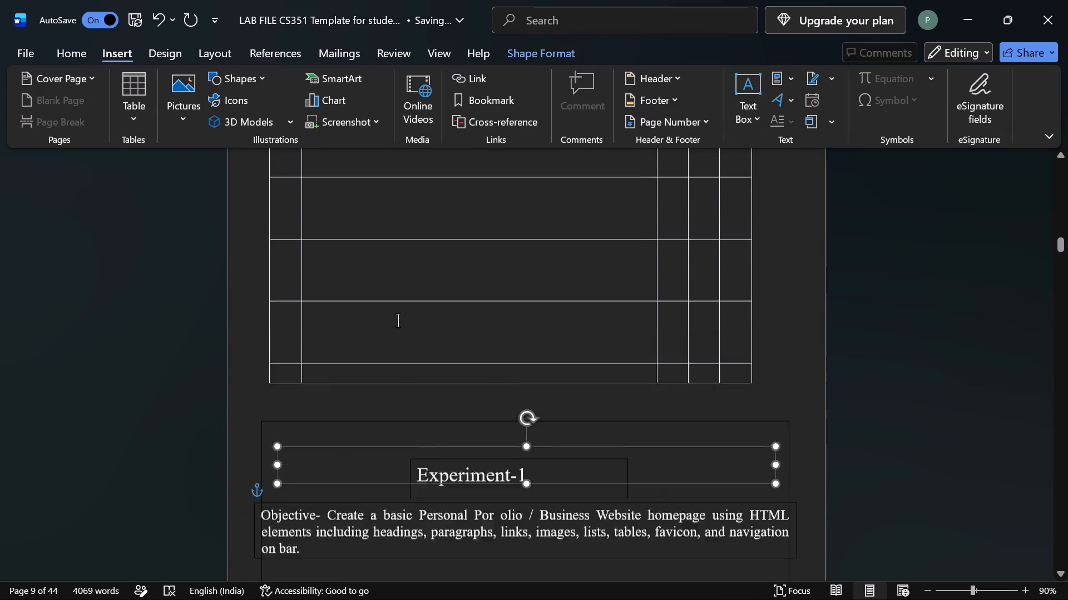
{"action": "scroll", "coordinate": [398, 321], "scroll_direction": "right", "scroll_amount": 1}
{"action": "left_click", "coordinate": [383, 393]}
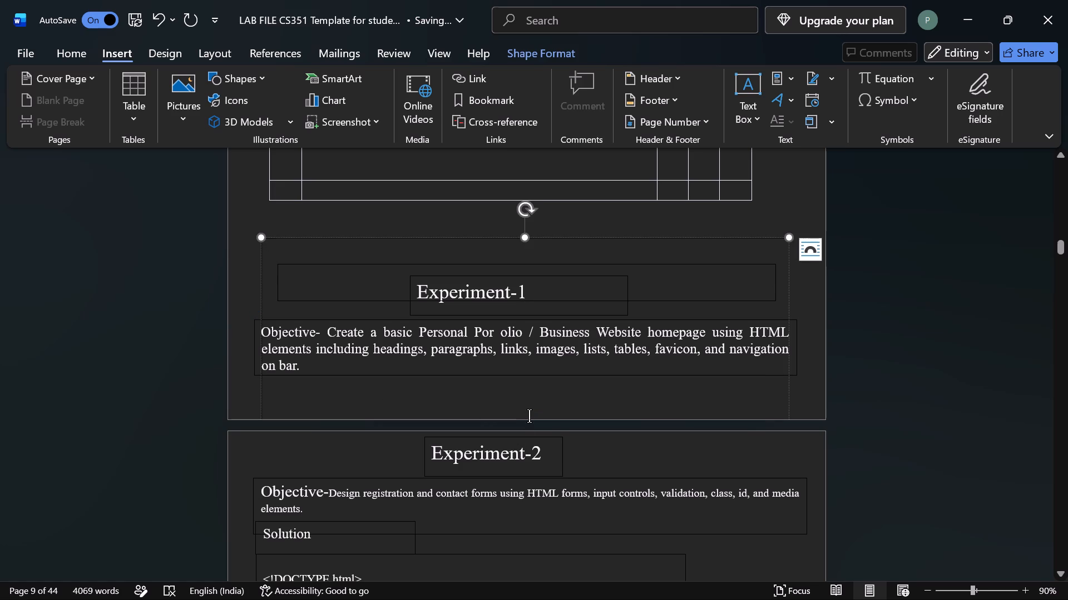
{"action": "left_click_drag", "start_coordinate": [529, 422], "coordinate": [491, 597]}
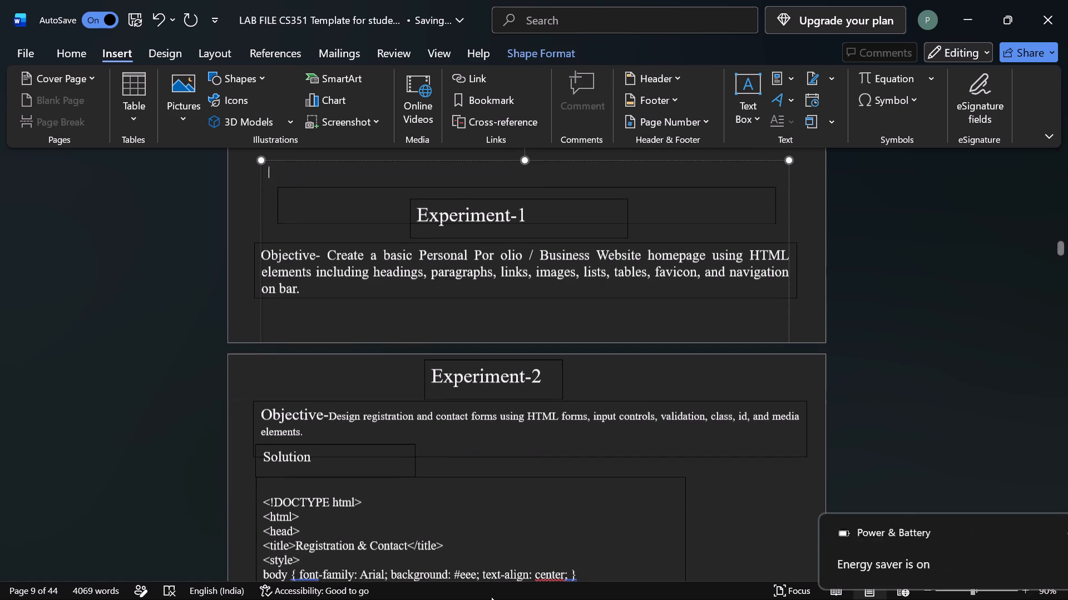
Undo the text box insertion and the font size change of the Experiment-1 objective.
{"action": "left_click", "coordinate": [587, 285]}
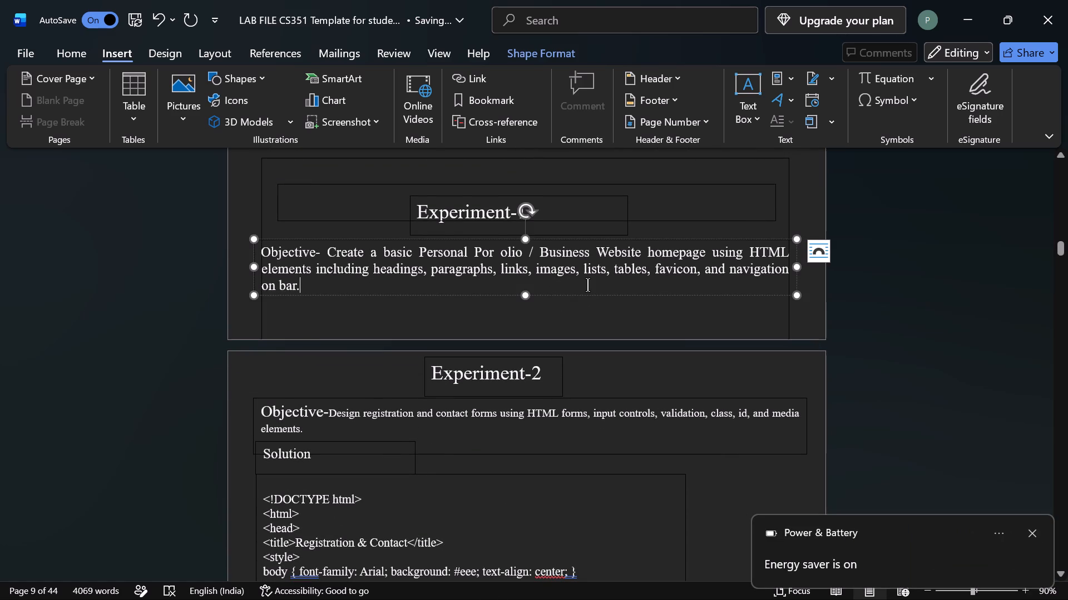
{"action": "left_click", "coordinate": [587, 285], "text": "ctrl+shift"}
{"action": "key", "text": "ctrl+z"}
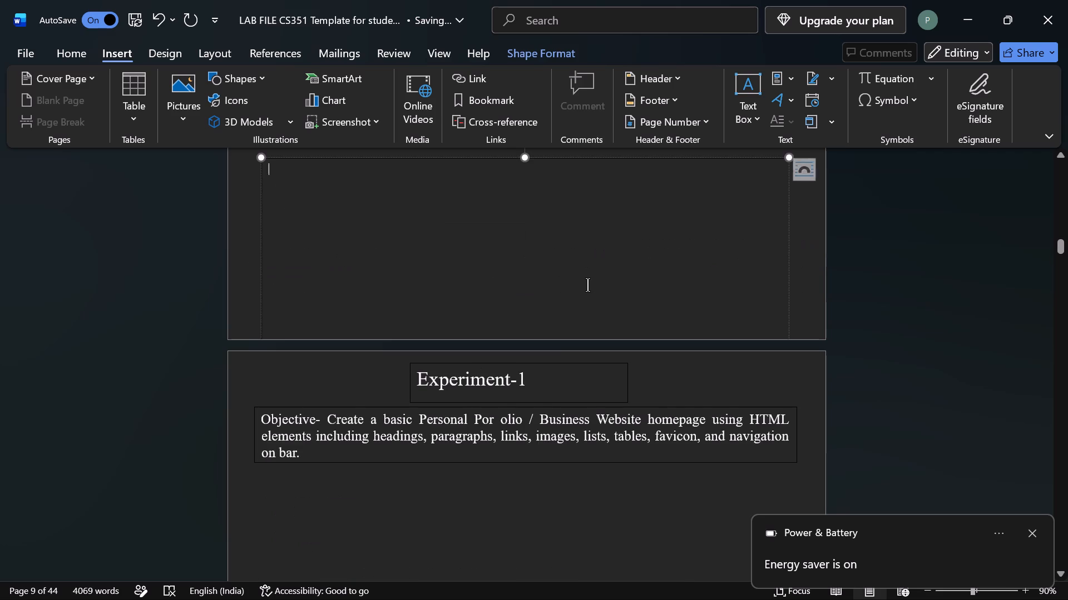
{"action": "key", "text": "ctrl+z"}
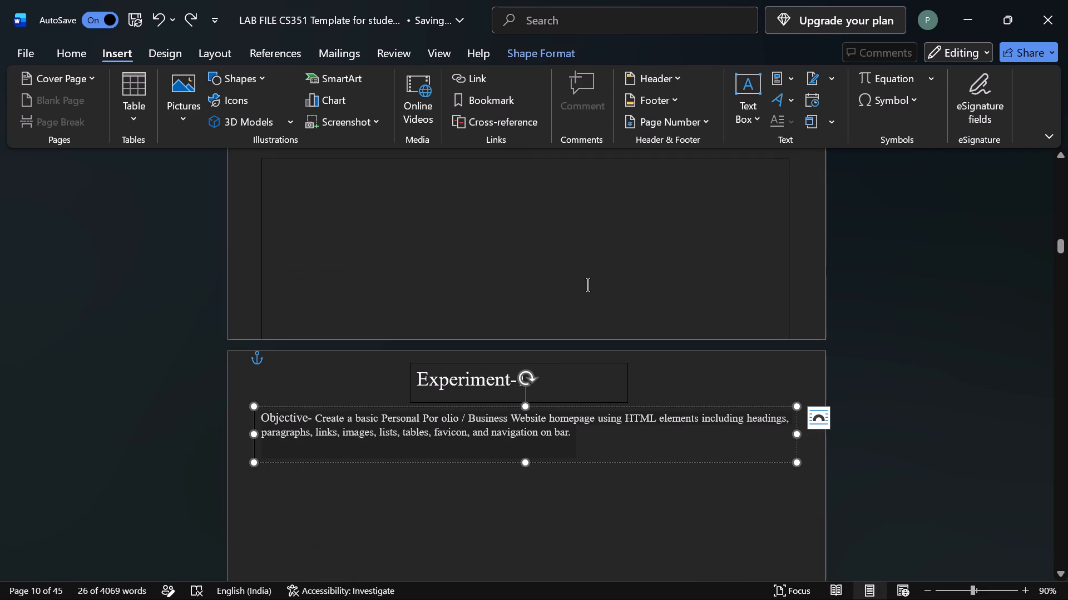
Draw a text box about 18.9 by 12 cm directly below the Experiment-1 objective.
{"action": "scroll", "coordinate": [587, 285], "scroll_direction": "down", "scroll_amount": 2}
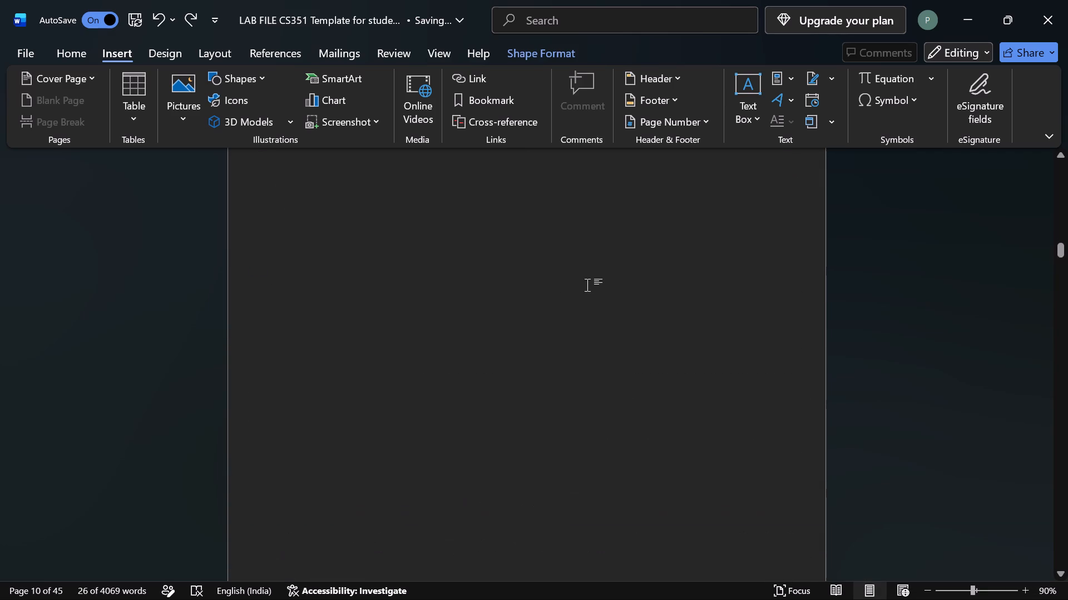
{"action": "left_click", "coordinate": [587, 285]}
{"action": "scroll", "coordinate": [587, 285], "scroll_direction": "up", "scroll_amount": 1}
{"action": "left_click", "coordinate": [764, 118]}
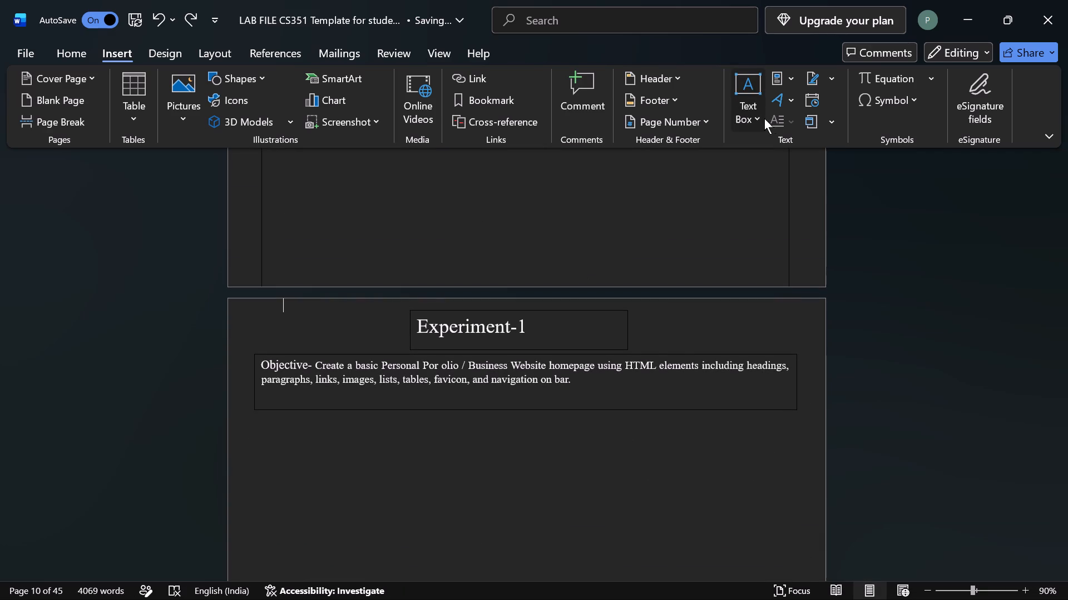
{"action": "left_click", "coordinate": [778, 500]}
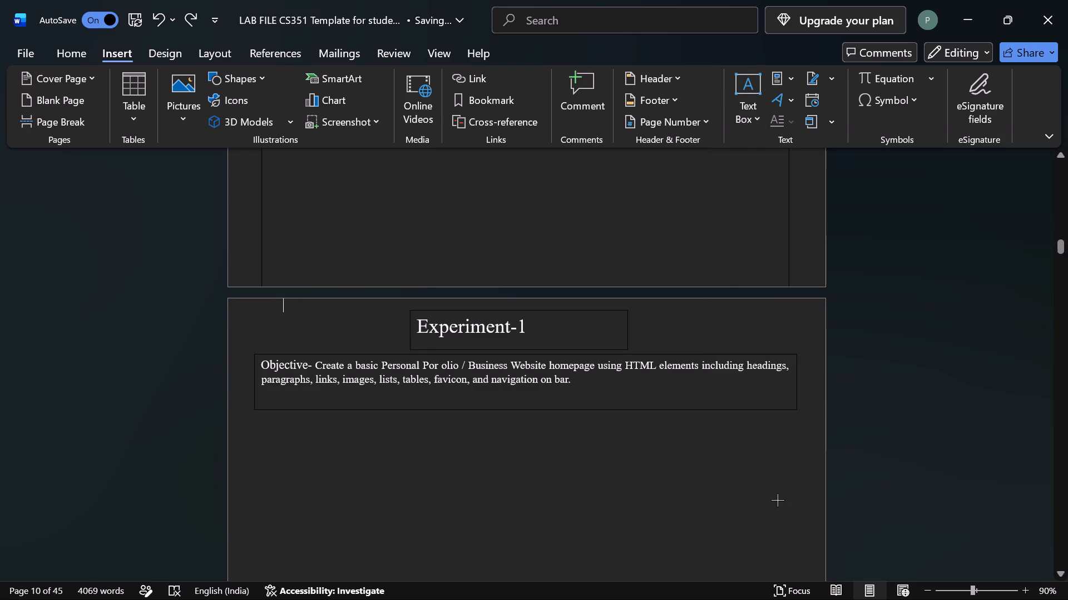
{"action": "scroll", "coordinate": [551, 476], "scroll_direction": "down", "scroll_amount": 1}
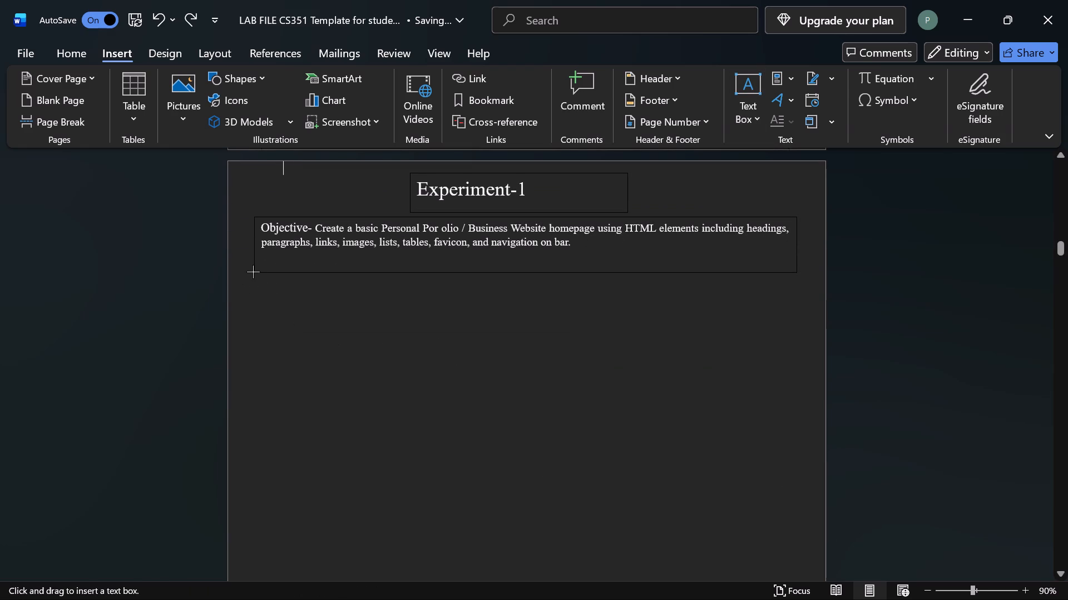
{"action": "left_click_drag", "start_coordinate": [256, 273], "coordinate": [758, 599]}
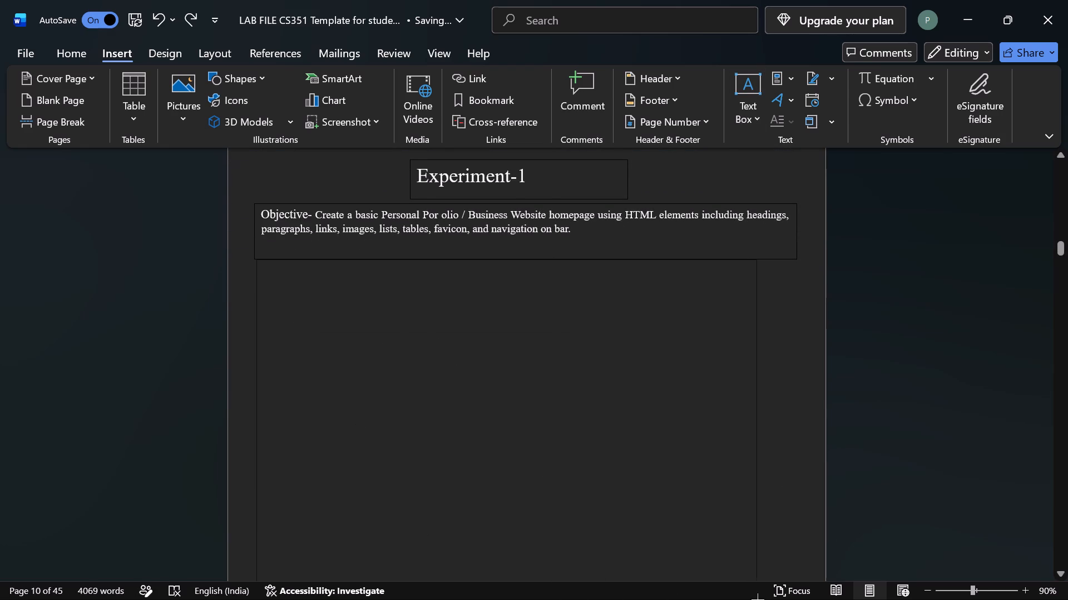
{"action": "left_click_drag", "start_coordinate": [758, 599], "coordinate": [795, 599]}
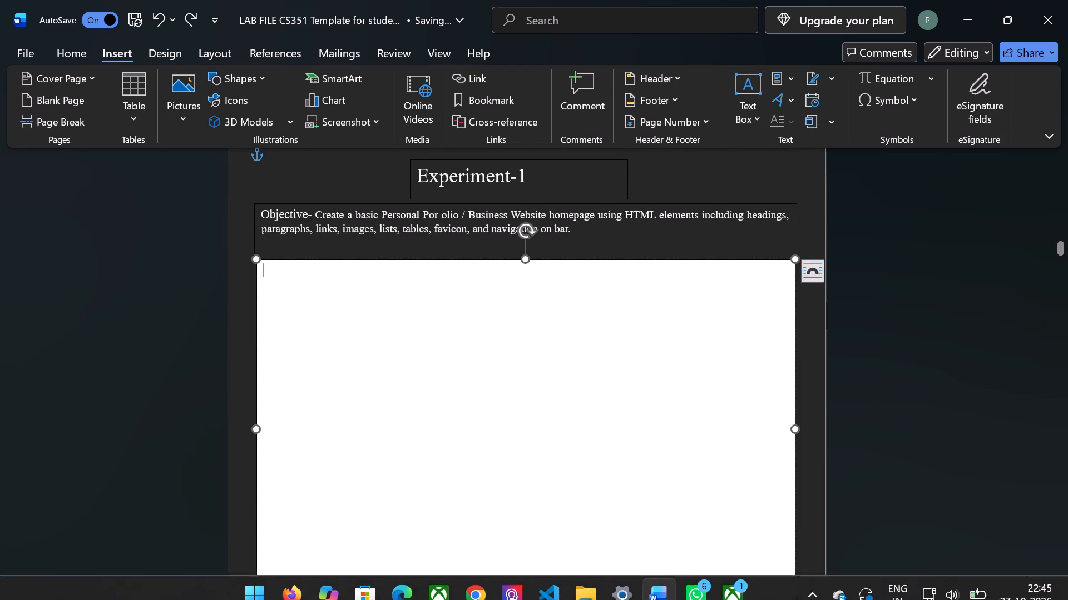
Extend the new text box down to just above the end of the page, making it about 25.2 cm high.
{"action": "scroll", "coordinate": [587, 357], "scroll_direction": "down", "scroll_amount": 2}
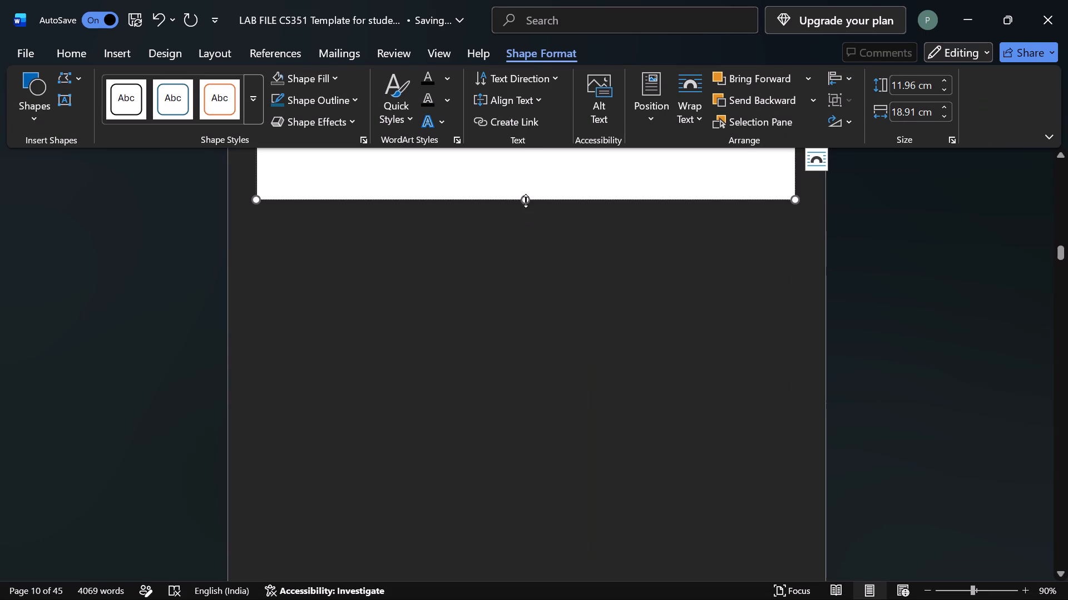
{"action": "left_click_drag", "start_coordinate": [526, 201], "coordinate": [531, 568]}
{"action": "scroll", "coordinate": [539, 392], "scroll_direction": "down", "scroll_amount": 1}
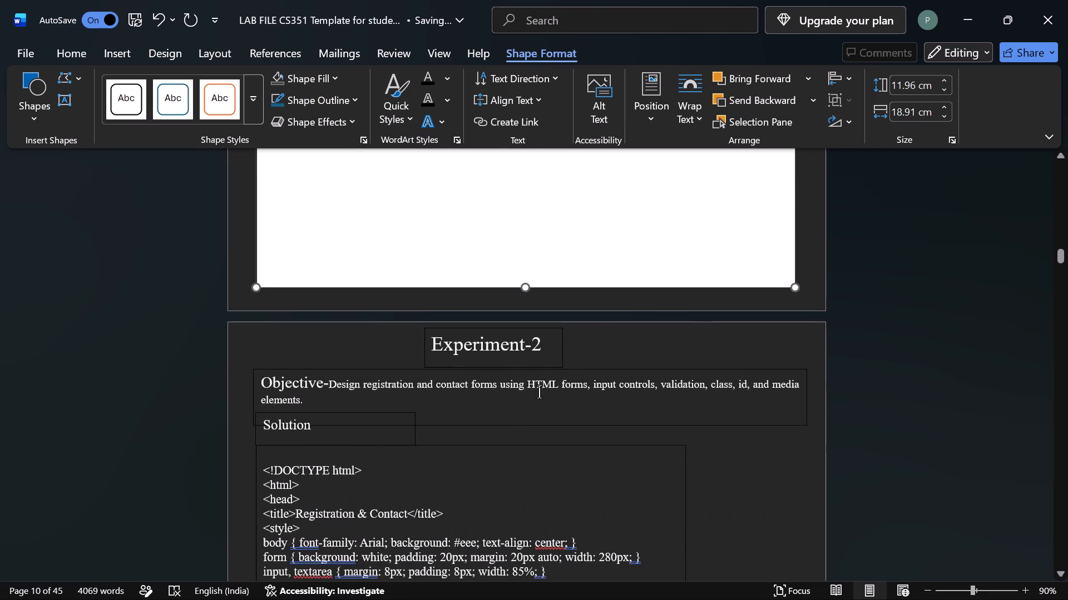
{"action": "left_click_drag", "start_coordinate": [528, 290], "coordinate": [528, 296]}
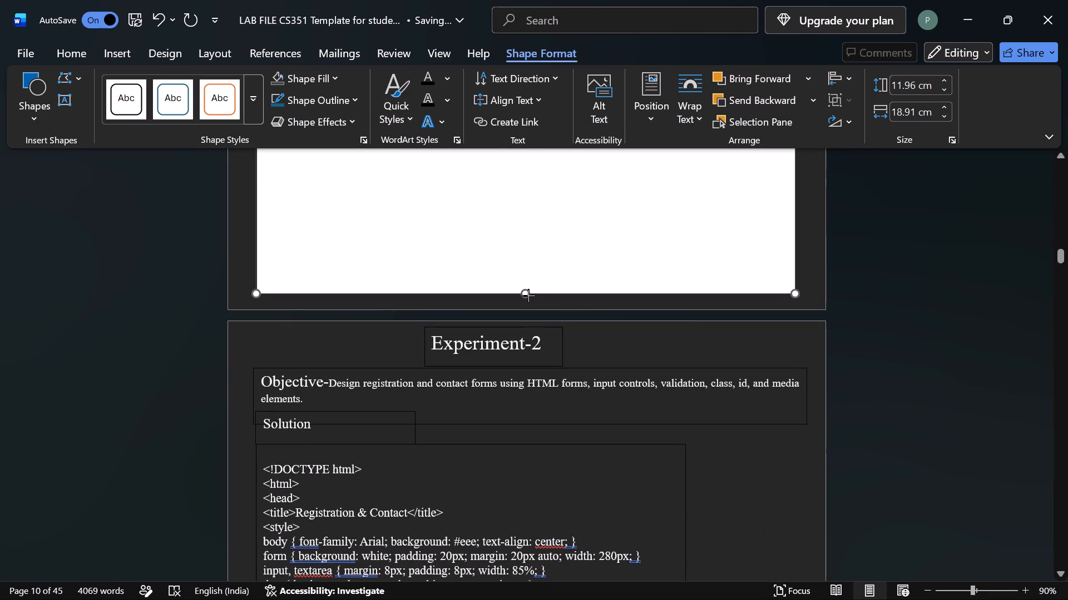
{"action": "left_click_drag", "start_coordinate": [528, 296], "coordinate": [528, 296]}
Give the large text box on the Experiment-1 page no fill.
{"action": "left_click", "coordinate": [338, 81]}
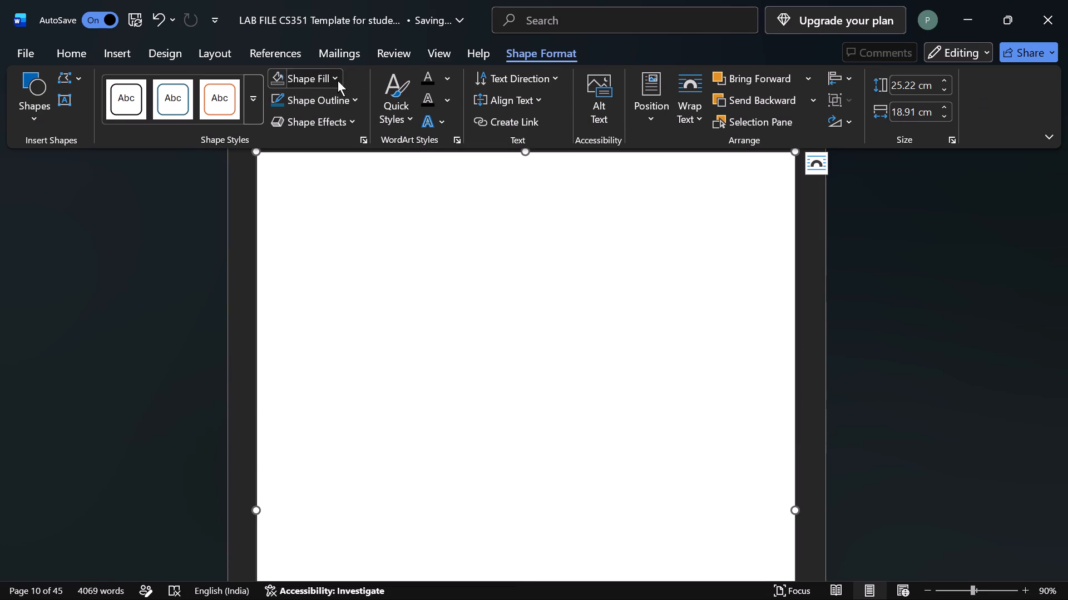
{"action": "left_click", "coordinate": [283, 362]}
Copy the entire ABC Business HTML solution code from the text box at the end of the document.
{"action": "scroll", "coordinate": [388, 333], "scroll_direction": "down", "scroll_amount": 2}
{"action": "left_click_drag", "start_coordinate": [1065, 260], "coordinate": [1064, 277]}
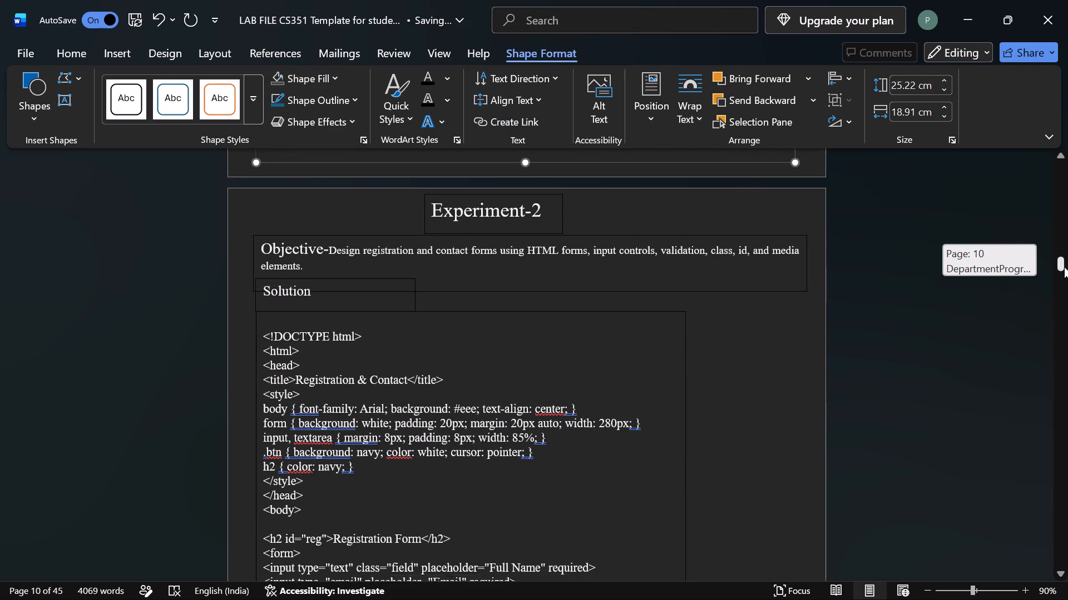
{"action": "left_click_drag", "start_coordinate": [1064, 277], "coordinate": [1002, 599]}
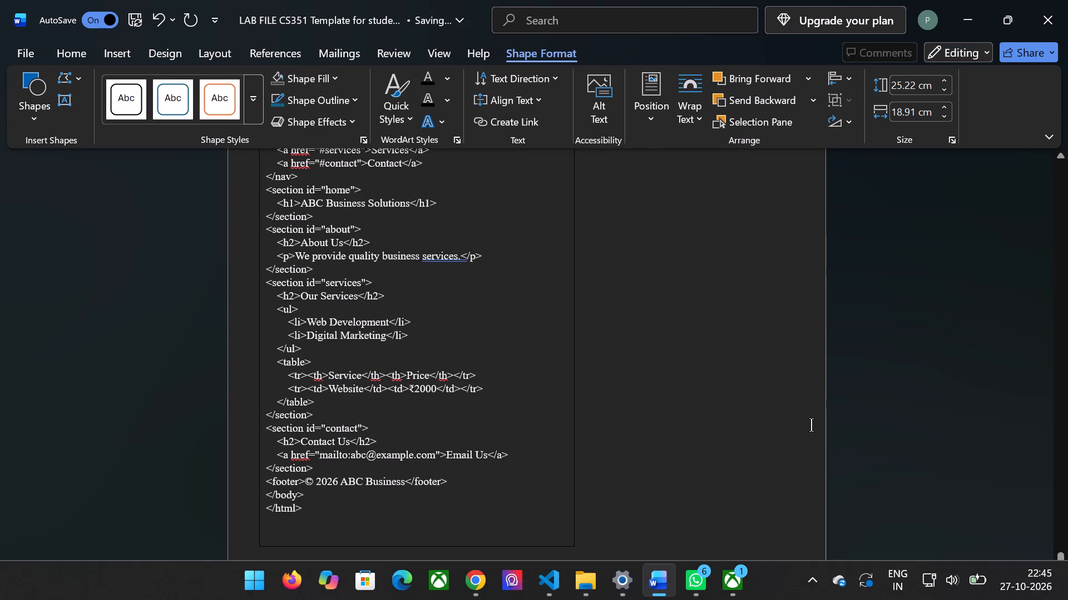
{"action": "scroll", "coordinate": [811, 425], "scroll_direction": "up", "scroll_amount": 2}
{"action": "scroll", "coordinate": [811, 425], "scroll_direction": "down", "scroll_amount": 1}
{"action": "left_click", "coordinate": [539, 412]}
{"action": "key", "text": "ctrl+a"}
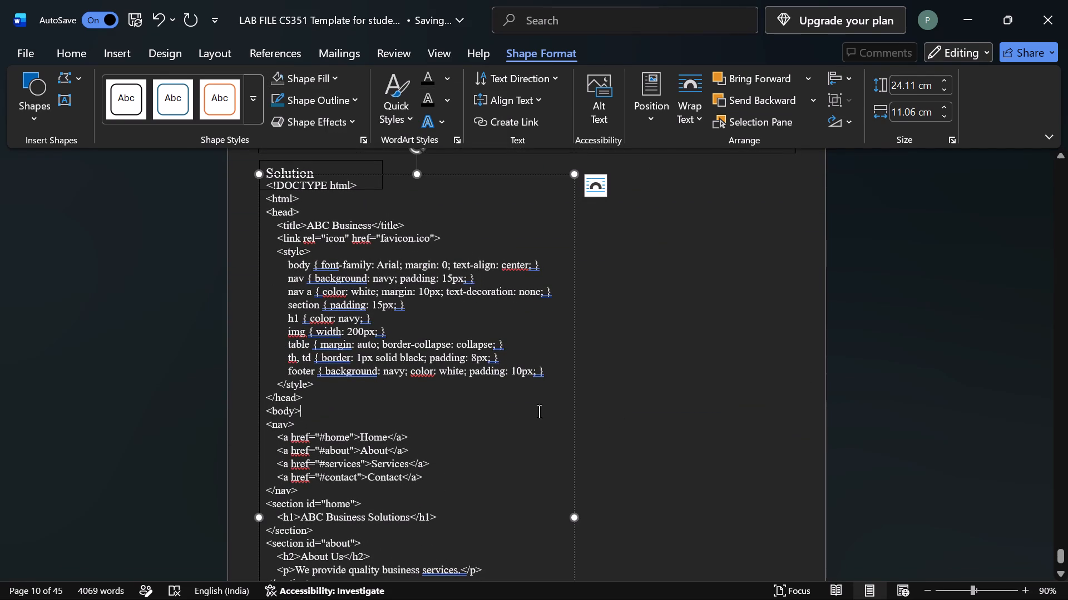
{"action": "key", "text": "ctrl+c"}
{"action": "key", "text": "ctrl+c"}
{"action": "key", "text": "ctrl+c"}
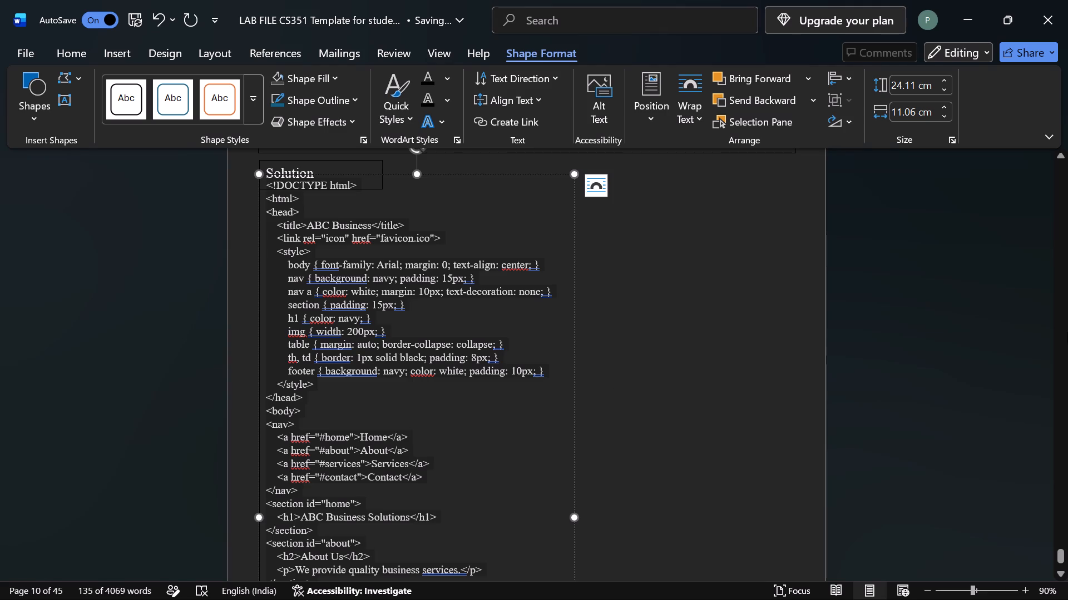
Paste the copied HTML code into the large empty text box below the Experiment-1 objective.
{"action": "left_click_drag", "start_coordinate": [1067, 332], "coordinate": [1050, 599]}
{"action": "left_click_drag", "start_coordinate": [1061, 553], "coordinate": [1067, 421]}
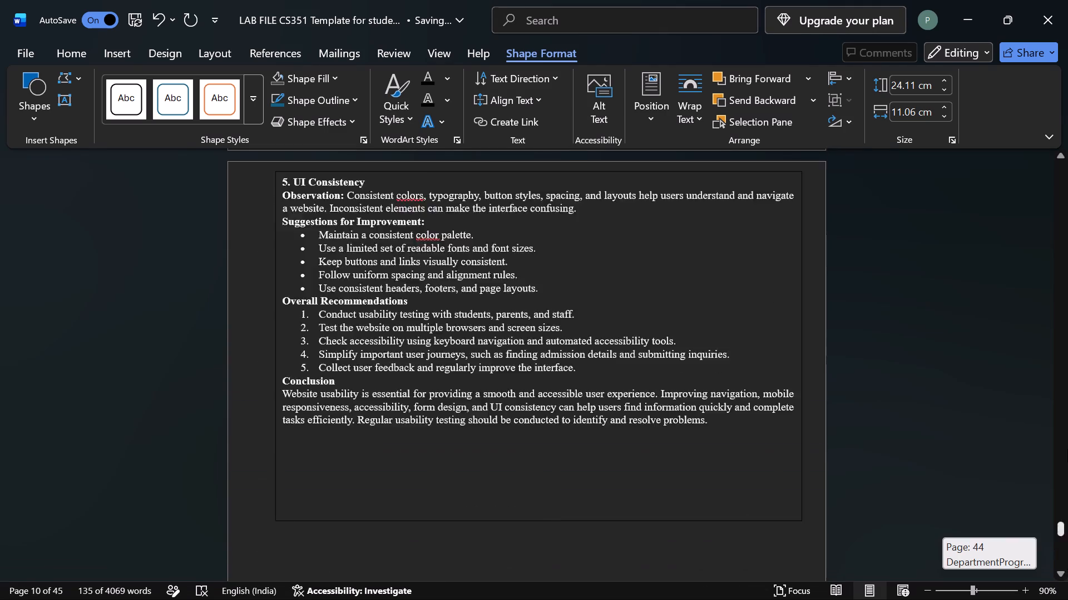
{"action": "left_click_drag", "start_coordinate": [1067, 421], "coordinate": [1067, 189]}
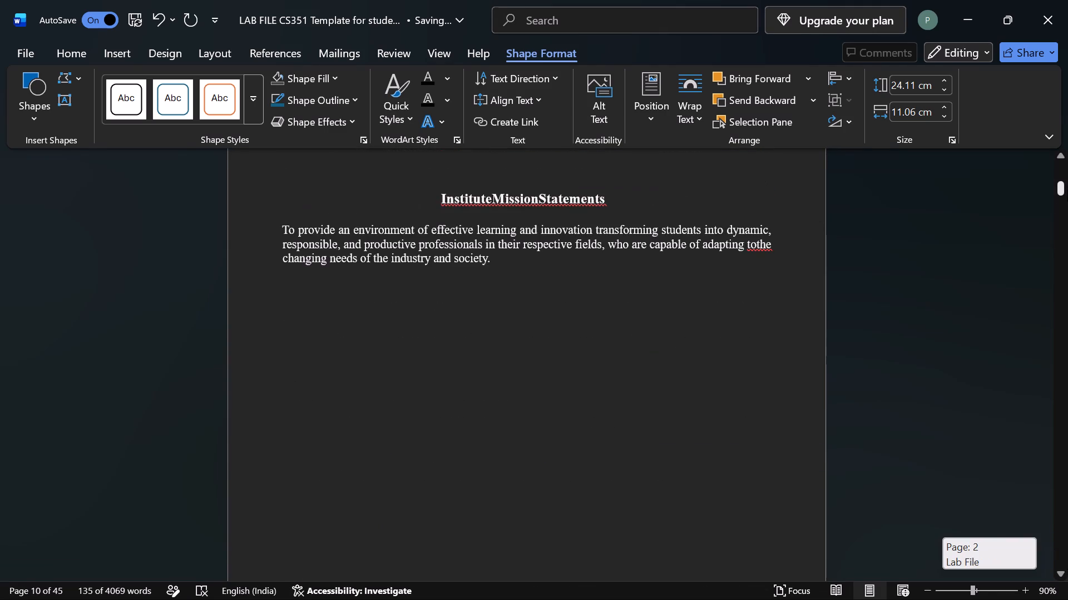
{"action": "left_click_drag", "start_coordinate": [1067, 189], "coordinate": [1067, 244]}
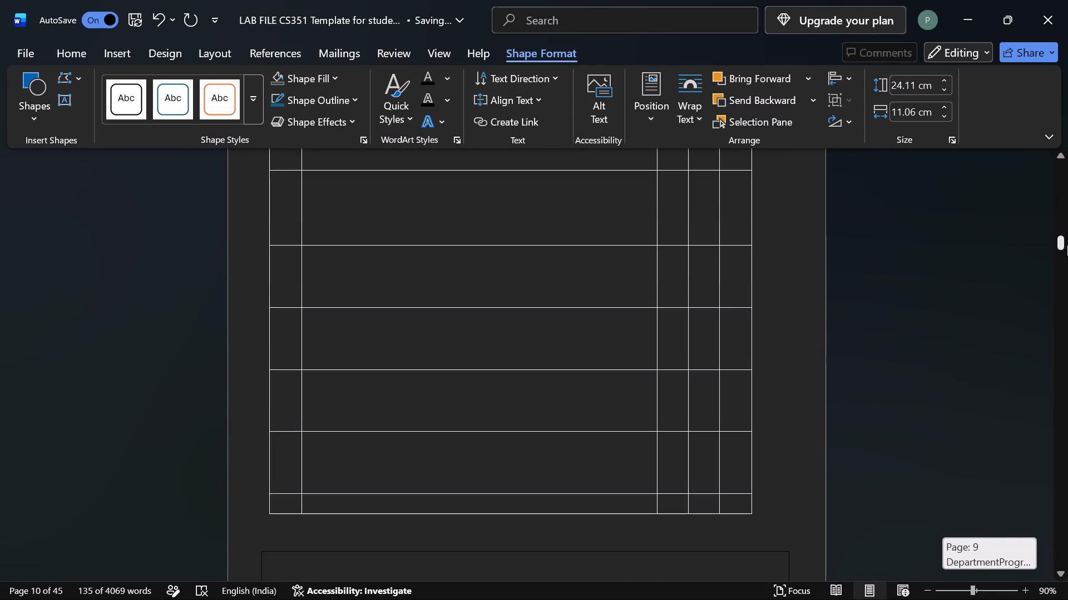
{"action": "left_click_drag", "start_coordinate": [1067, 244], "coordinate": [1065, 269]}
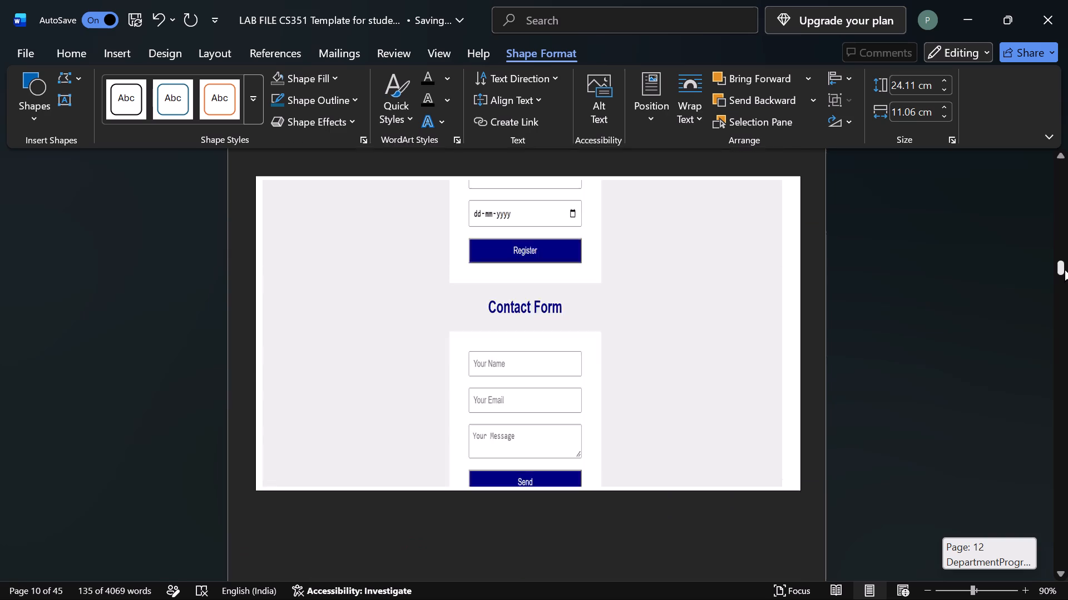
{"action": "left_click_drag", "start_coordinate": [1065, 269], "coordinate": [1061, 251]}
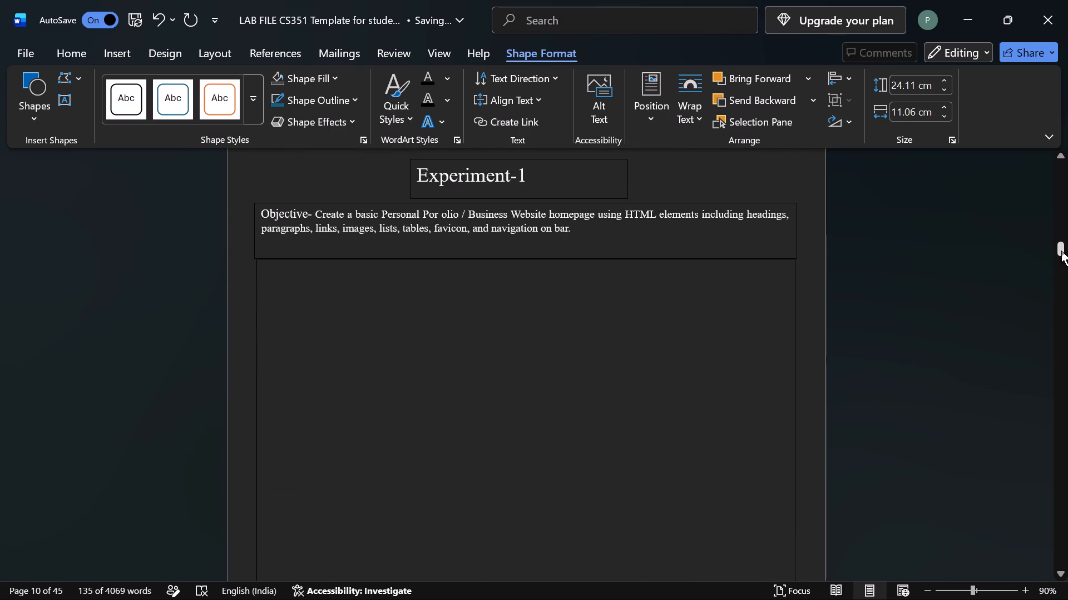
{"action": "left_click", "coordinate": [511, 318]}
{"action": "key", "text": "ctrl+v"}
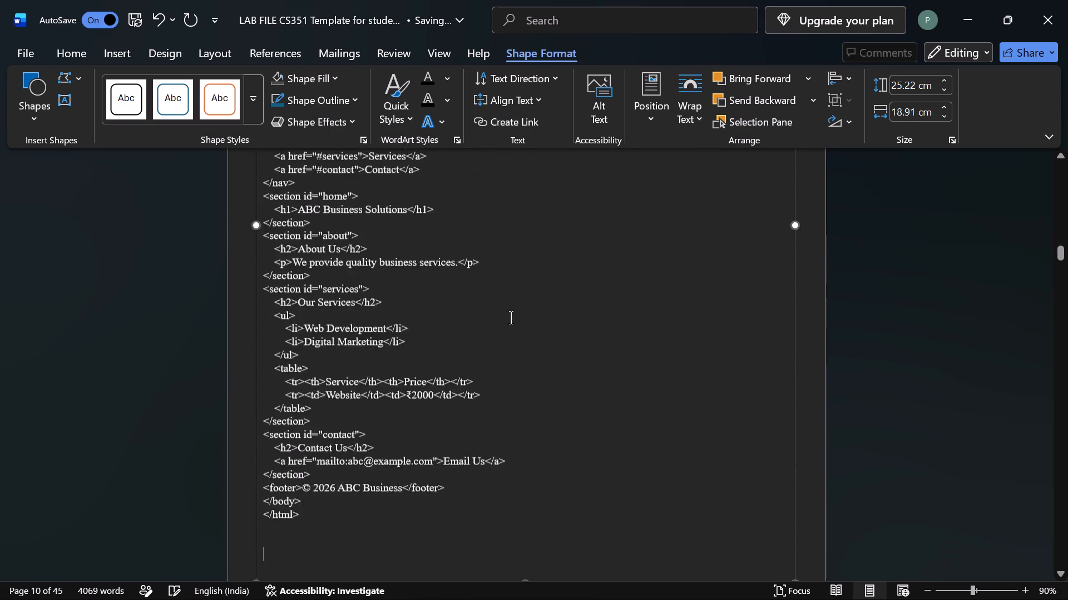
Add a line reading "Solution" above the <!DOCTYPE html> line in the Experiment-1 code text box.
{"action": "scroll", "coordinate": [490, 312], "scroll_direction": "up", "scroll_amount": 3}
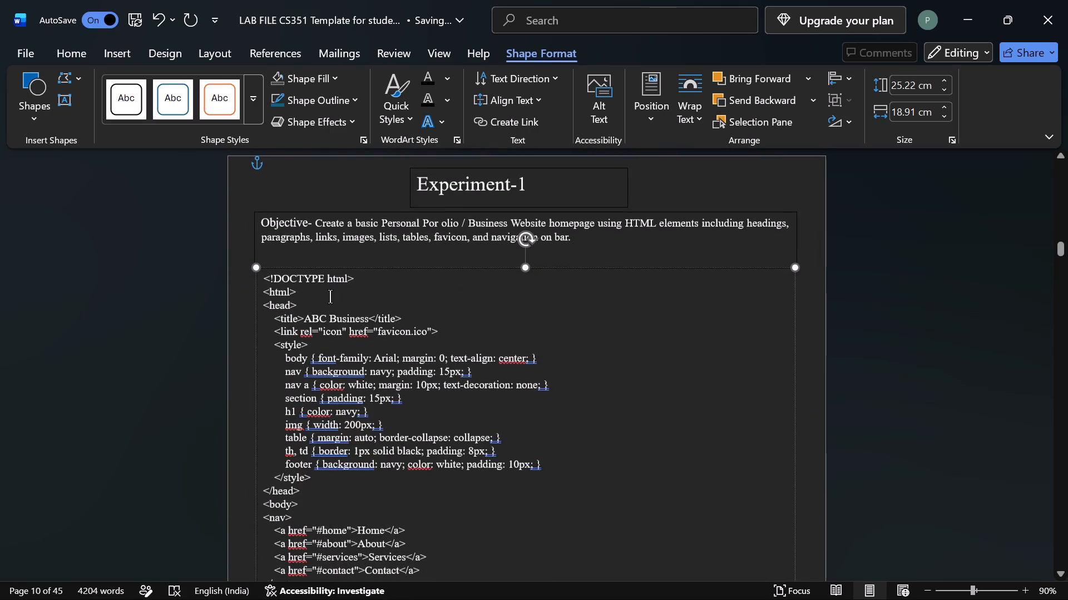
{"action": "left_click", "coordinate": [266, 276]}
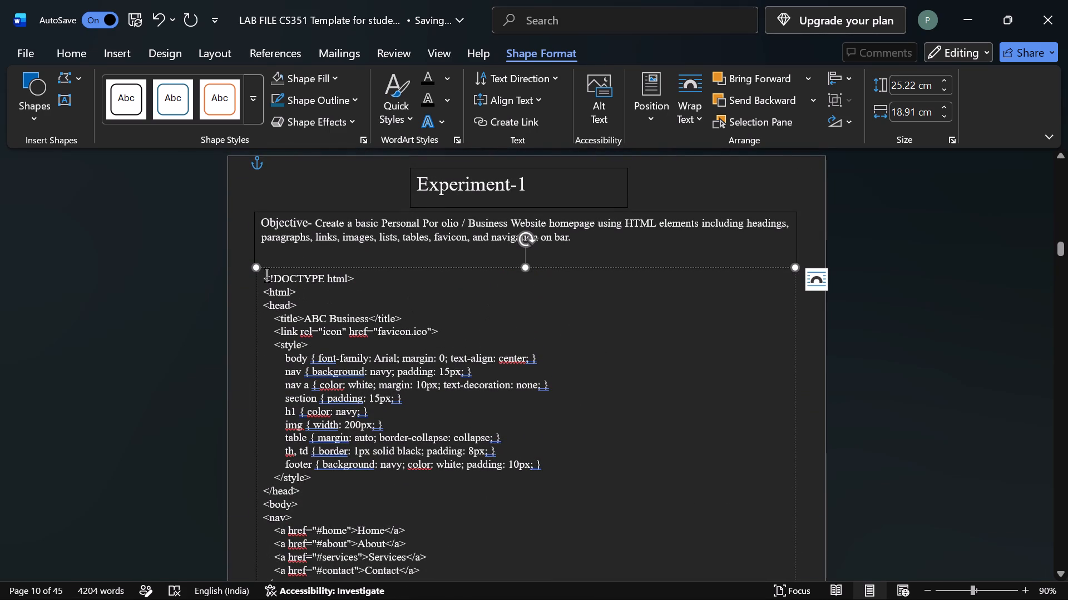
{"action": "key", "text": "BackSpace"}
{"action": "key", "text": "Return"}
{"action": "left_click", "coordinate": [283, 272]}
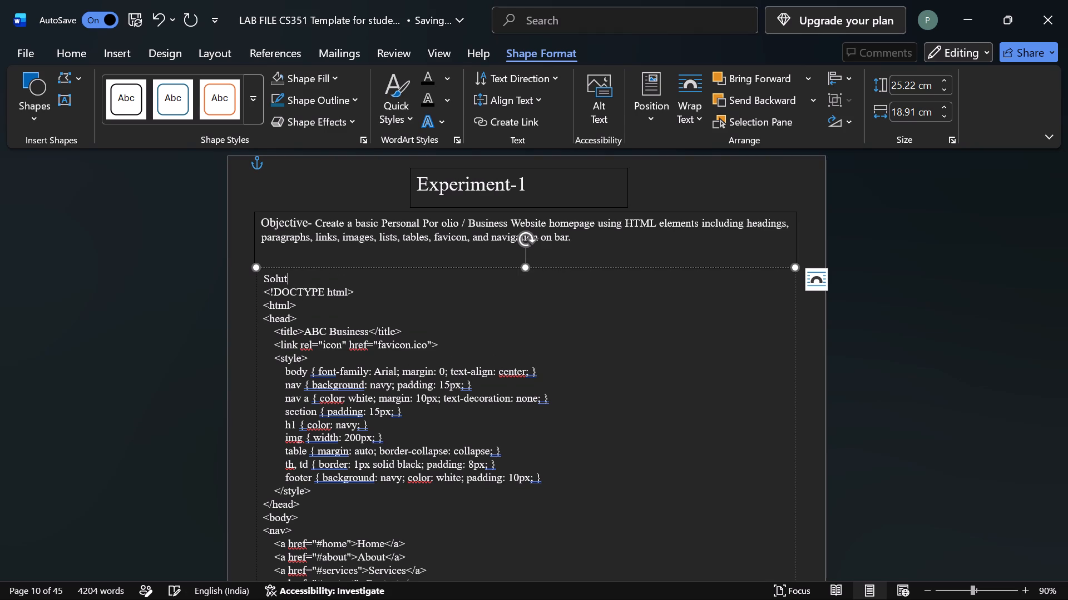
{"action": "key", "text": "BackSpace"}
{"action": "key", "text": "n"}
Set the font size of the "Solution" line on the Experiment-1 page to 14.
{"action": "left_click_drag", "start_coordinate": [317, 274], "coordinate": [253, 270]}
{"action": "left_click", "coordinate": [77, 44]}
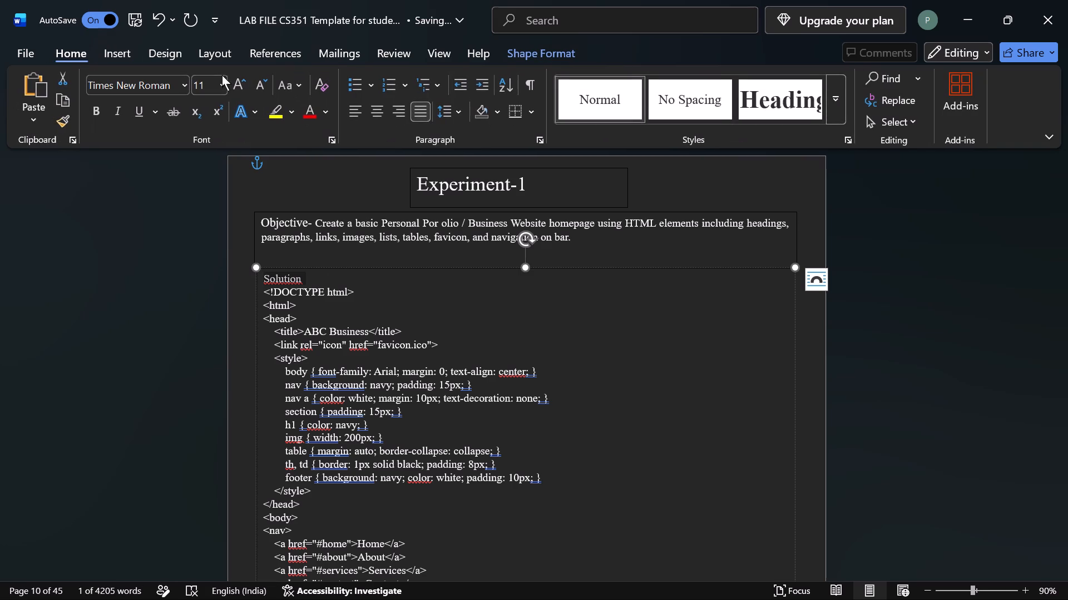
{"action": "left_click", "coordinate": [222, 77]}
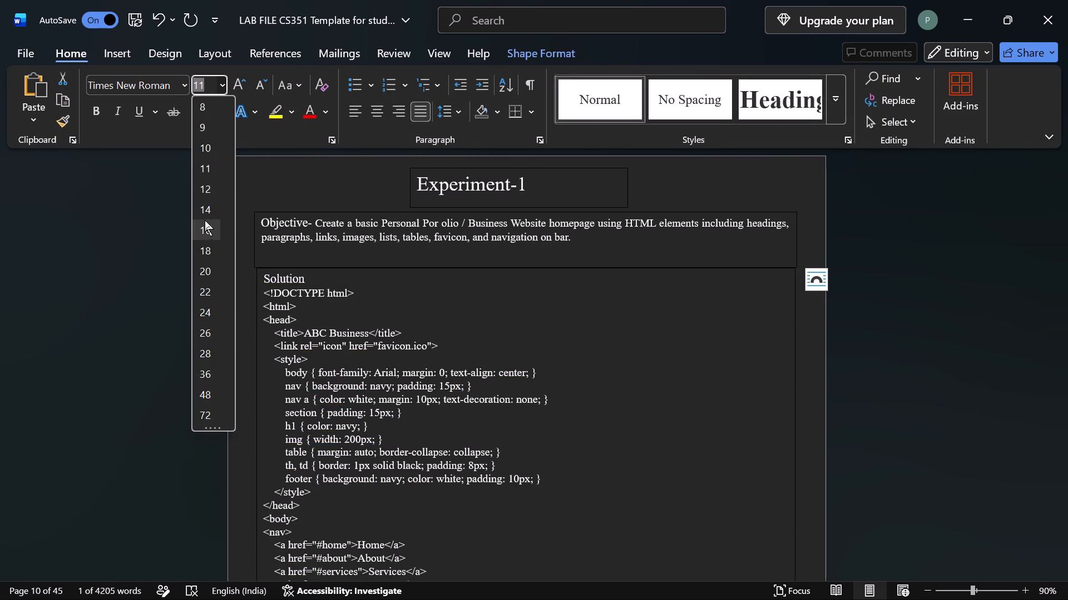
{"action": "left_click", "coordinate": [202, 212]}
{"action": "left_click", "coordinate": [521, 394]}
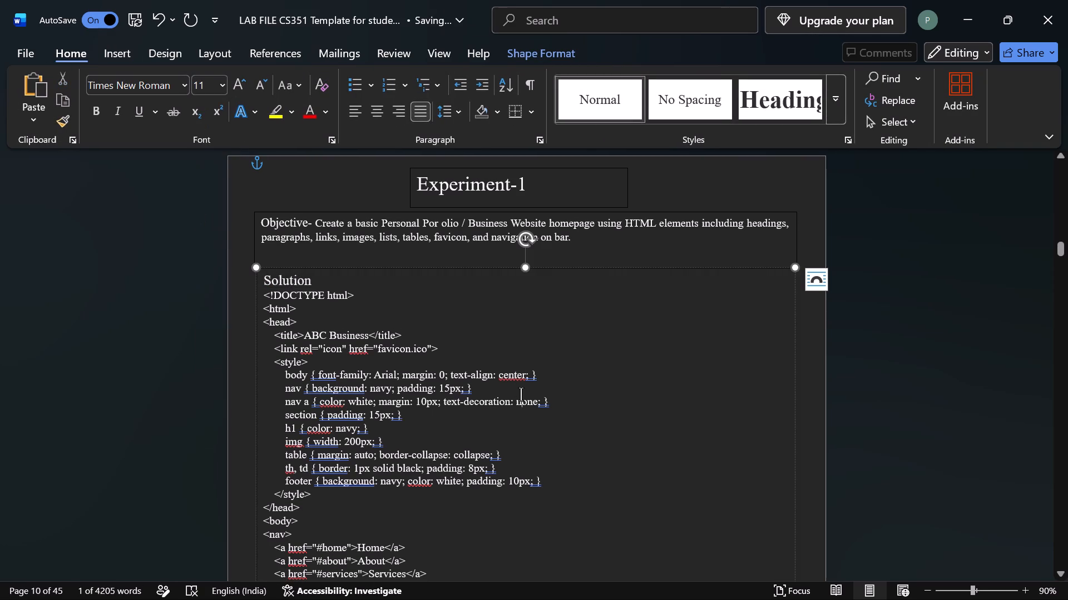
Insert a blank page between the Experiment-1 page and the Experiment-2 page.
{"action": "scroll", "coordinate": [521, 394], "scroll_direction": "down", "scroll_amount": 3}
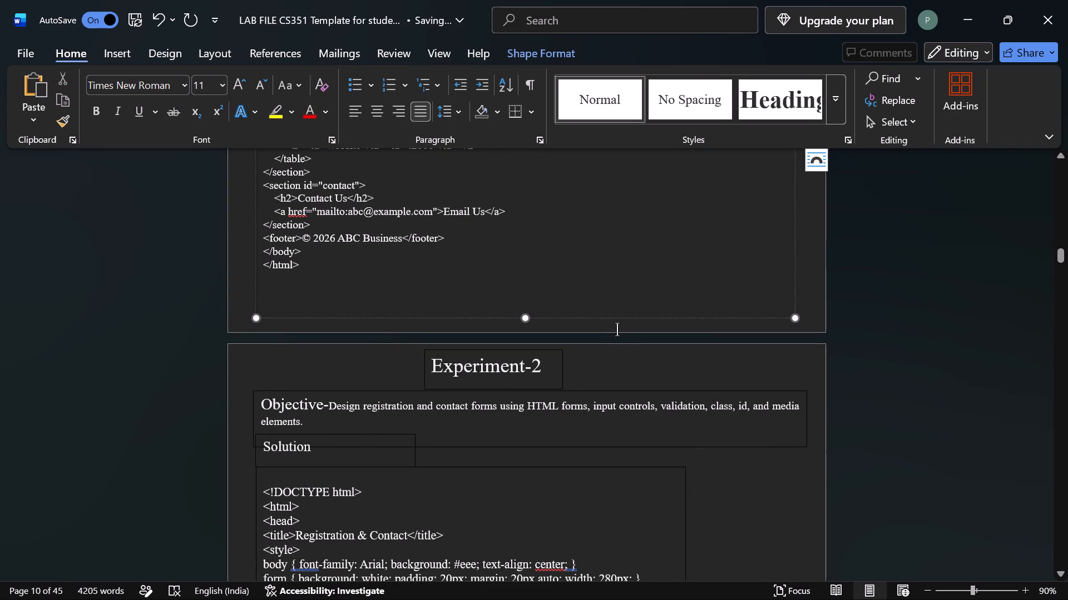
{"action": "left_click", "coordinate": [617, 322]}
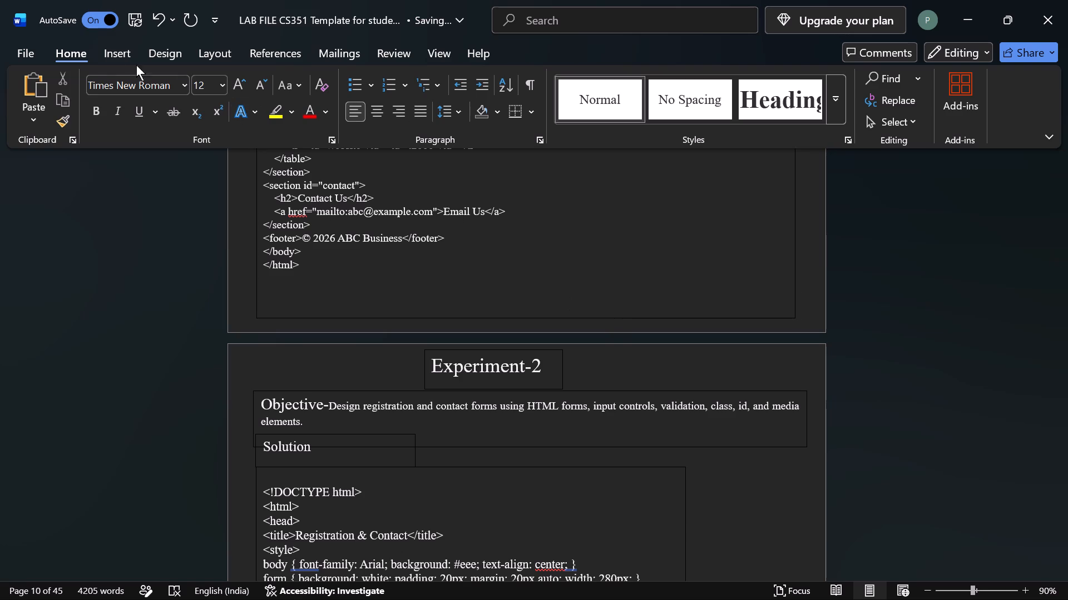
{"action": "left_click", "coordinate": [110, 49]}
{"action": "left_click", "coordinate": [66, 90]}
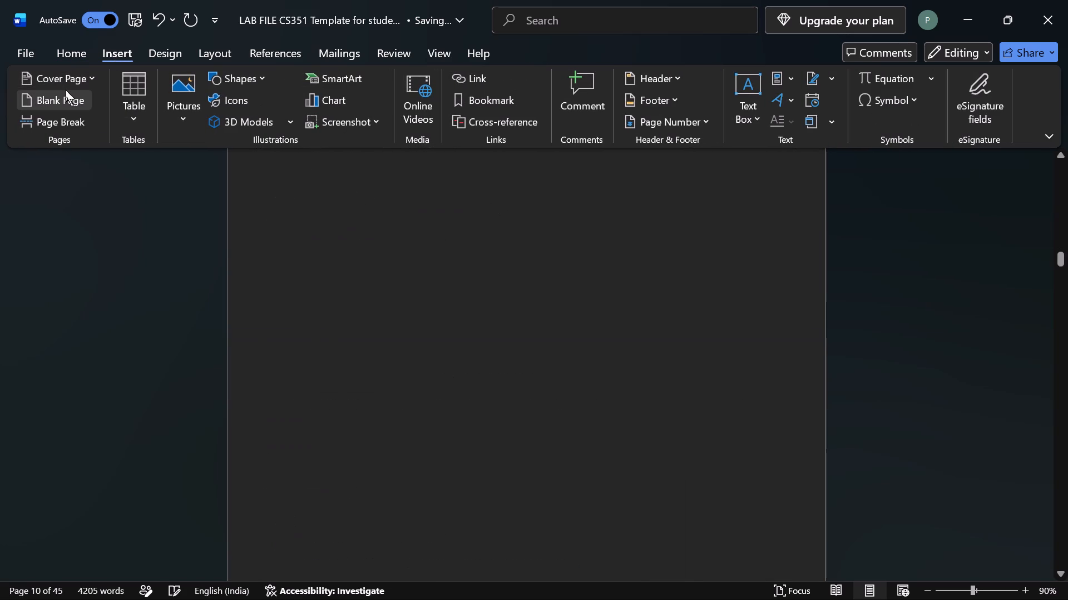
Draw a text box about 7.9 cm wide at the top of the new blank page and reduce its height to about 1.95 cm.
{"action": "scroll", "coordinate": [342, 224], "scroll_direction": "up", "scroll_amount": 3}
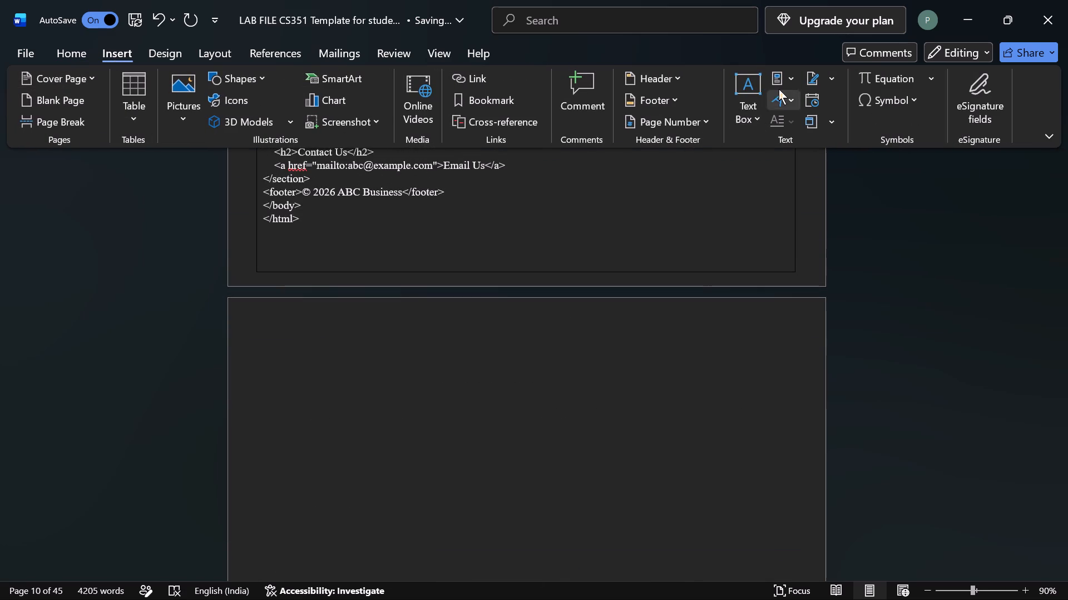
{"action": "left_click", "coordinate": [760, 94]}
{"action": "left_click", "coordinate": [730, 491]}
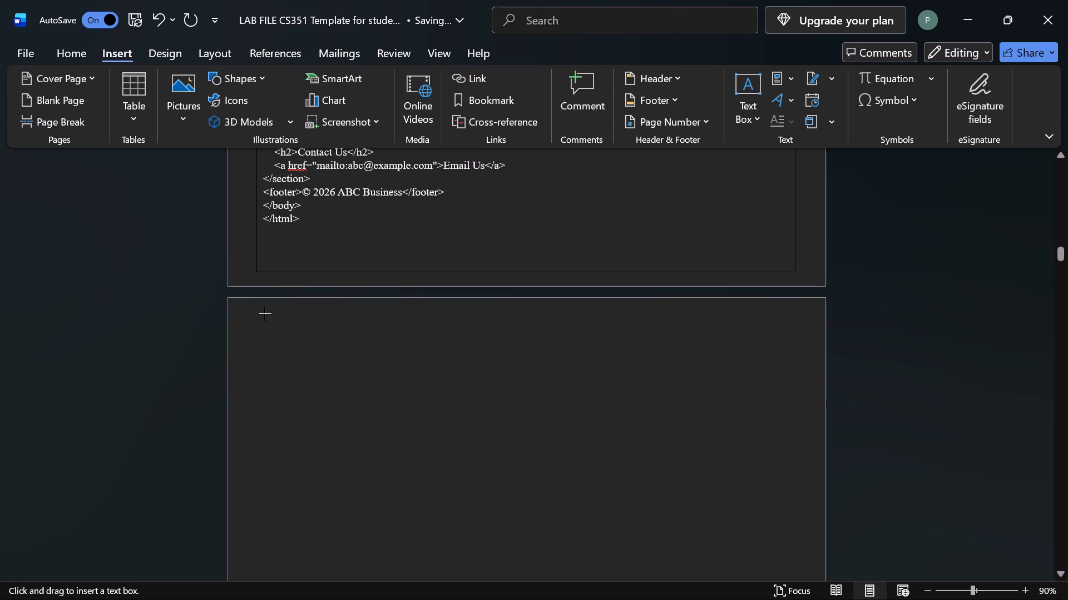
{"action": "left_click_drag", "start_coordinate": [260, 306], "coordinate": [439, 373]}
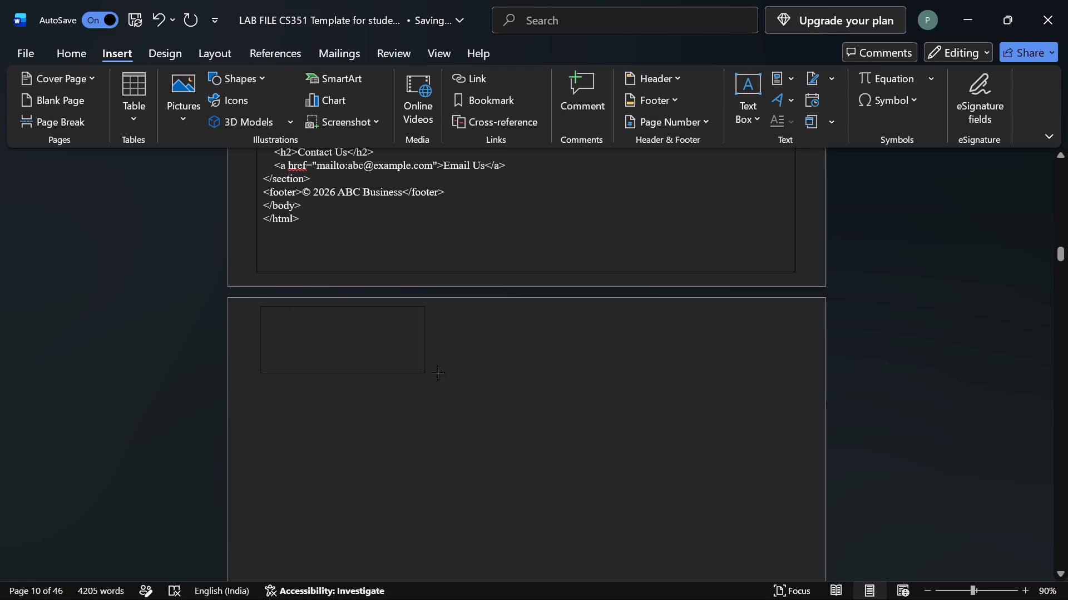
{"action": "left_click_drag", "start_coordinate": [439, 373], "coordinate": [486, 378]}
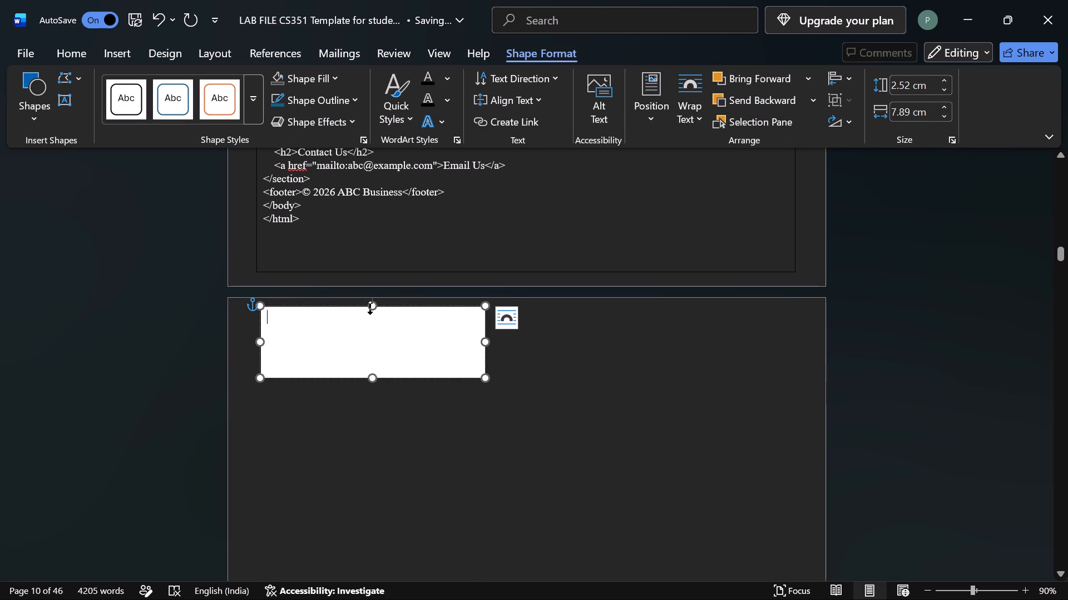
{"action": "left_click_drag", "start_coordinate": [370, 307], "coordinate": [373, 322]}
{"action": "left_click", "coordinate": [314, 335]}
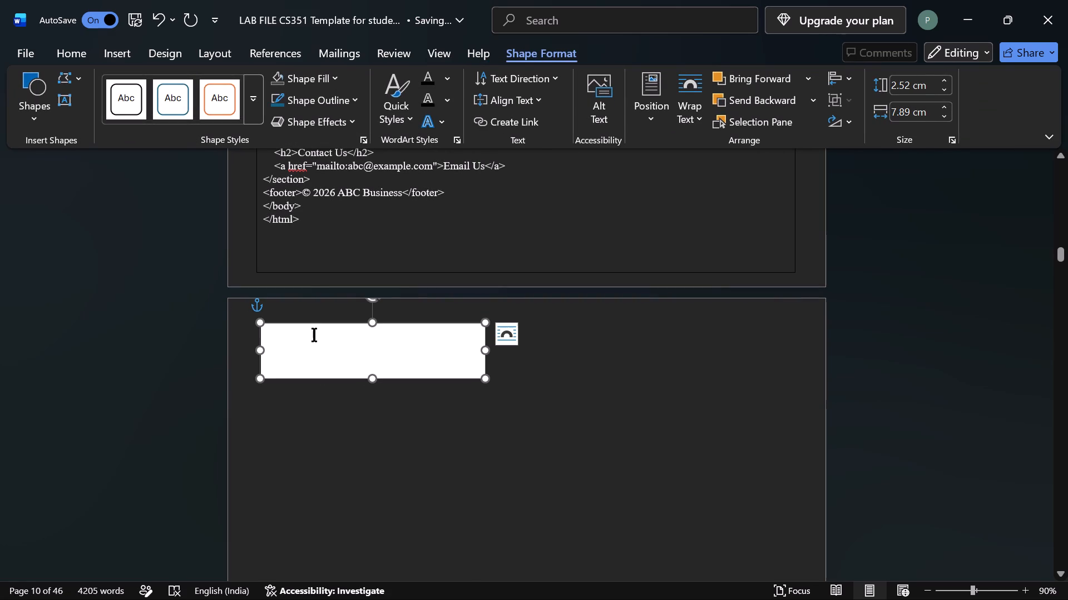
Give the new text box no fill and enter "Output Screen" in it.
{"action": "left_click", "coordinate": [327, 79]}
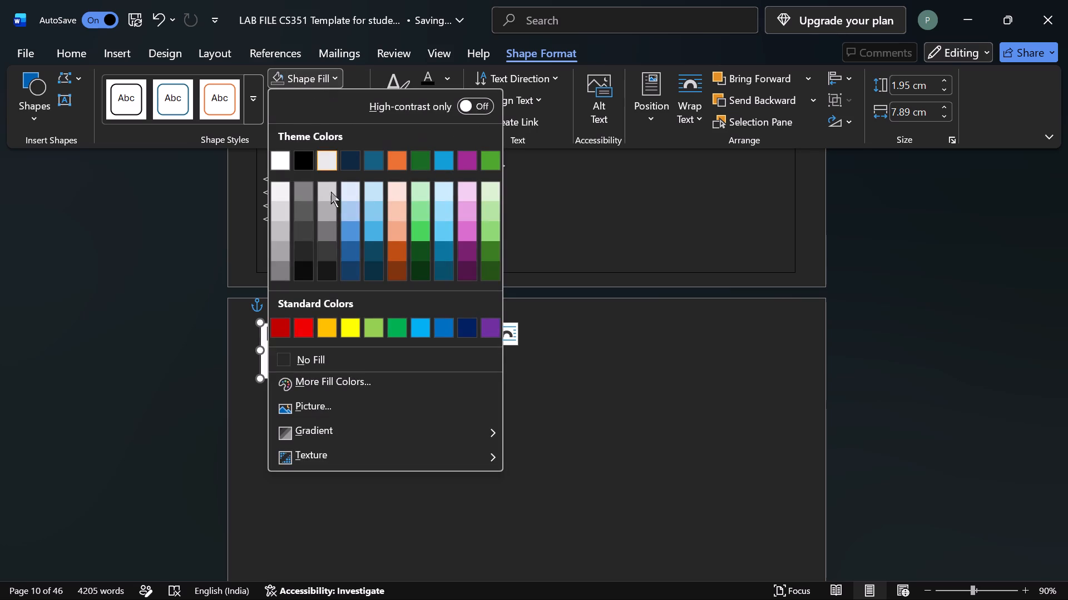
{"action": "left_click", "coordinate": [290, 362]}
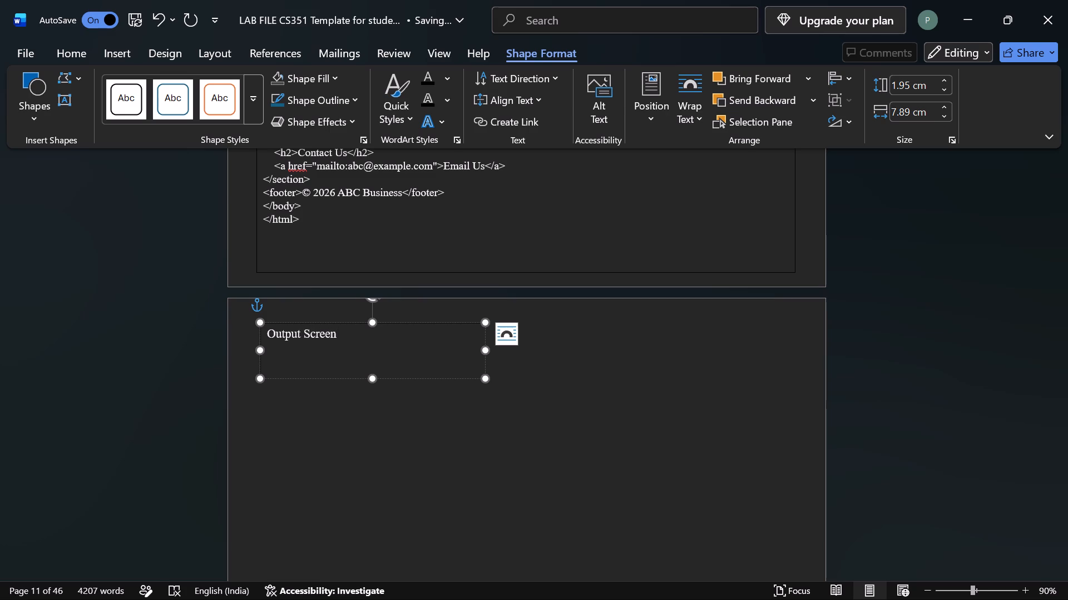
Set the font size of the "Output Screen" text to 14.
{"action": "key", "text": "ctrl+a"}
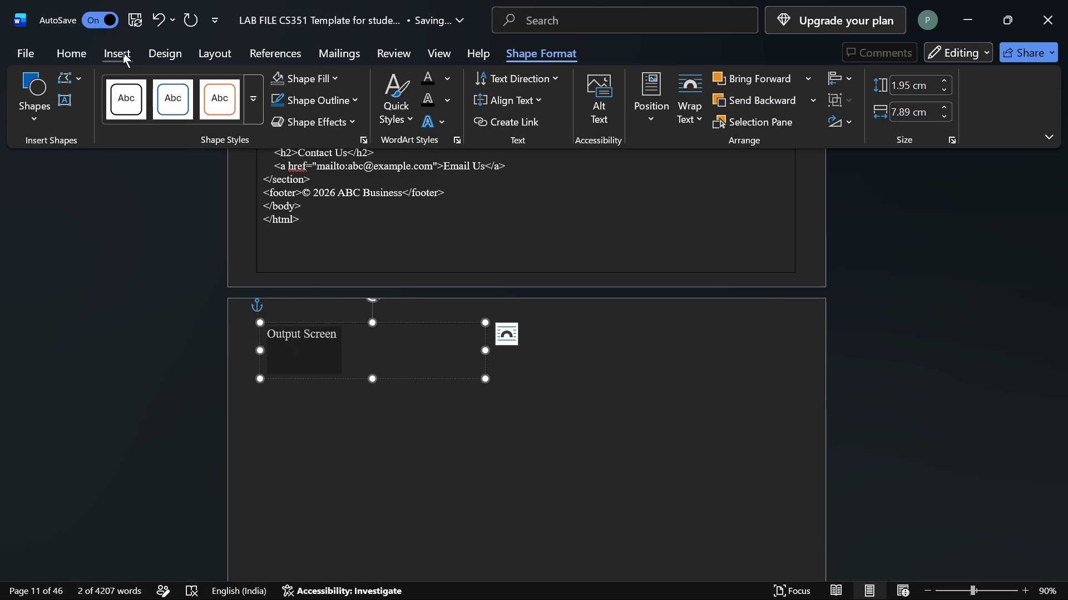
{"action": "left_click", "coordinate": [121, 58]}
{"action": "left_click_drag", "start_coordinate": [101, 57], "coordinate": [86, 51]}
{"action": "left_click", "coordinate": [86, 51]}
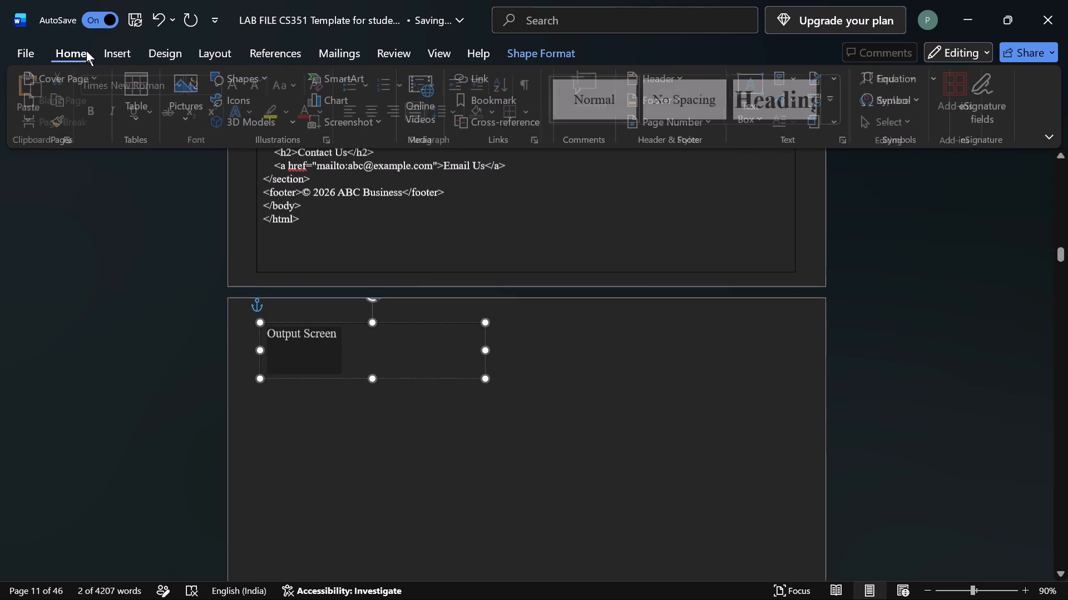
{"action": "left_click", "coordinate": [223, 87]}
{"action": "left_click", "coordinate": [222, 209]}
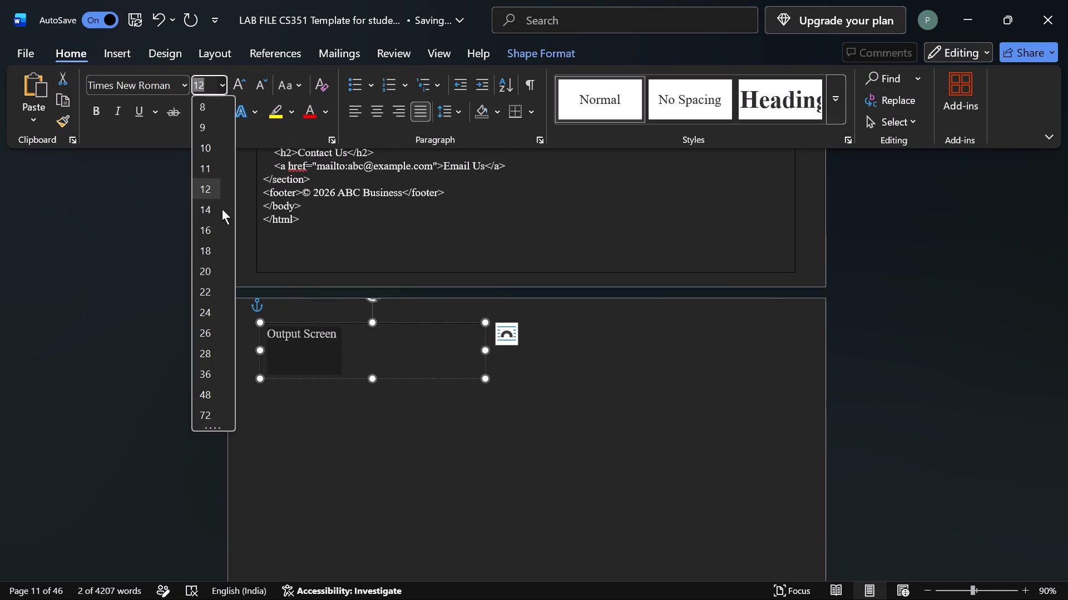
{"action": "left_click", "coordinate": [217, 209]}
{"action": "left_click", "coordinate": [390, 412]}
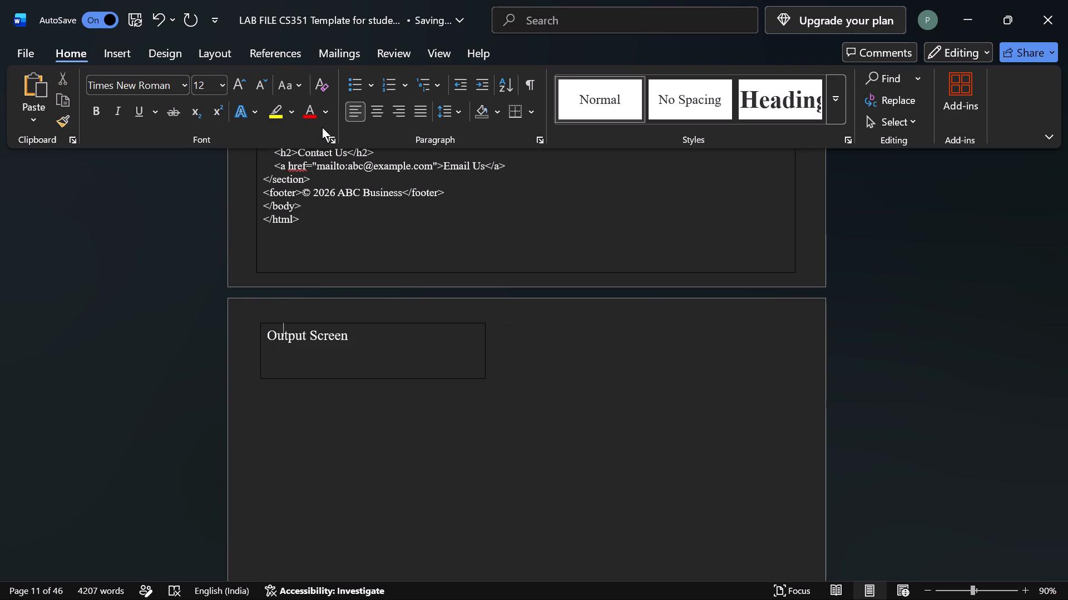
Draw a text box about 19 cm wide and 14.3 cm high directly below the "Output Screen" box.
{"action": "left_click", "coordinate": [126, 53]}
{"action": "left_click", "coordinate": [744, 111]}
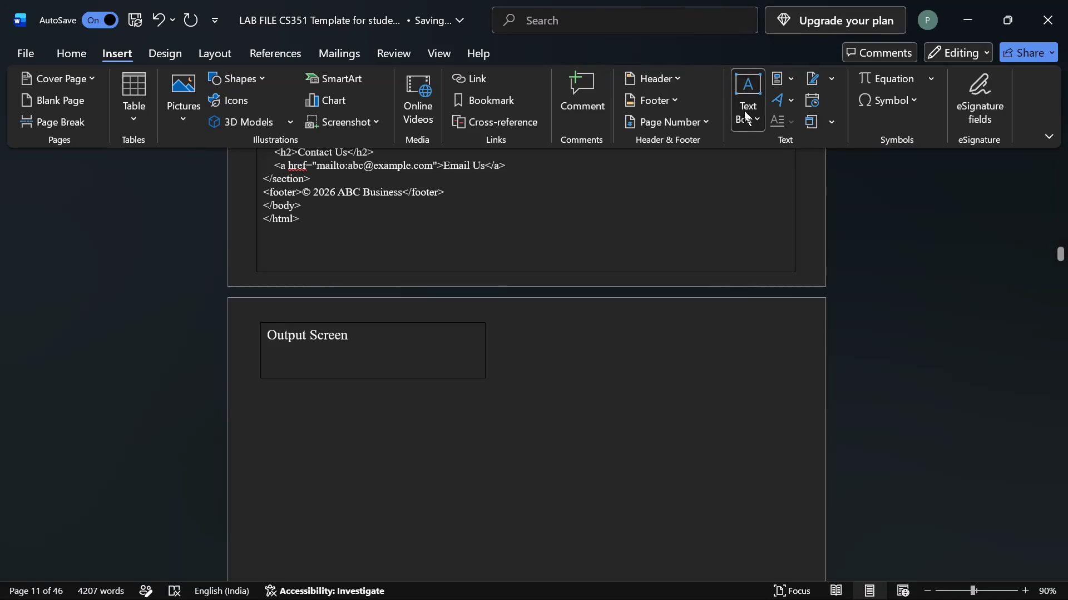
{"action": "left_click", "coordinate": [731, 505]}
{"action": "scroll", "coordinate": [566, 448], "scroll_direction": "down", "scroll_amount": 1}
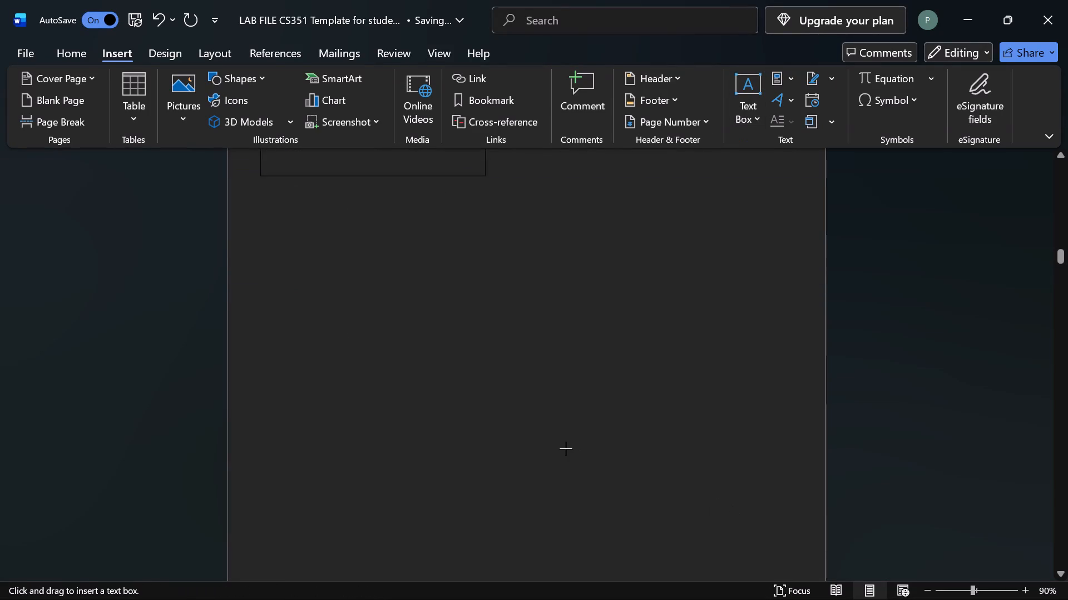
{"action": "scroll", "coordinate": [566, 448], "scroll_direction": "down", "scroll_amount": 1}
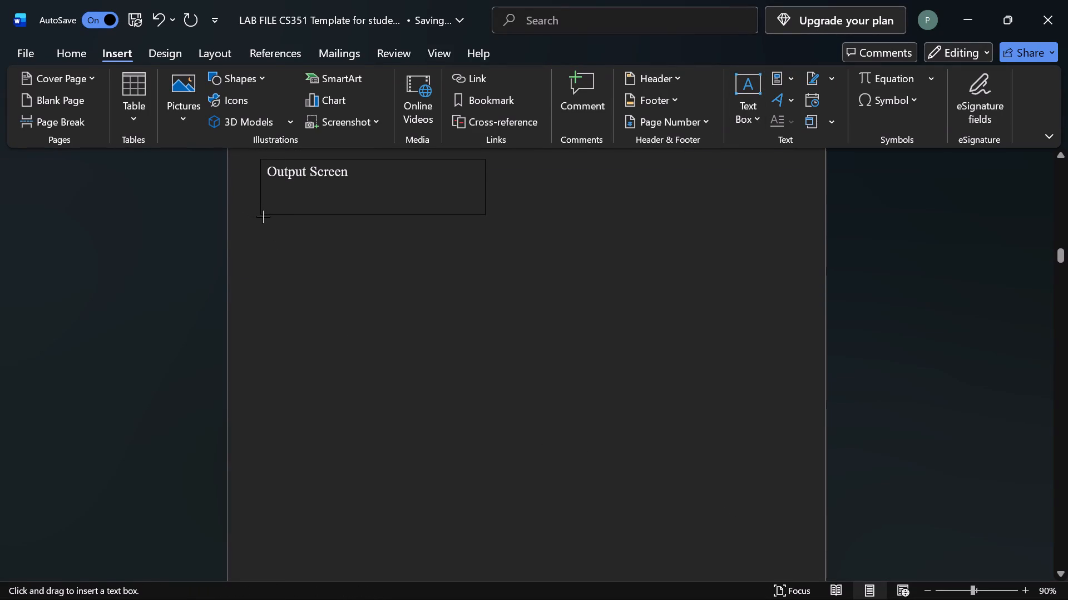
{"action": "left_click_drag", "start_coordinate": [260, 214], "coordinate": [507, 599]}
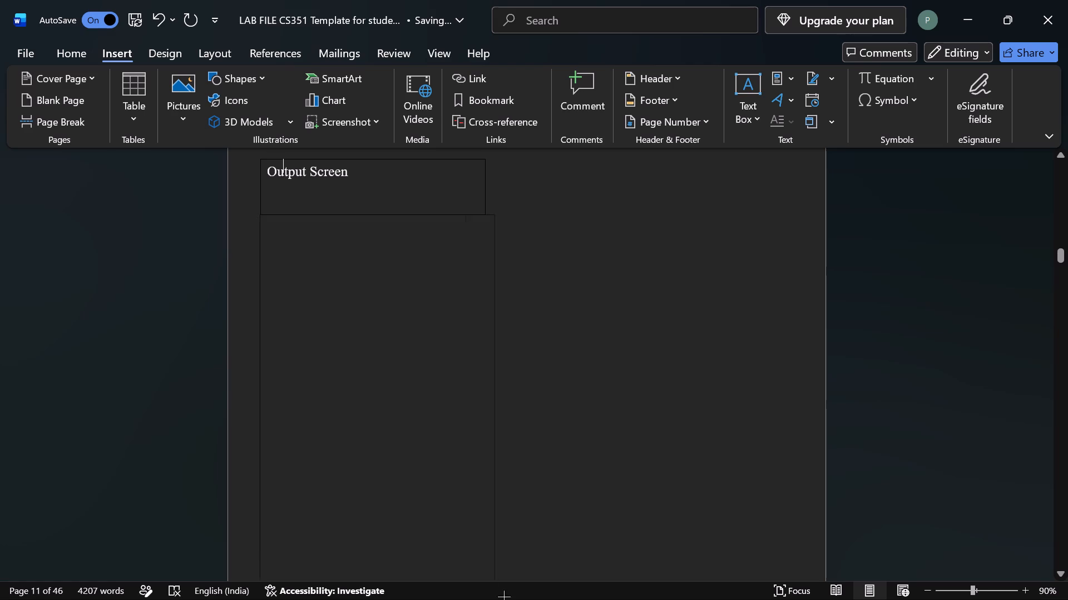
{"action": "left_click_drag", "start_coordinate": [507, 599], "coordinate": [801, 599]}
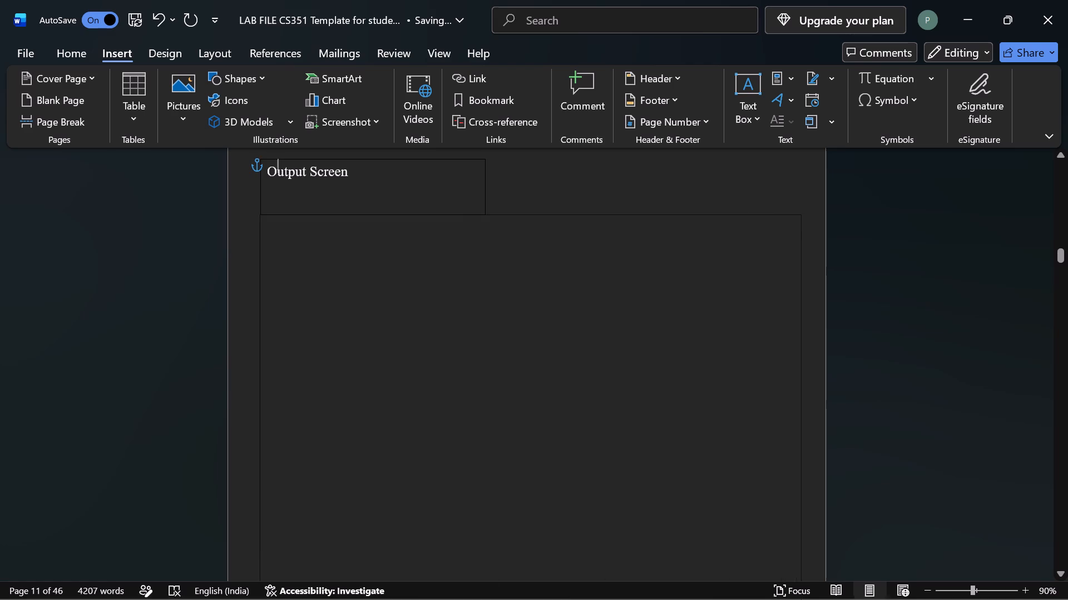
{"action": "scroll", "coordinate": [498, 458], "scroll_direction": "down", "scroll_amount": 1}
{"action": "left_click_drag", "start_coordinate": [532, 434], "coordinate": [533, 459]}
Give the large text box below "Output Screen" no fill.
{"action": "left_click", "coordinate": [100, 59]}
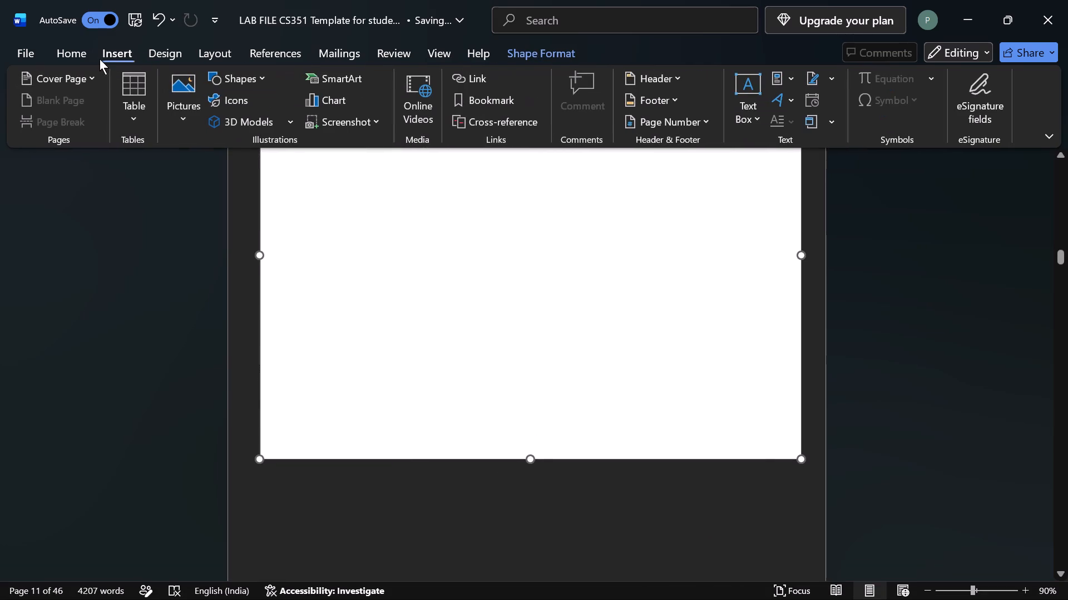
{"action": "left_click", "coordinate": [72, 49]}
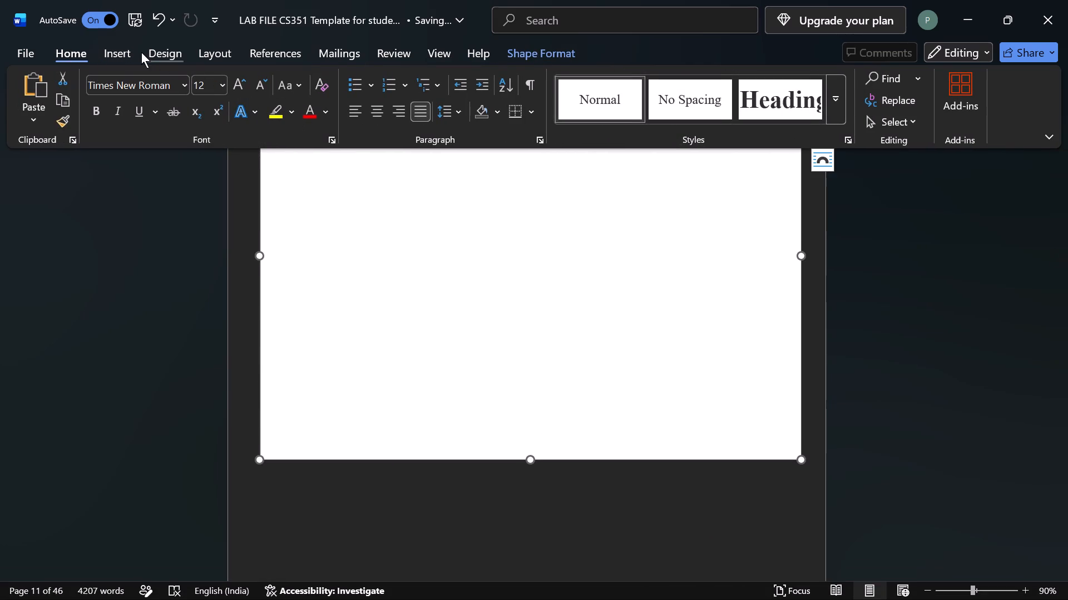
{"action": "left_click", "coordinate": [141, 52]}
{"action": "left_click", "coordinate": [123, 53]}
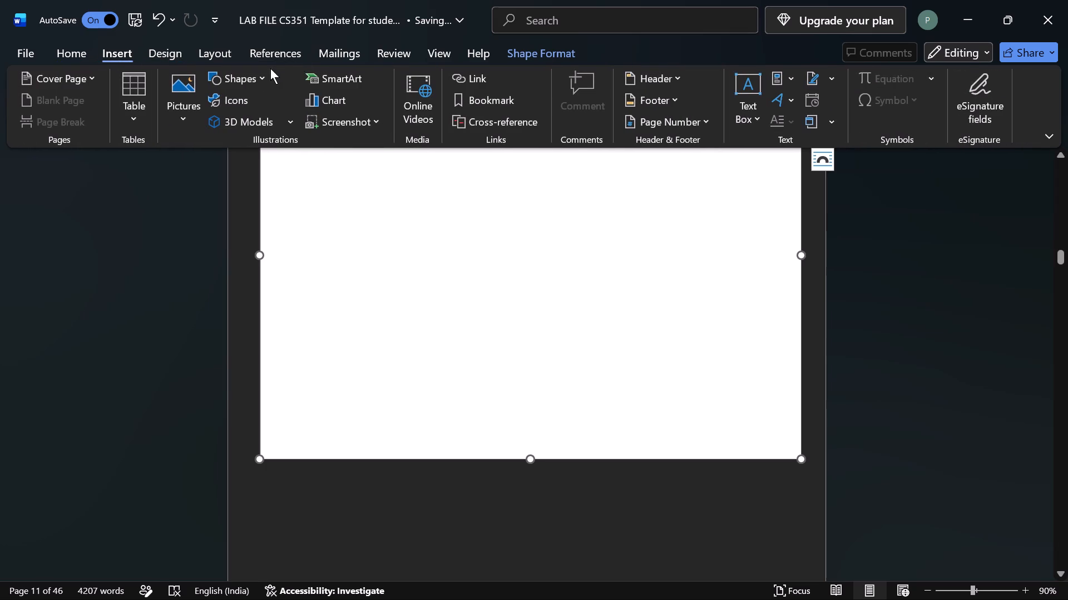
{"action": "left_click", "coordinate": [560, 47]}
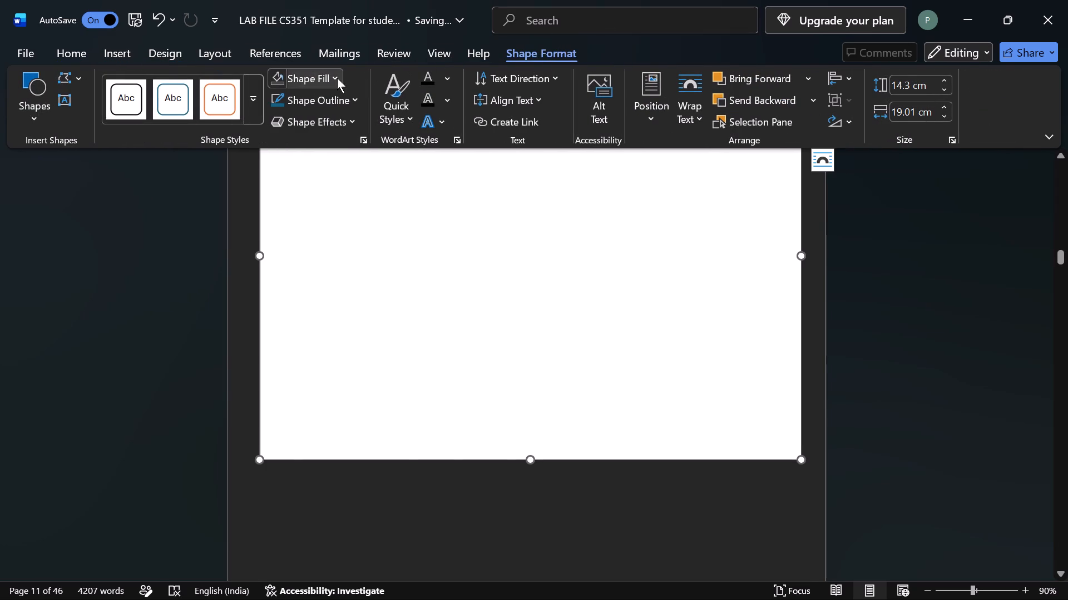
{"action": "left_click", "coordinate": [337, 77]}
{"action": "left_click_drag", "start_coordinate": [300, 346], "coordinate": [297, 367]}
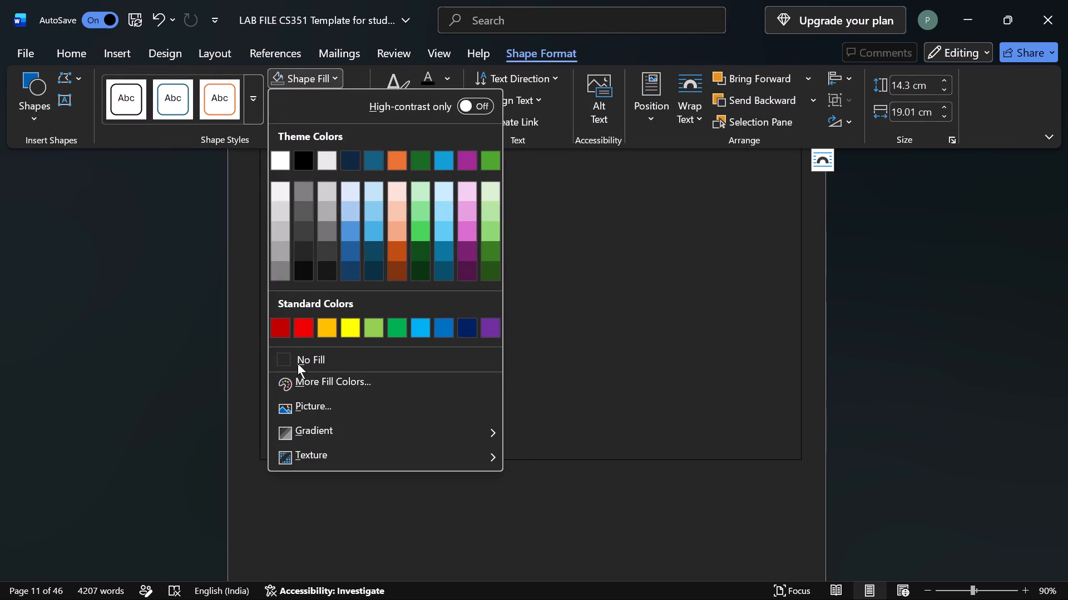
{"action": "left_click_drag", "start_coordinate": [297, 367], "coordinate": [295, 373]}
{"action": "left_click", "coordinate": [285, 359]}
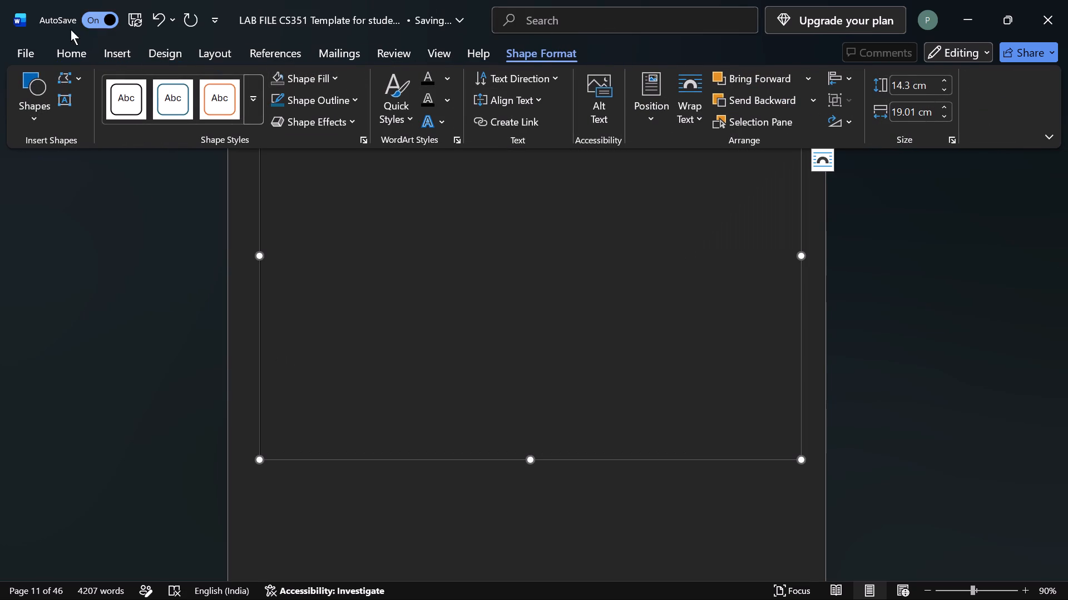
{"action": "left_click", "coordinate": [66, 46]}
{"action": "left_click", "coordinate": [106, 62]}
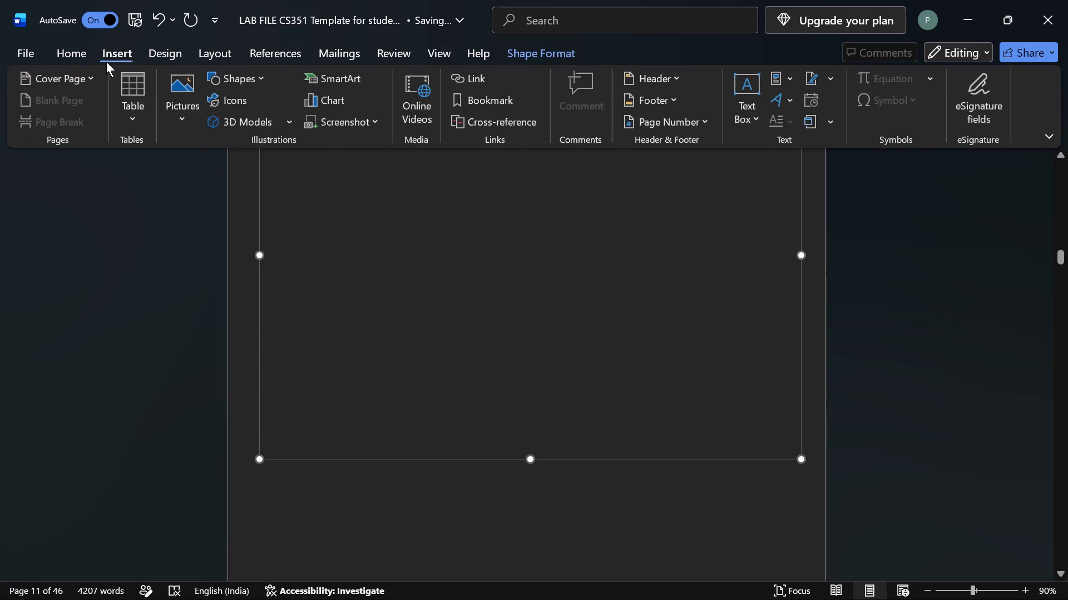
{"action": "left_click", "coordinate": [172, 114]}
{"action": "left_click", "coordinate": [194, 170]}
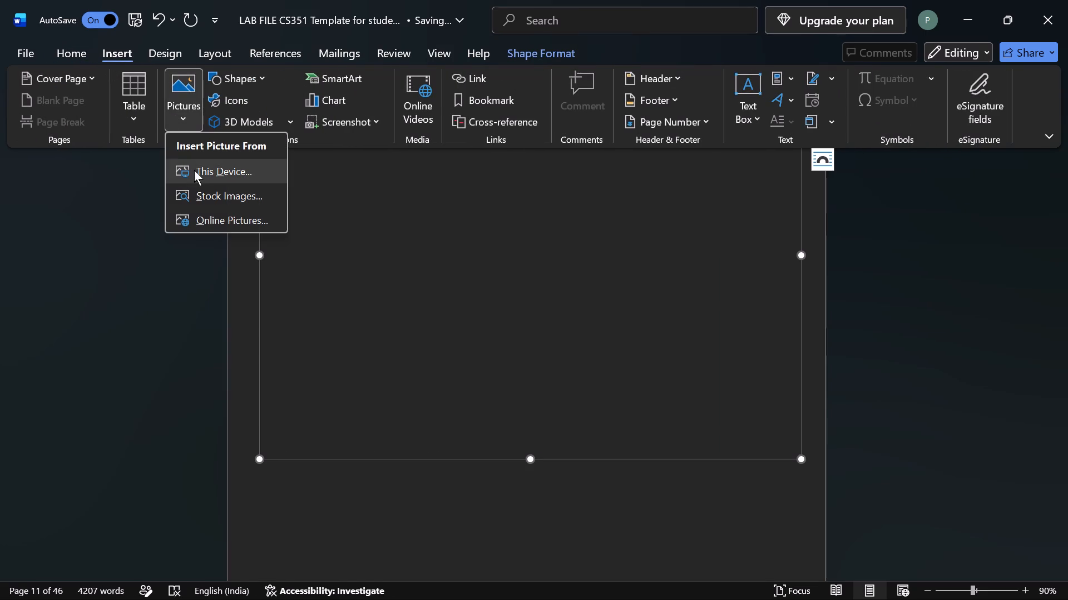
{"action": "scroll", "coordinate": [451, 210], "scroll_direction": "down", "scroll_amount": 1}
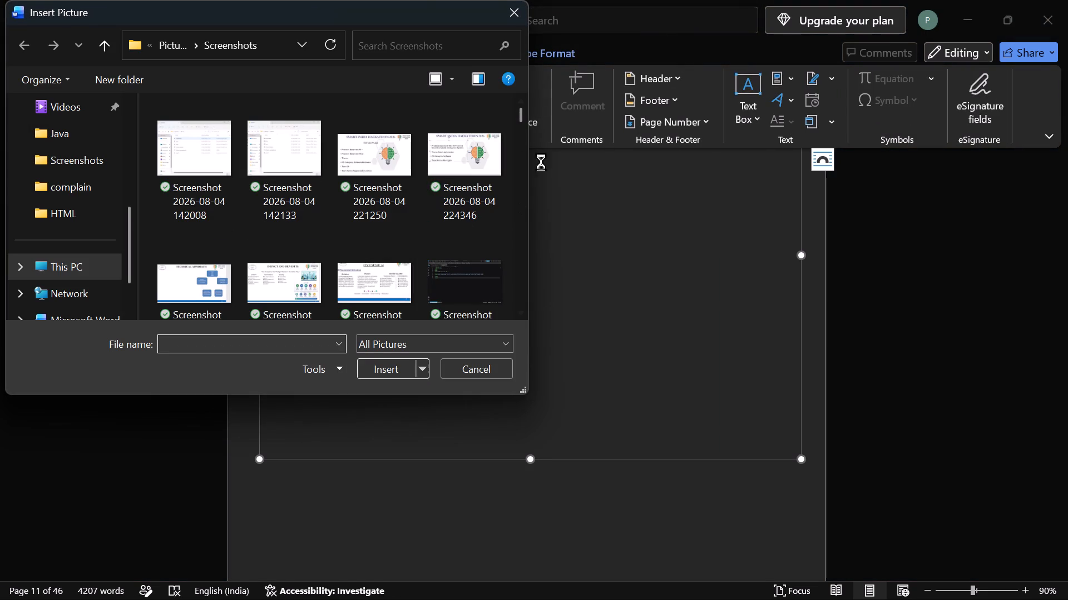
{"action": "left_click_drag", "start_coordinate": [521, 120], "coordinate": [520, 273]}
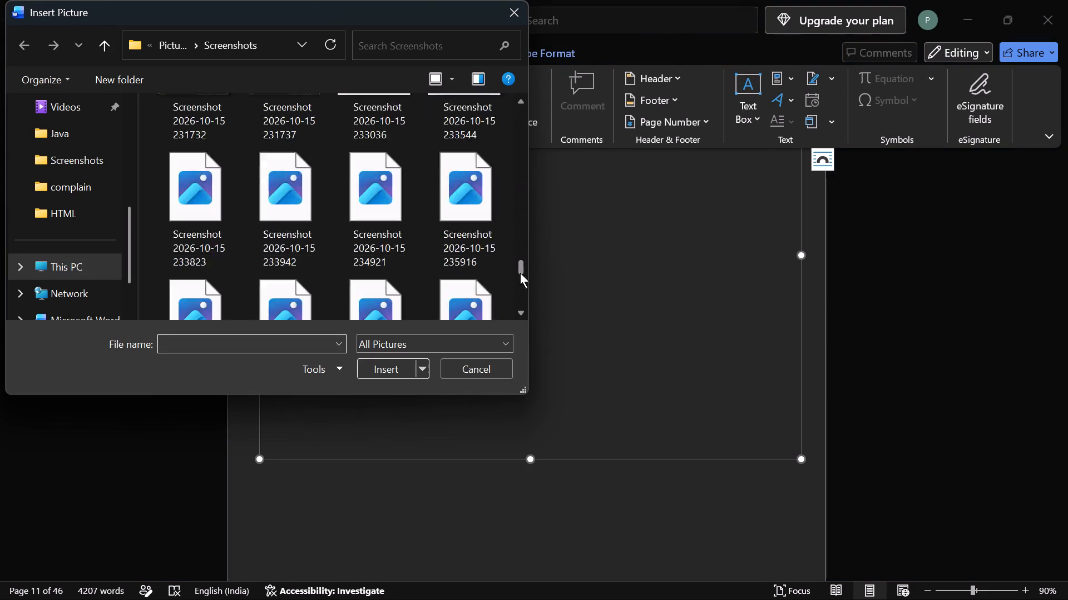
{"action": "left_click_drag", "start_coordinate": [520, 273], "coordinate": [518, 287]}
{"action": "scroll", "coordinate": [366, 183], "scroll_direction": "up", "scroll_amount": 2}
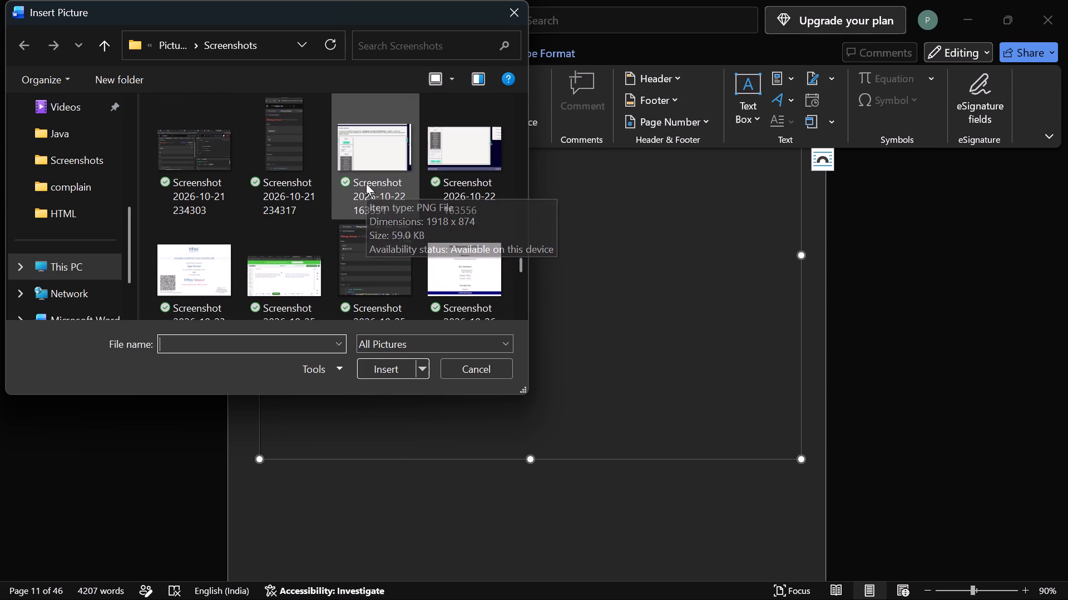
{"action": "scroll", "coordinate": [366, 183], "scroll_direction": "down", "scroll_amount": 1}
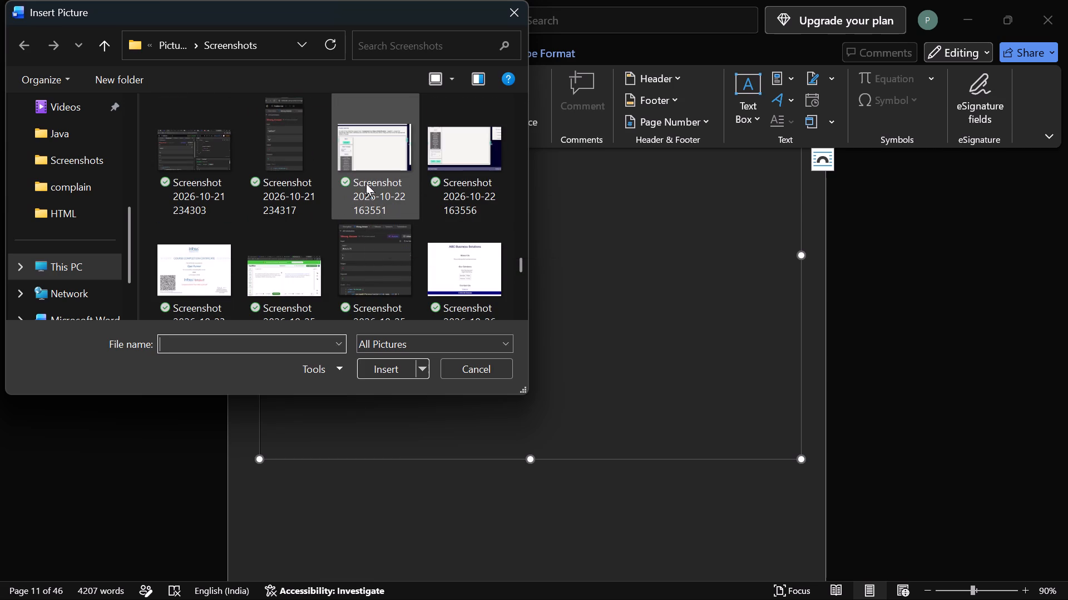
{"action": "scroll", "coordinate": [366, 183], "scroll_direction": "down", "scroll_amount": 2}
{"action": "scroll", "coordinate": [422, 246], "scroll_direction": "down", "scroll_amount": 1}
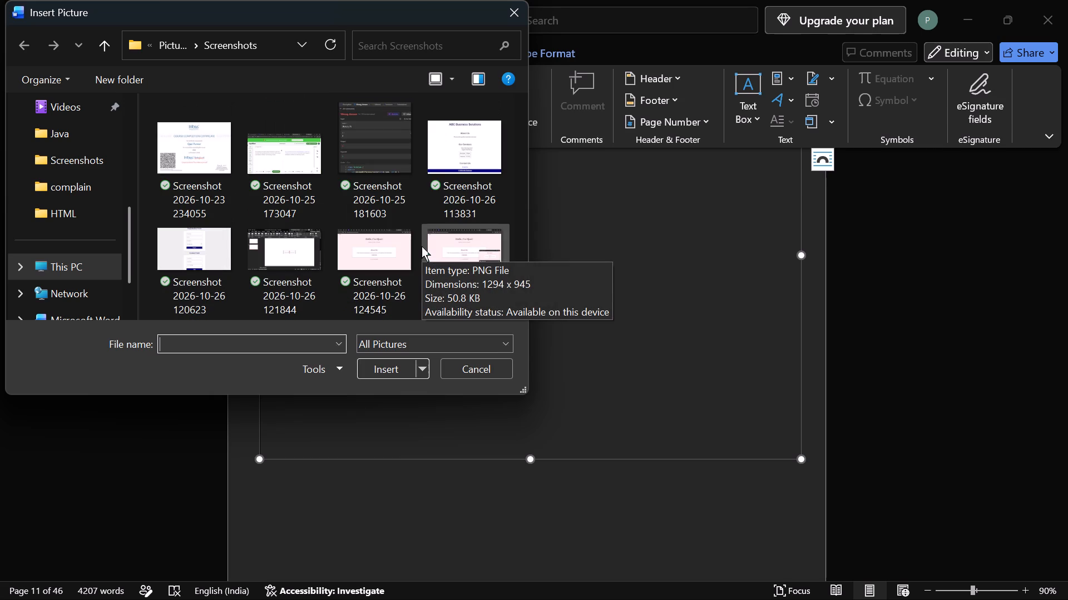
{"action": "scroll", "coordinate": [422, 246], "scroll_direction": "down", "scroll_amount": 1}
{"action": "left_click", "coordinate": [446, 204]}
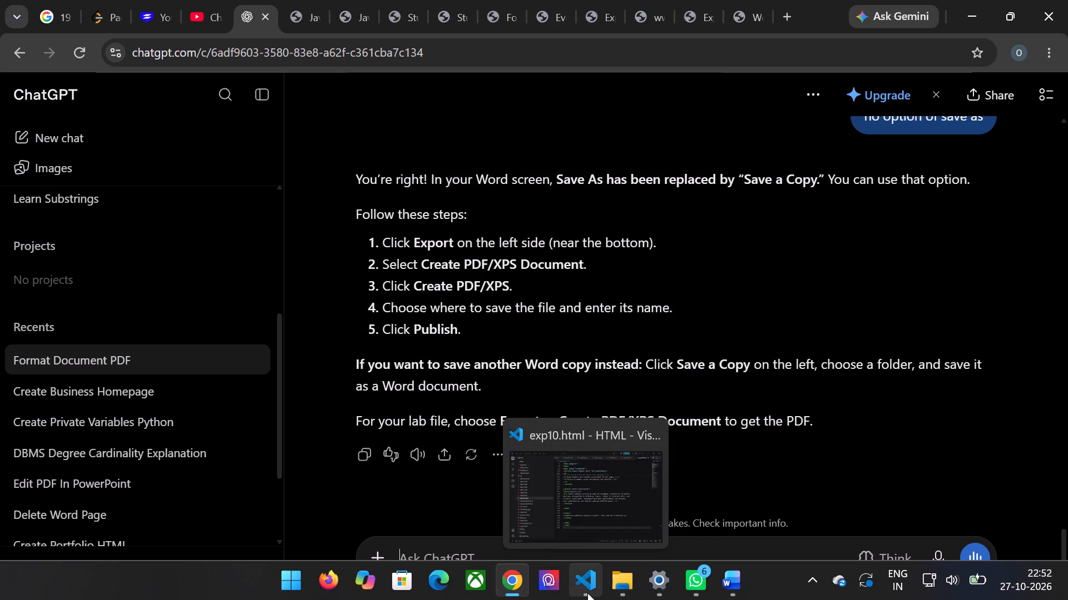
{"action": "left_click", "coordinate": [721, 576]}
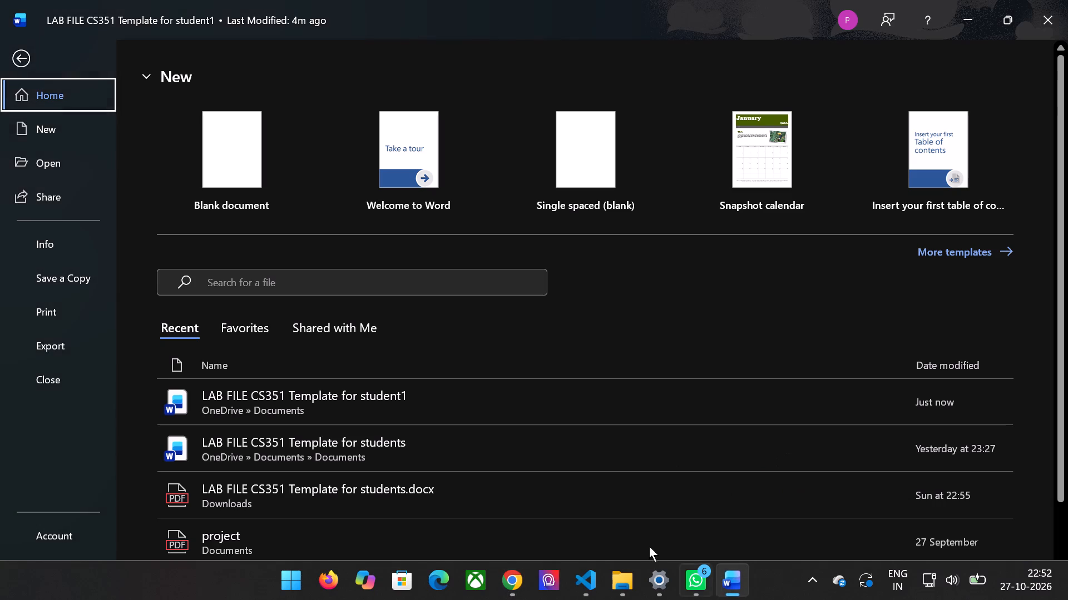
{"action": "left_click", "coordinate": [66, 339]}
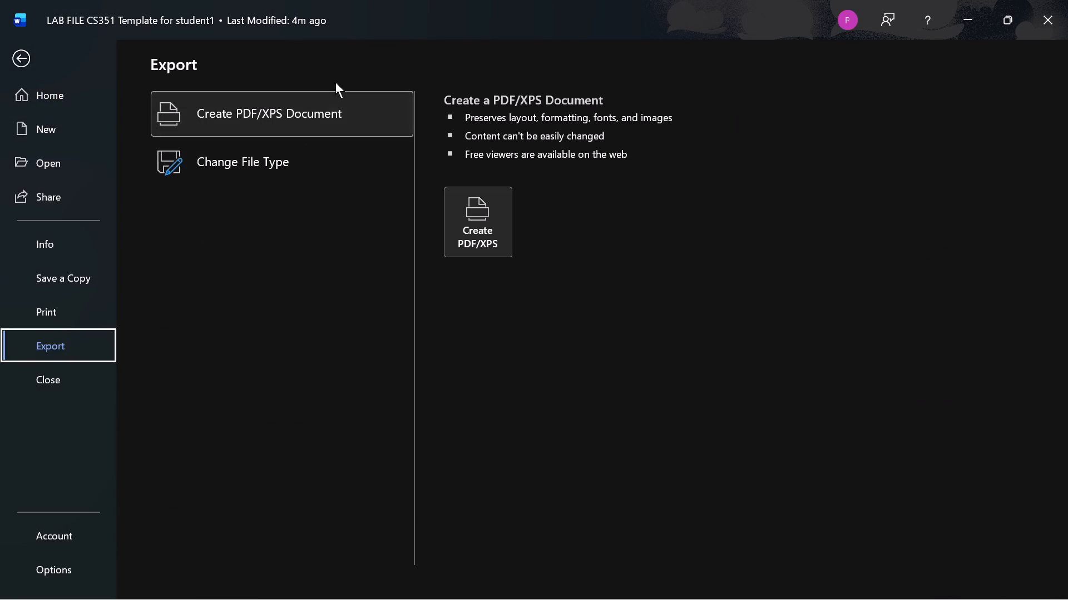
{"action": "left_click", "coordinate": [333, 116]}
{"action": "left_click", "coordinate": [463, 203]}
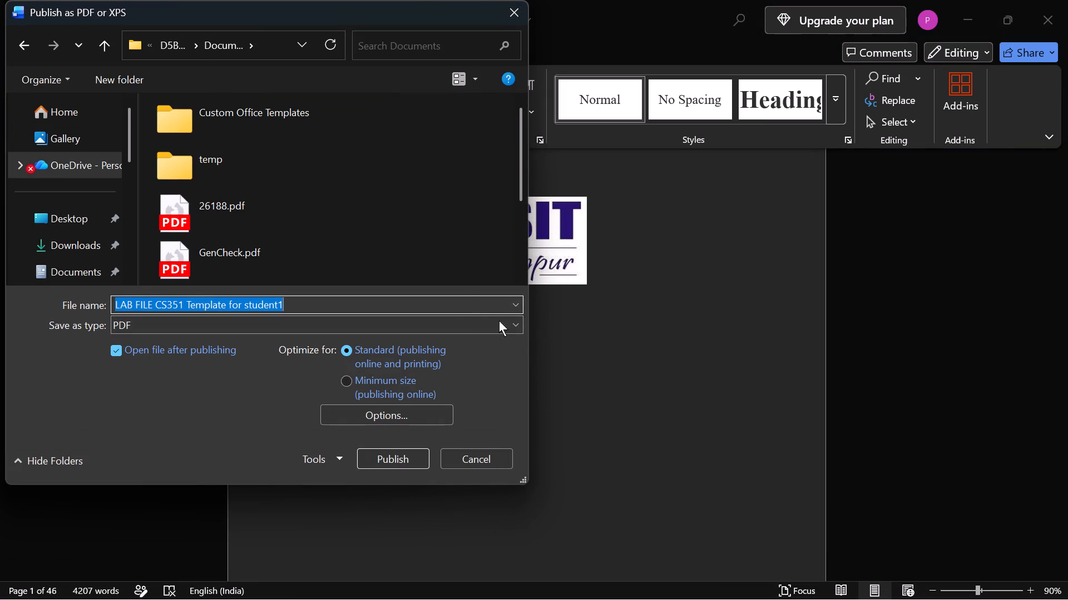
Replace "Template for student1" with "full" in the PDF's file name and publish it to the Documents folder.
{"action": "left_click", "coordinate": [386, 304]}
{"action": "key", "text": "BackSpace"}
{"action": "key", "text": "BackSpace"}
{"action": "key", "text": "BackSpace"}
{"action": "key", "text": "BackSpace"}
{"action": "key", "text": "BackSpace"}
{"action": "key", "text": "BackSpace"}
{"action": "key", "text": "BackSpace"}
{"action": "key", "text": "BackSpace"}
{"action": "key", "text": "BackSpace"}
{"action": "key", "text": "BackSpace"}
{"action": "key", "text": "BackSpace"}
{"action": "key", "text": "BackSpace"}
{"action": "key", "text": "BackSpace"}
{"action": "key", "text": "BackSpace"}
{"action": "key", "text": "BackSpace"}
{"action": "key", "text": "BackSpace"}
{"action": "key", "text": "BackSpace"}
{"action": "key", "text": "BackSpace"}
{"action": "key", "text": "BackSpace"}
{"action": "key", "text": "BackSpace"}
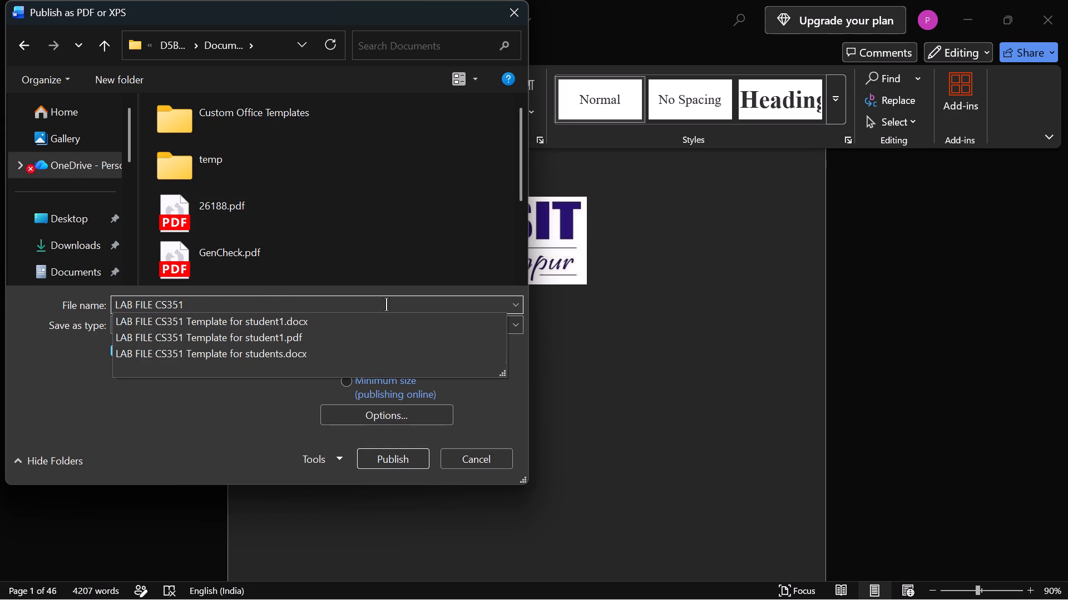
{"action": "type", "text": "full"}
{"action": "key", "text": "Return"}
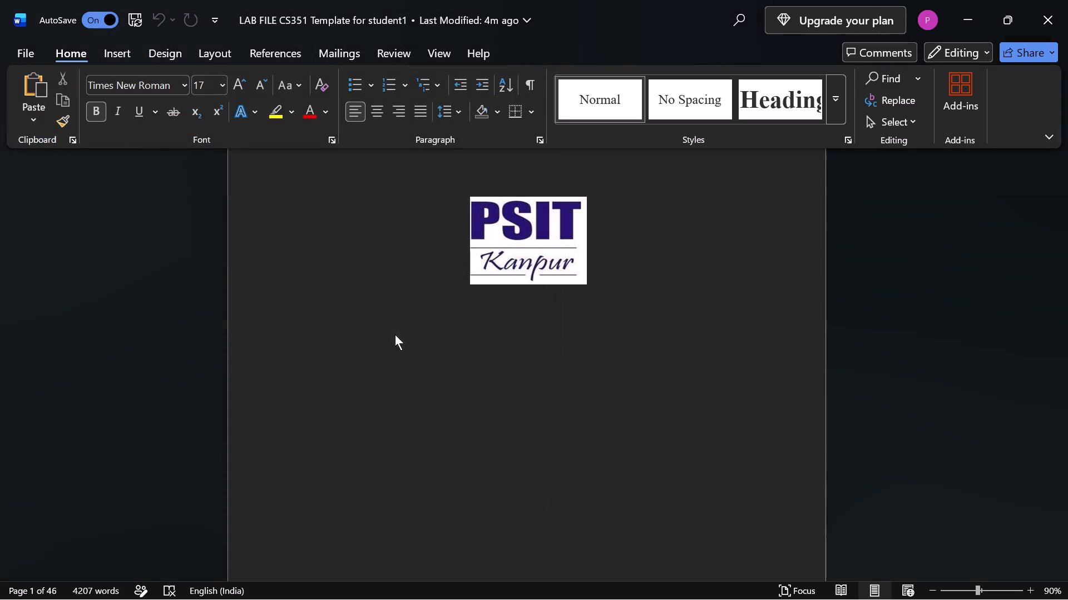
Look for the exported lab file PDF in File Explorer, checking Downloads and searching Home for "lab".
{"action": "left_click", "coordinate": [526, 570]}
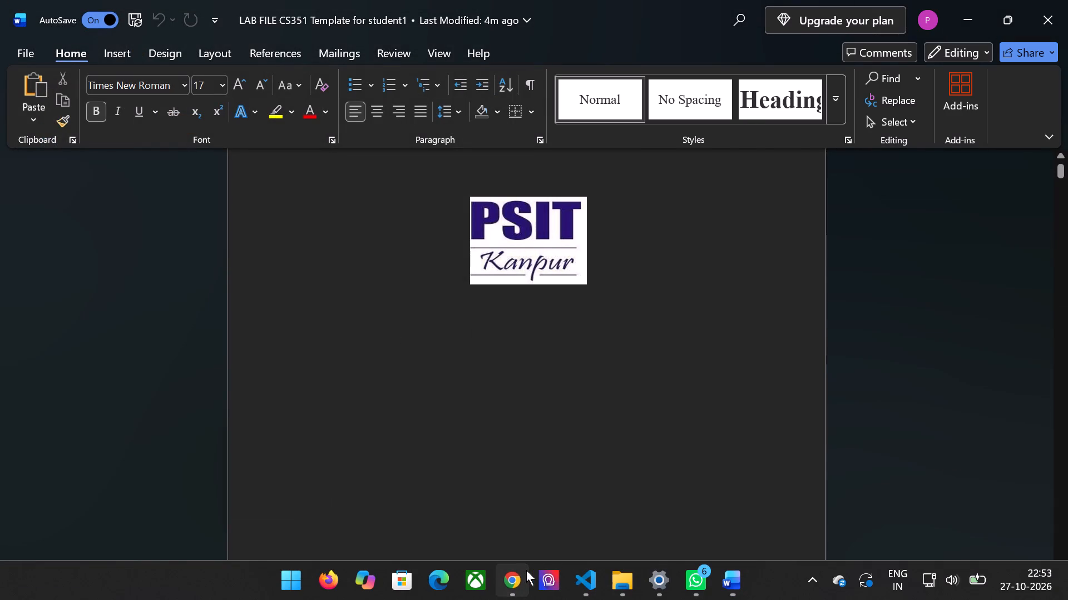
{"action": "left_click", "coordinate": [613, 570]}
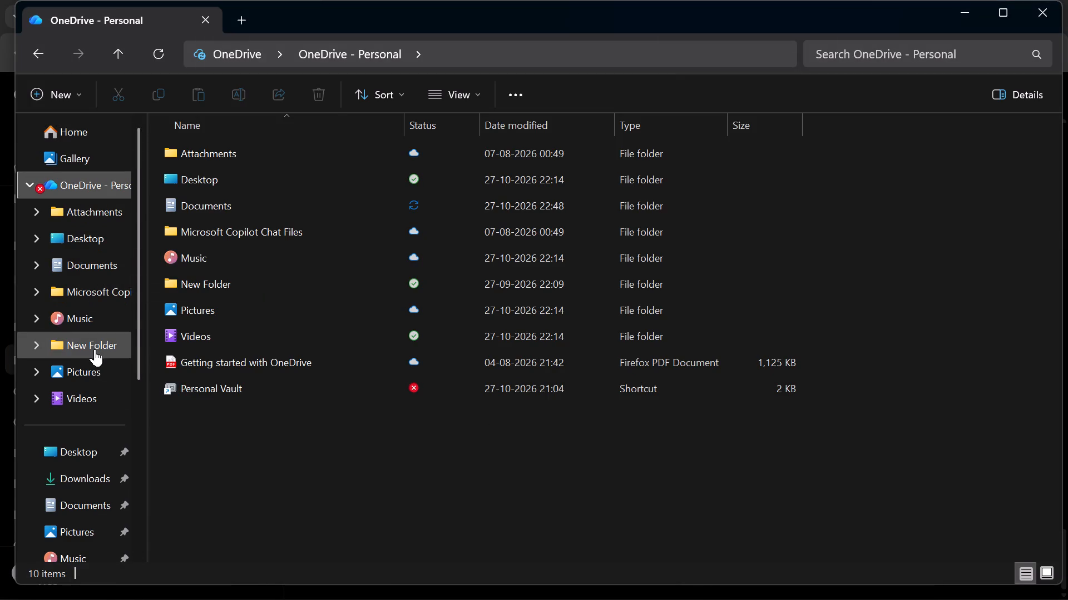
{"action": "double_click", "coordinate": [84, 486]}
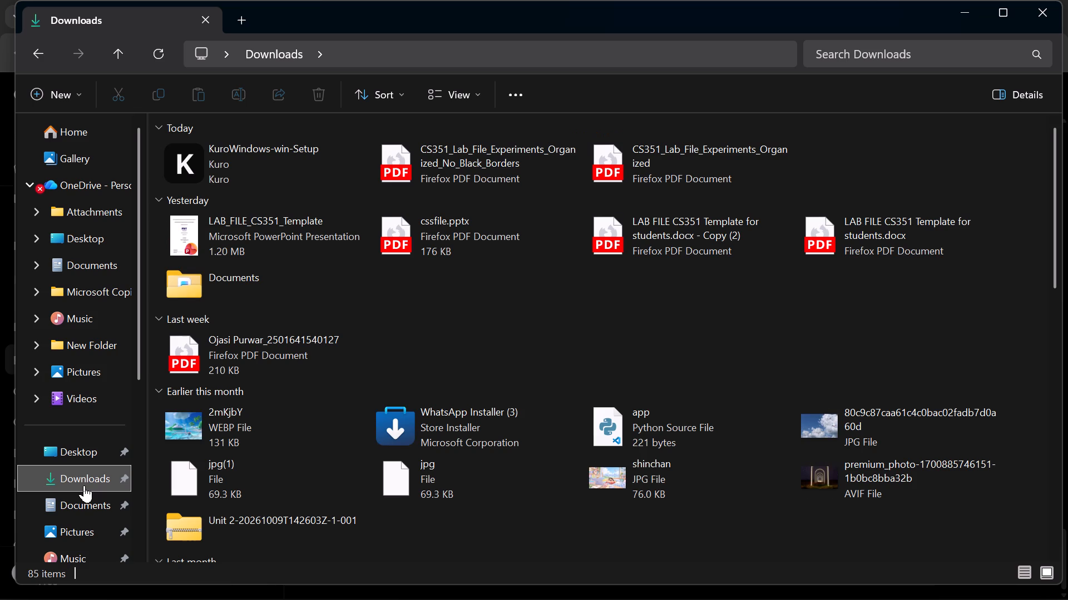
{"action": "scroll", "coordinate": [61, 305], "scroll_direction": "up", "scroll_amount": 1}
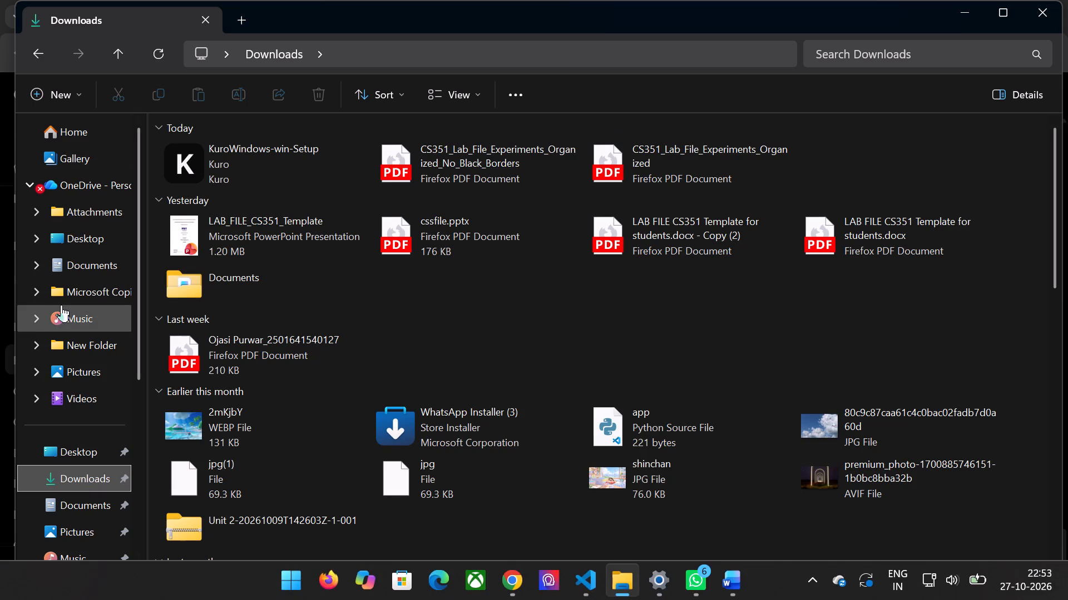
{"action": "scroll", "coordinate": [61, 305], "scroll_direction": "up", "scroll_amount": 1}
{"action": "scroll", "coordinate": [96, 355], "scroll_direction": "right", "scroll_amount": 1}
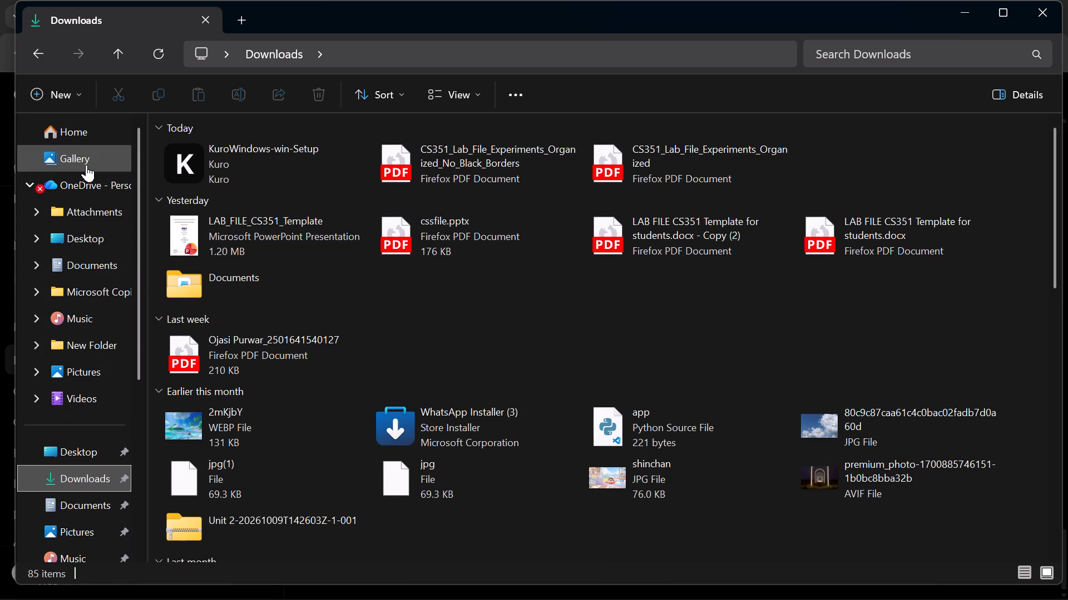
{"action": "double_click", "coordinate": [79, 144]}
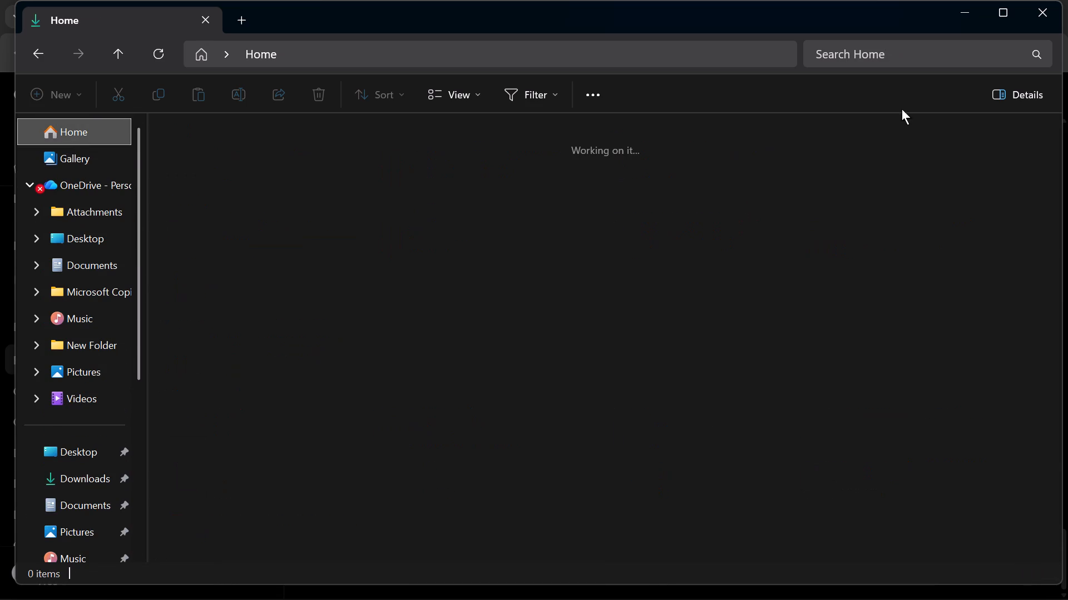
{"action": "left_click", "coordinate": [885, 59]}
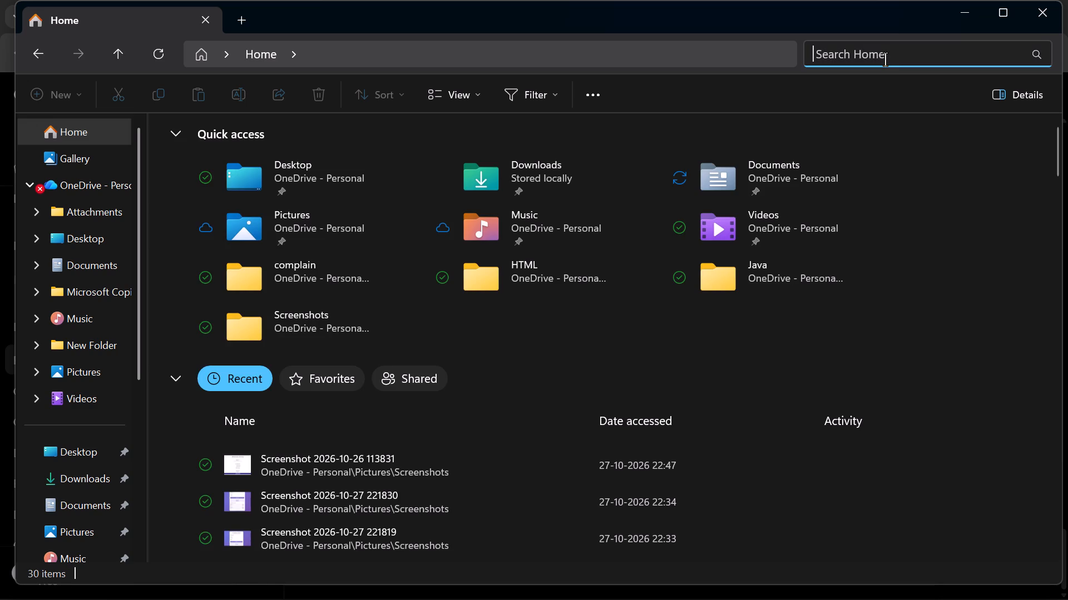
{"action": "type", "text": "lab"}
{"action": "key", "text": "space"}
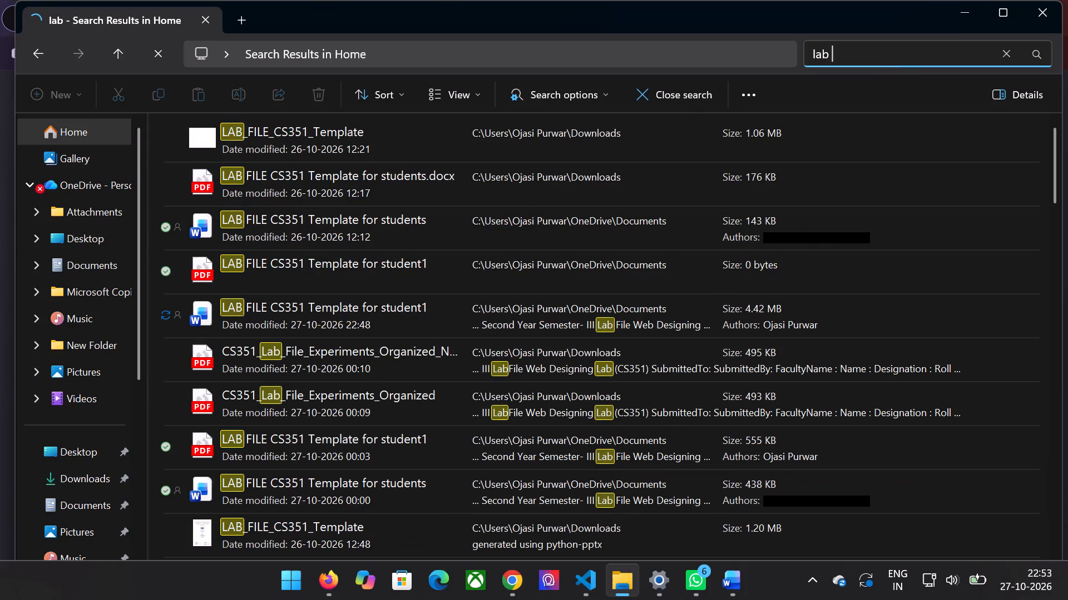
Reopen Word's Create PDF/XPS export and examine the destination folder's file list for the published PDF, without publishing again.
{"action": "left_click", "coordinate": [730, 591]}
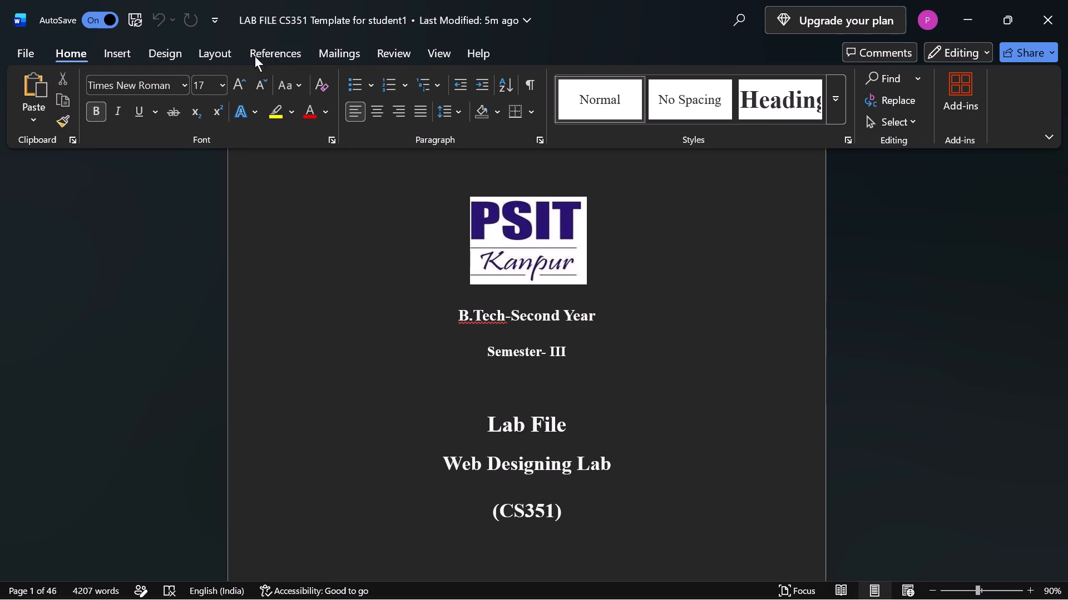
{"action": "left_click", "coordinate": [26, 53]}
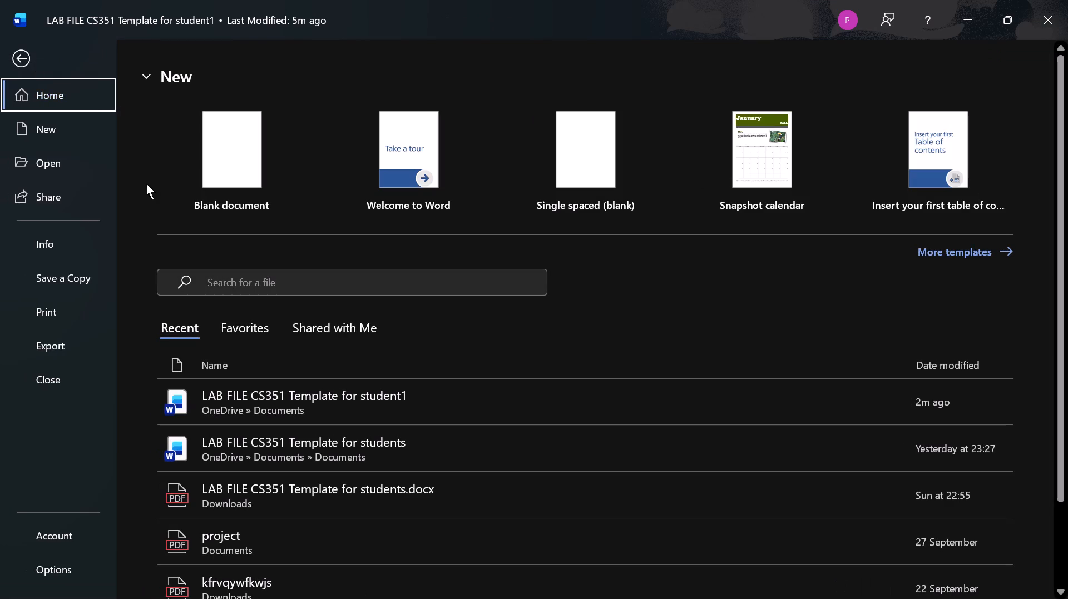
{"action": "left_click", "coordinate": [74, 334]}
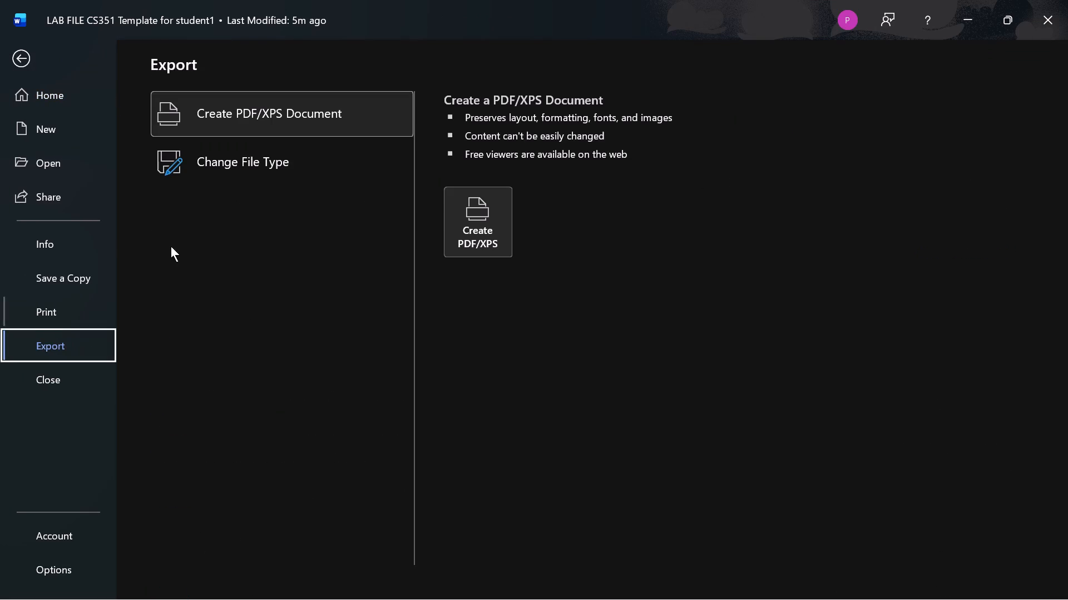
{"action": "left_click", "coordinate": [477, 204]}
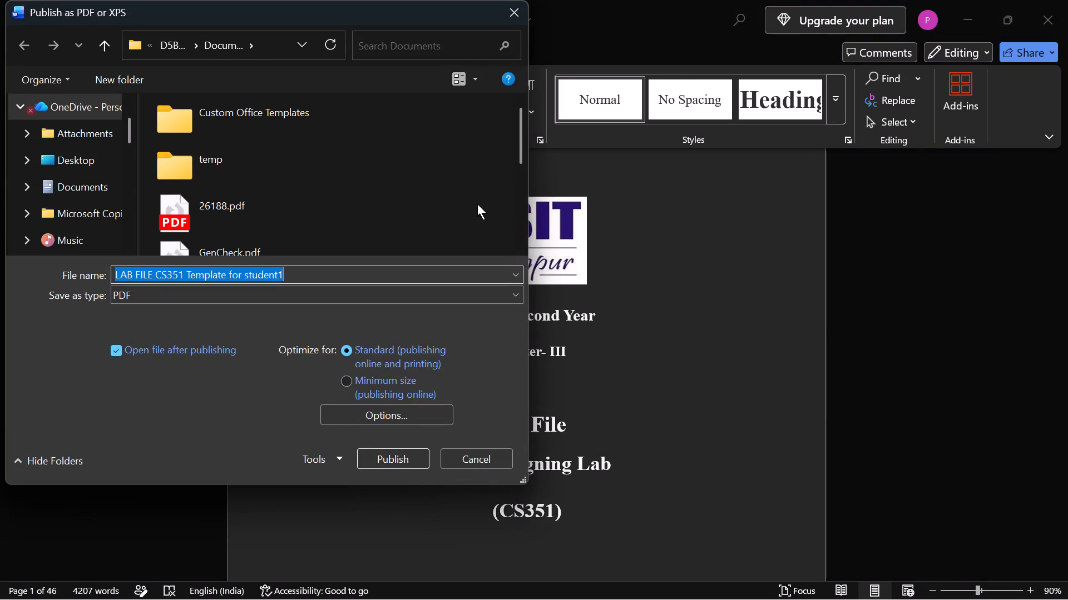
{"action": "scroll", "coordinate": [377, 185], "scroll_direction": "down", "scroll_amount": 2}
{"action": "scroll", "coordinate": [377, 185], "scroll_direction": "up", "scroll_amount": 1}
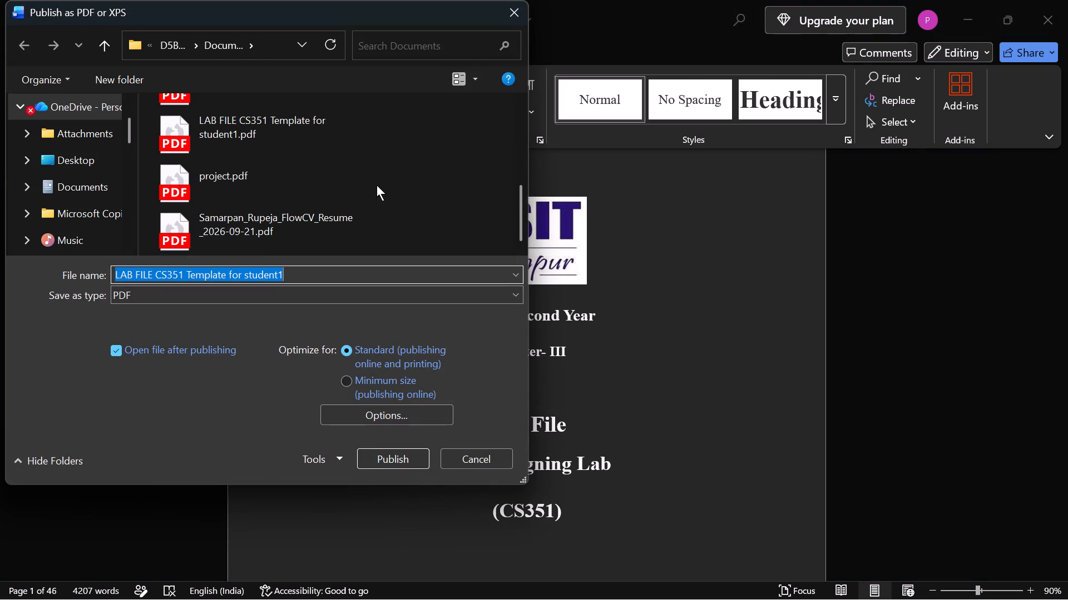
{"action": "scroll", "coordinate": [377, 185], "scroll_direction": "up", "scroll_amount": 1}
{"action": "scroll", "coordinate": [377, 185], "scroll_direction": "down", "scroll_amount": 1}
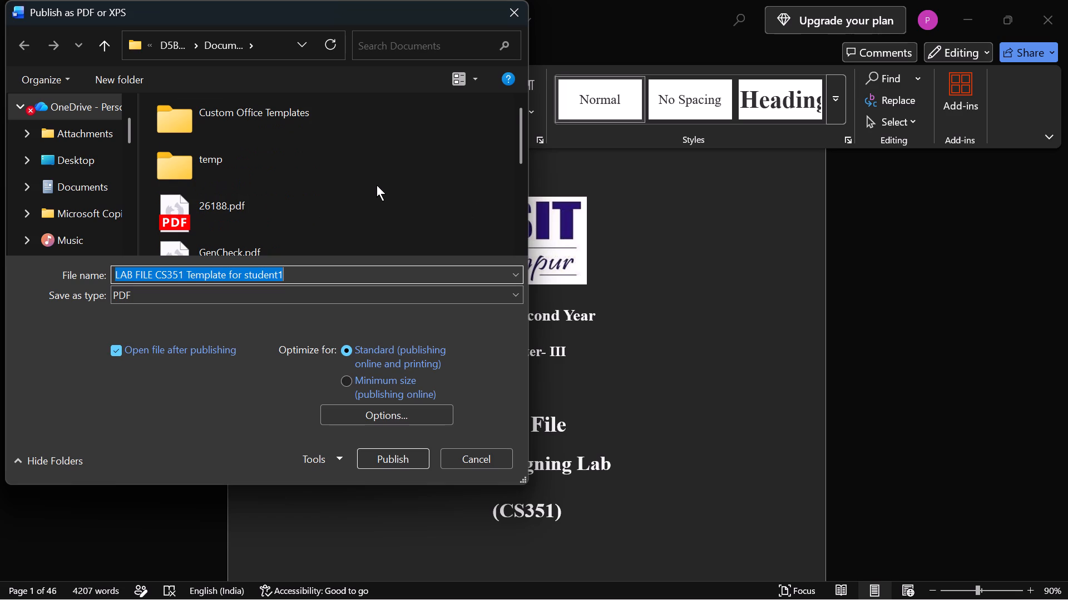
{"action": "scroll", "coordinate": [377, 185], "scroll_direction": "down", "scroll_amount": 2}
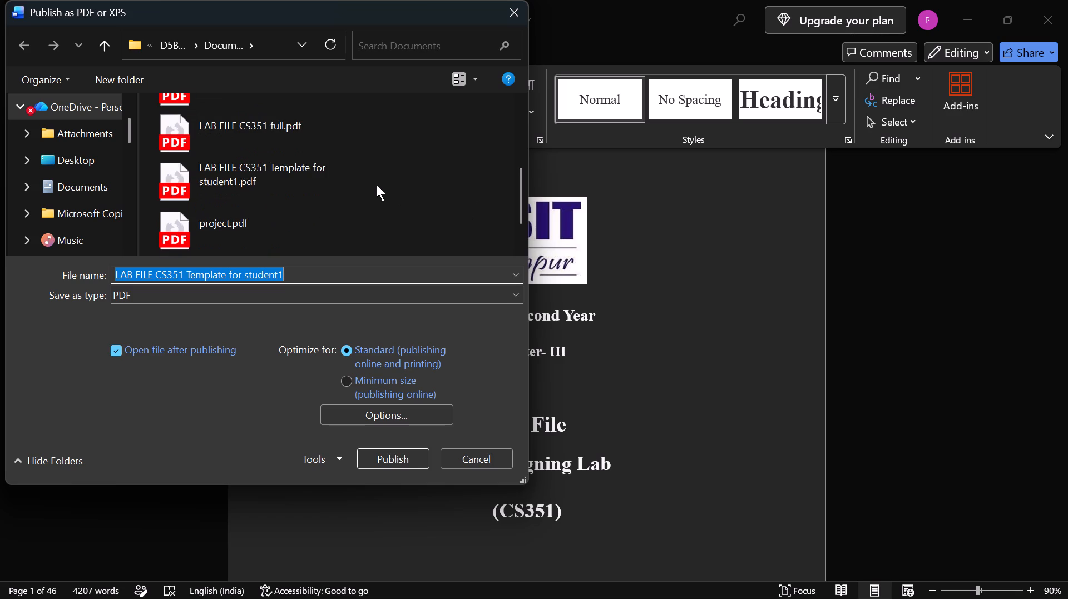
{"action": "scroll", "coordinate": [377, 185], "scroll_direction": "down", "scroll_amount": 3}
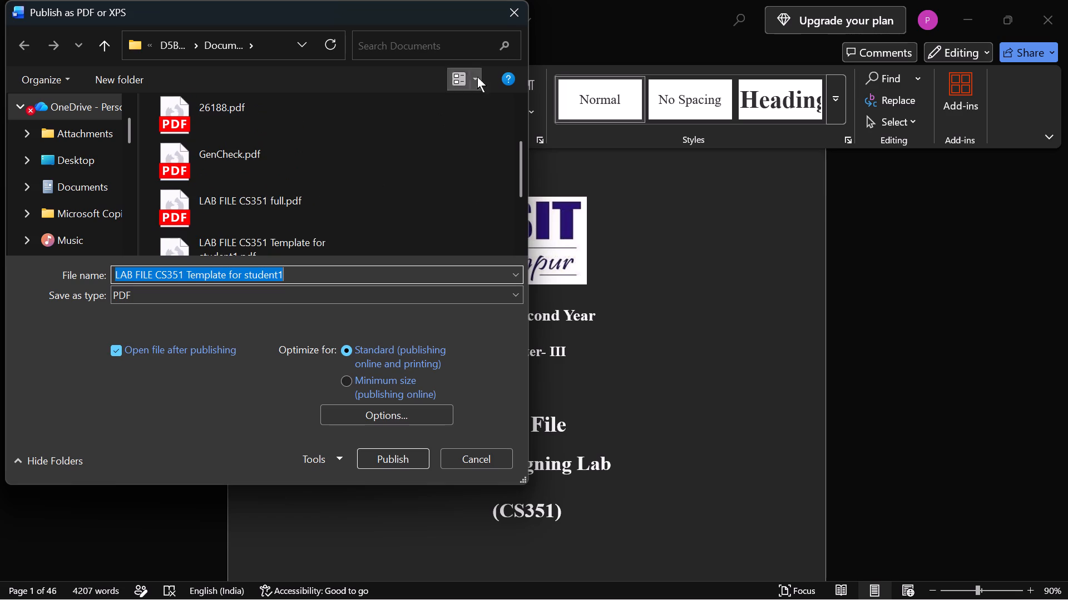
{"action": "left_click", "coordinate": [509, 17]}
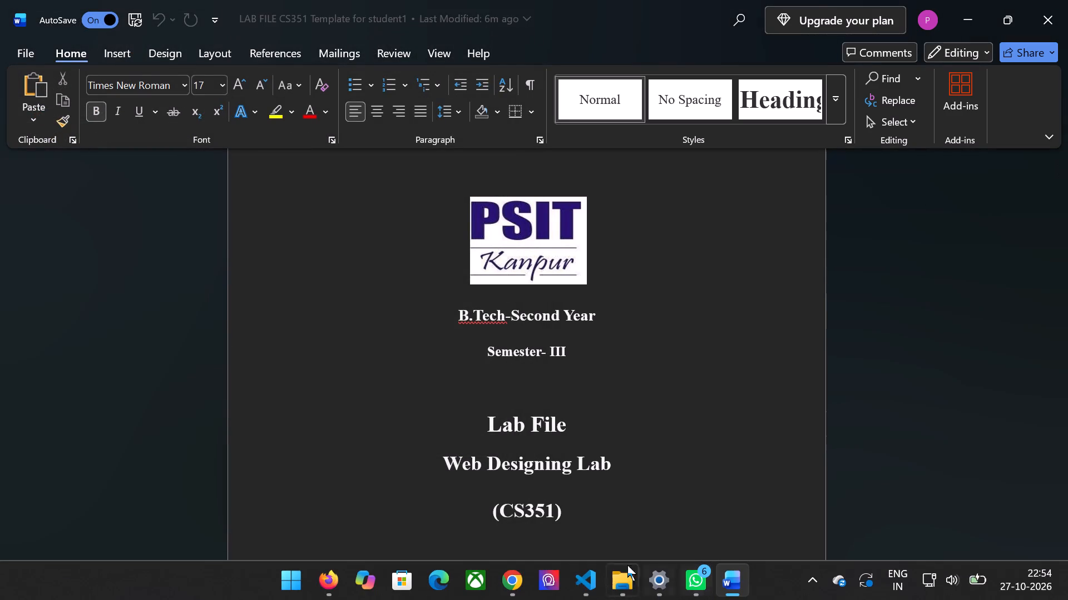
Copy the "LAB FILE CS351 full" PDF from the OneDrive Documents folder in File Explorer.
{"action": "double_click", "coordinate": [608, 573]}
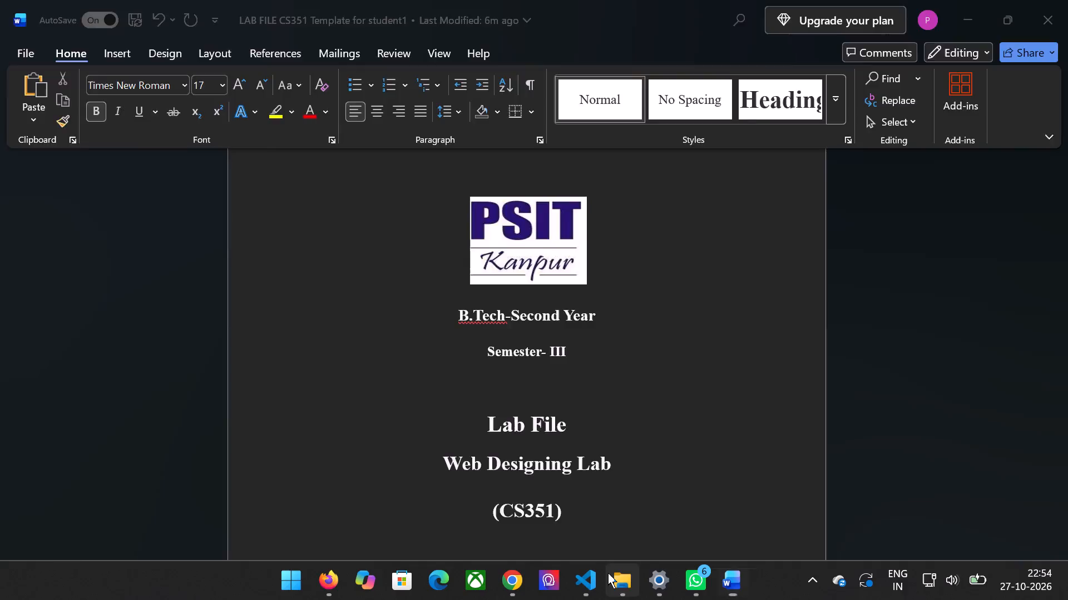
{"action": "left_click", "coordinate": [608, 573]}
{"action": "double_click", "coordinate": [88, 185]}
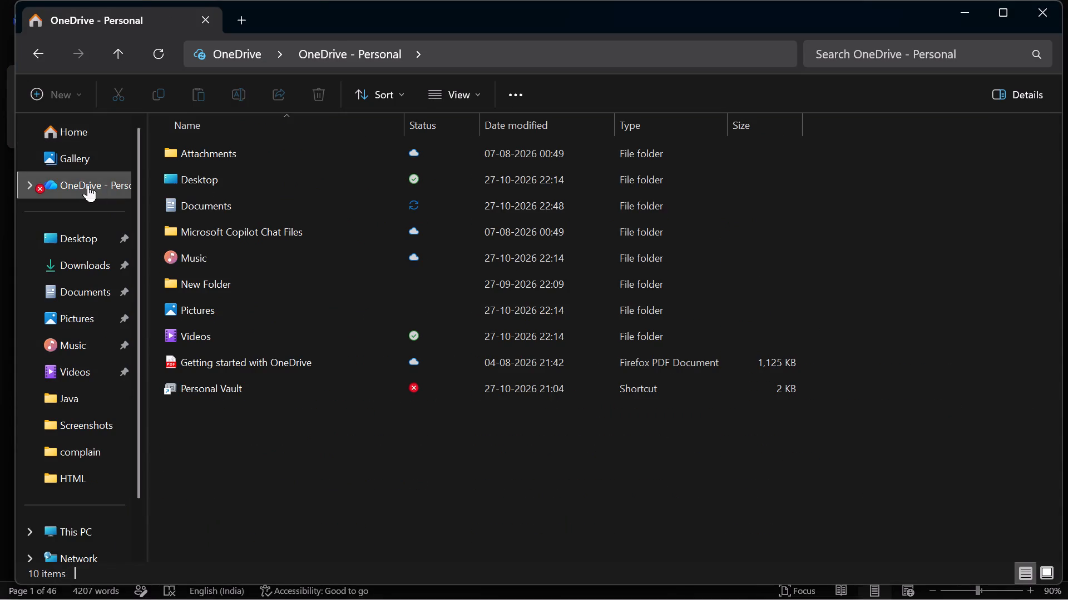
{"action": "double_click", "coordinate": [234, 199]}
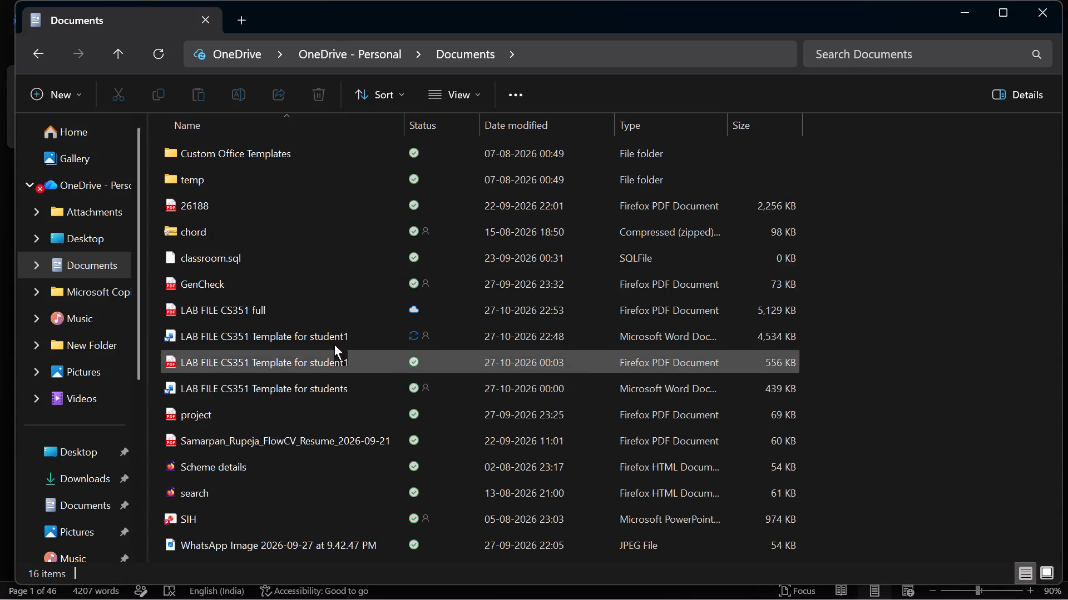
{"action": "left_click", "coordinate": [333, 309]}
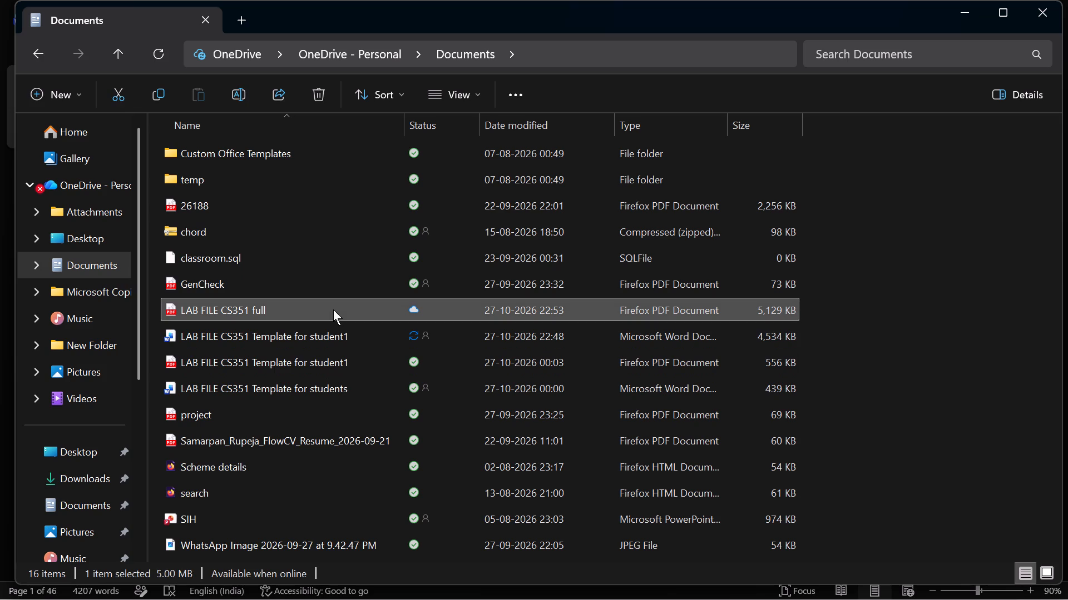
{"action": "key", "text": "ctrl+c"}
{"action": "key", "text": "ctrl+c"}
{"action": "key", "text": "ctrl+c"}
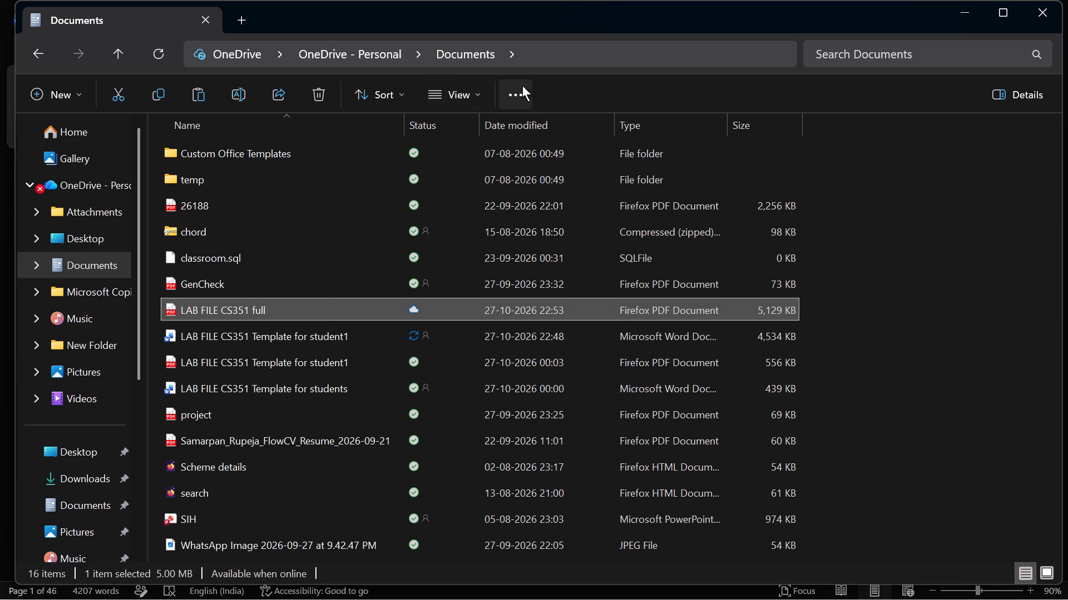
{"action": "left_click", "coordinate": [529, 88]}
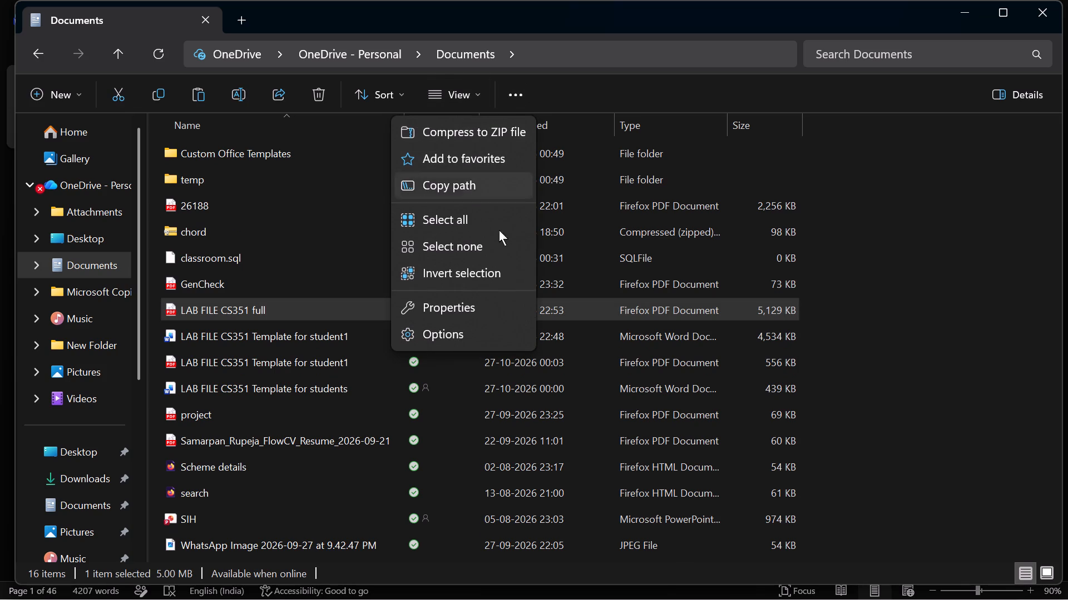
{"action": "left_click", "coordinate": [238, 304]}
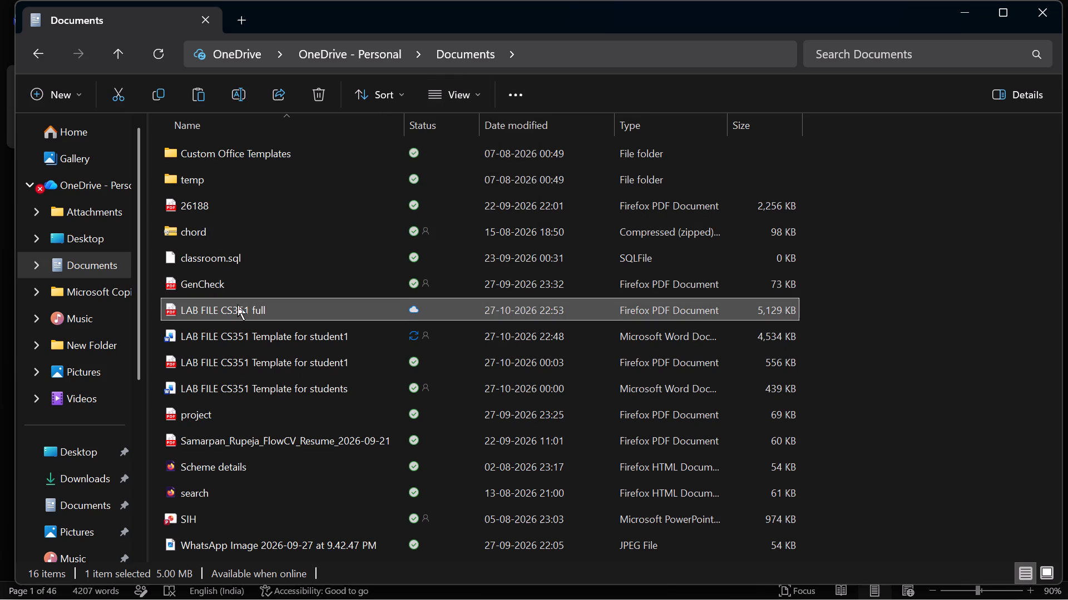
{"action": "right_click", "coordinate": [238, 304]}
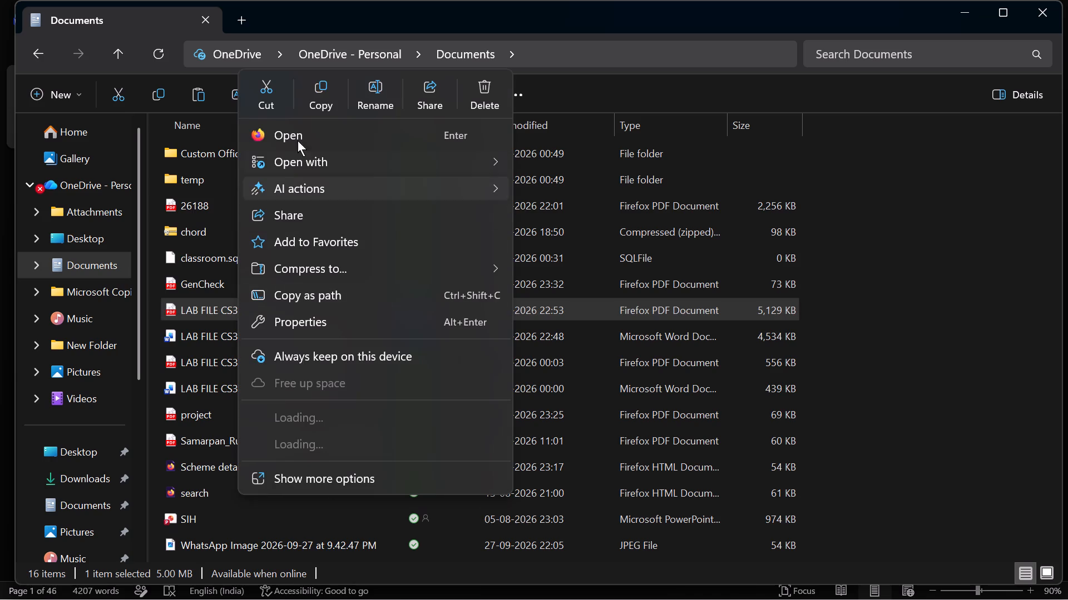
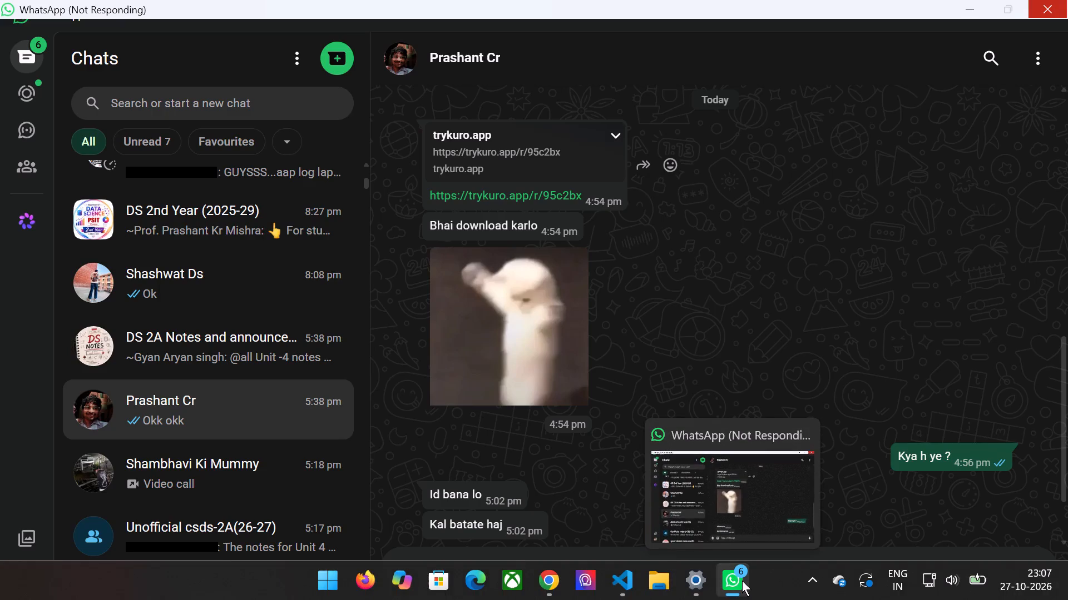
{"action": "left_click", "coordinate": [805, 446]}
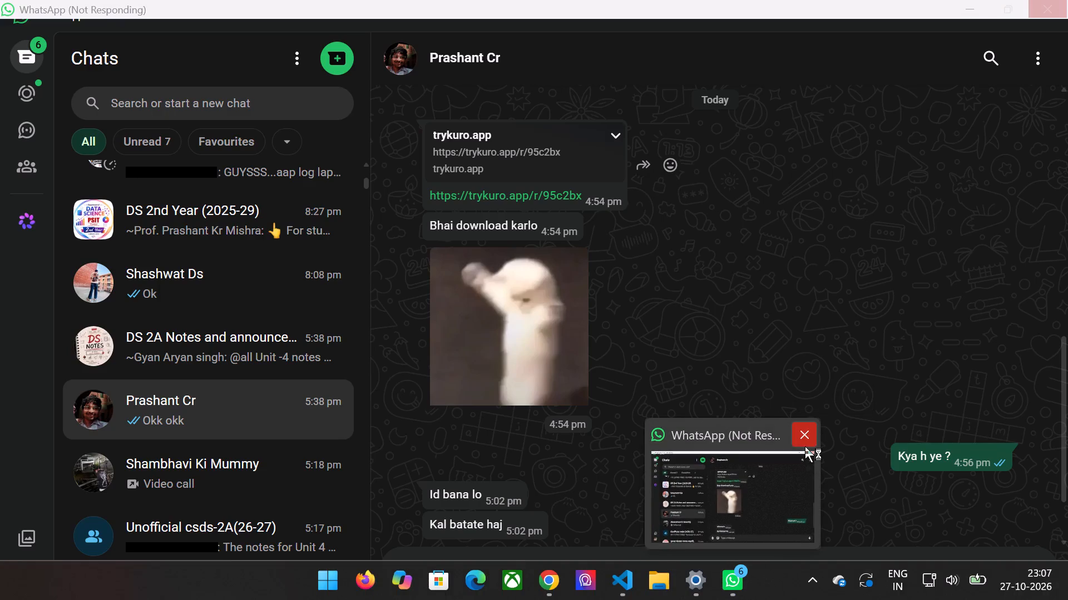
{"action": "triple_click", "coordinate": [805, 446]}
{"action": "double_click", "coordinate": [805, 446]}
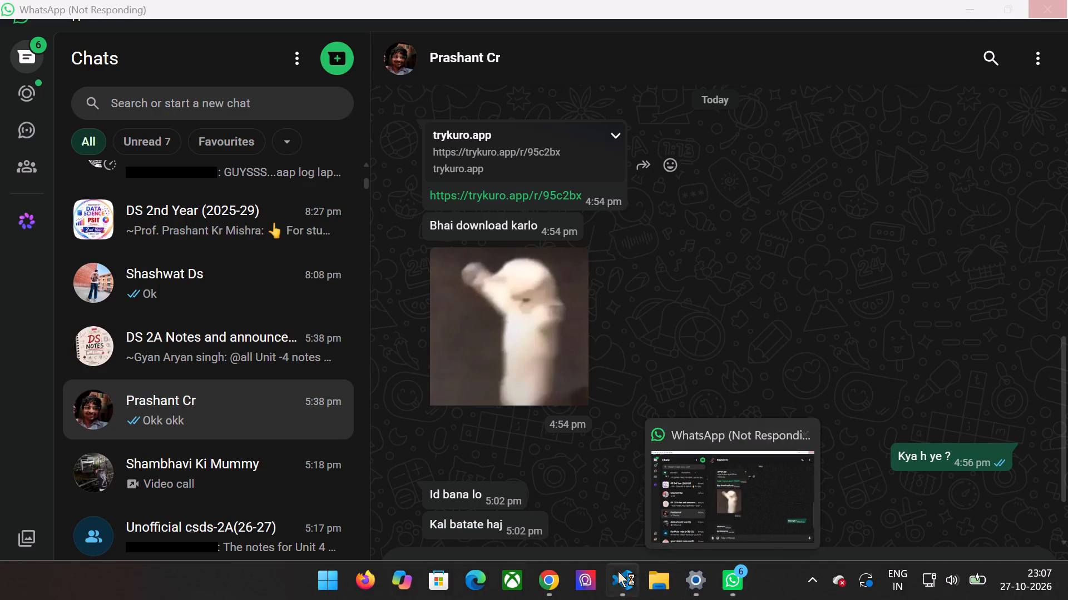
{"action": "left_click", "coordinate": [615, 574]}
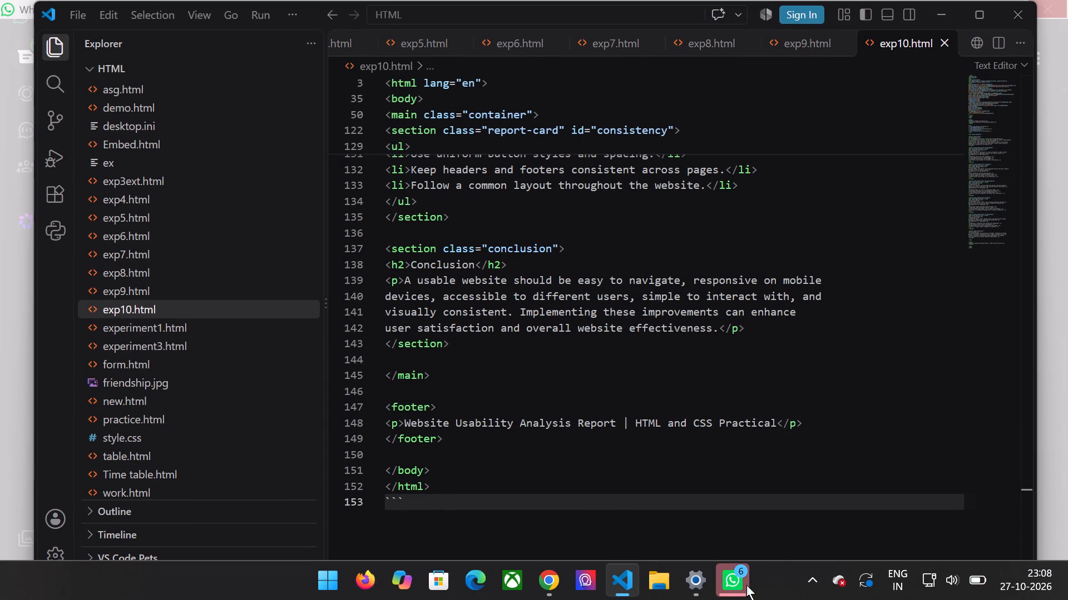
{"action": "left_click", "coordinate": [787, 443]}
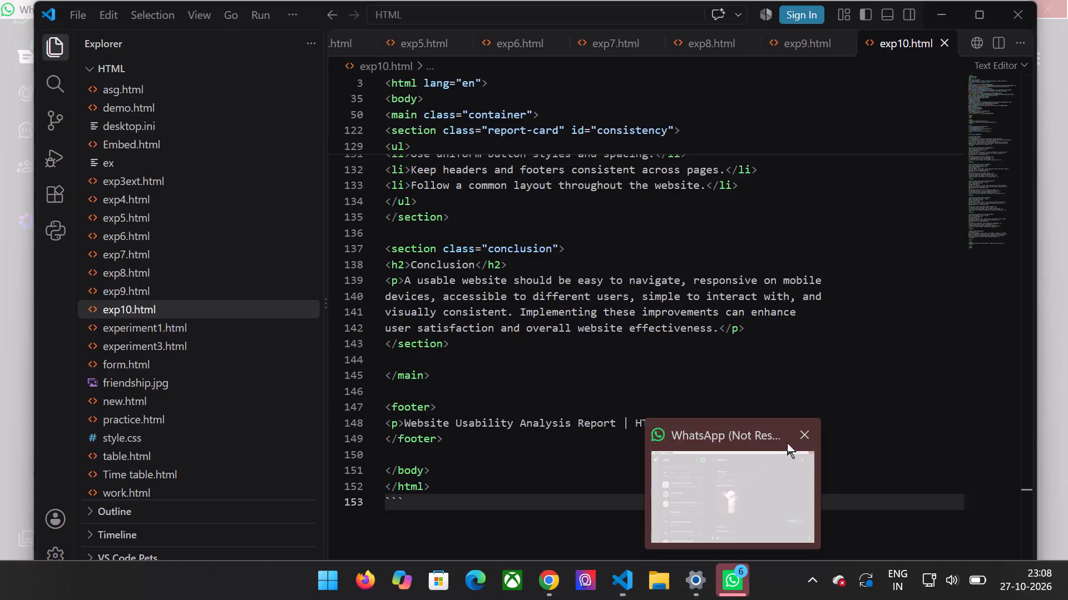
{"action": "left_click", "coordinate": [500, 317]}
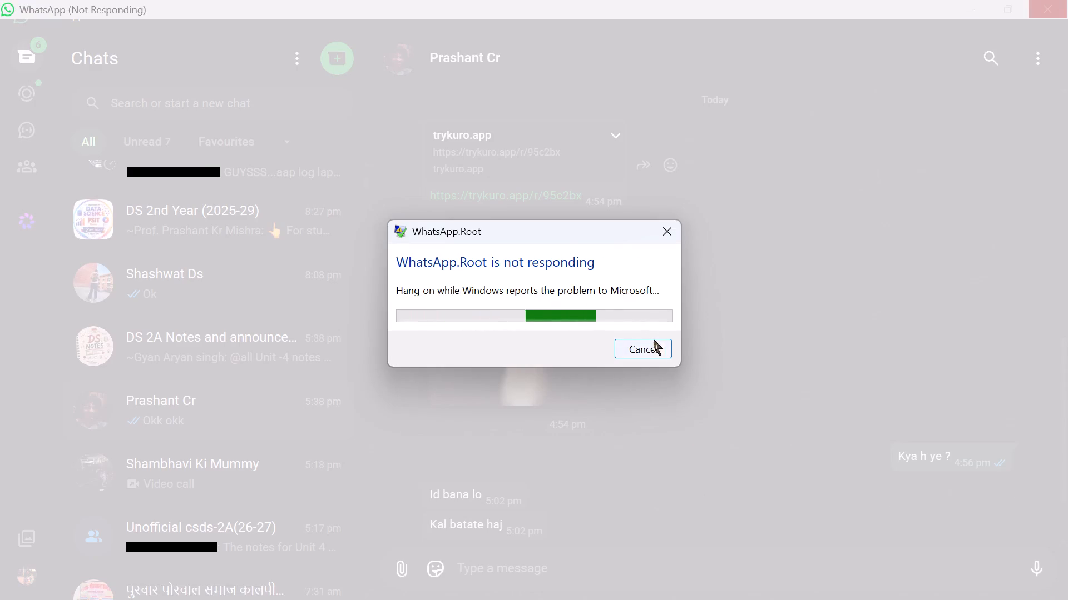
{"action": "left_click", "coordinate": [640, 347]}
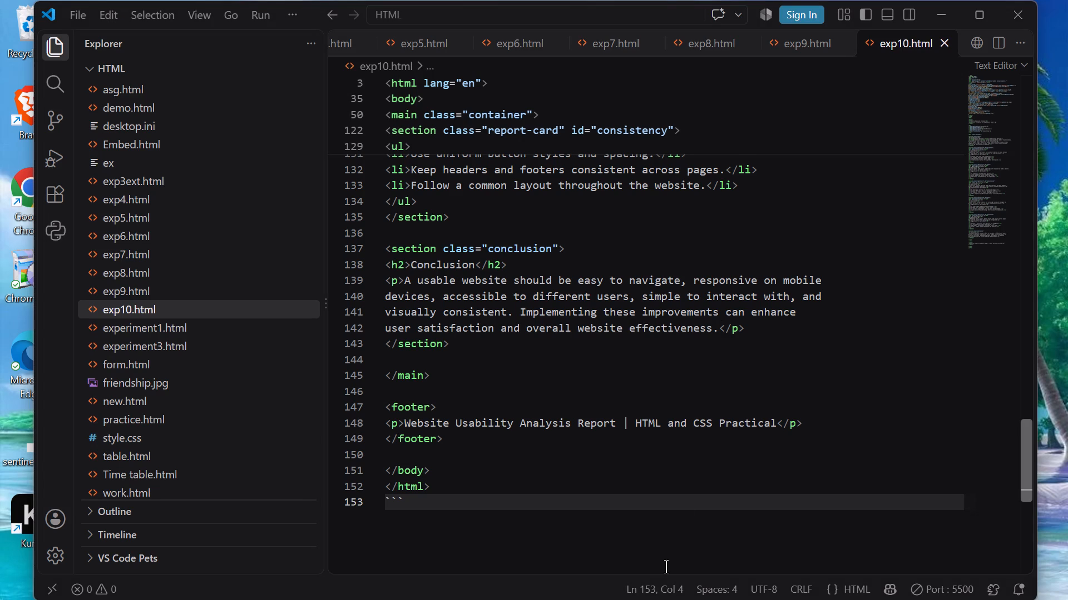
Close the Visual Studio Code window with exp10.html open.
{"action": "scroll", "coordinate": [719, 410], "scroll_direction": "up", "scroll_amount": 6}
{"action": "left_click", "coordinate": [1034, 15]}
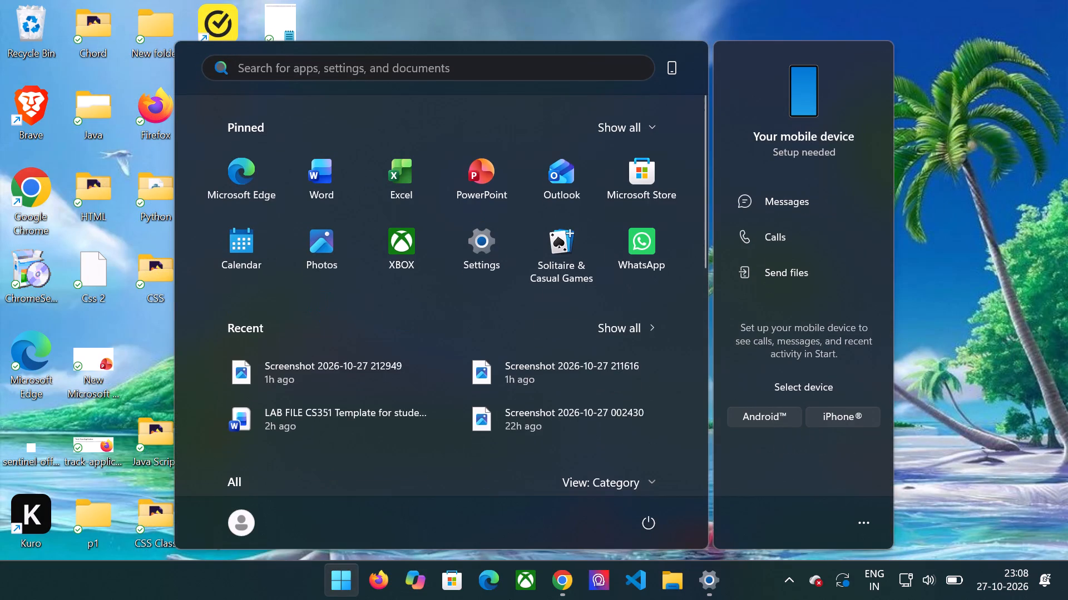
Dismiss the Start menu and open a File Explorer window.
{"action": "left_click", "coordinate": [1054, 253]}
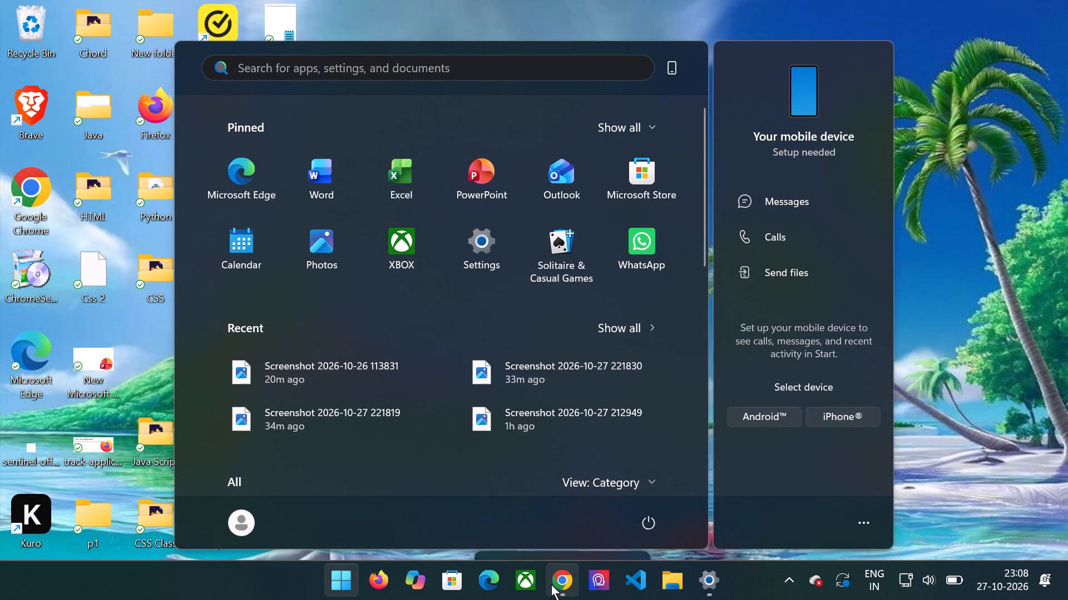
{"action": "double_click", "coordinate": [681, 578]}
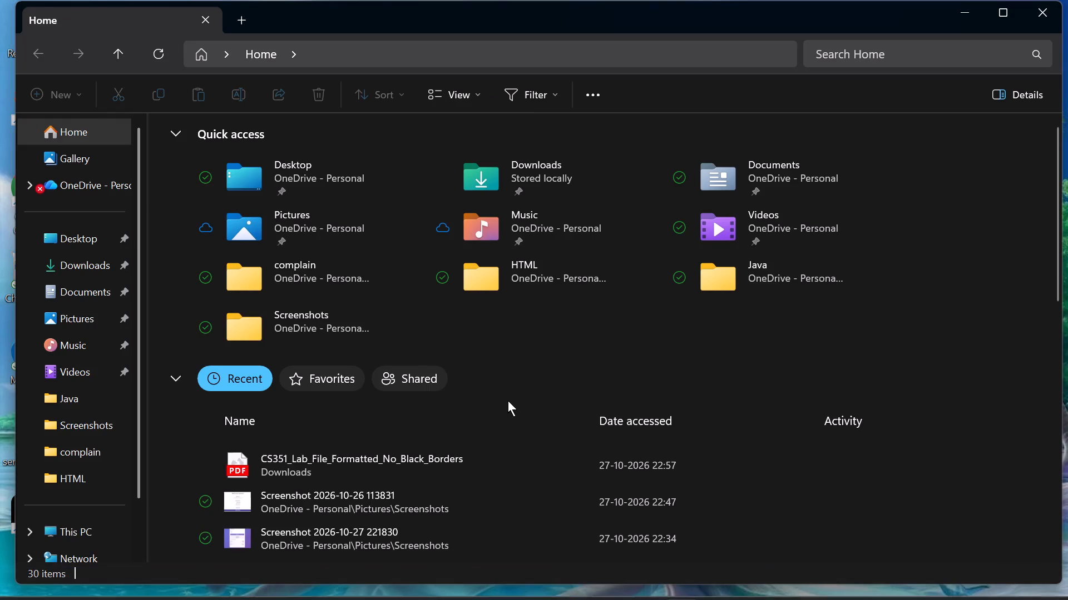
Go to the Downloads folder in File Explorer.
{"action": "scroll", "coordinate": [370, 359], "scroll_direction": "up", "scroll_amount": 1}
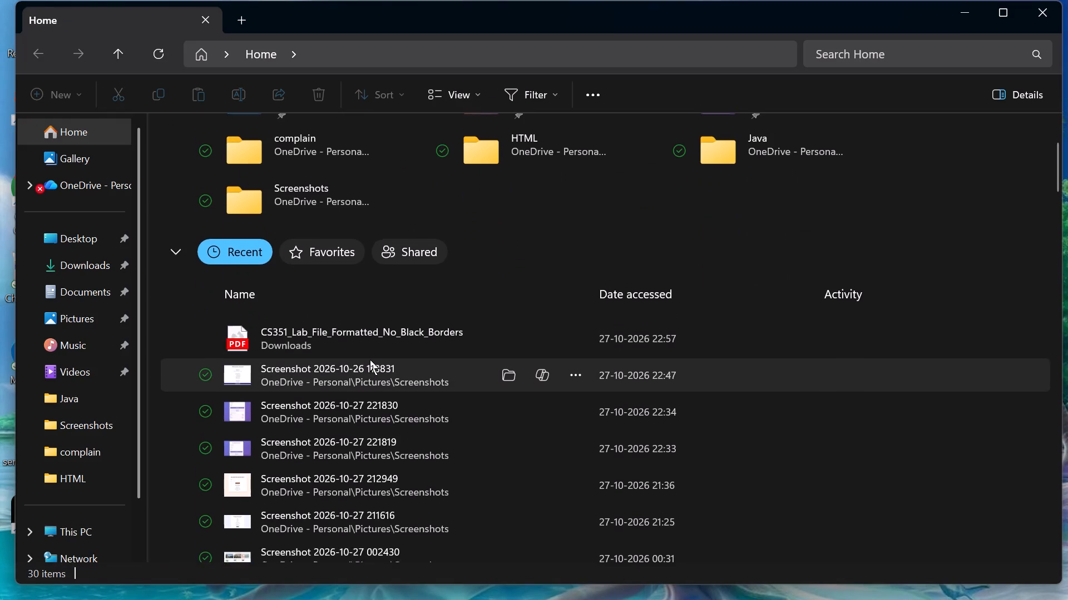
{"action": "scroll", "coordinate": [370, 359], "scroll_direction": "up", "scroll_amount": 1}
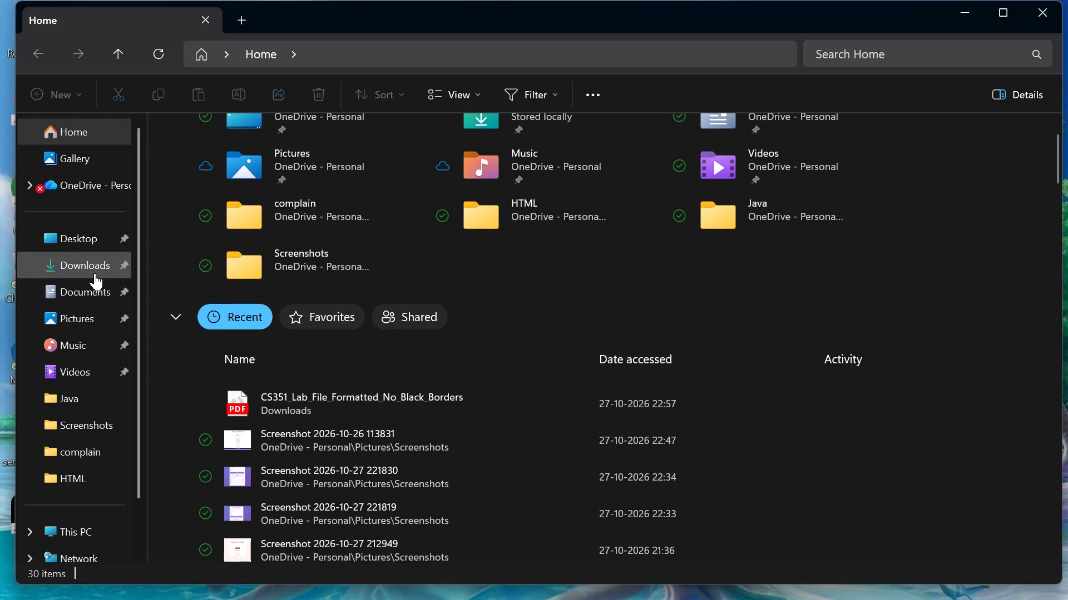
{"action": "double_click", "coordinate": [95, 273]}
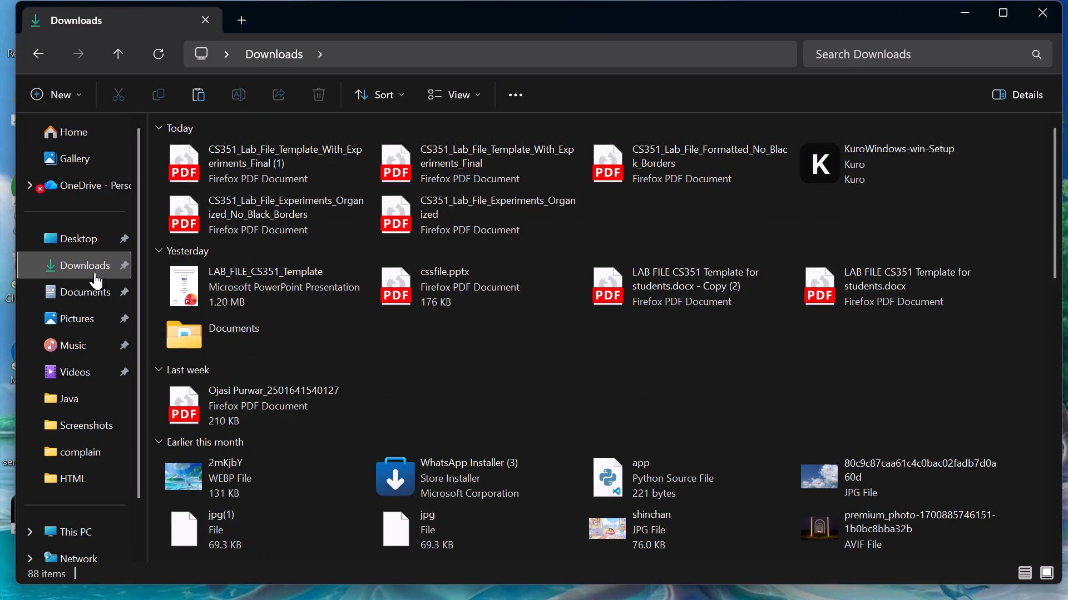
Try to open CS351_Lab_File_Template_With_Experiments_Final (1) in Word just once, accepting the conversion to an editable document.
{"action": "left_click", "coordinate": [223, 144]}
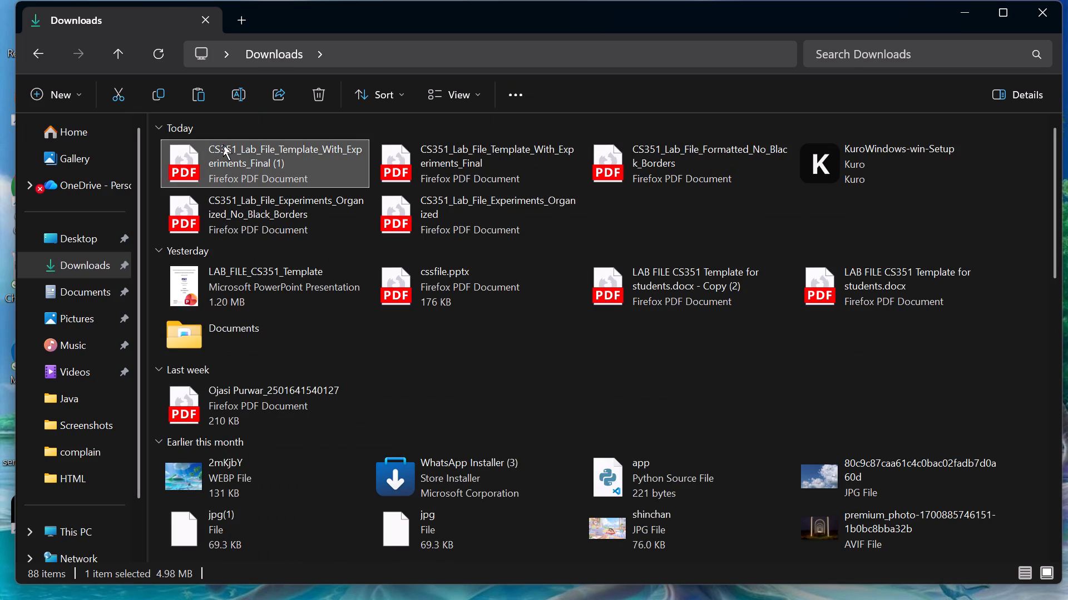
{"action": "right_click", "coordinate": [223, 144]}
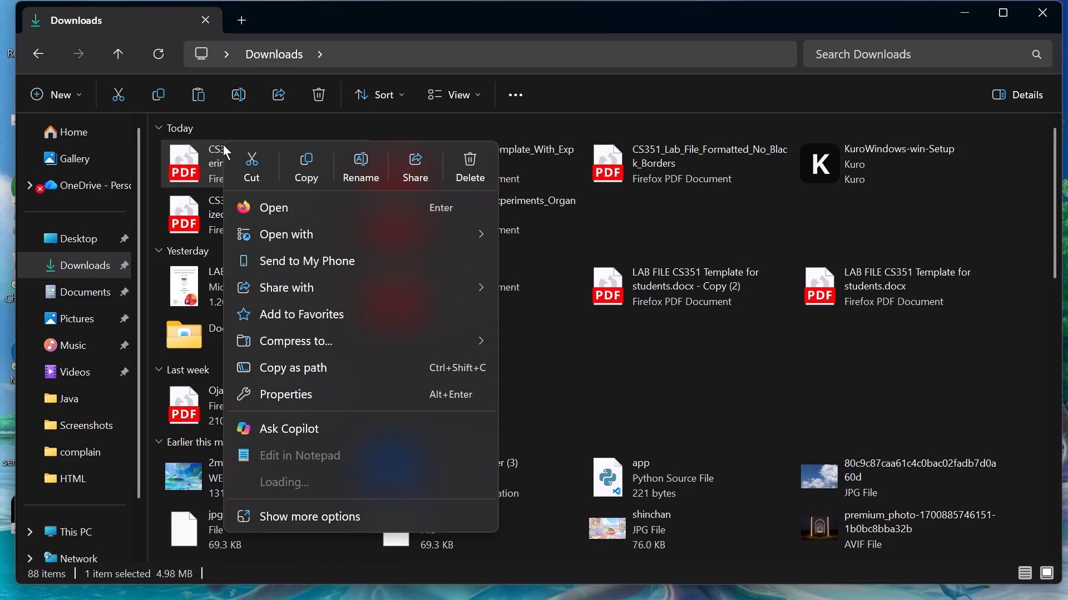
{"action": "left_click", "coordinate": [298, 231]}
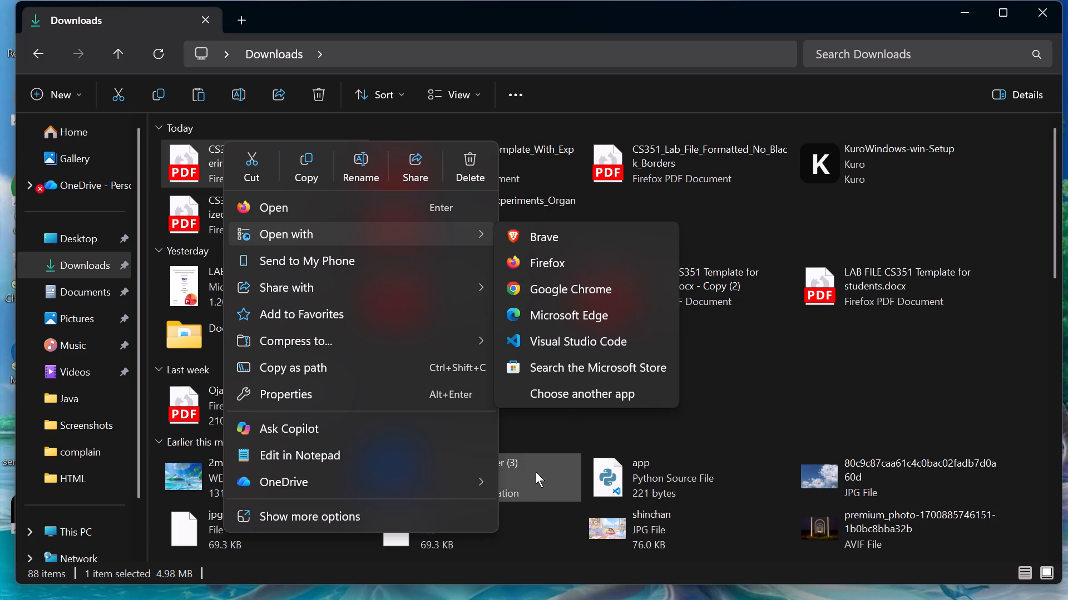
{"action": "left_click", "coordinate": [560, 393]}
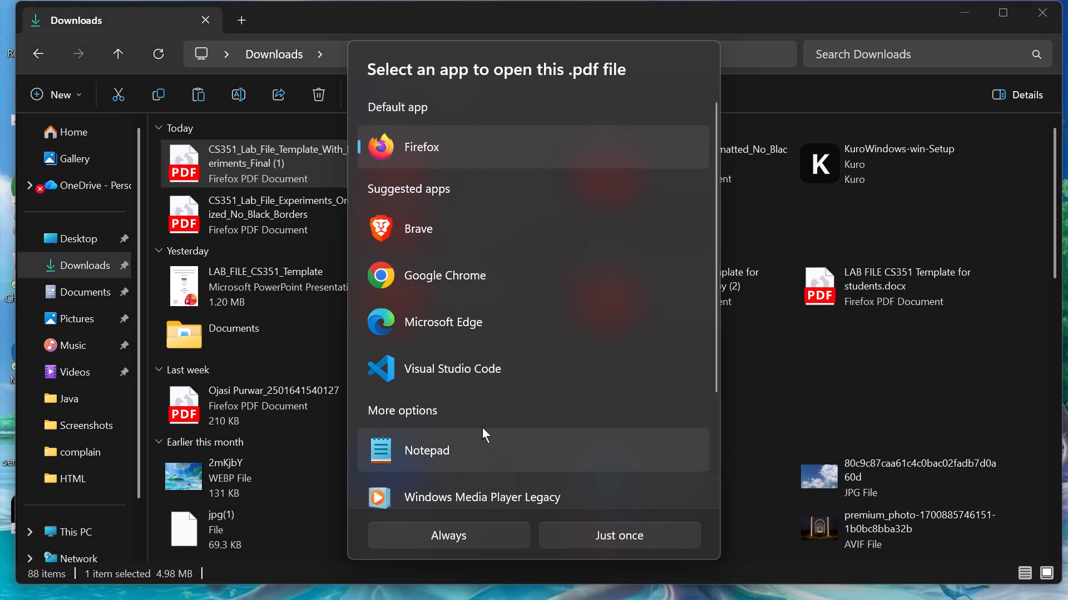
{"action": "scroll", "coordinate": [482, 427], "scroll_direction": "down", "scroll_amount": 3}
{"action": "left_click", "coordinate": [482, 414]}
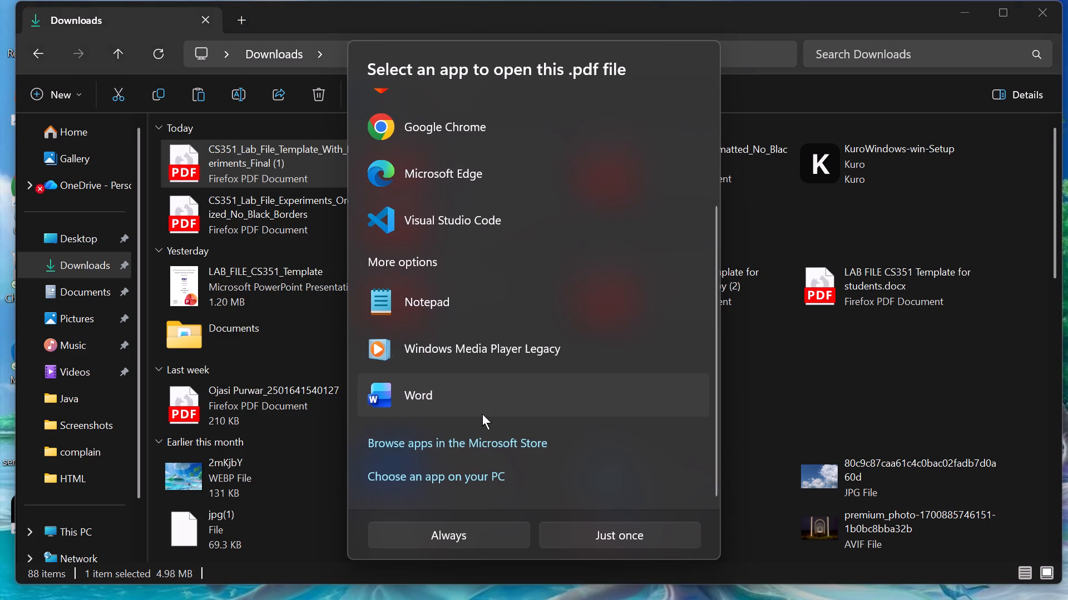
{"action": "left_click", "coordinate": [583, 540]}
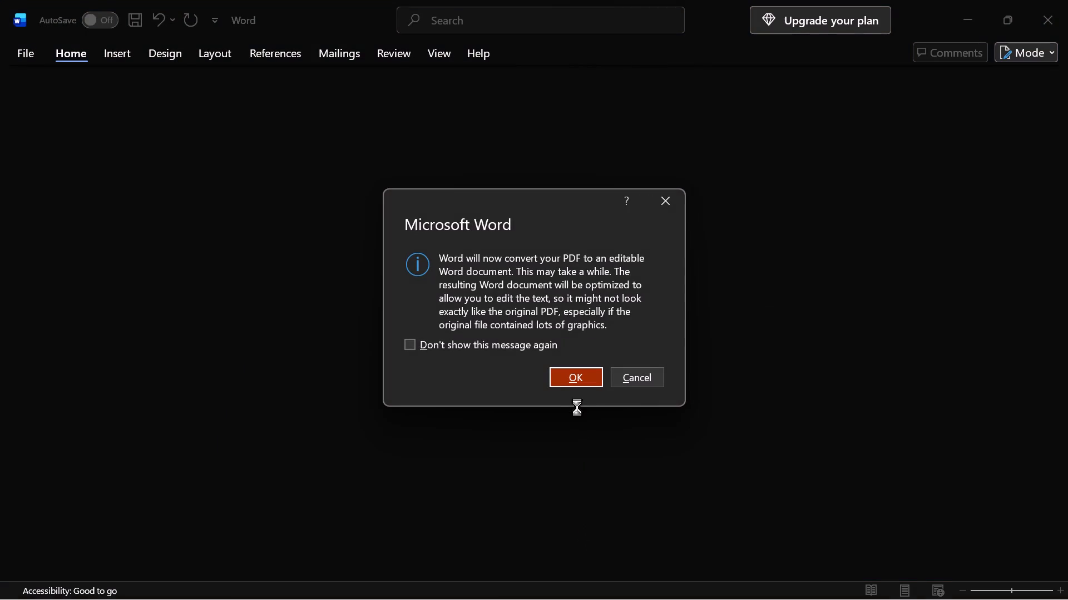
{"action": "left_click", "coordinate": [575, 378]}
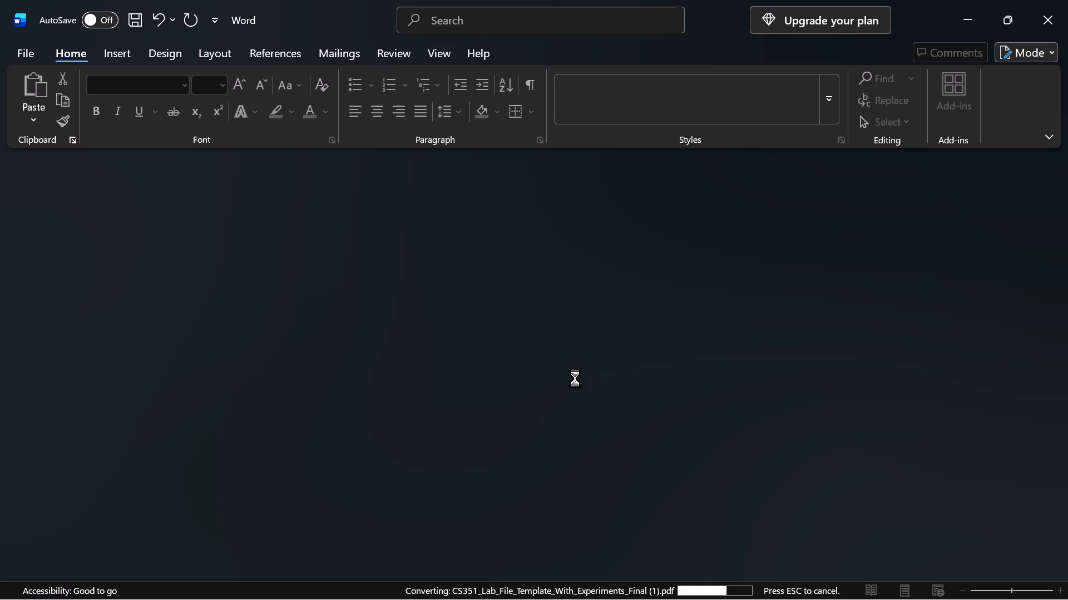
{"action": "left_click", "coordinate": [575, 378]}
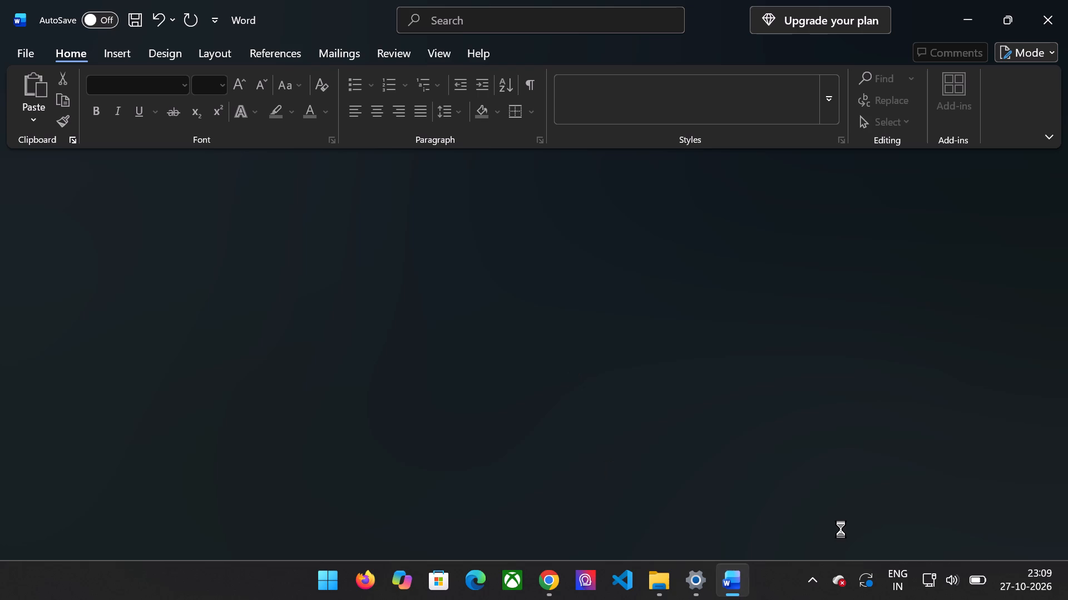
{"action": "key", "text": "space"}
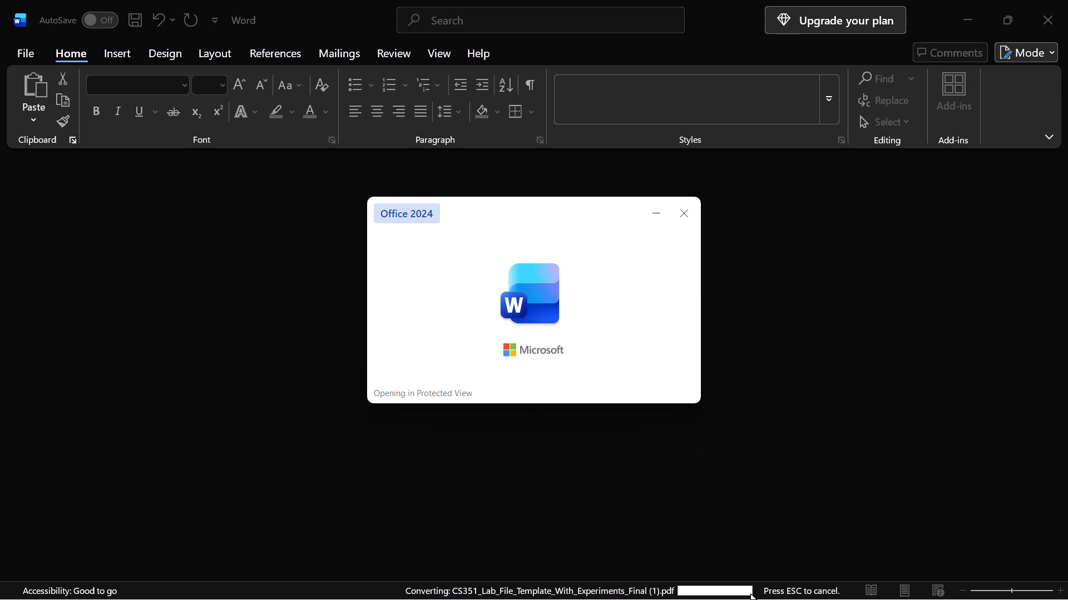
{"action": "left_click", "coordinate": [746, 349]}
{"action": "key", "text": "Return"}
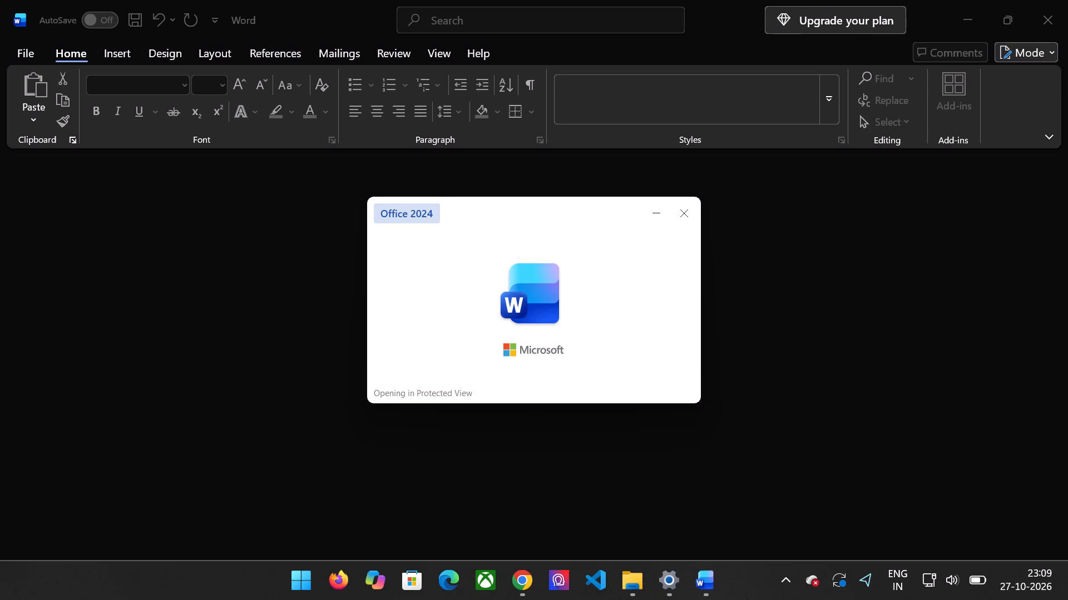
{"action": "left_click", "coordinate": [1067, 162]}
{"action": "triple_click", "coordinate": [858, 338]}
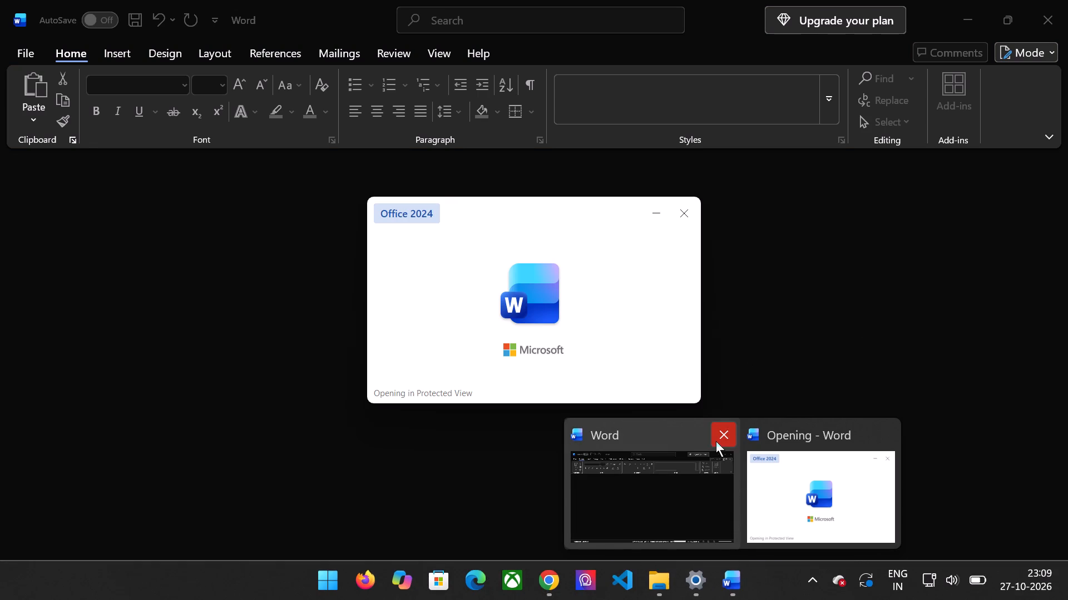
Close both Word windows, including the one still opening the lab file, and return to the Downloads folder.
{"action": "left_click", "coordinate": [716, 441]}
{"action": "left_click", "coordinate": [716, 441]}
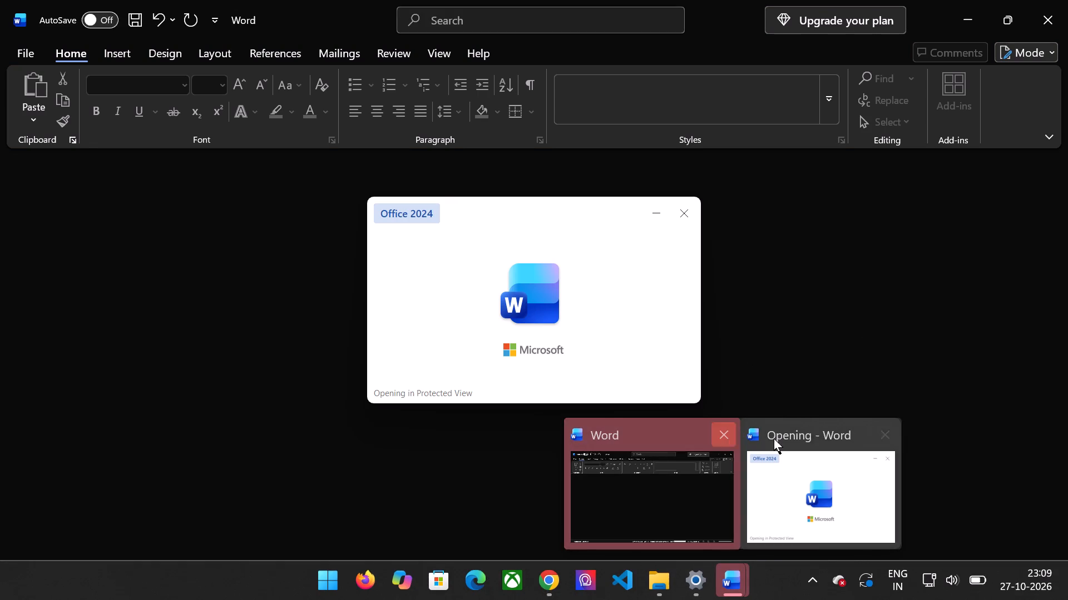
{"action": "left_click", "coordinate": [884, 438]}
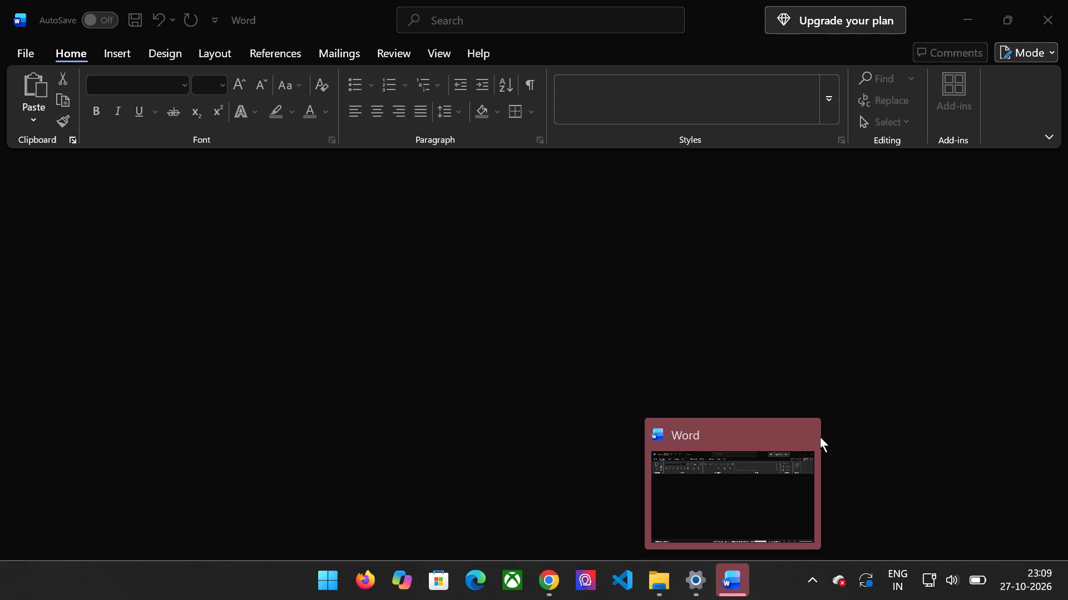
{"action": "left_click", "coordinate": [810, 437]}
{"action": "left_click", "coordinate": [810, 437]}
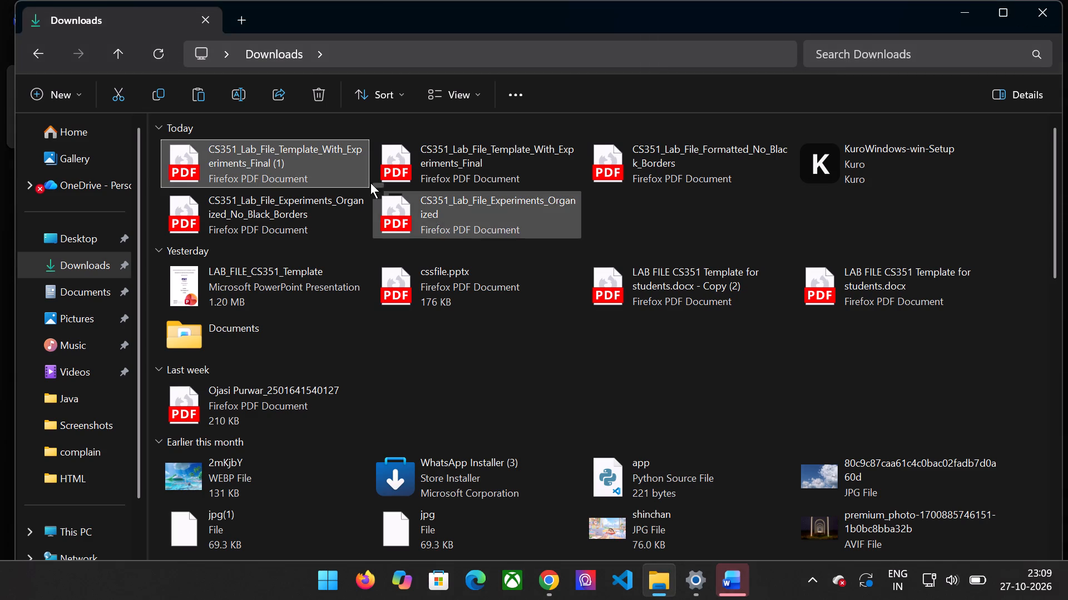
Open CS351_Lab_File_Template_With_Experiments_Final (1) with Word just once again and accept converting the PDF to an editable document.
{"action": "right_click", "coordinate": [353, 166]}
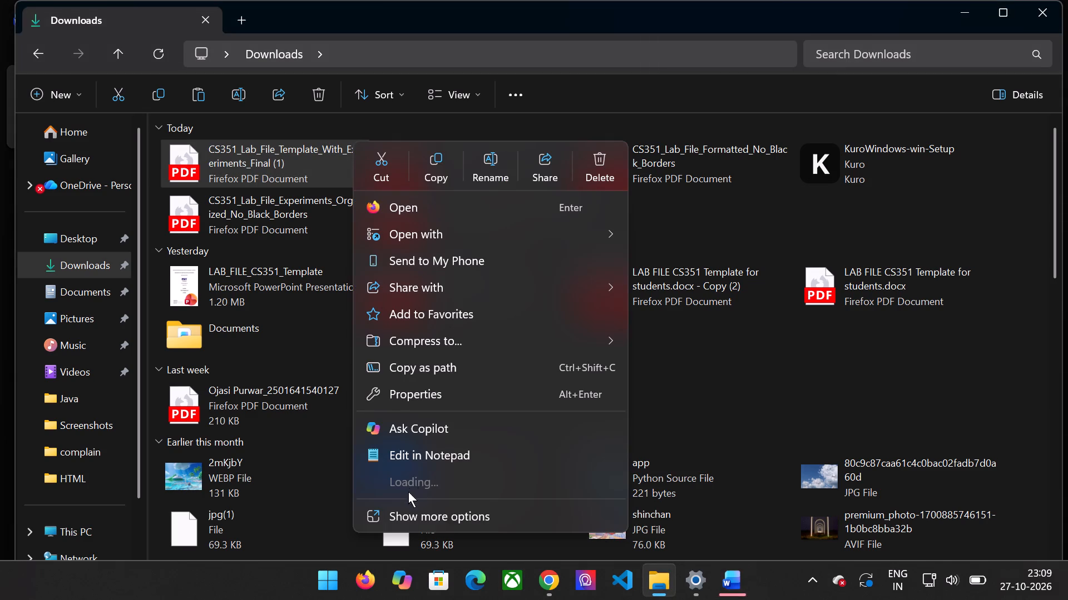
{"action": "left_click", "coordinate": [432, 241]}
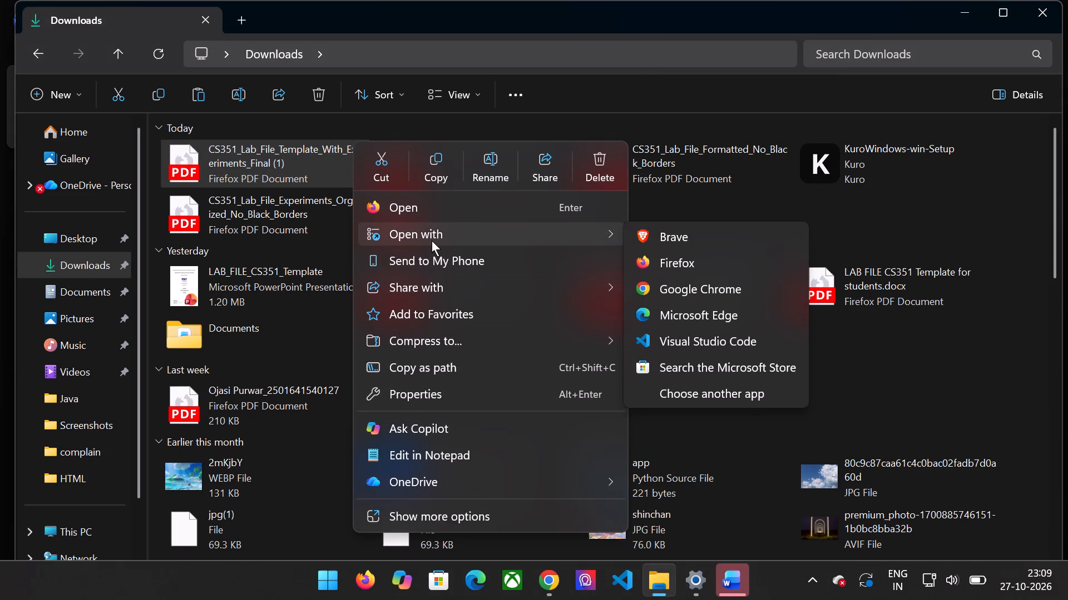
{"action": "left_click", "coordinate": [685, 389]}
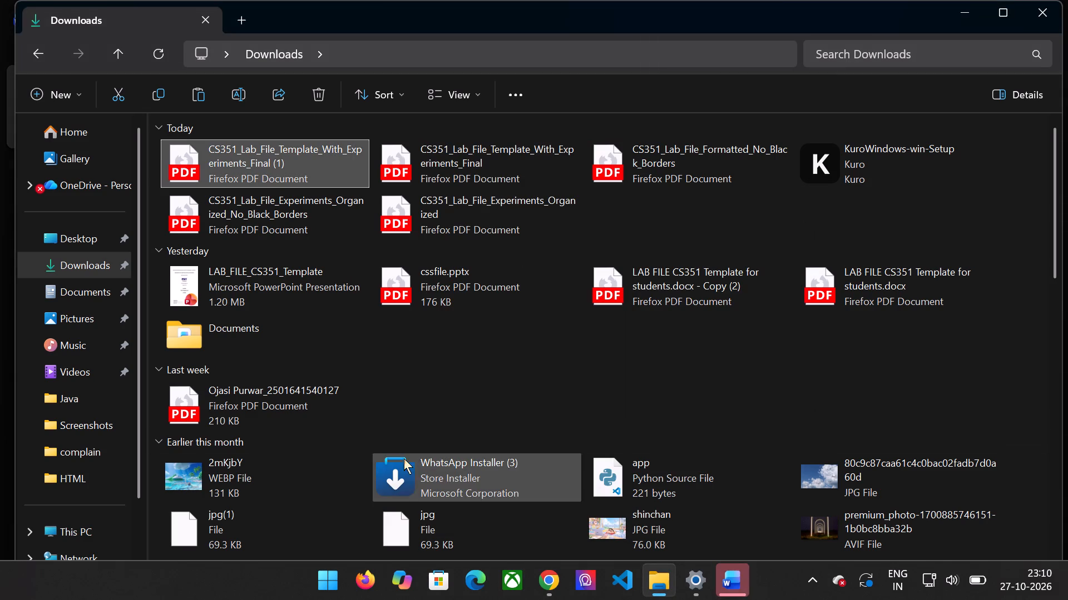
{"action": "scroll", "coordinate": [595, 343], "scroll_direction": "down", "scroll_amount": 4}
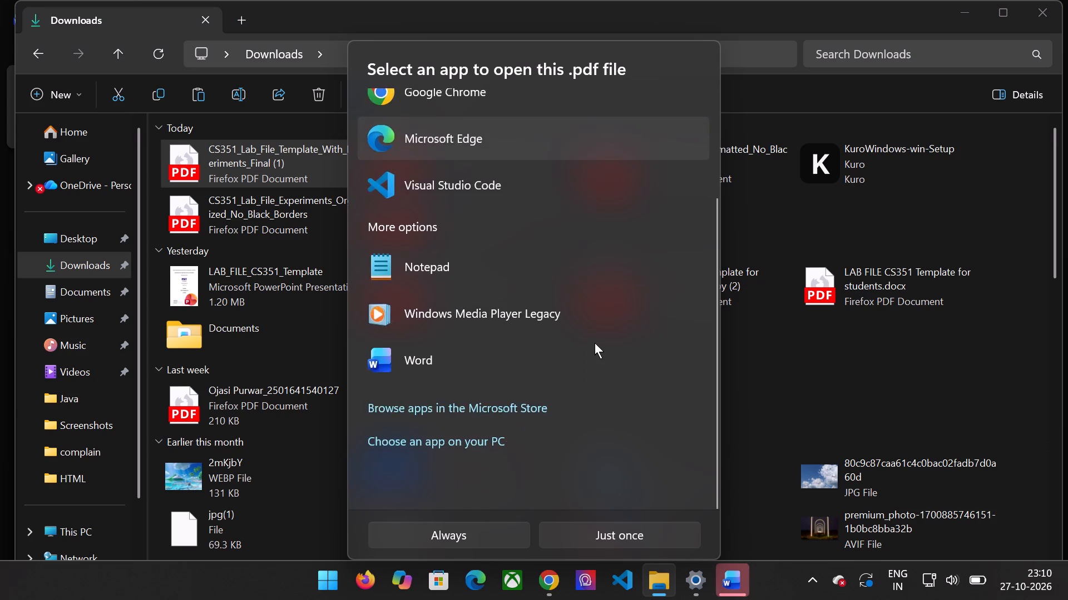
{"action": "left_click", "coordinate": [478, 389]}
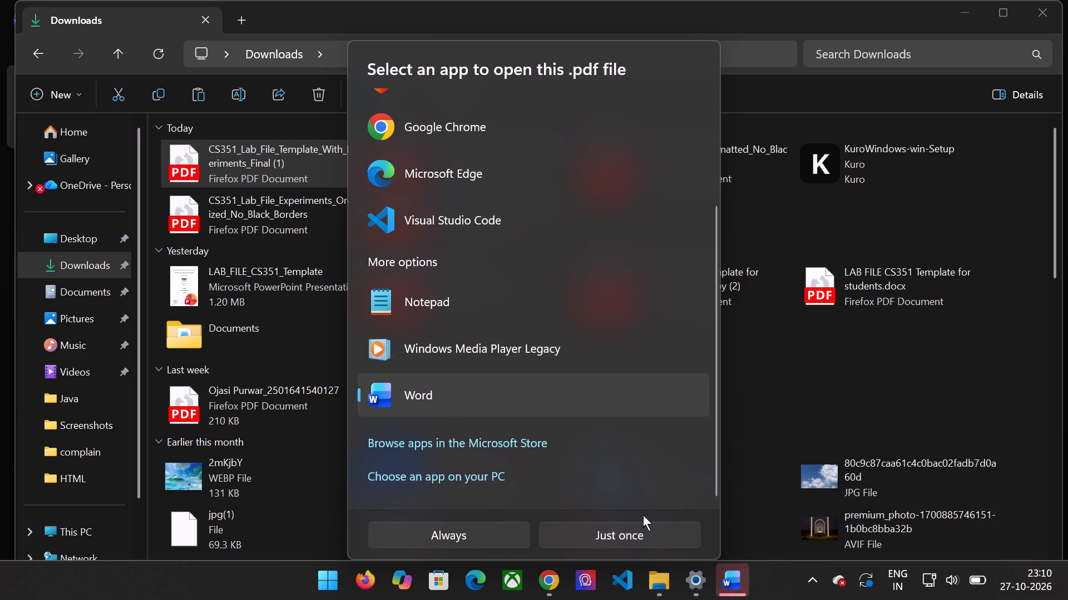
{"action": "left_click", "coordinate": [630, 528]}
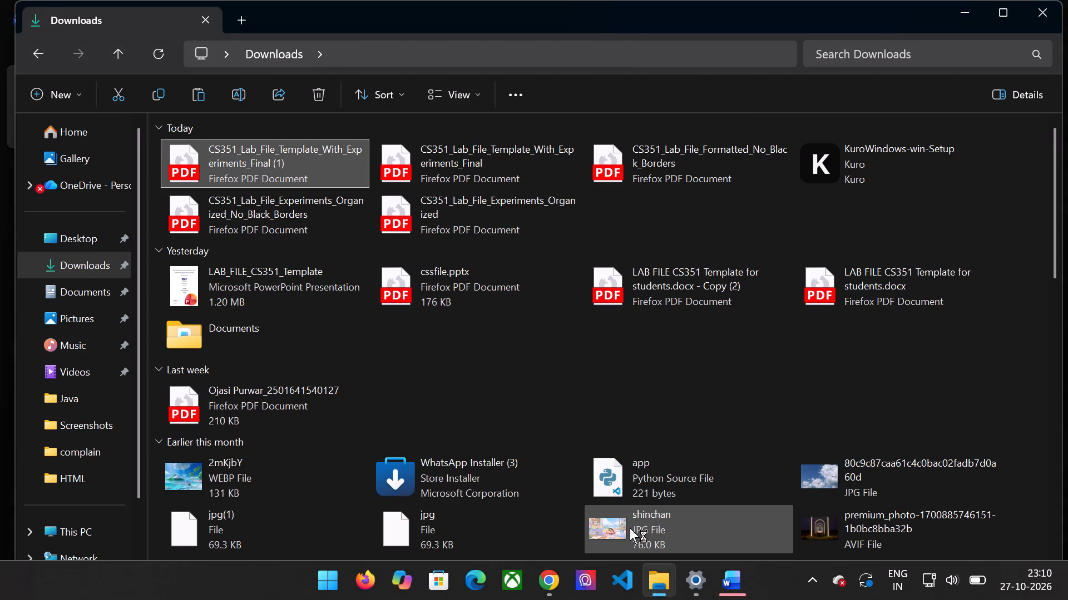
{"action": "left_click", "coordinate": [1051, 321]}
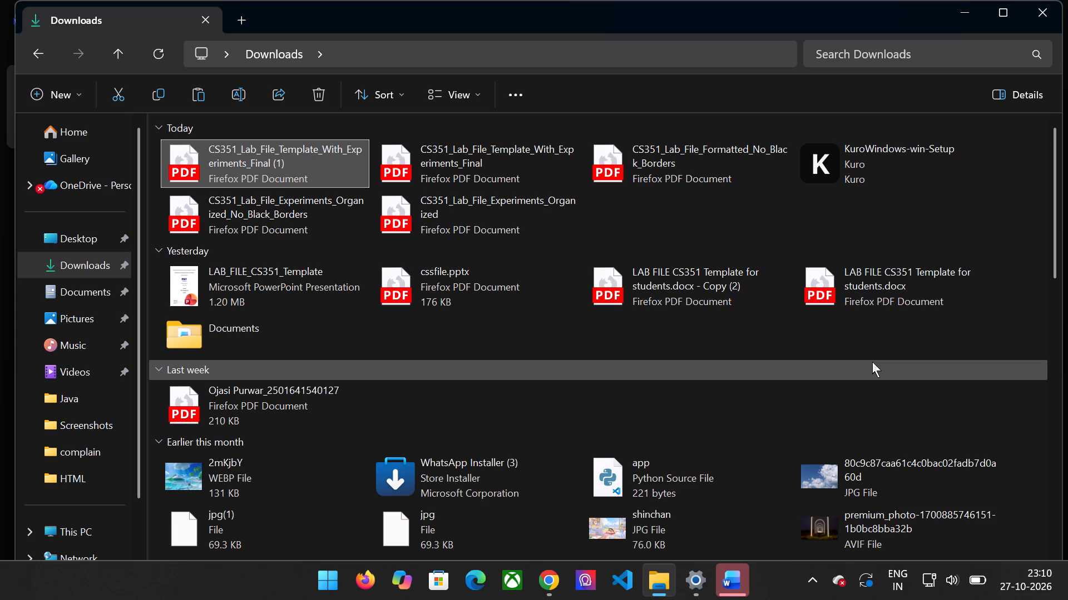
{"action": "left_click", "coordinate": [727, 566]}
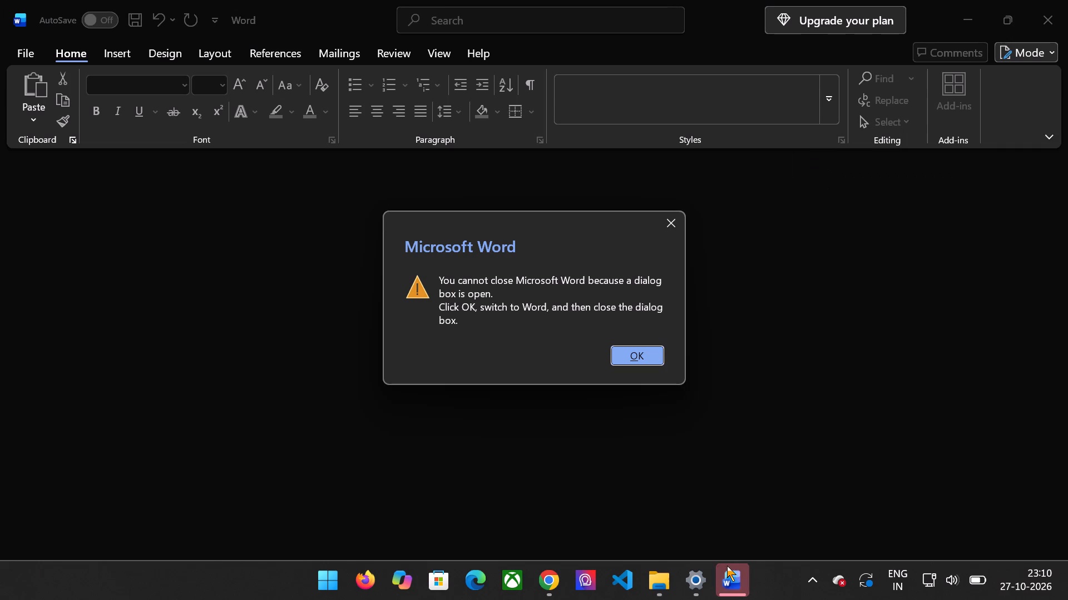
{"action": "left_click", "coordinate": [643, 355]}
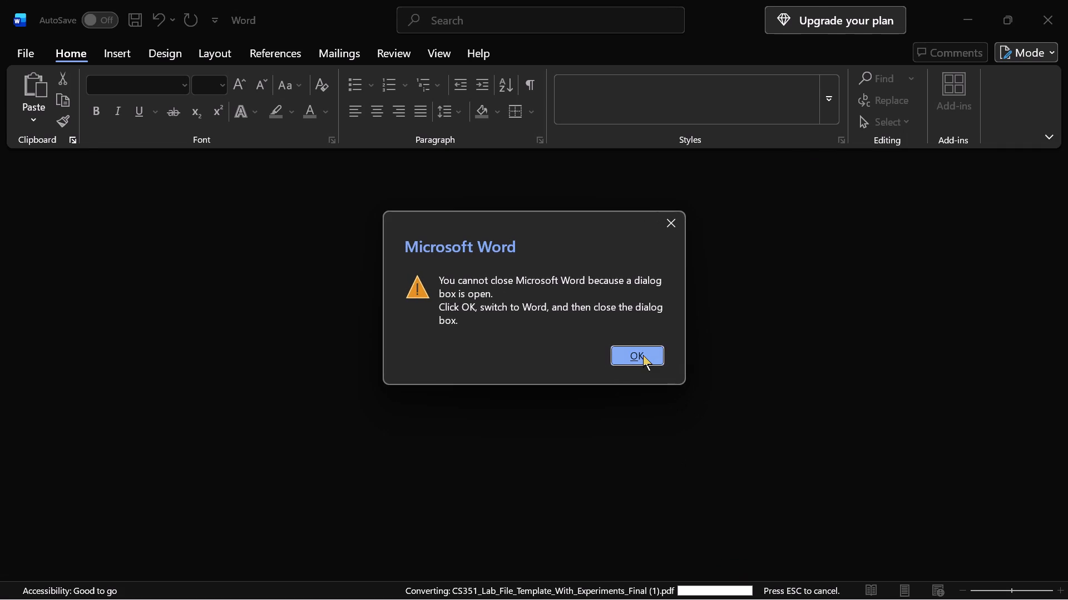
{"action": "left_click", "coordinate": [643, 355]}
{"action": "triple_click", "coordinate": [643, 355]}
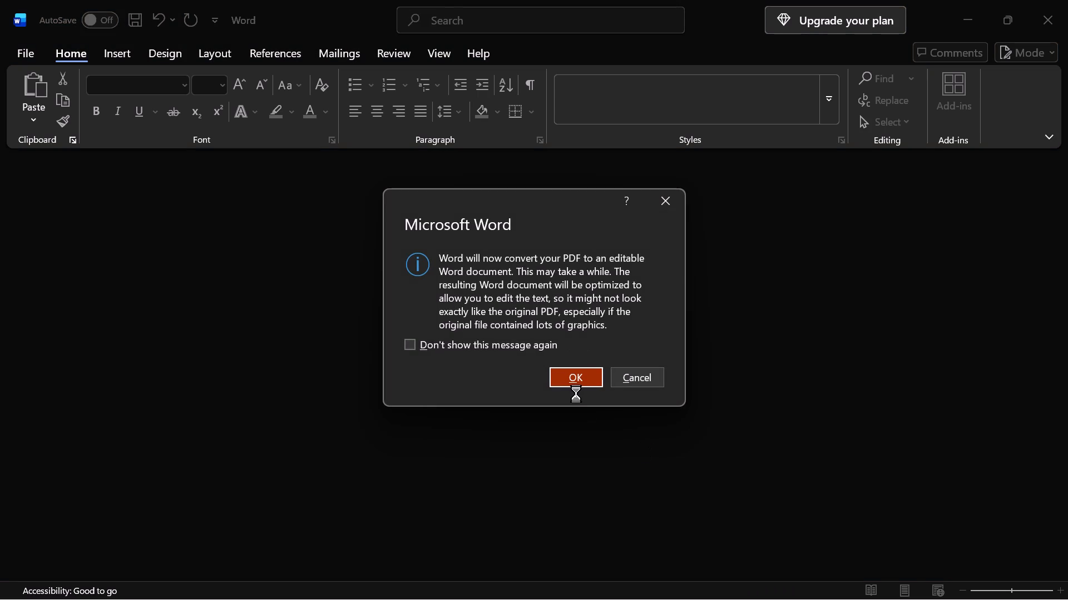
{"action": "left_click", "coordinate": [576, 393]}
{"action": "left_click", "coordinate": [586, 372]}
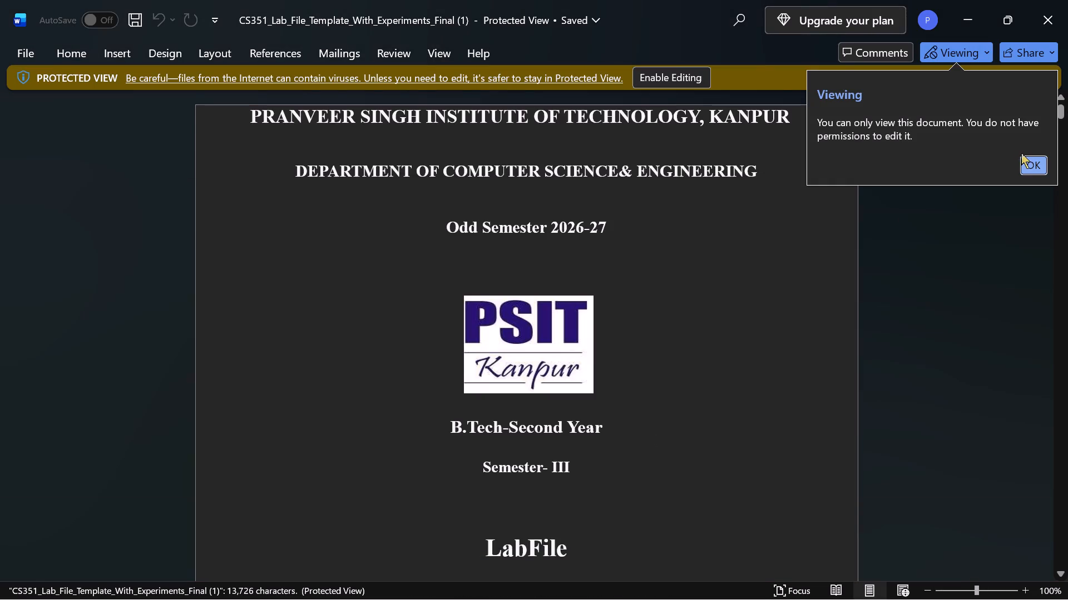
Enable editing for the protected lab file document and accept the PDF conversion again.
{"action": "left_click", "coordinate": [1031, 163]}
{"action": "left_click", "coordinate": [980, 46]}
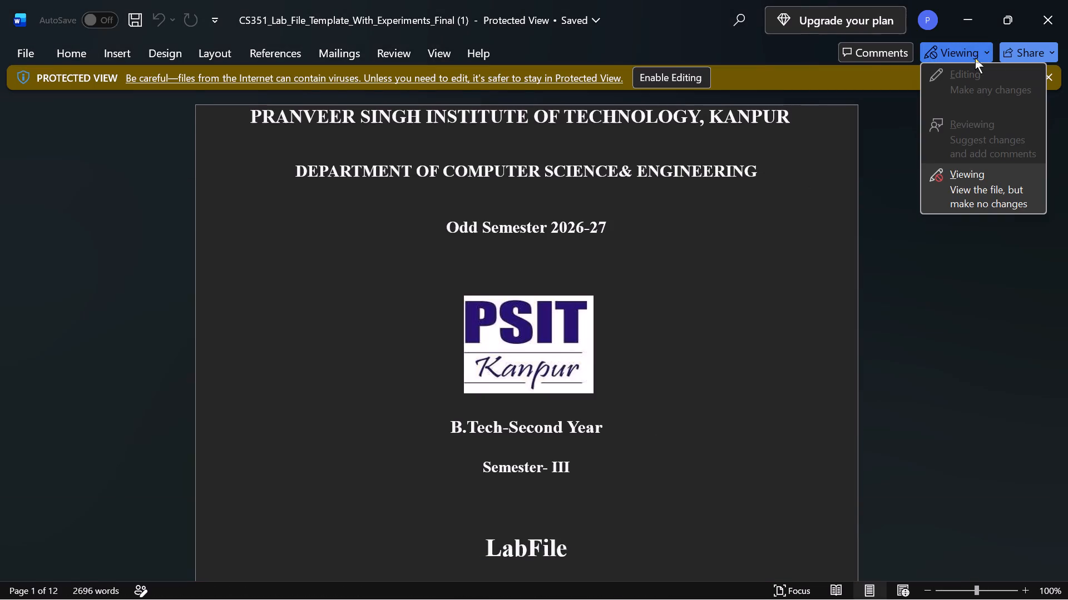
{"action": "left_click", "coordinate": [960, 88]}
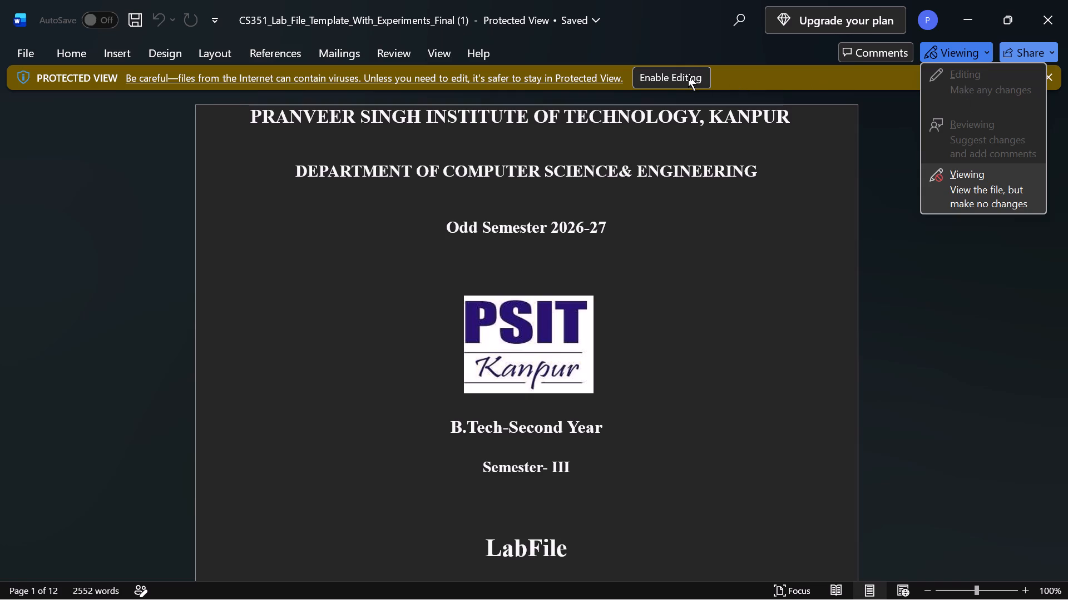
{"action": "left_click", "coordinate": [688, 75]}
{"action": "left_click", "coordinate": [688, 75]}
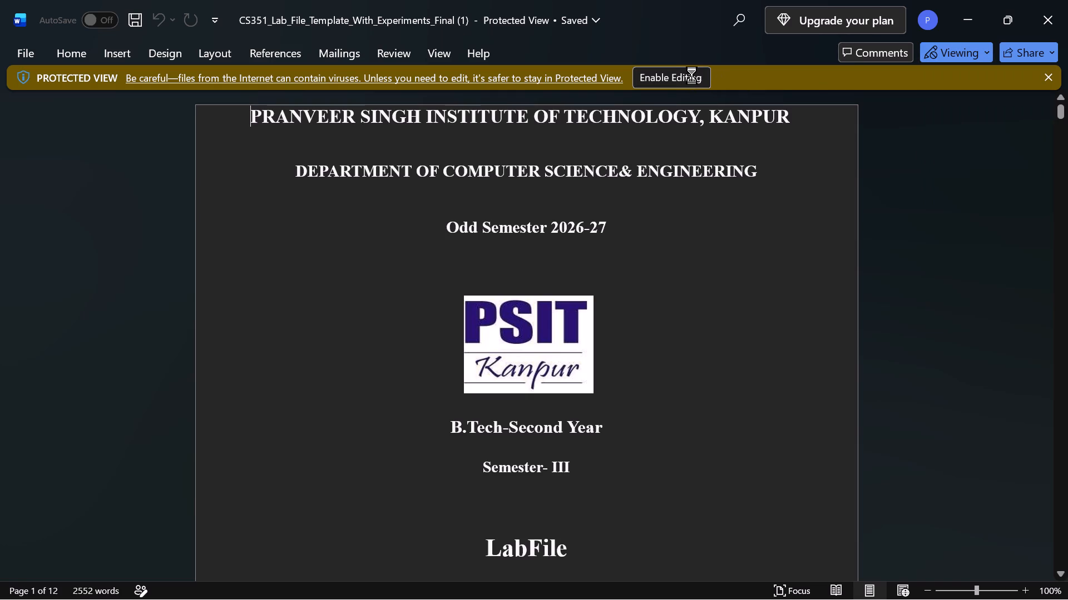
{"action": "scroll", "coordinate": [681, 236], "scroll_direction": "down", "scroll_amount": 1}
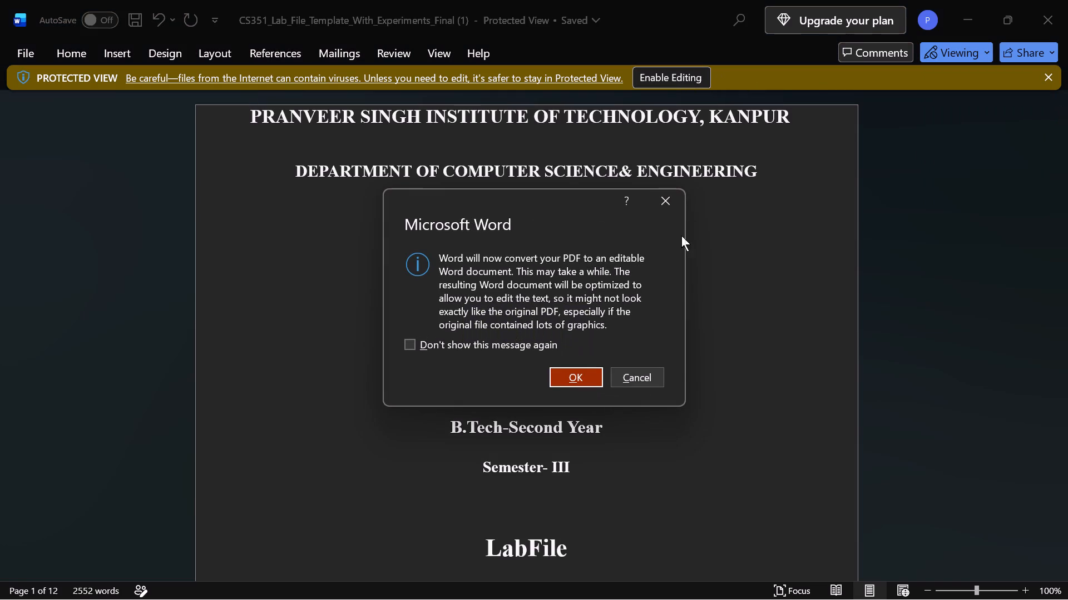
{"action": "left_click", "coordinate": [577, 380]}
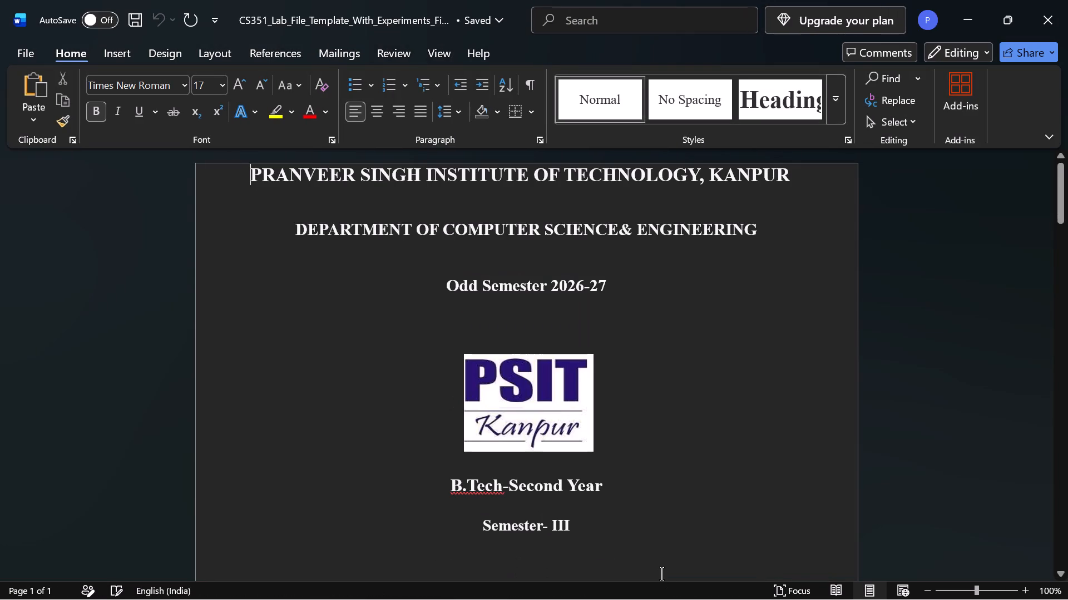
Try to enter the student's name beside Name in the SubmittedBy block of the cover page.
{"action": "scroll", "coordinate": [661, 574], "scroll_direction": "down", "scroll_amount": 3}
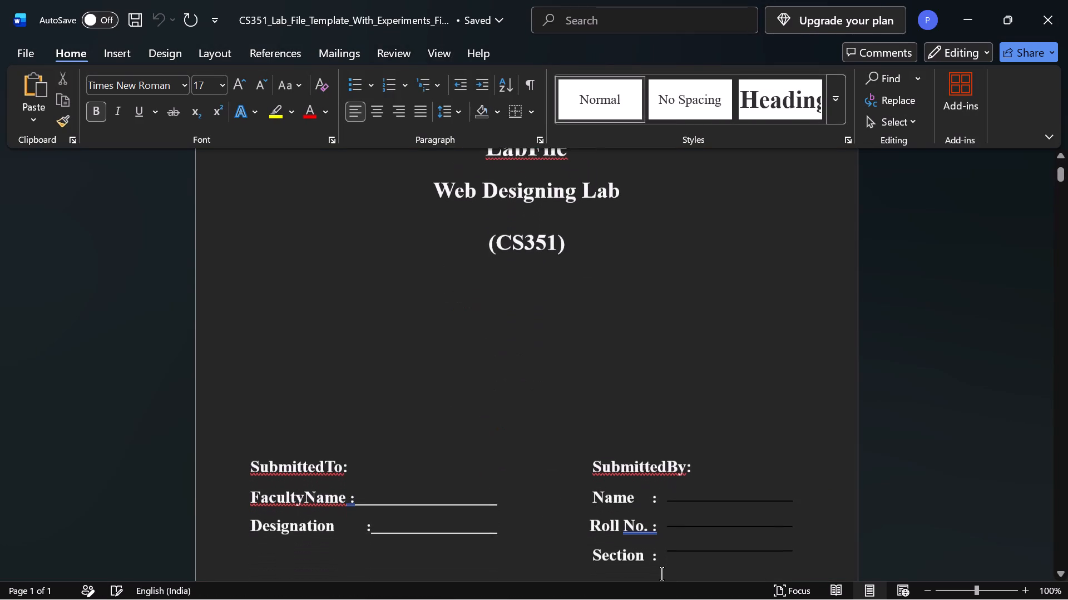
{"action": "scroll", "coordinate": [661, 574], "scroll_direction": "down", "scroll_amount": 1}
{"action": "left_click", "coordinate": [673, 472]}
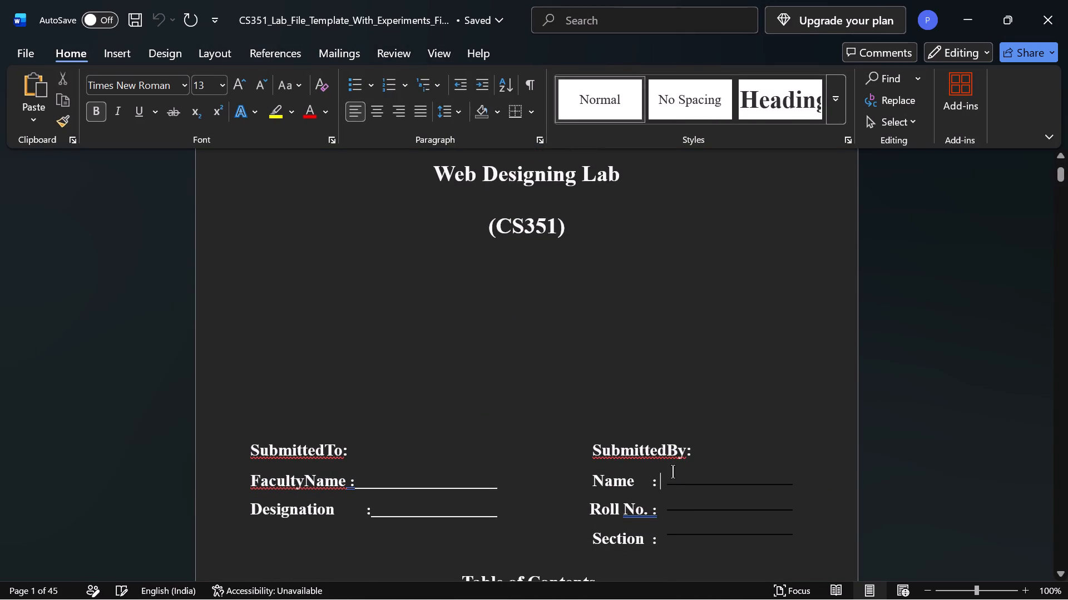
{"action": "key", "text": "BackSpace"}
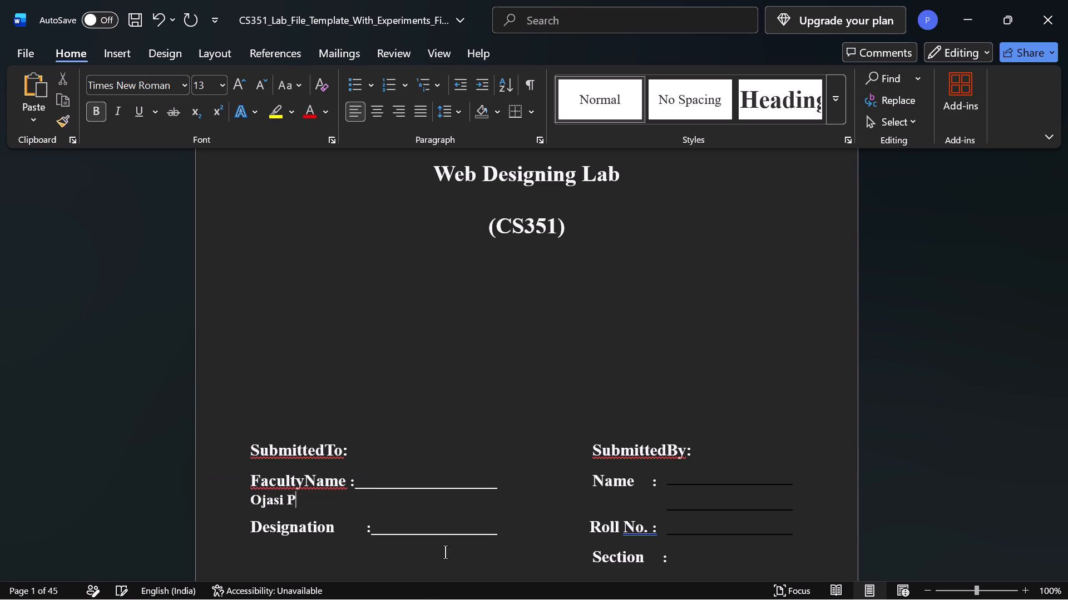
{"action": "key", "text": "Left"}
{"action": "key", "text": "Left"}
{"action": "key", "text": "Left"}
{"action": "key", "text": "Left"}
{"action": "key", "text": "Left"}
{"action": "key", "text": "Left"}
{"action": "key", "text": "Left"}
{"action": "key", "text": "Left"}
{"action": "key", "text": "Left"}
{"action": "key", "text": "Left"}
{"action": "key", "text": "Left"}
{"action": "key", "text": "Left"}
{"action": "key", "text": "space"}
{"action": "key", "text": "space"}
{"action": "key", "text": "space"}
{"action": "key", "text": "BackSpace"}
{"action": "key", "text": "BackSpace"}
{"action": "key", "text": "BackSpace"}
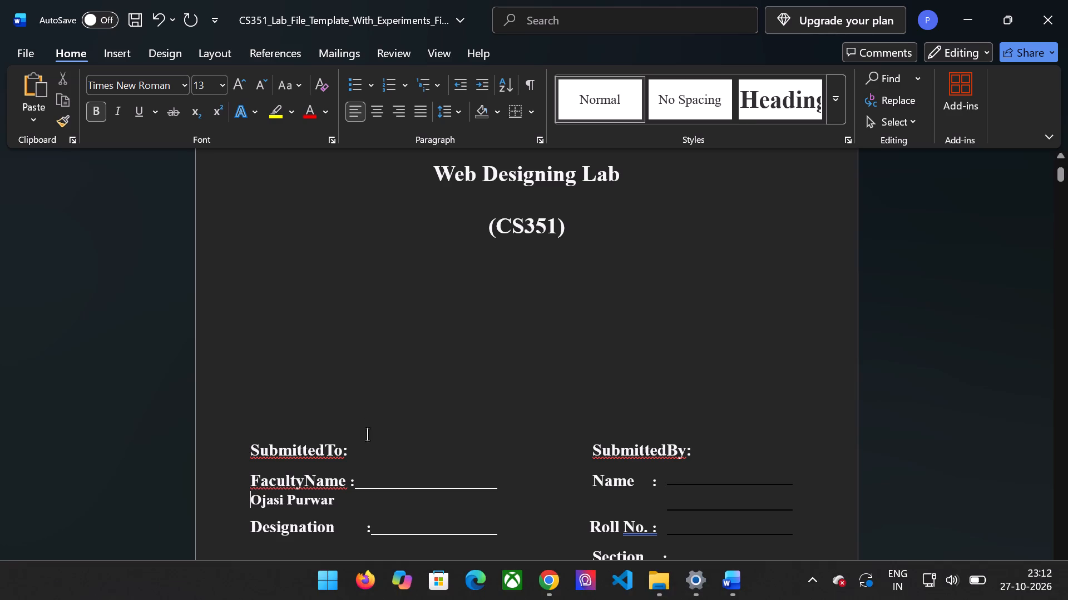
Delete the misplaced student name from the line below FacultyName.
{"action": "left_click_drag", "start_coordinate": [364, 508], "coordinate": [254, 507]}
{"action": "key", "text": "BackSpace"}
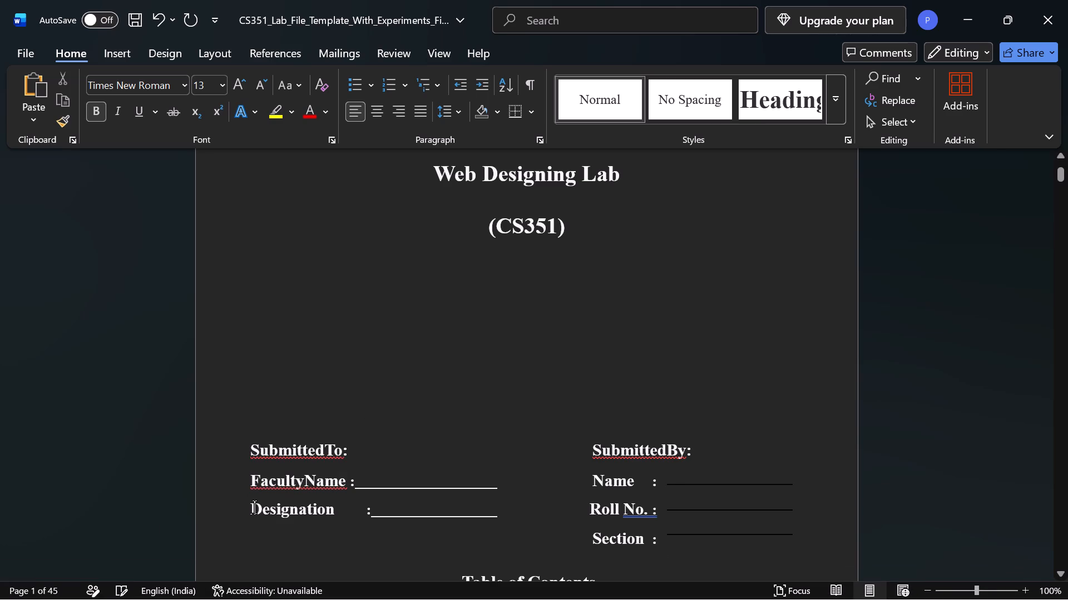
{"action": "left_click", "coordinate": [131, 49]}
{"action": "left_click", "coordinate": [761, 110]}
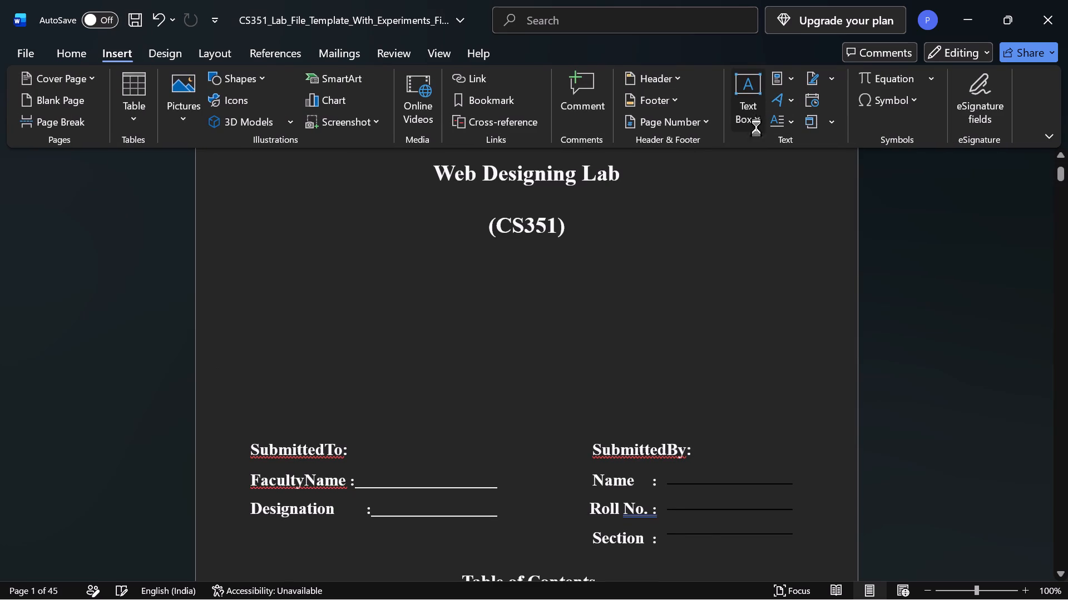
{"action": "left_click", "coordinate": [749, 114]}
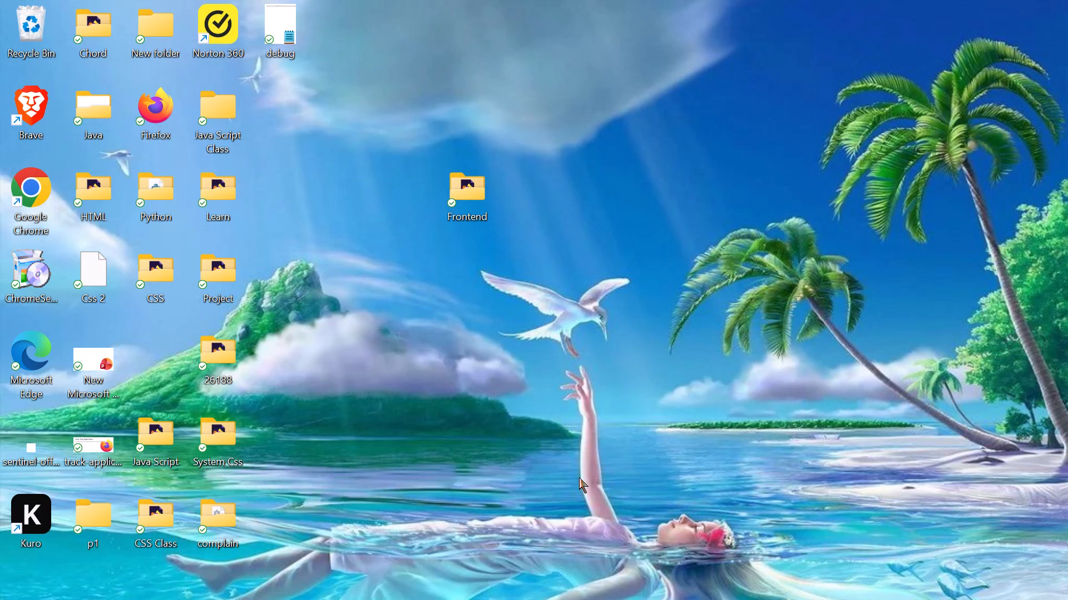
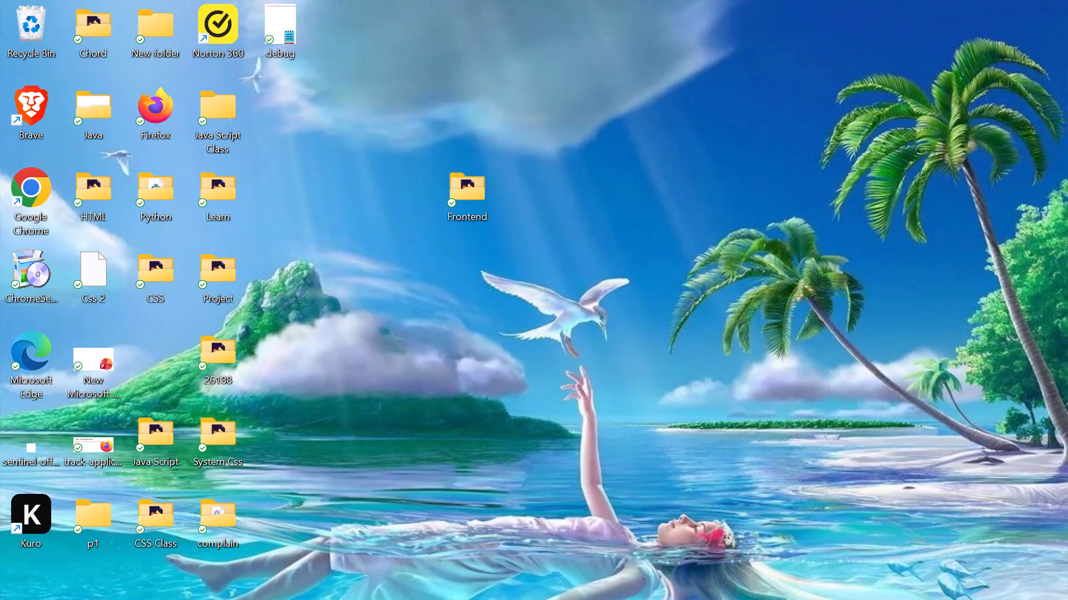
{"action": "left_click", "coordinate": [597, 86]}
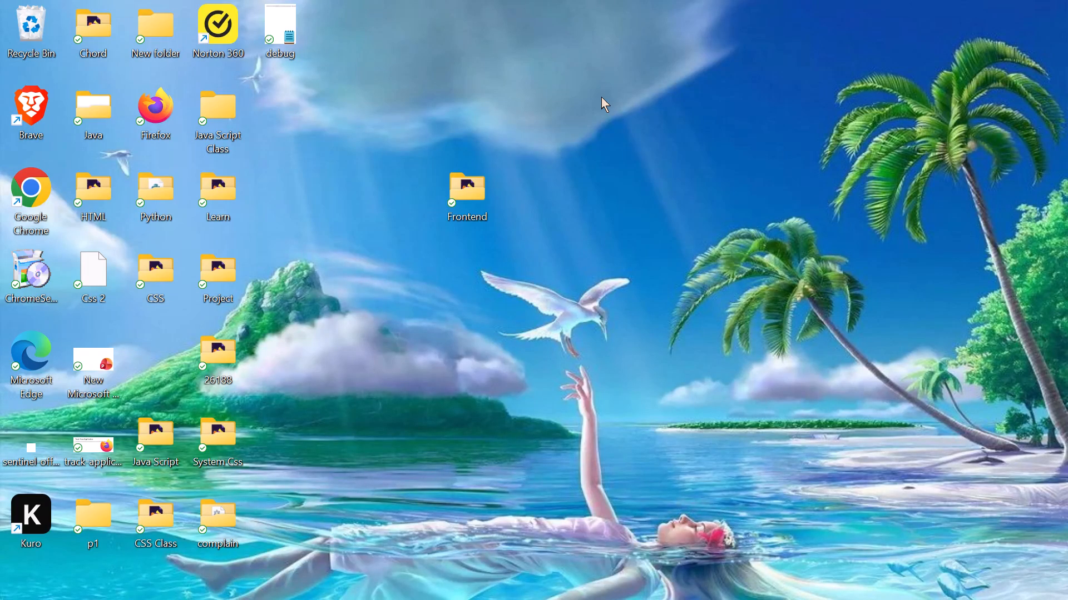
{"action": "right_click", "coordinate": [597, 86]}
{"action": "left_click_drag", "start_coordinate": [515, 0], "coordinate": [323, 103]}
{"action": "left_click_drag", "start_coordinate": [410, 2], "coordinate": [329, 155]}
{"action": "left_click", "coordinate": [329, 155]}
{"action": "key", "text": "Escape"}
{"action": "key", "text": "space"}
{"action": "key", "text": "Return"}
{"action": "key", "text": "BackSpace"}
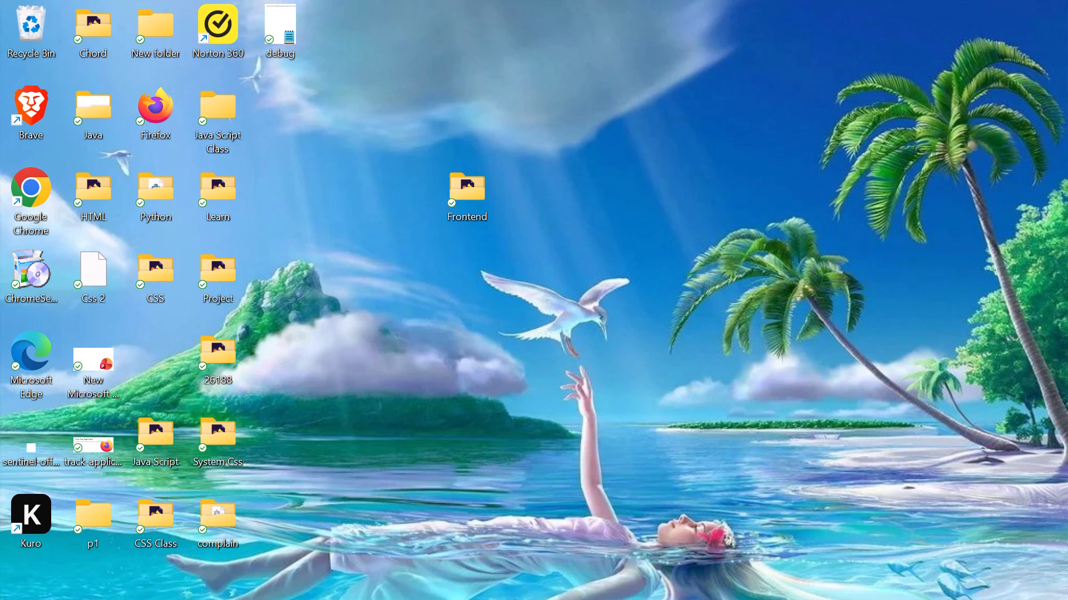